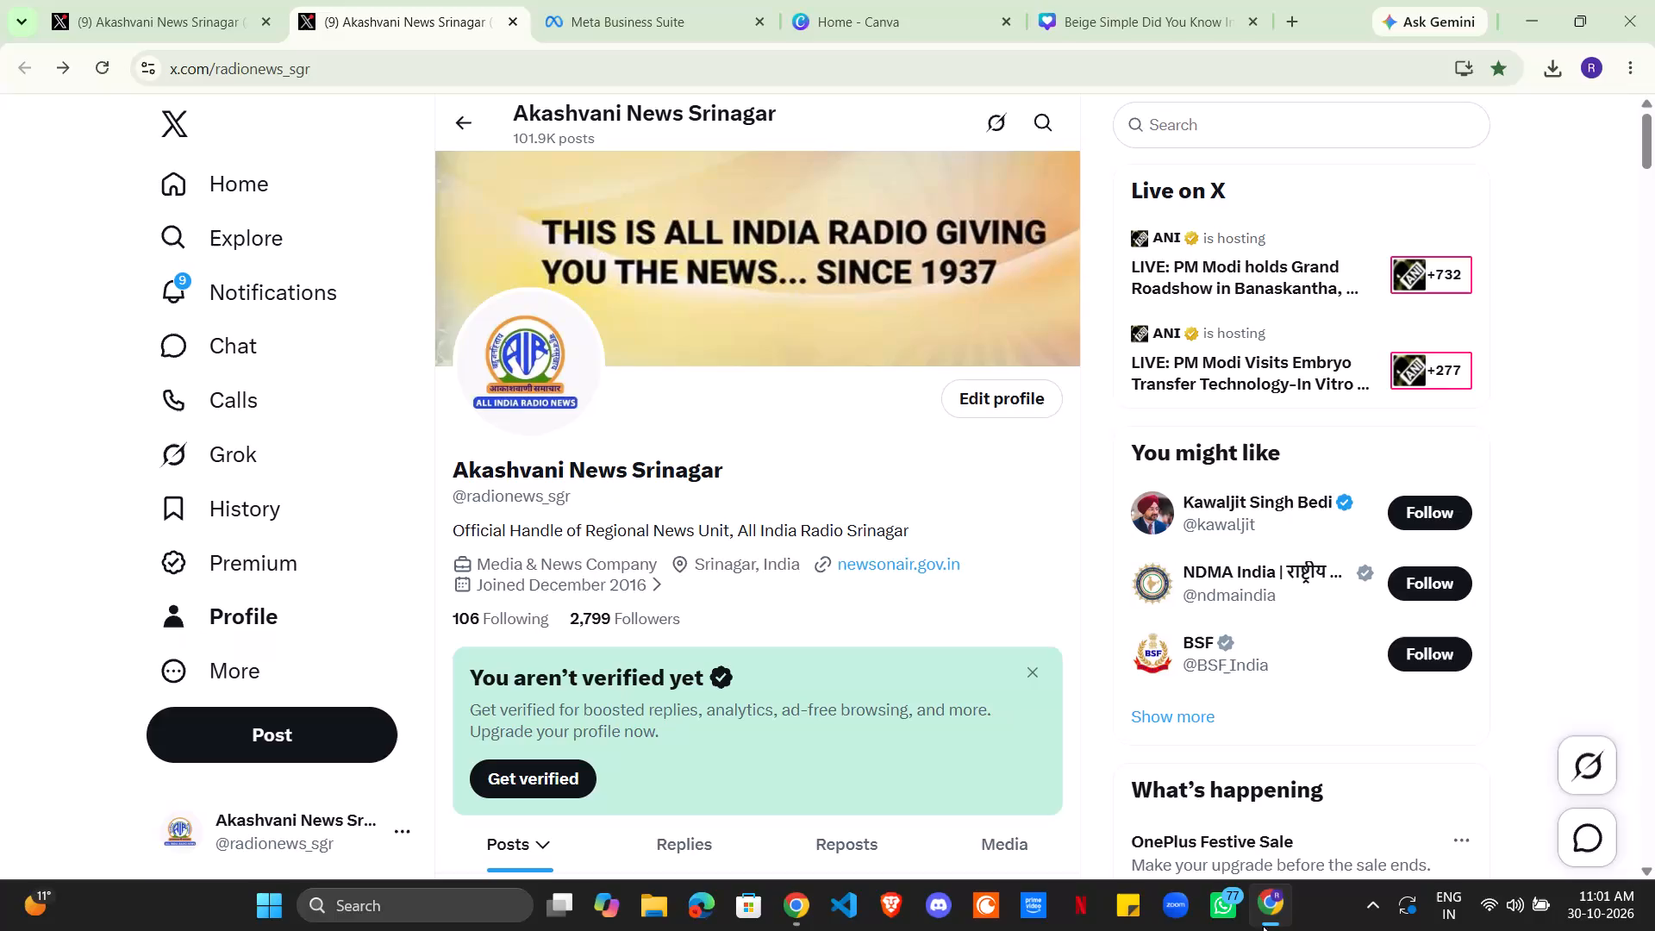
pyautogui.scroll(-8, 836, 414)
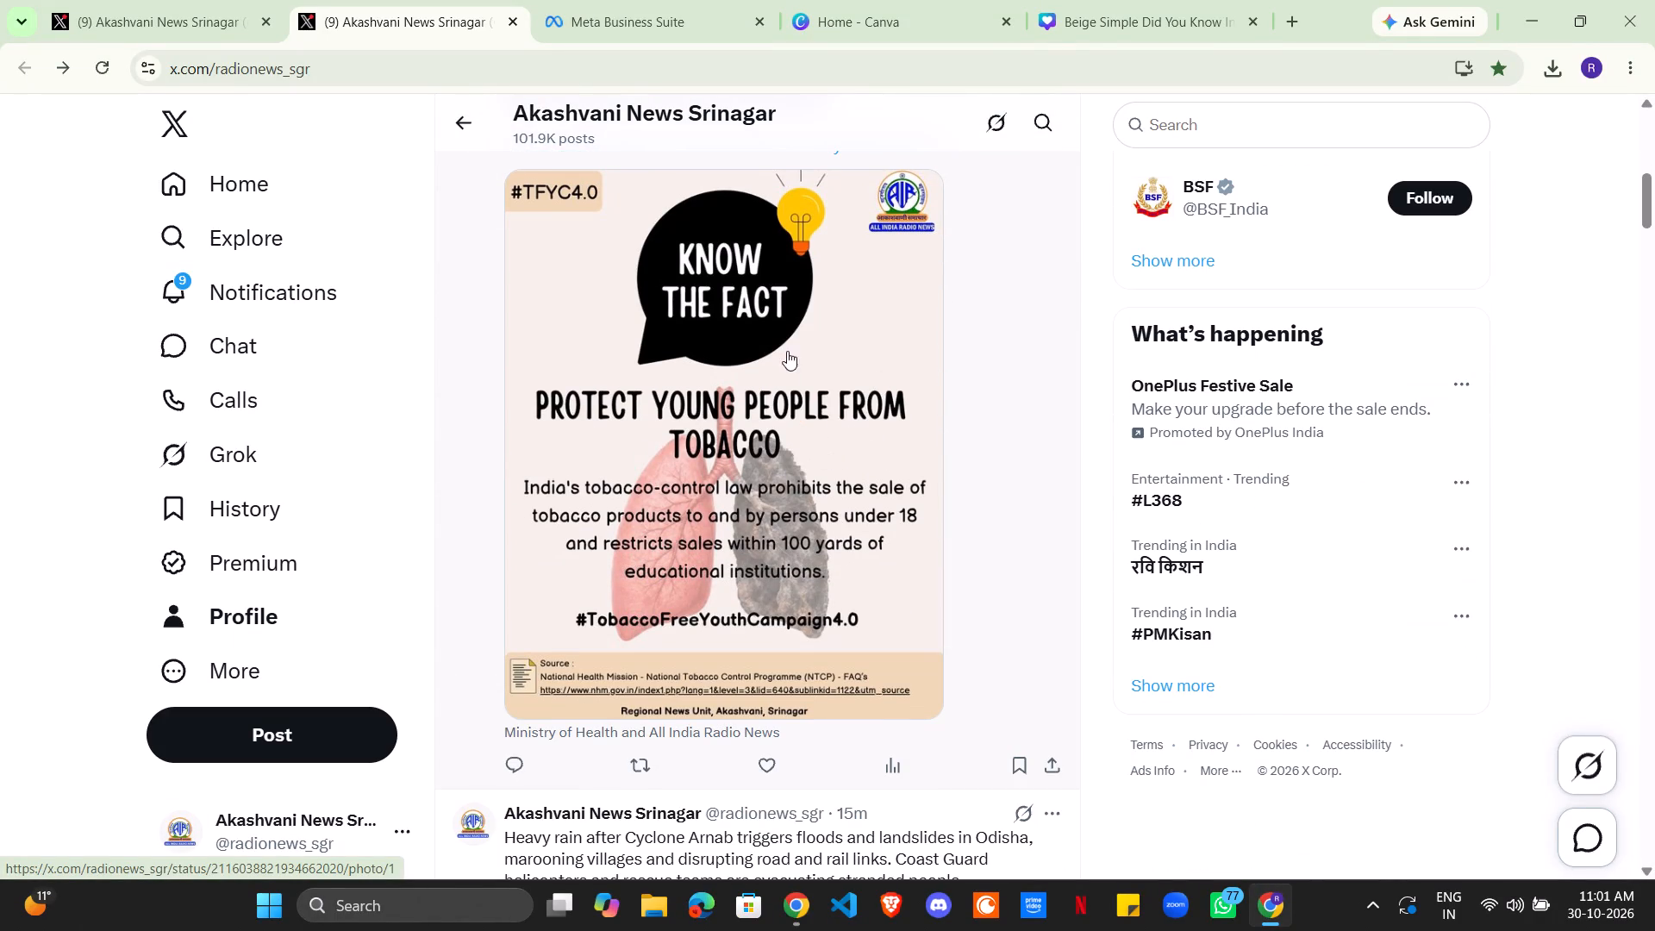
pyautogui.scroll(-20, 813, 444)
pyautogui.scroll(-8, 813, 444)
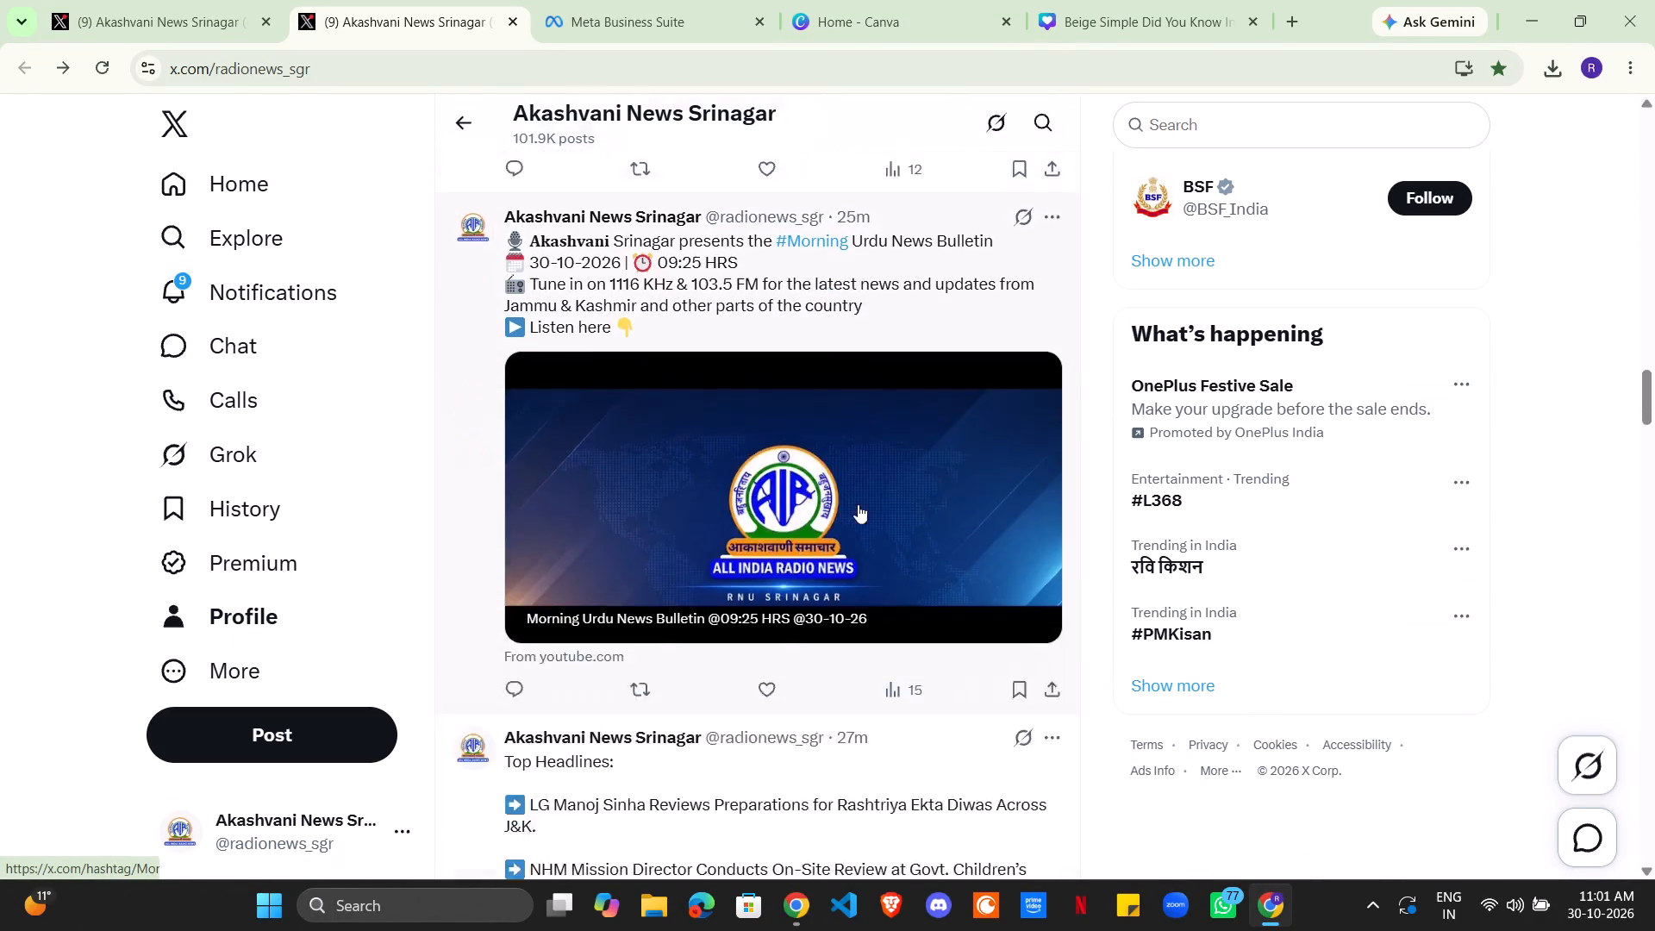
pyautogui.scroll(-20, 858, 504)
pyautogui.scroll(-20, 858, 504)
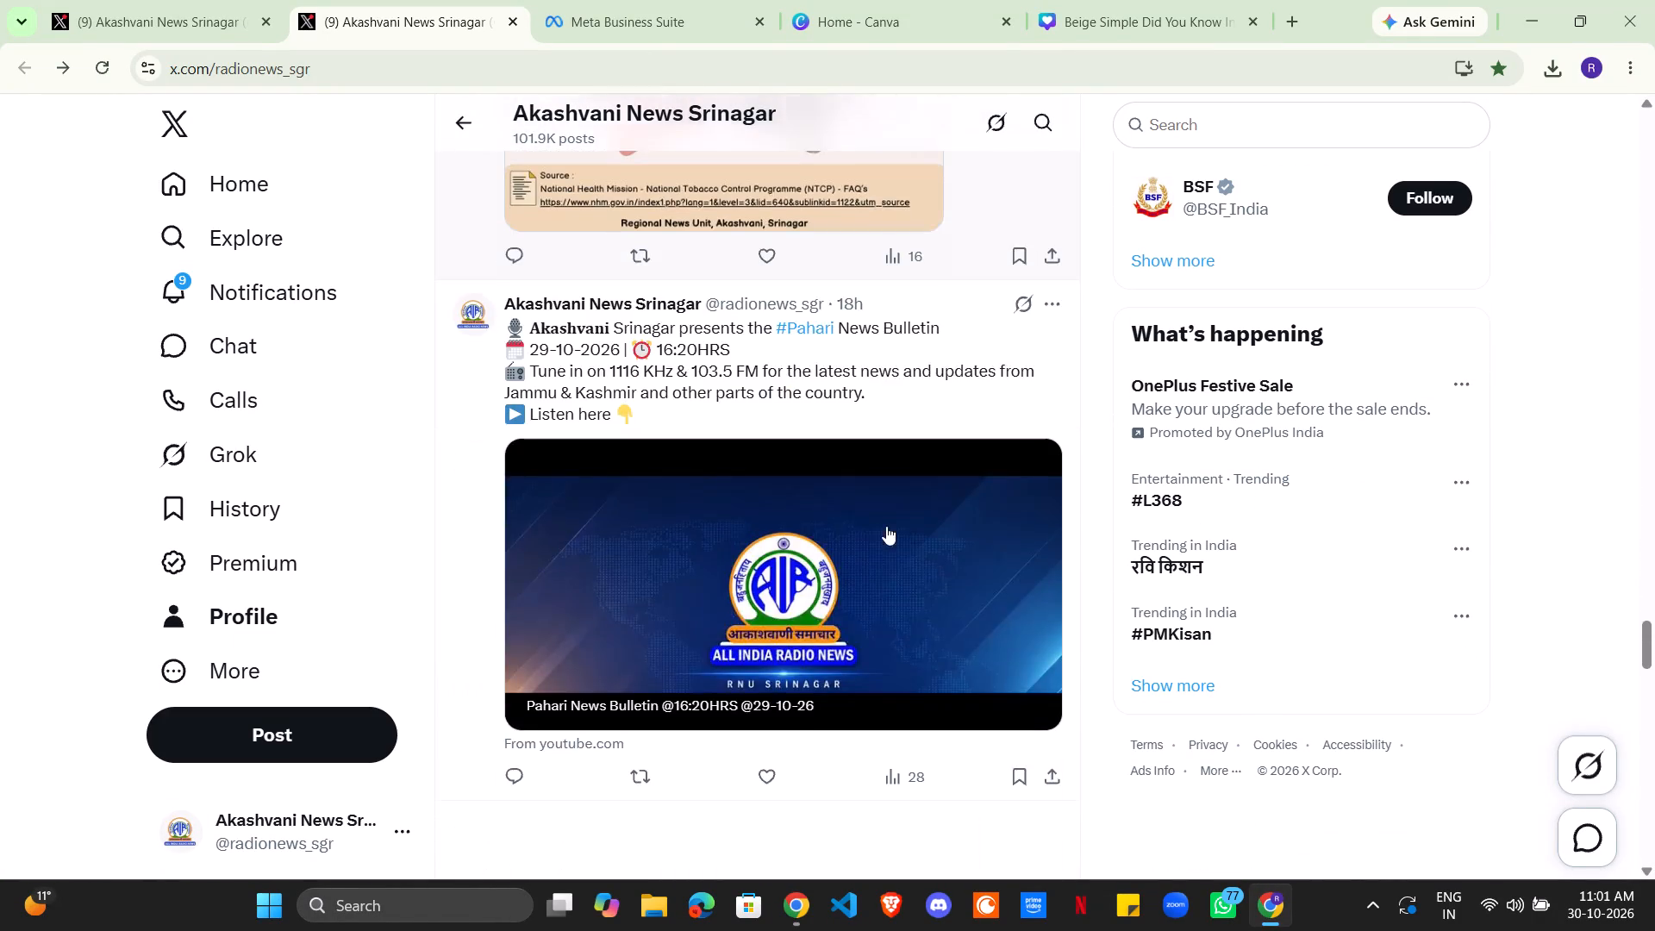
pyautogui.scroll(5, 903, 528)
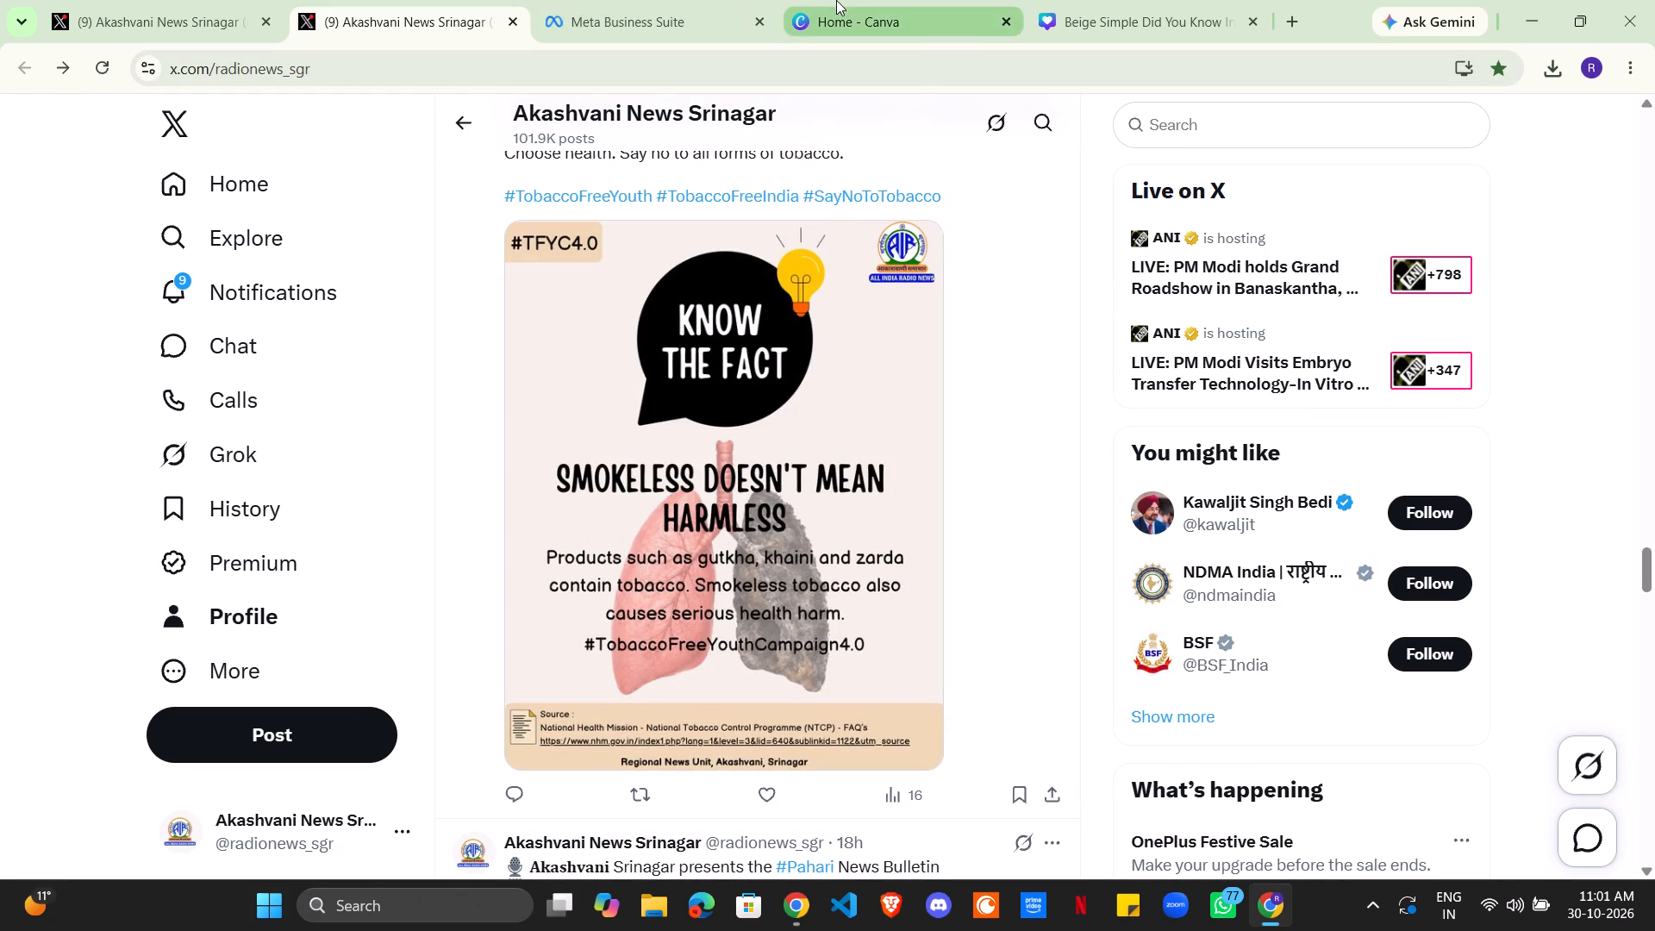
# Start a new browser tab and open the bookmarked Akashvani Instagram and Facebook pages in their own tabs.
pyautogui.click(1281, 27)
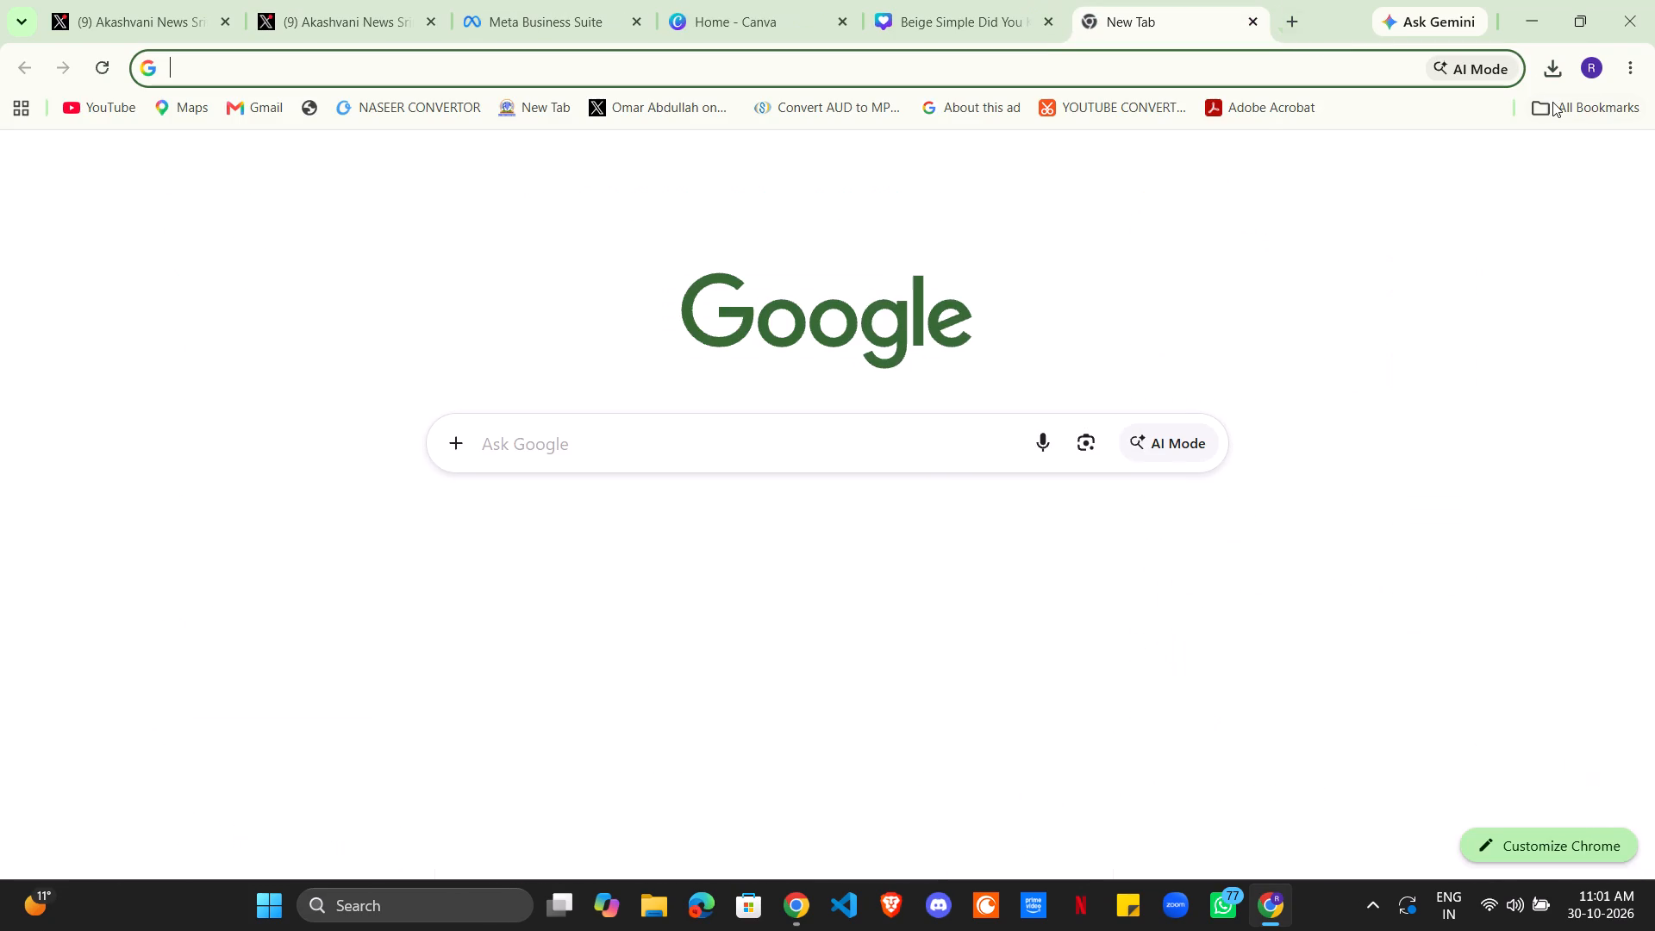
pyautogui.click(1552, 102)
pyautogui.moveTo(1196, 250); pyautogui.dragTo(1207, 247)
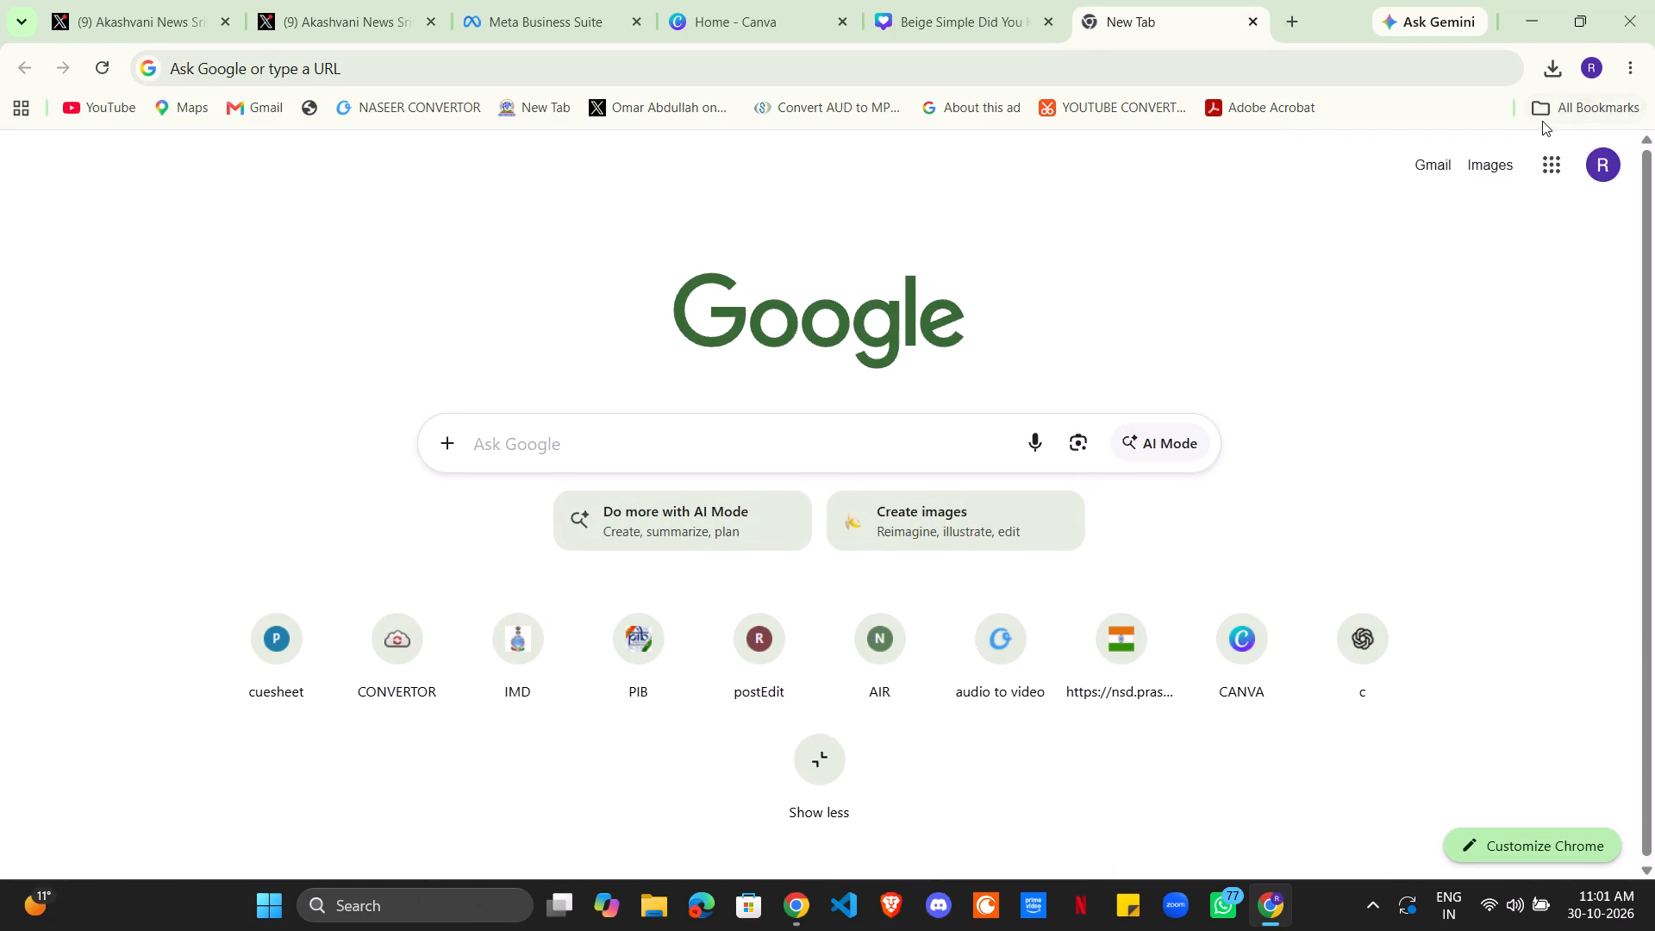
pyautogui.click(1542, 121)
pyautogui.keyDown('ctrl'); pyautogui.click(1393, 234); pyautogui.keyUp('ctrl')
pyautogui.keyDown('ctrl'); pyautogui.click(1383, 268); pyautogui.keyUp('ctrl')
pyautogui.click(1103, 220)
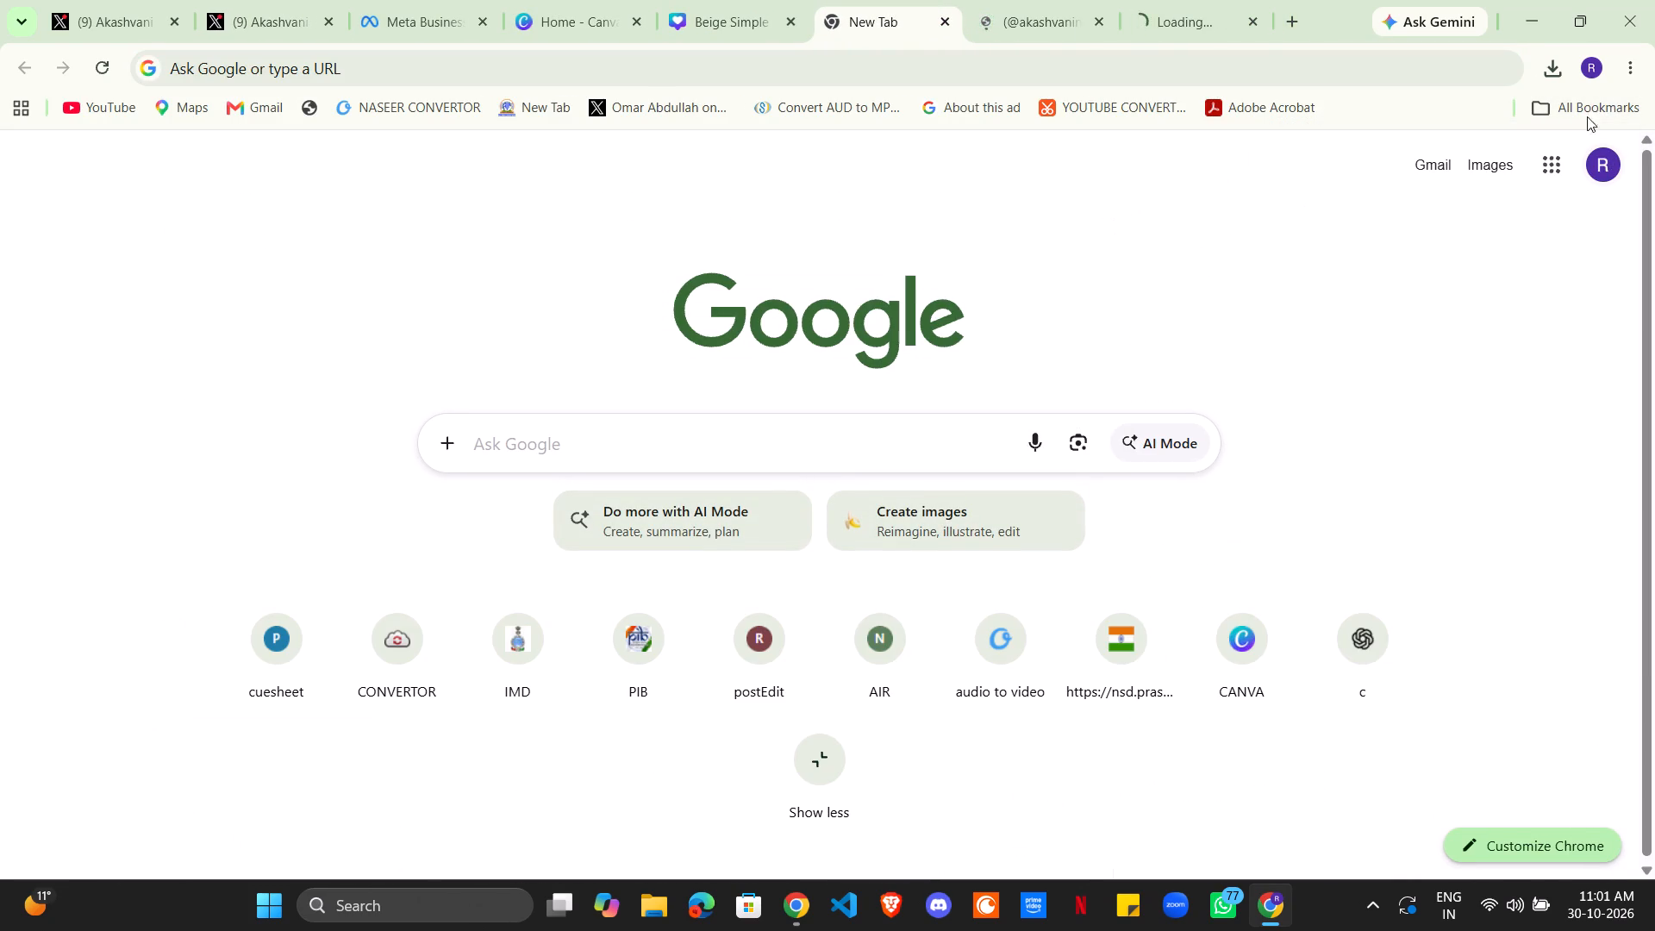
# Open Google Sheets from the Google apps on the new tab page.
pyautogui.click(1554, 166)
pyautogui.click(1435, 741)
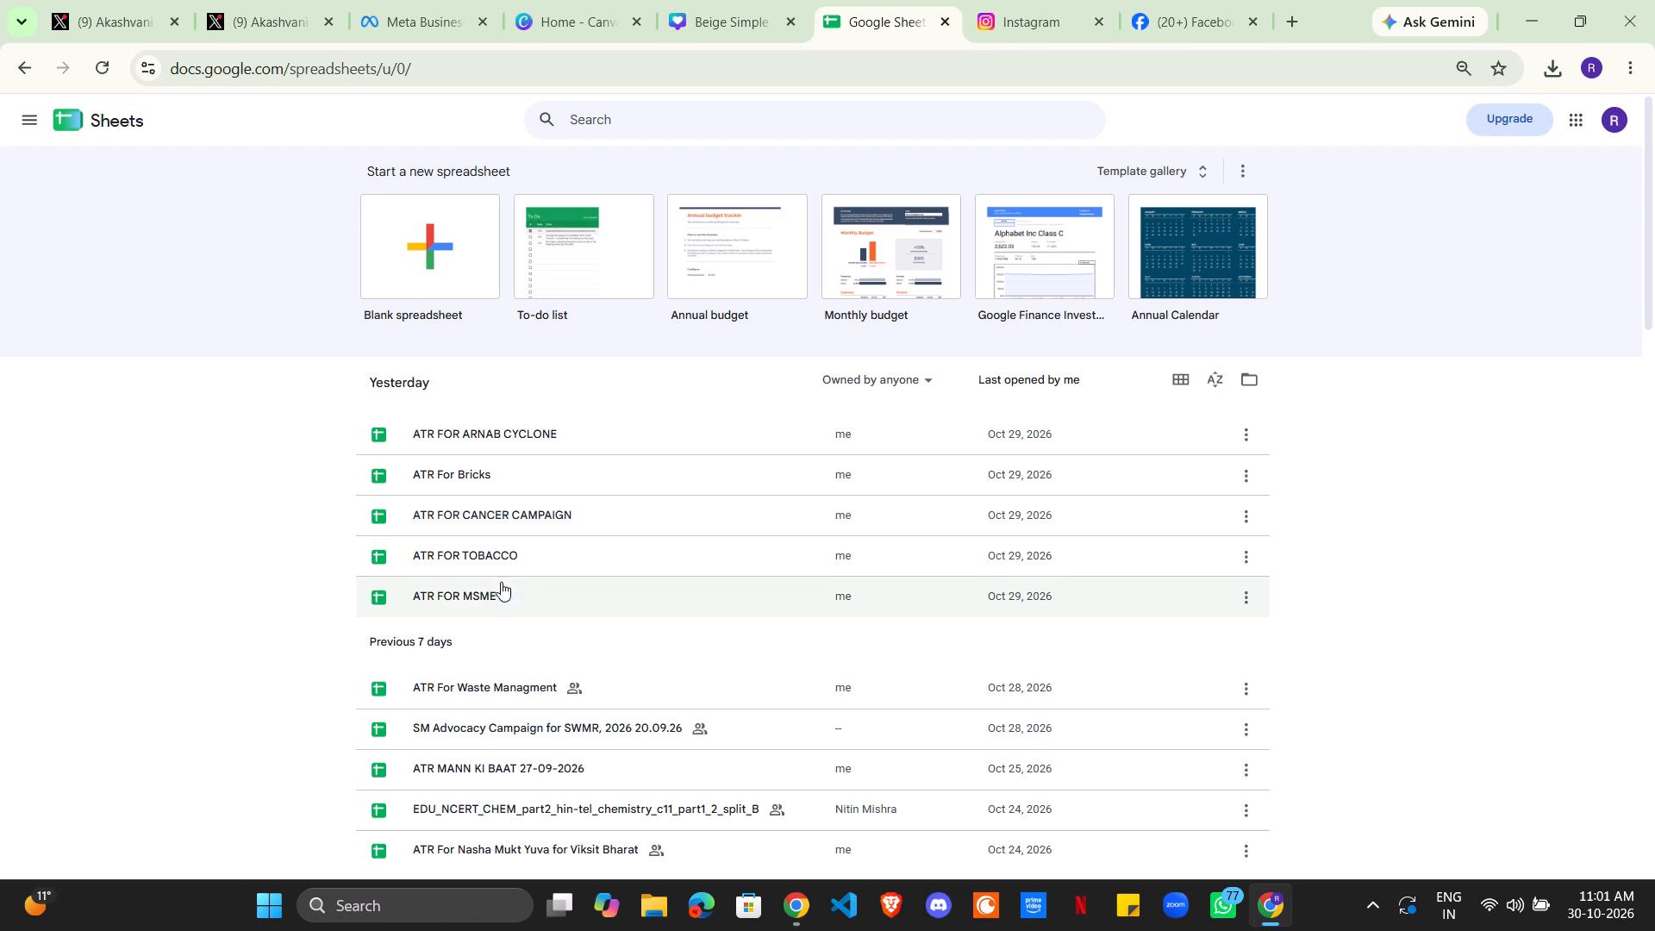
# Open the ATR FOR TOBACCO spreadsheet and switch to Sheet2.
pyautogui.click(491, 560)
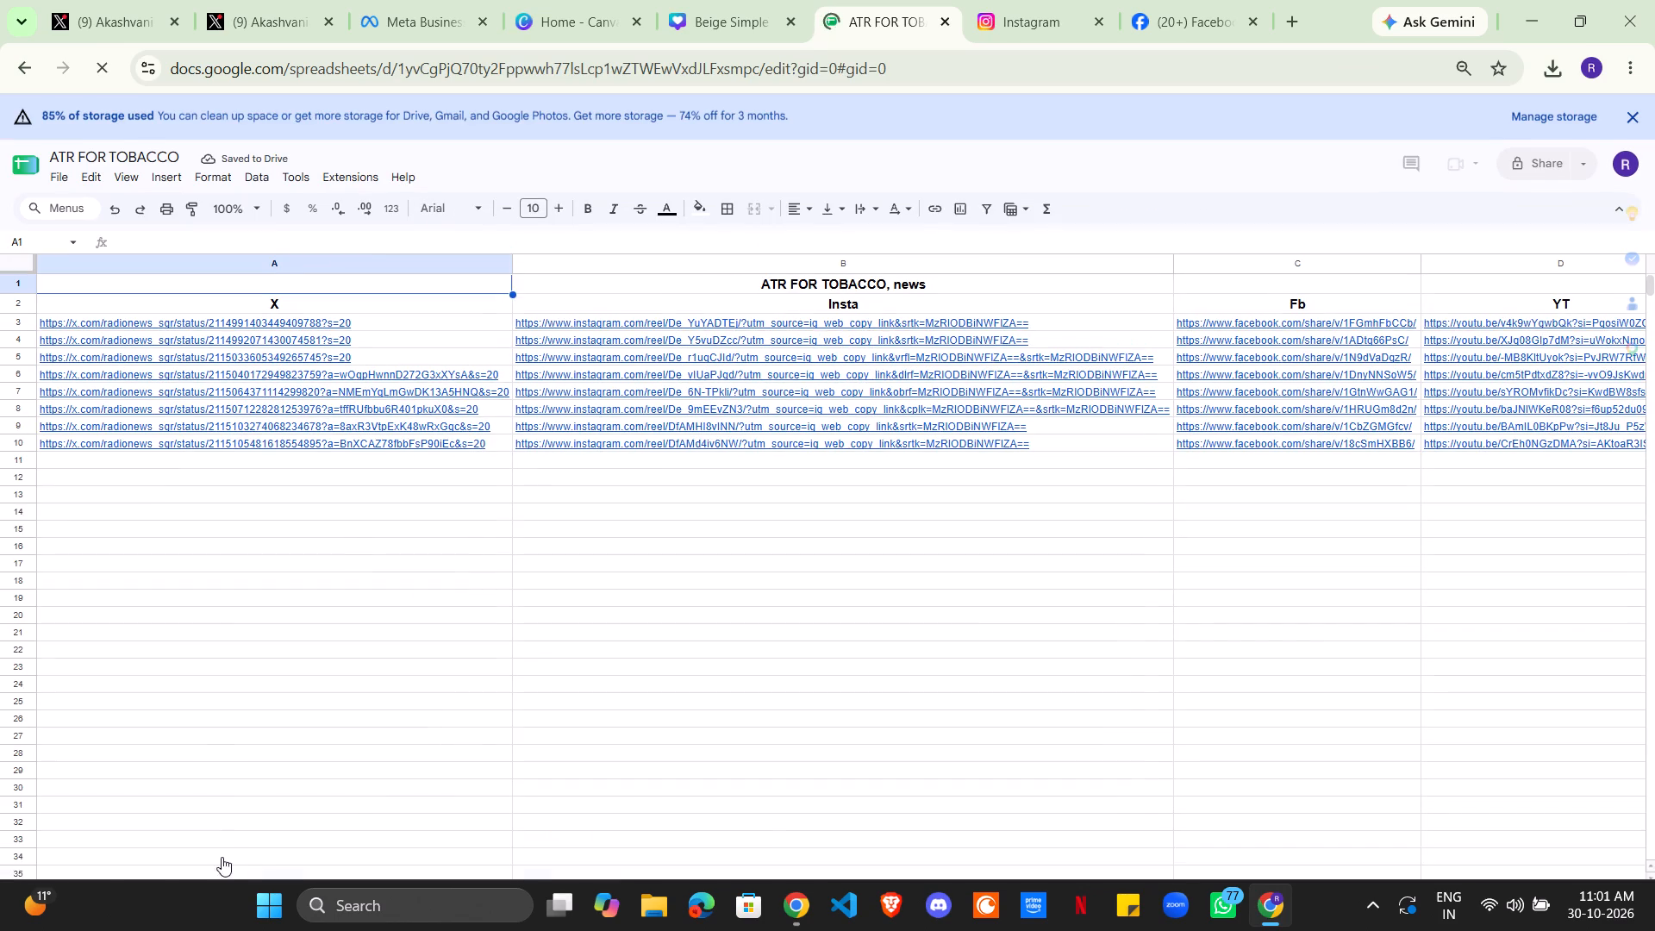
pyautogui.click(218, 867)
pyautogui.click(421, 670)
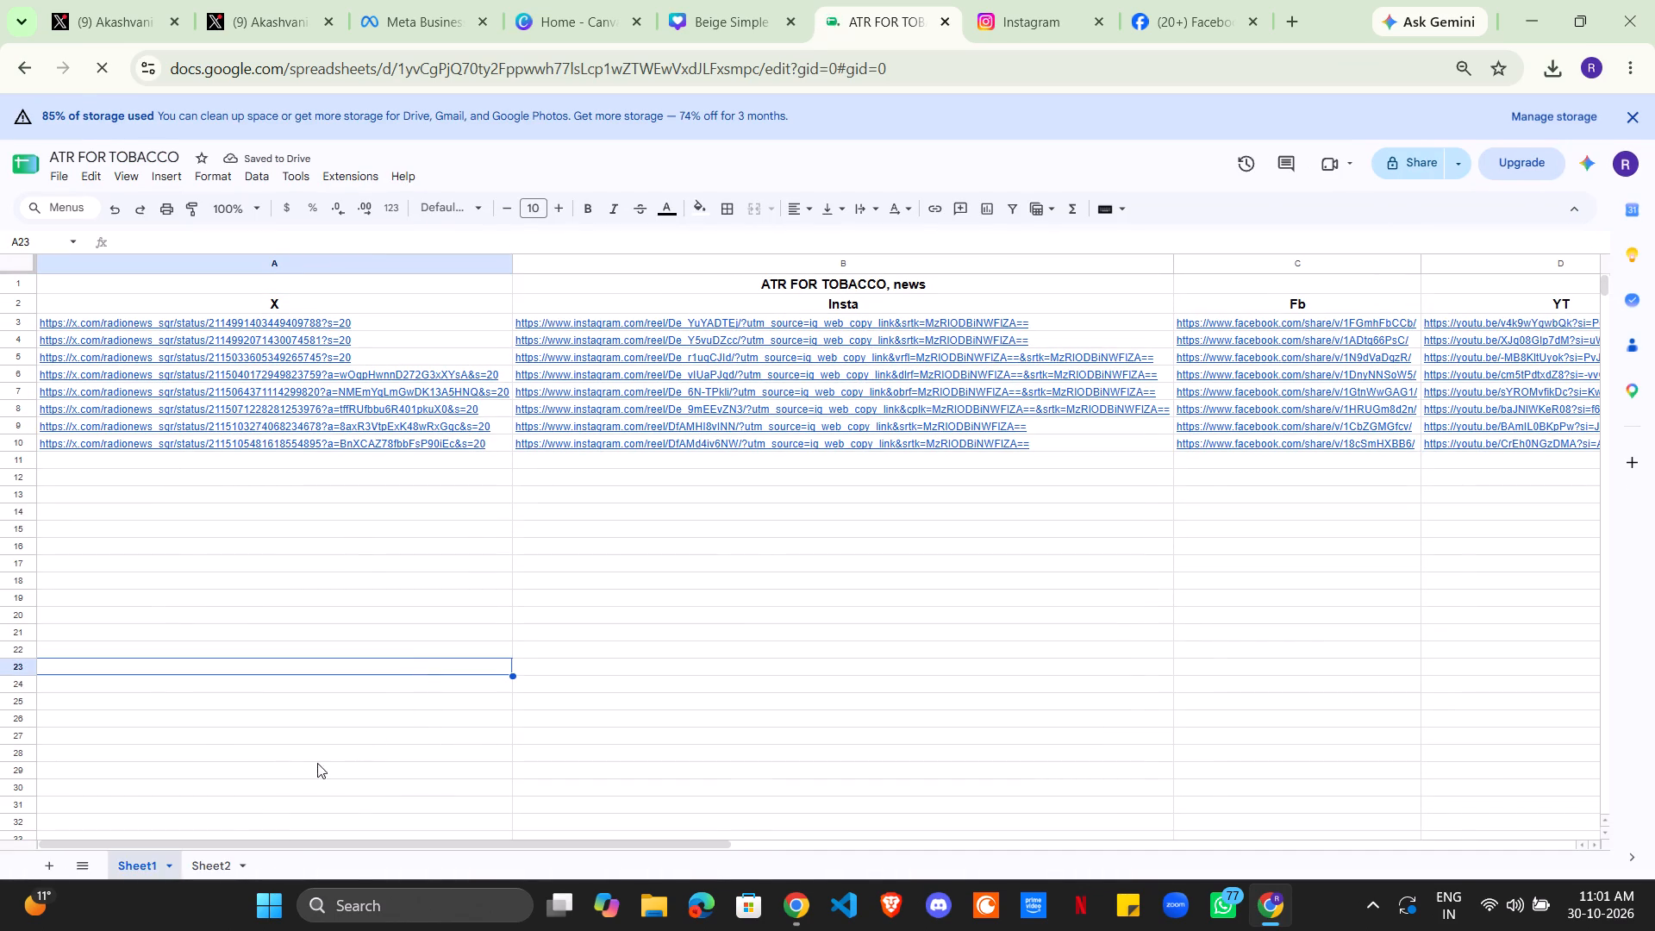
pyautogui.click(205, 858)
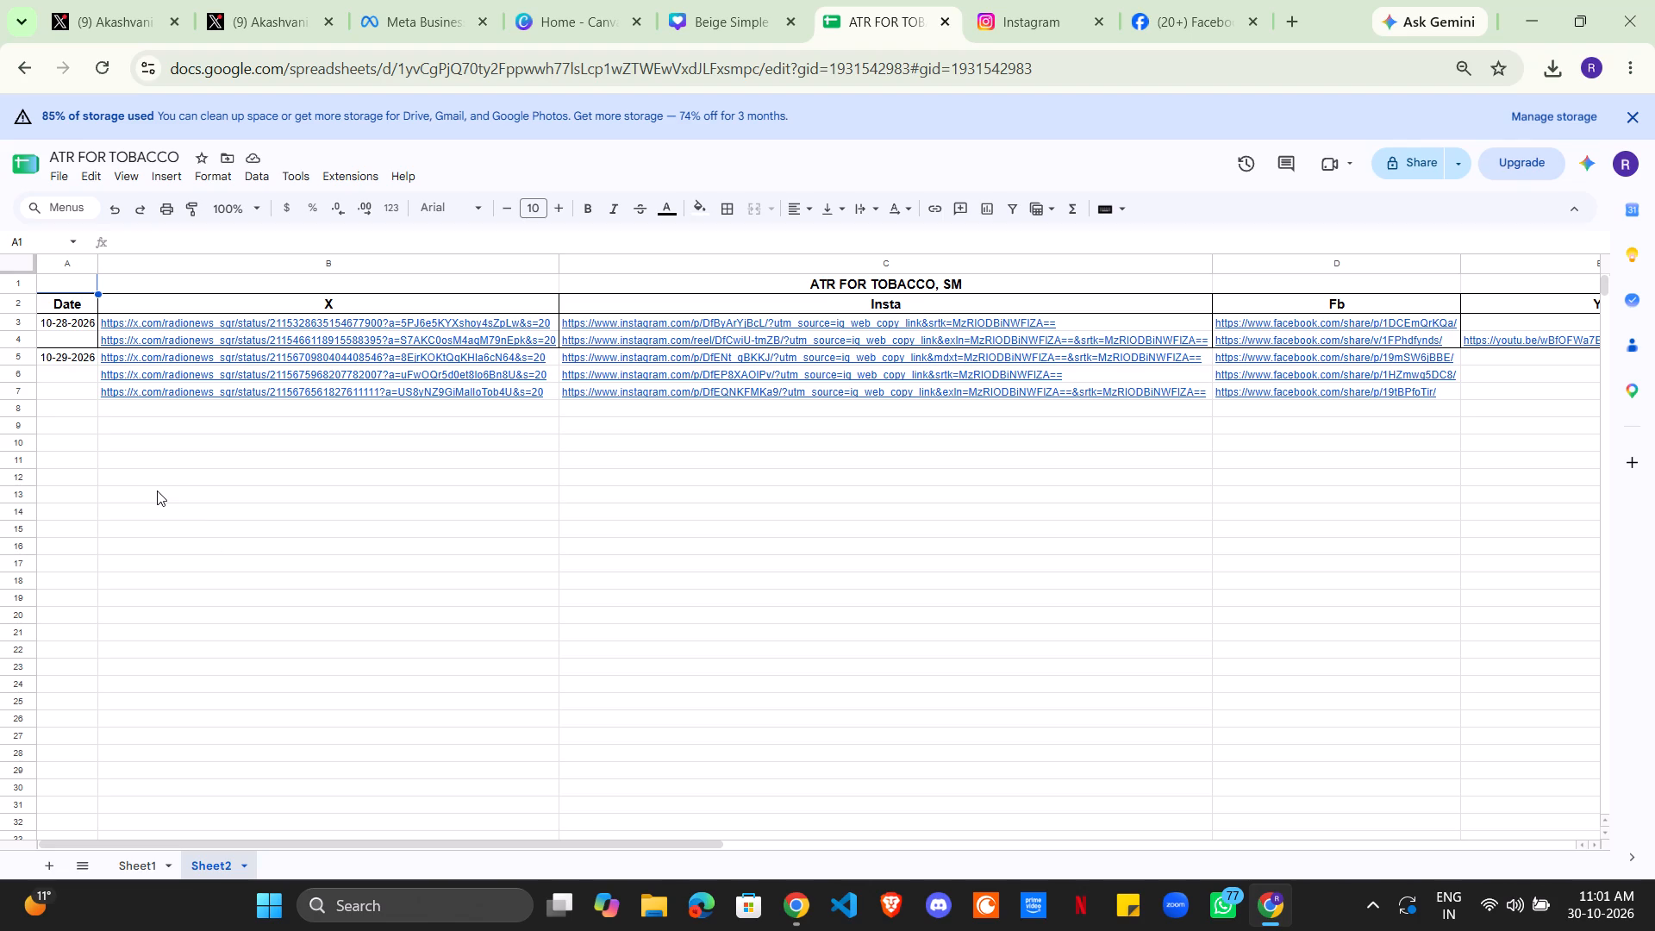
# Copy the 10-29-2026 date cell into A9 of the Date column and change the copy to 10-30-2026.
pyautogui.click(62, 356)
pyautogui.hotkey('ctrl', 'c')
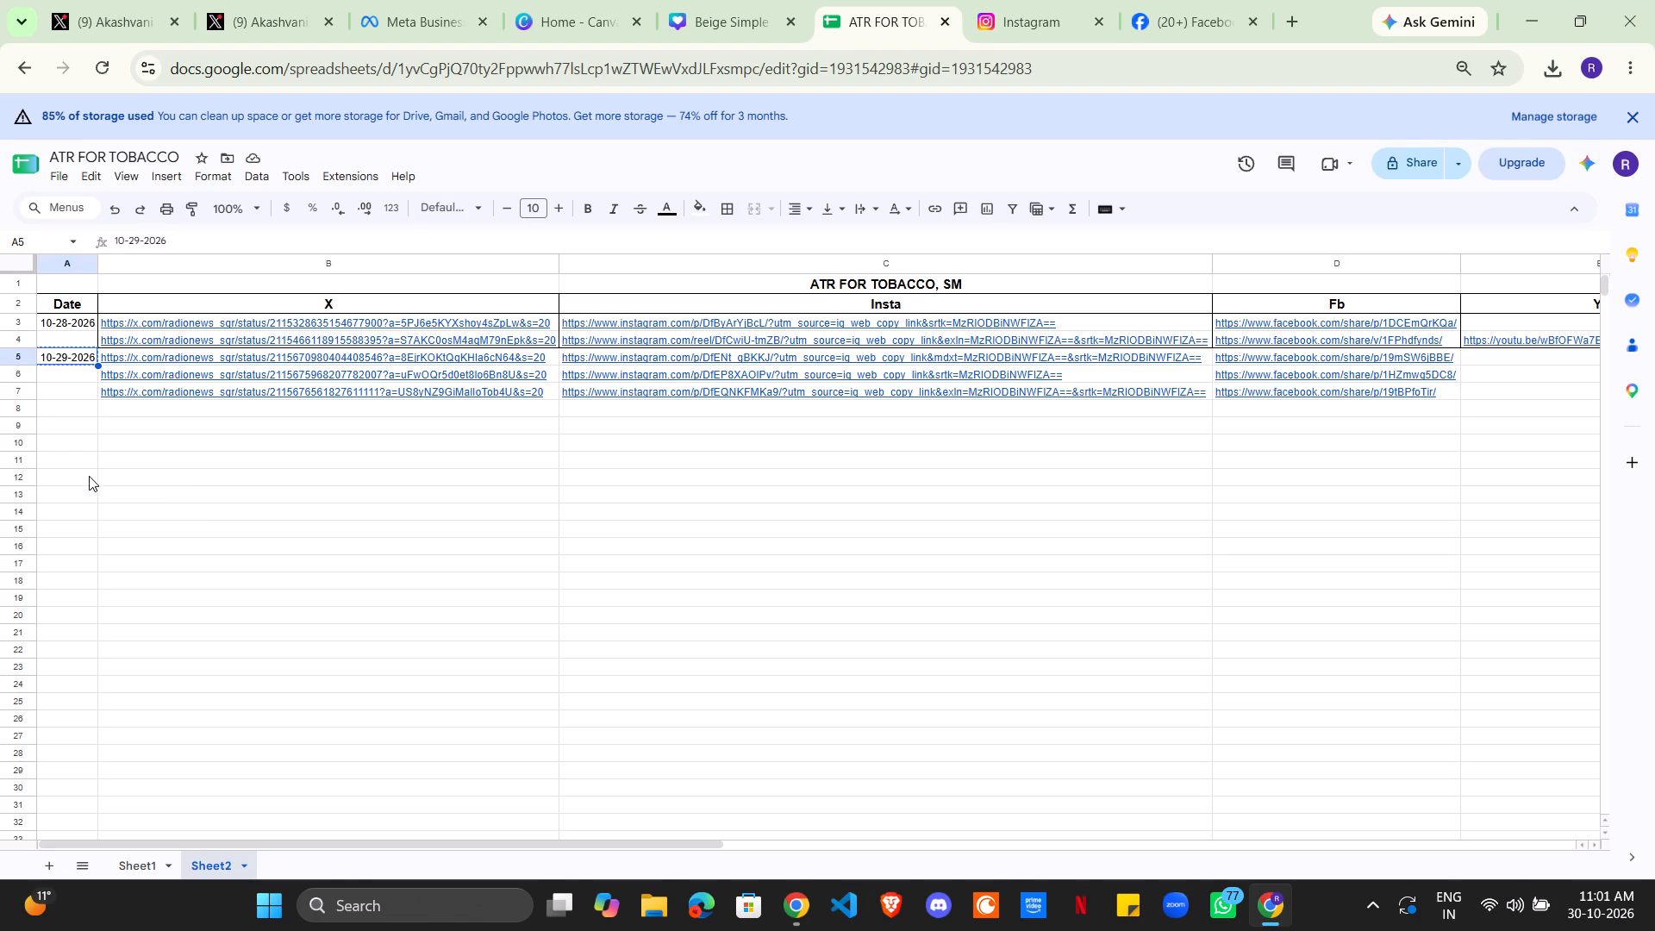
pyautogui.click(73, 422)
pyautogui.hotkey('ctrl', 'v')
pyautogui.doubleClick(66, 421)
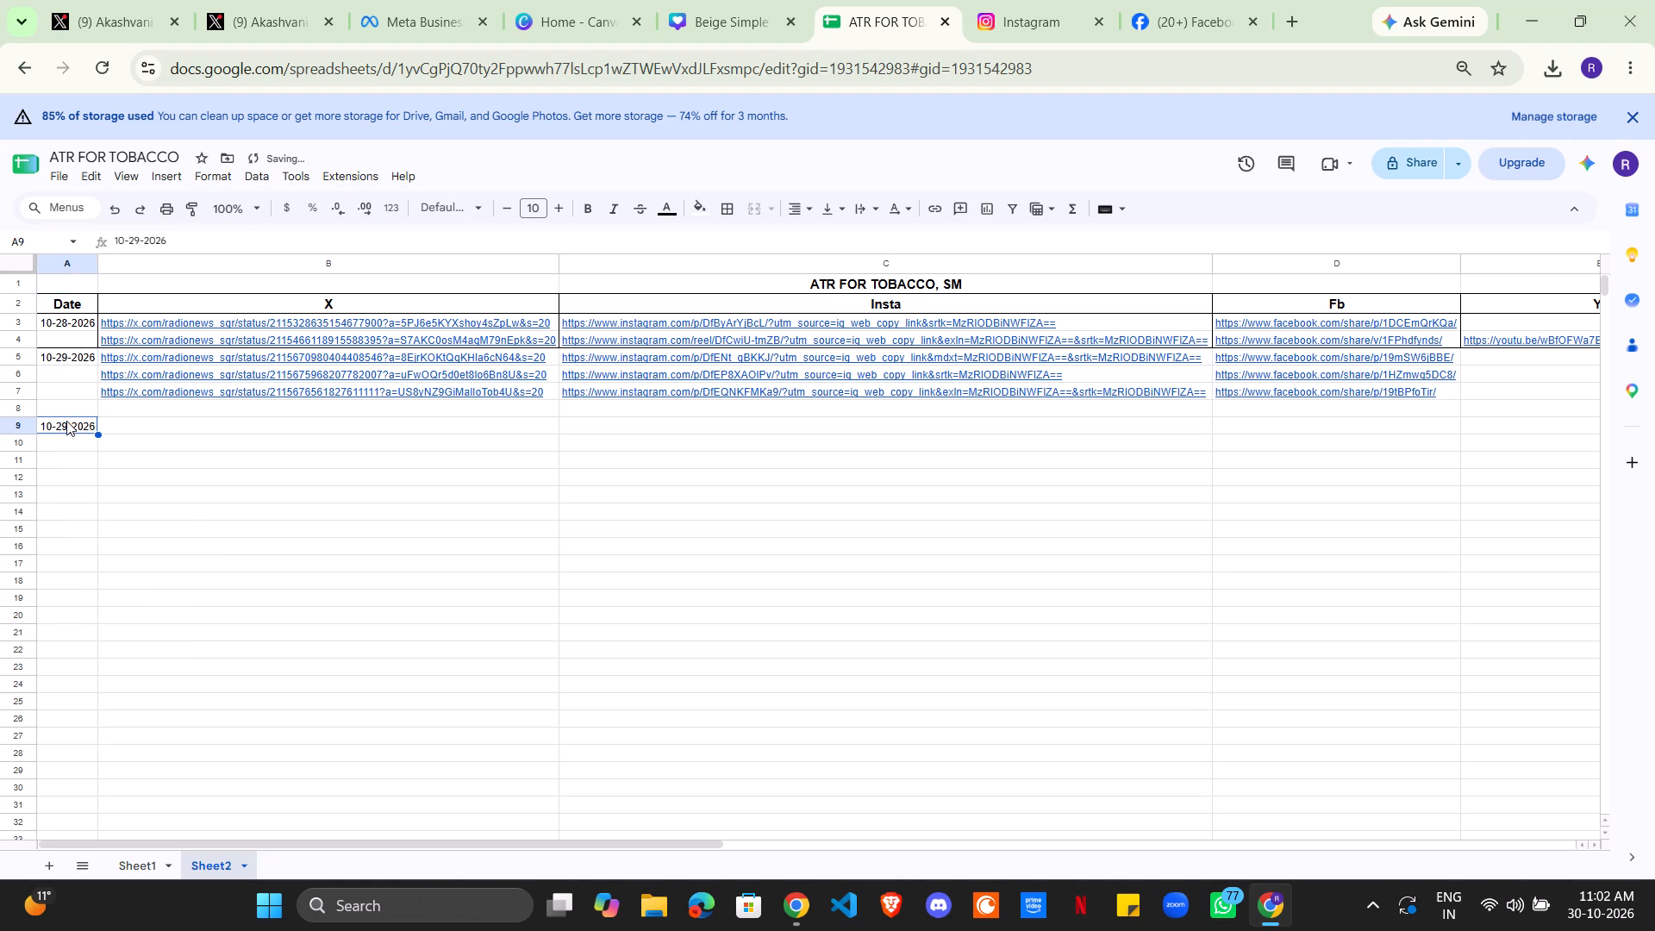
pyautogui.click(147, 587)
pyautogui.click(344, 578)
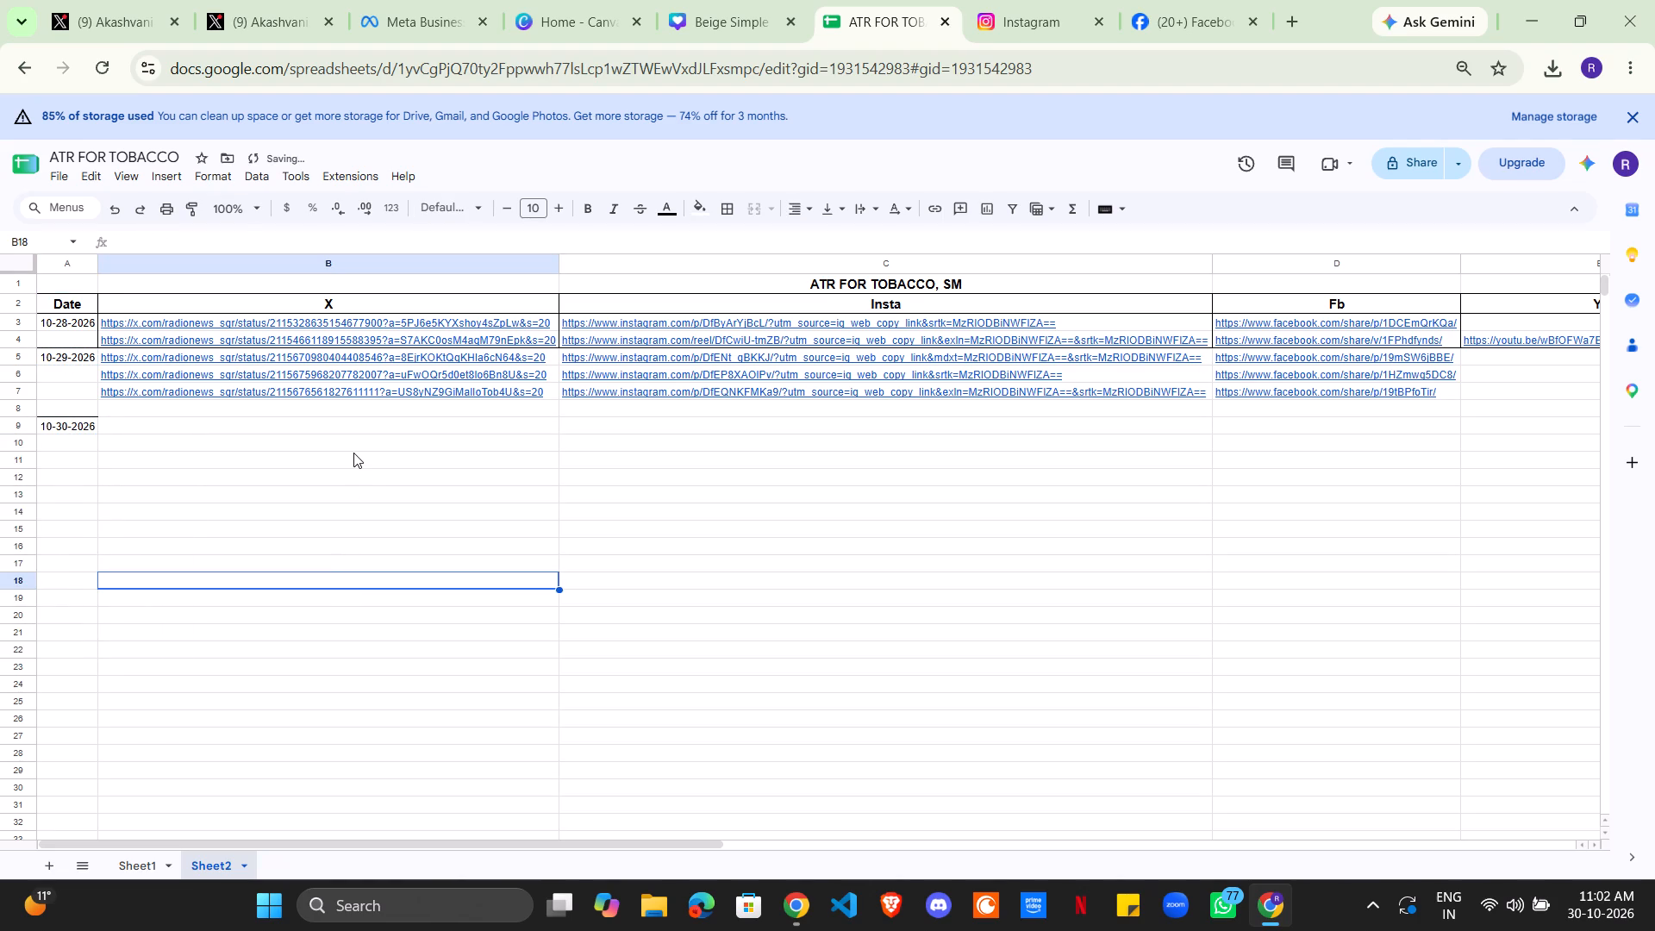
# View the X post linked in row 7, the last one logged for 10-29-2026, and close its tab.
pyautogui.click(378, 393)
pyautogui.click(238, 416)
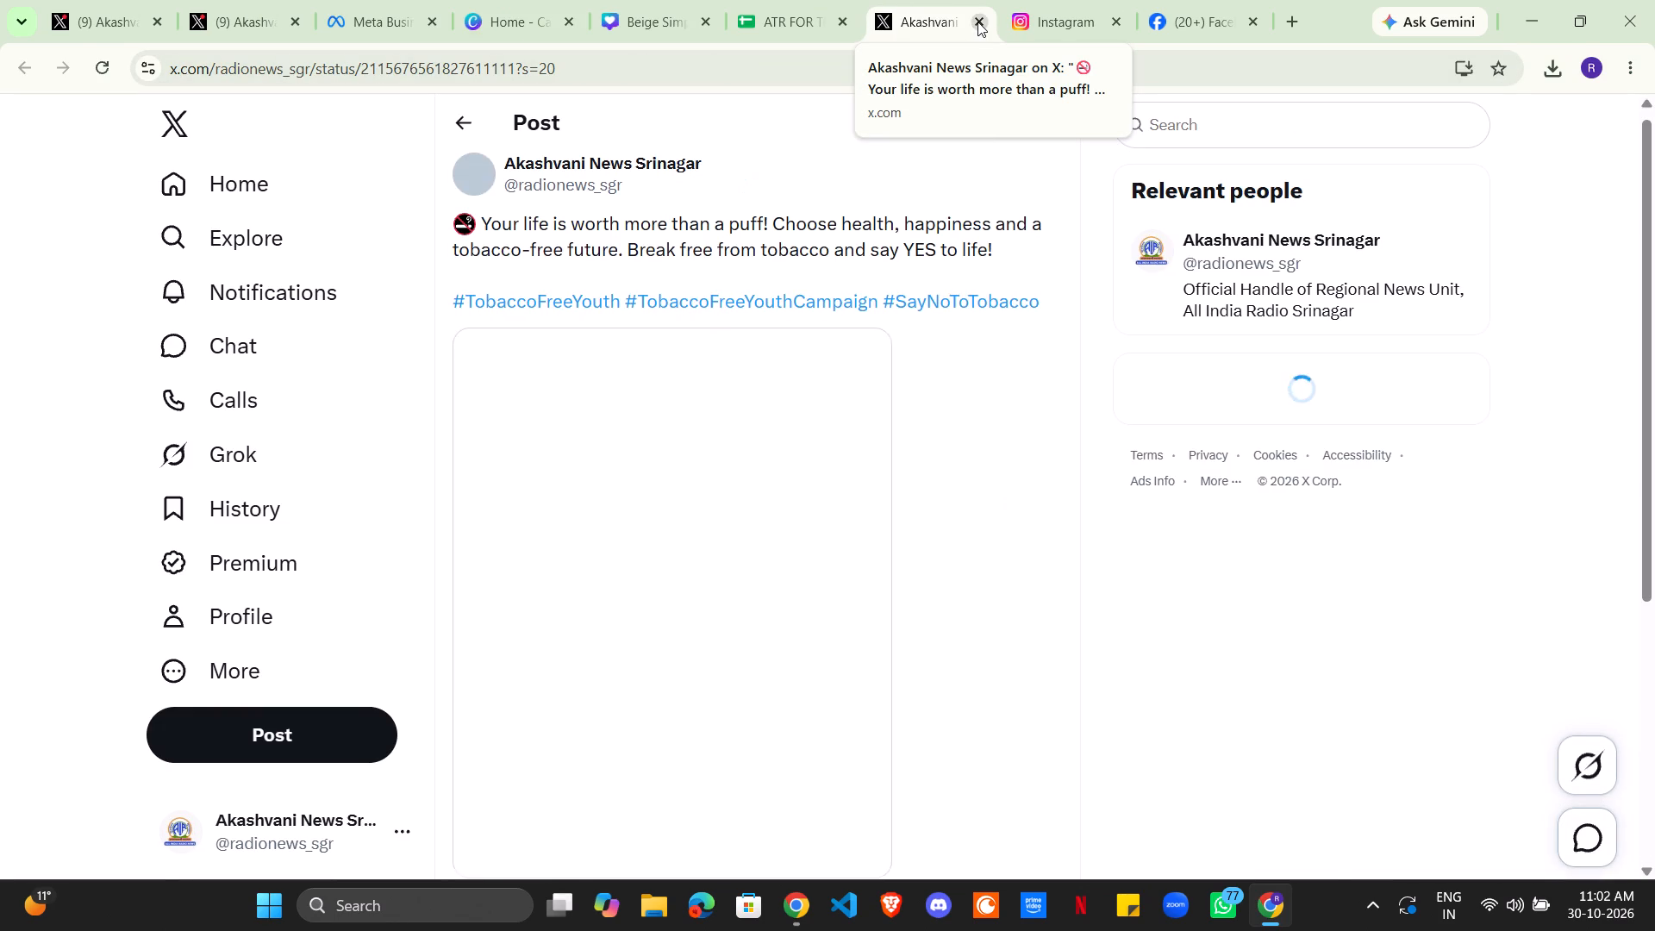
pyautogui.click(977, 22)
# On the Akashvani Instagram profile, open the "Smokeless doesn't mean harmless" tobacco post.
pyautogui.click(877, 0)
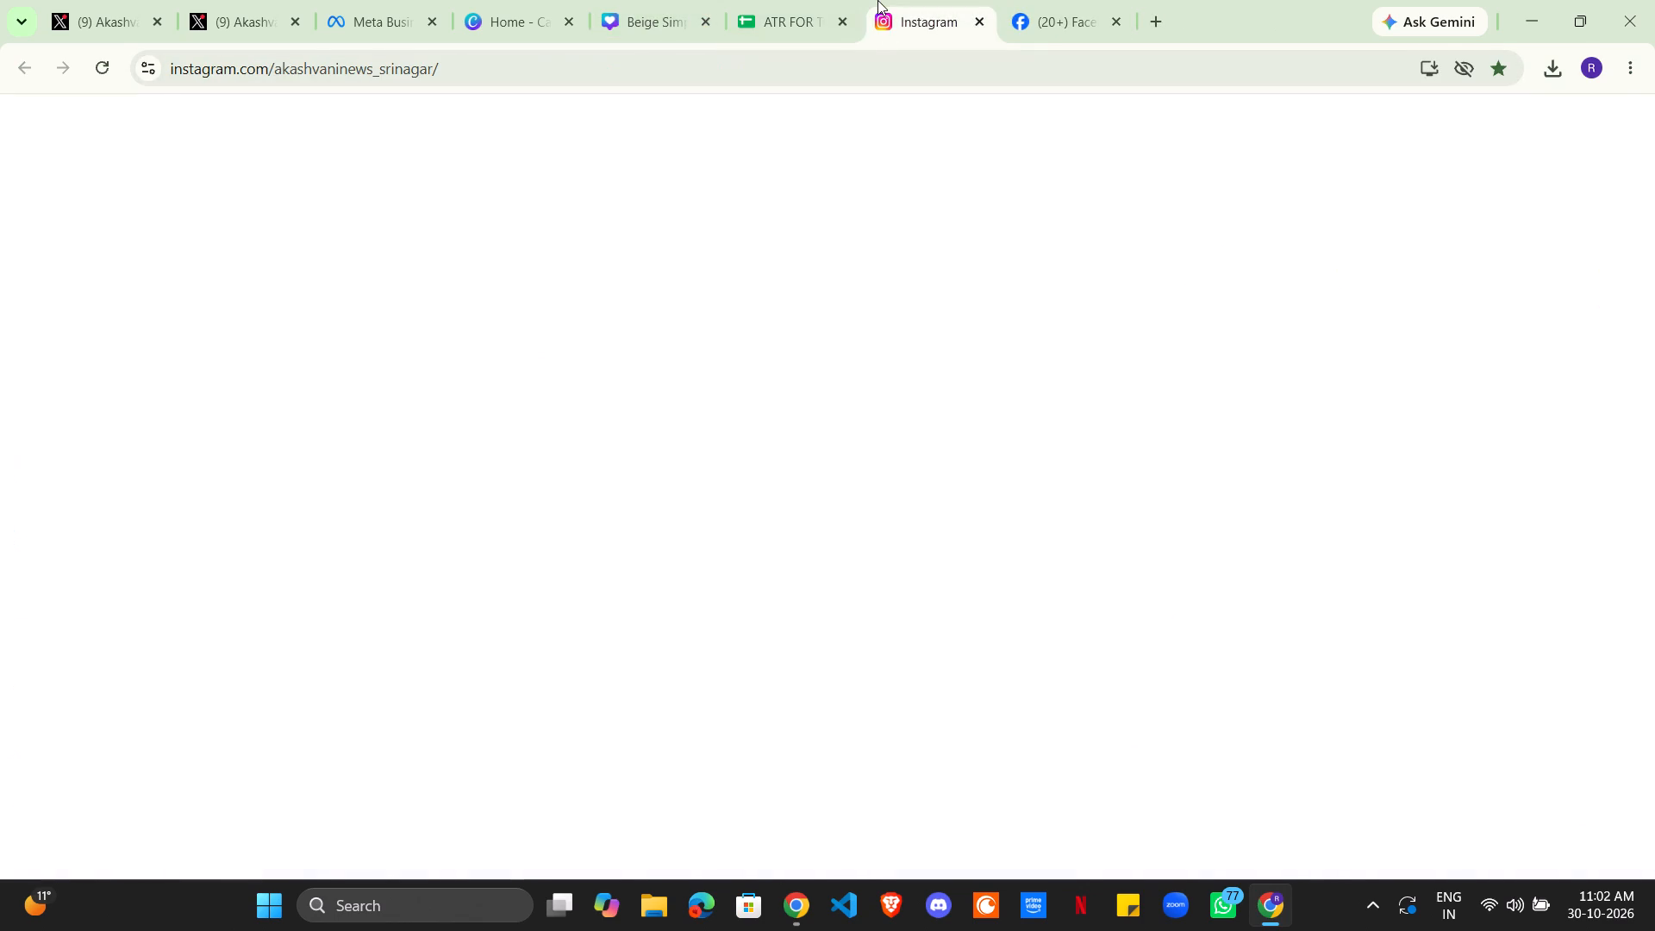
pyautogui.scroll(-13, 987, 490)
pyautogui.click(1265, 433)
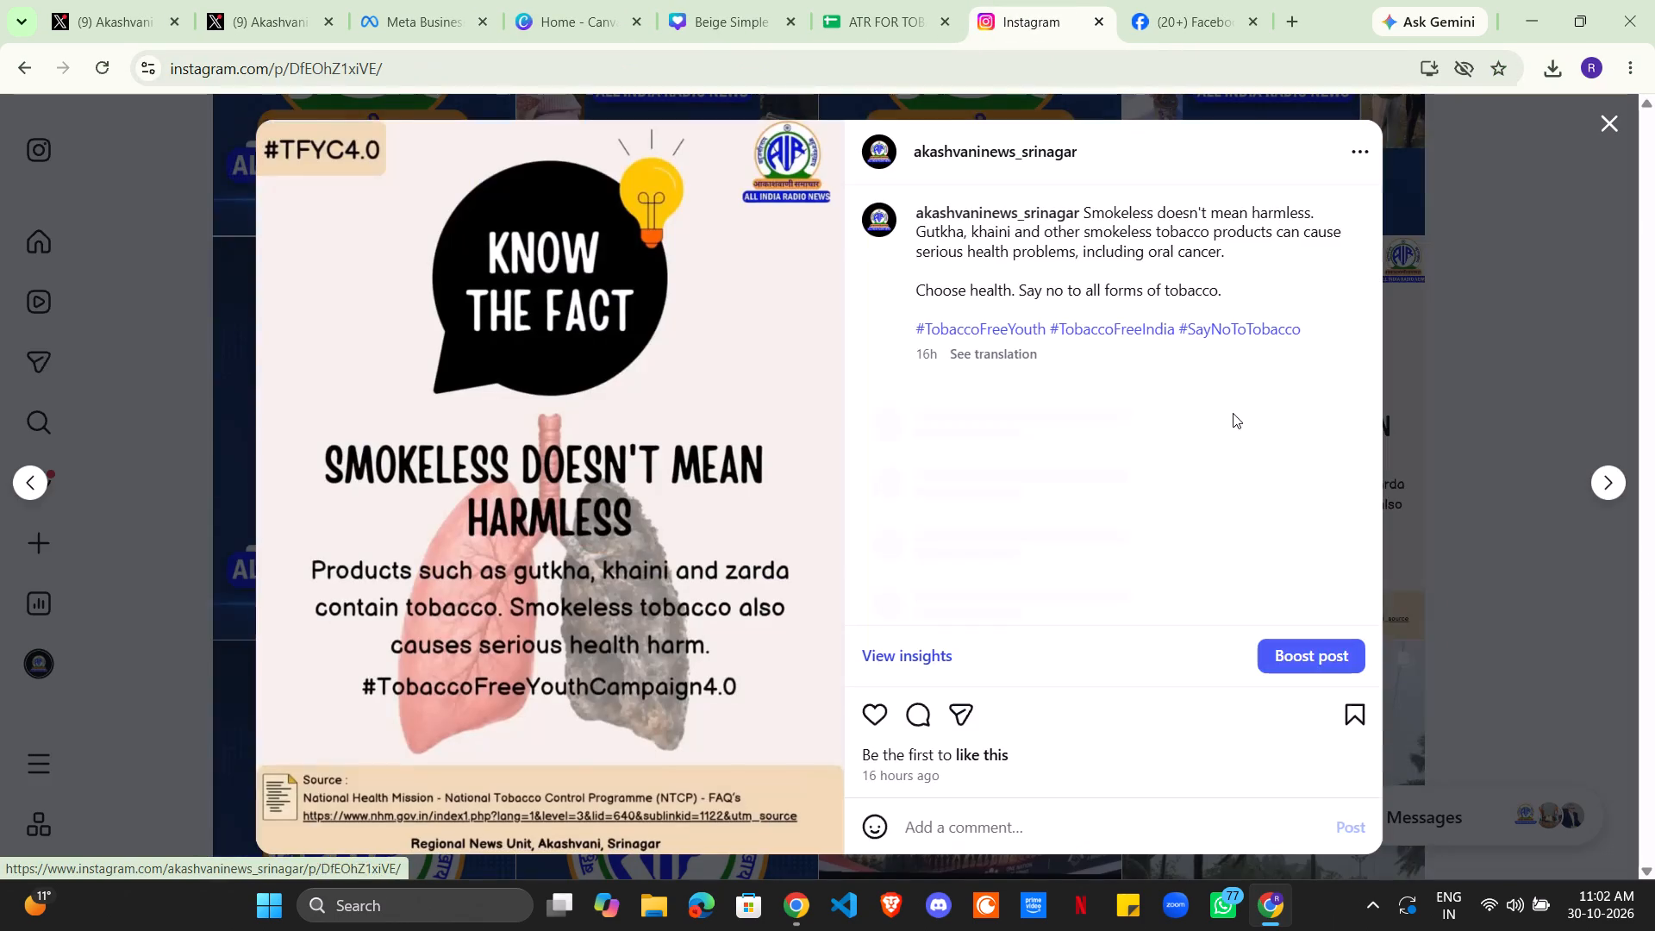
# Examine the recent posts on the Akashvani News Srinagar Facebook page for tobacco campaign content.
pyautogui.click(1163, 0)
pyautogui.click(211, 197)
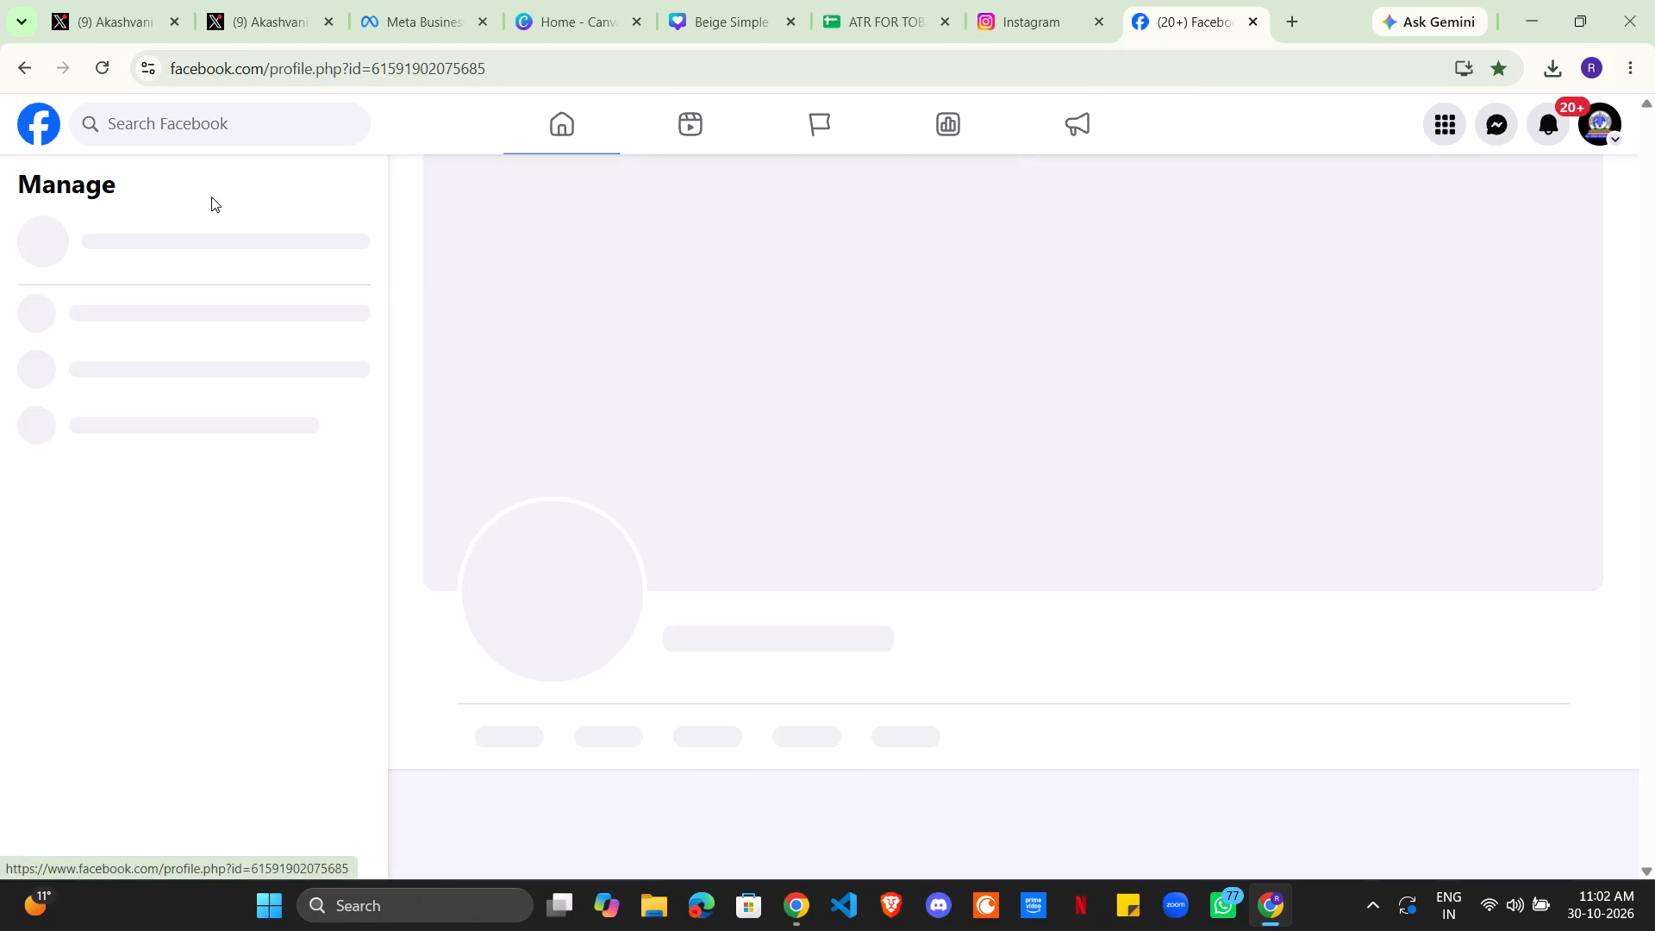
pyautogui.scroll(-19, 919, 524)
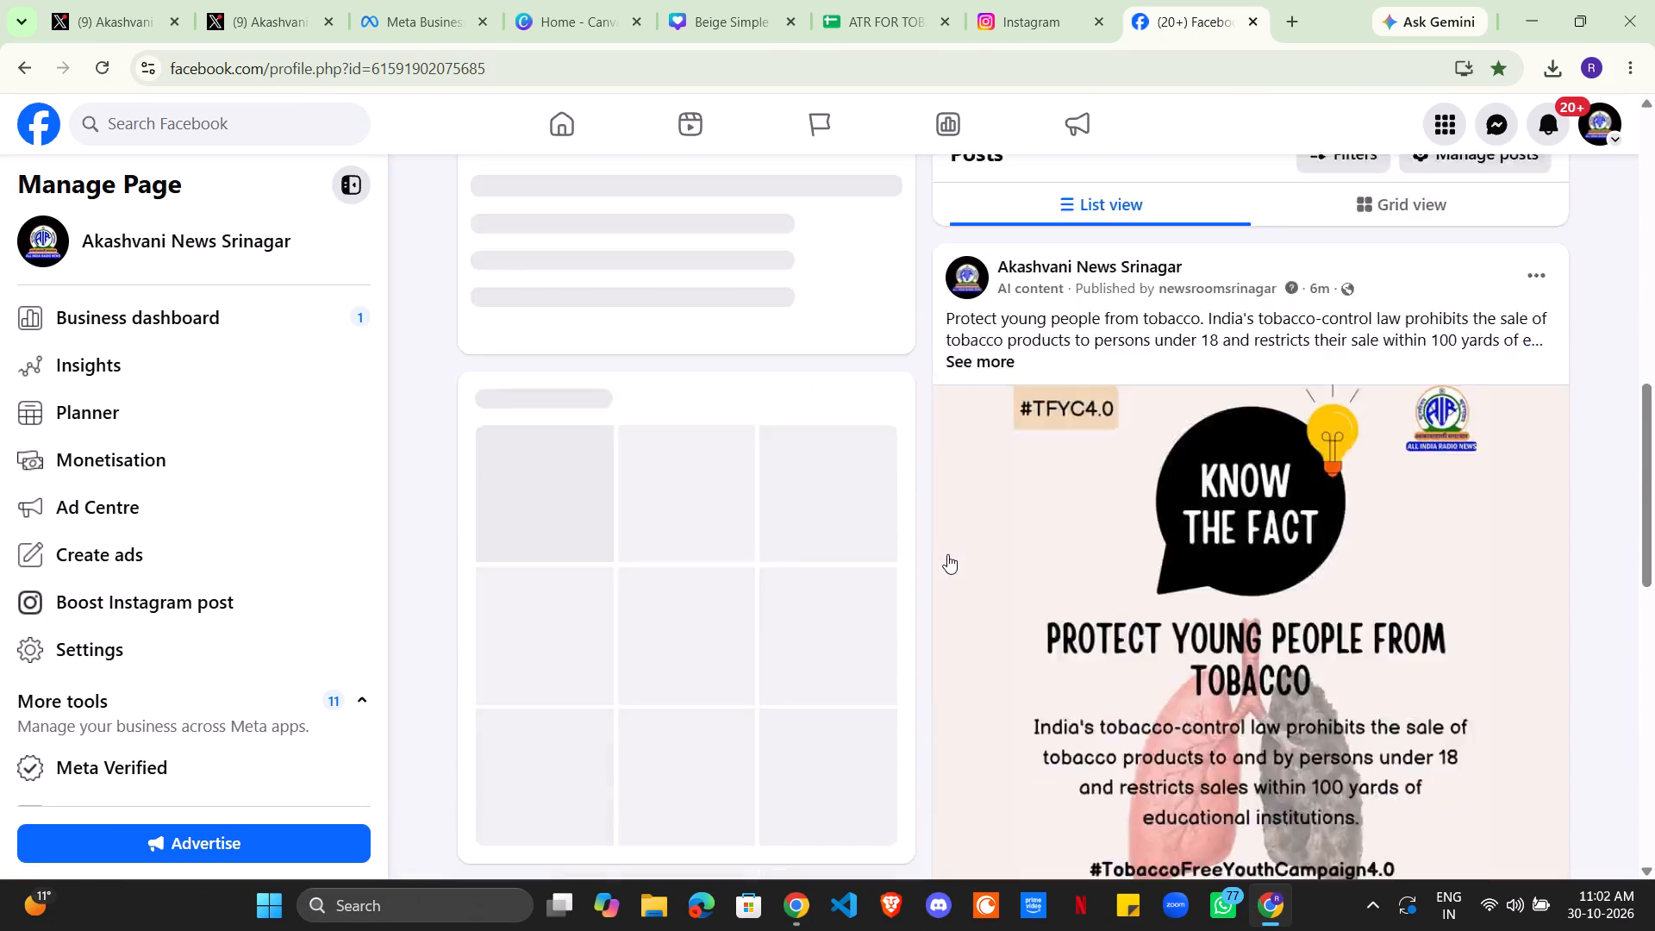
pyautogui.scroll(-15, 947, 554)
pyautogui.scroll(-17, 1012, 546)
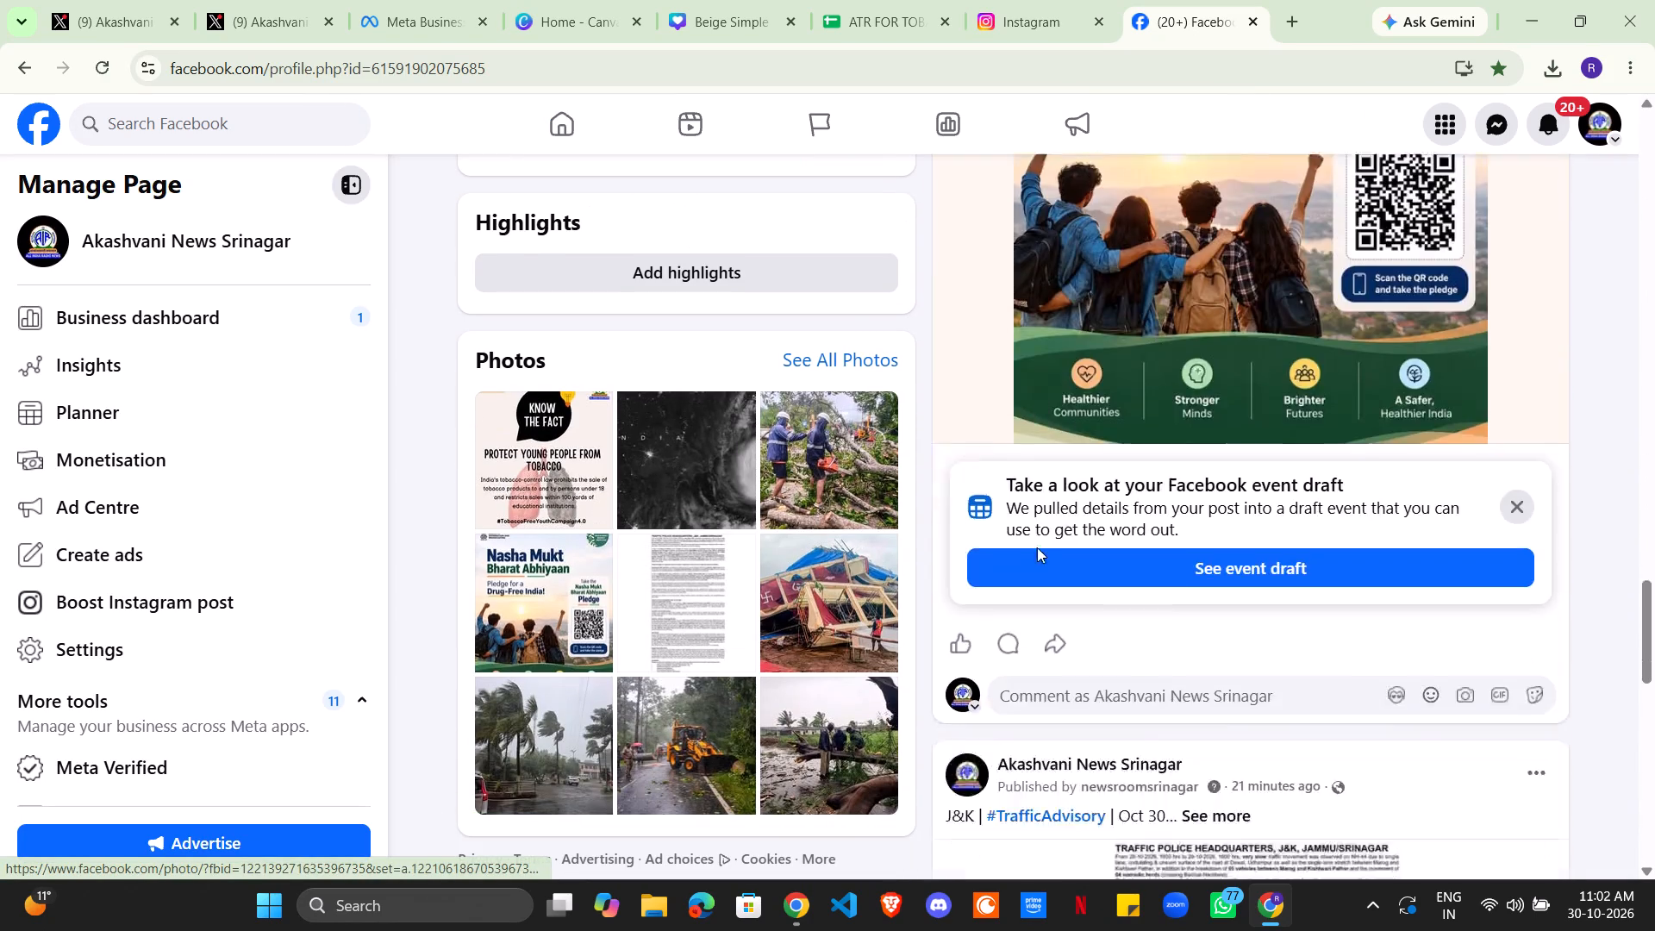
pyautogui.scroll(-14, 1037, 547)
pyautogui.scroll(-13, 1039, 543)
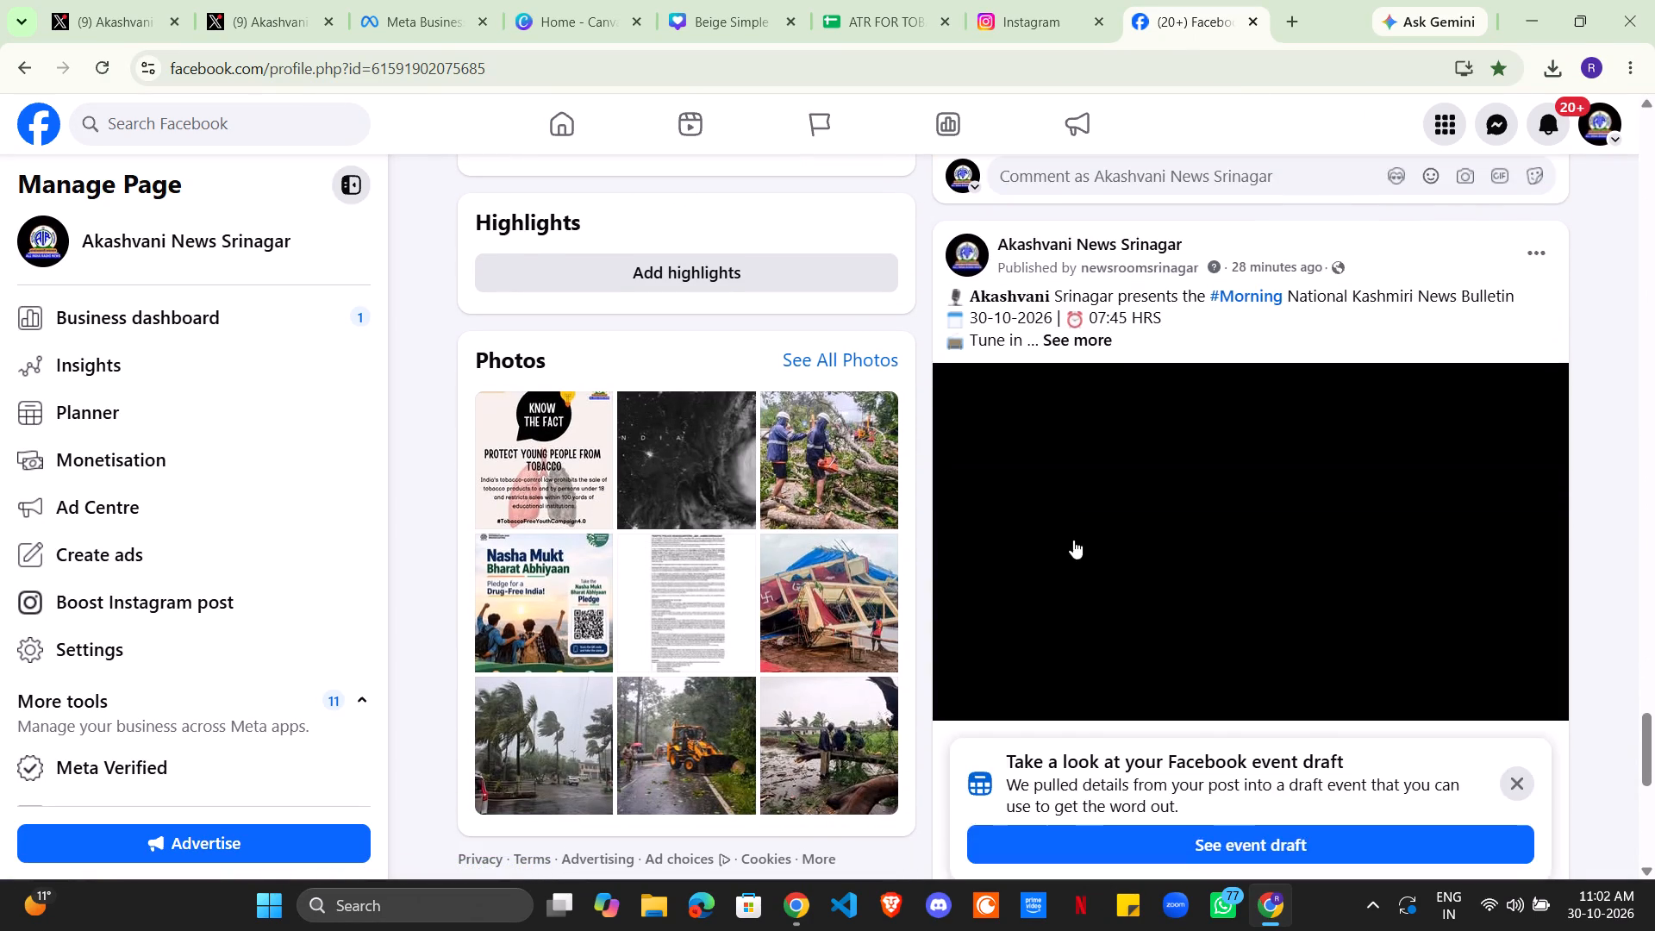
pyautogui.scroll(-17, 1071, 542)
pyautogui.scroll(-5, 1073, 554)
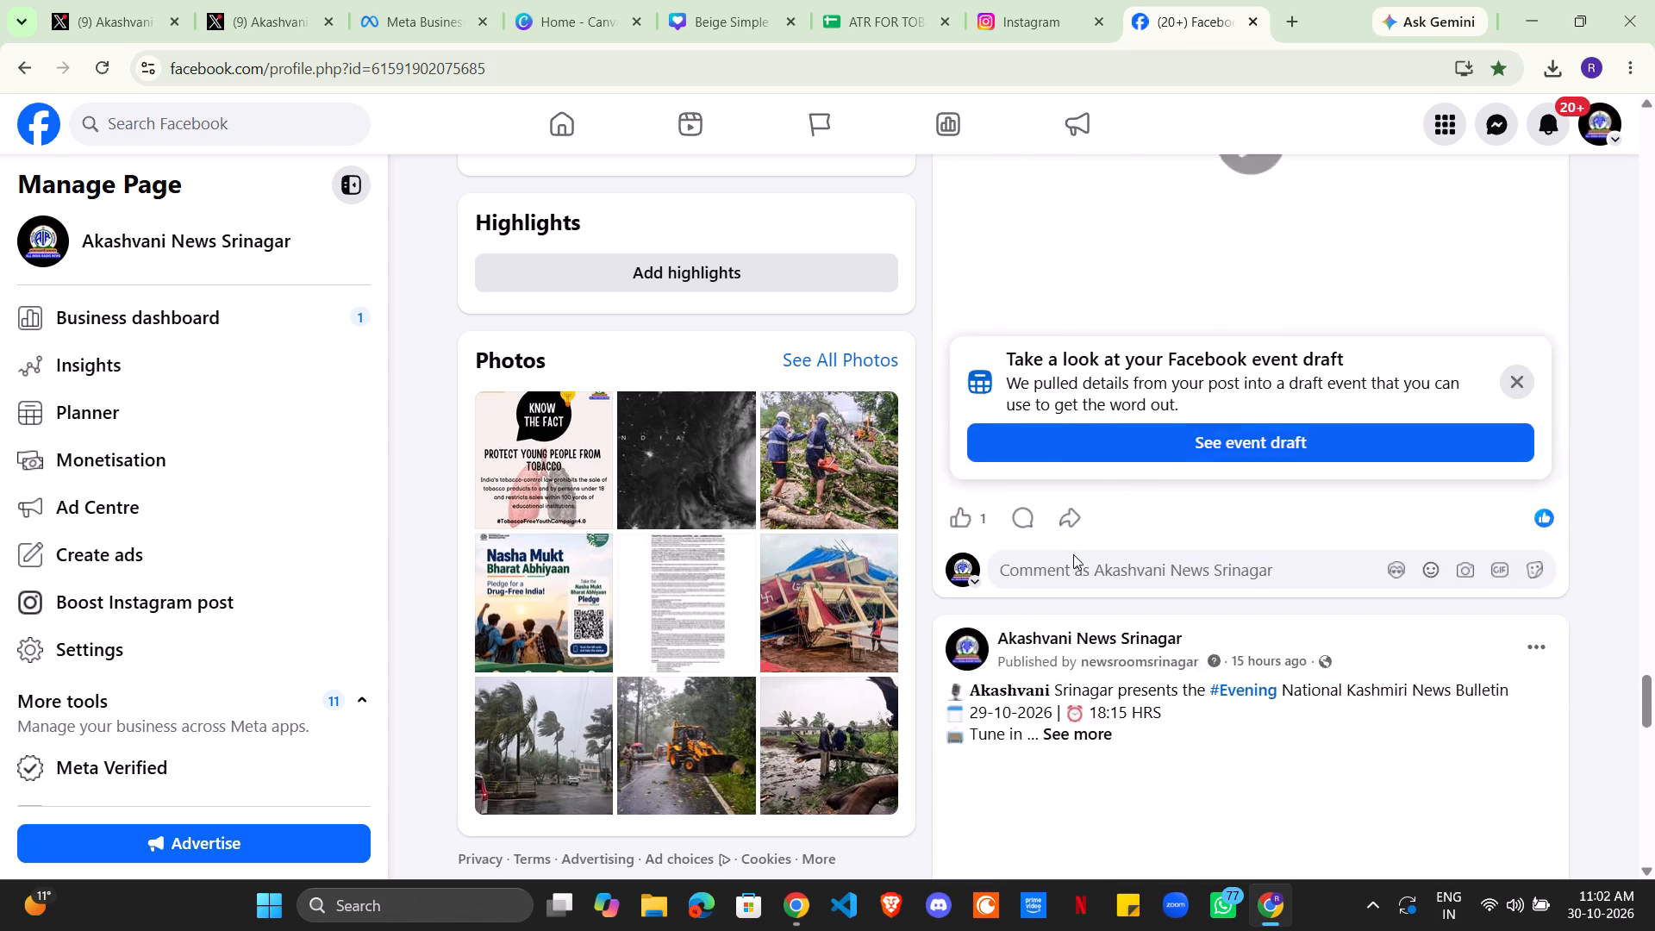
pyautogui.scroll(-12, 1073, 554)
pyautogui.scroll(-13, 1070, 557)
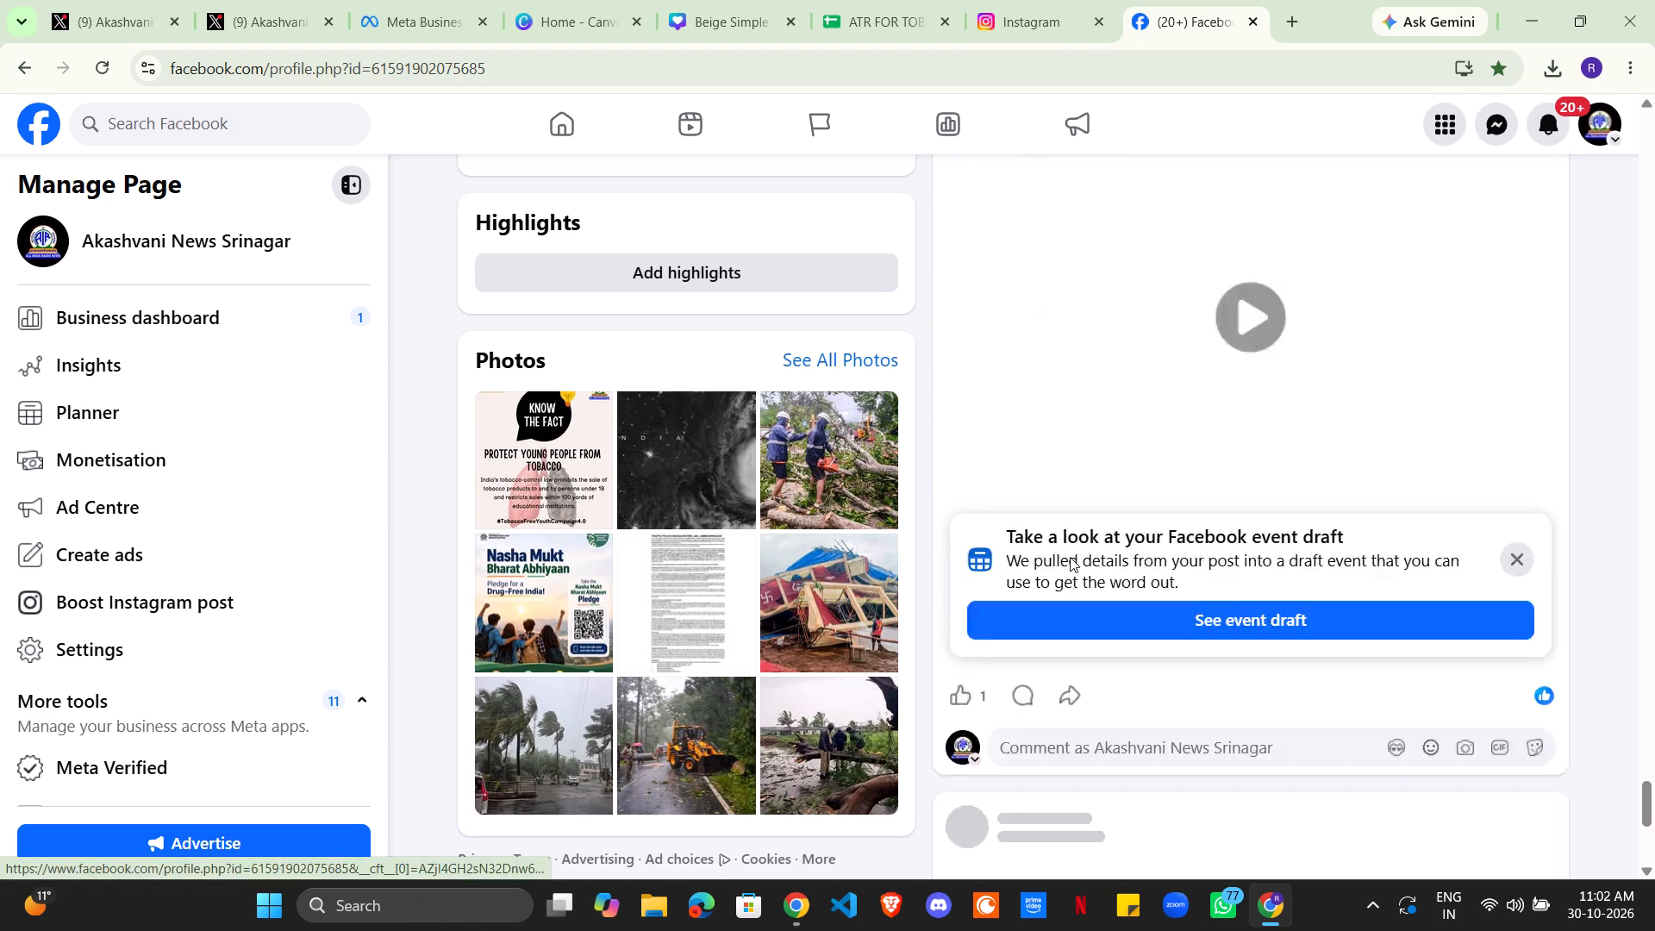
pyautogui.scroll(-14, 1070, 556)
pyautogui.scroll(-8, 1084, 565)
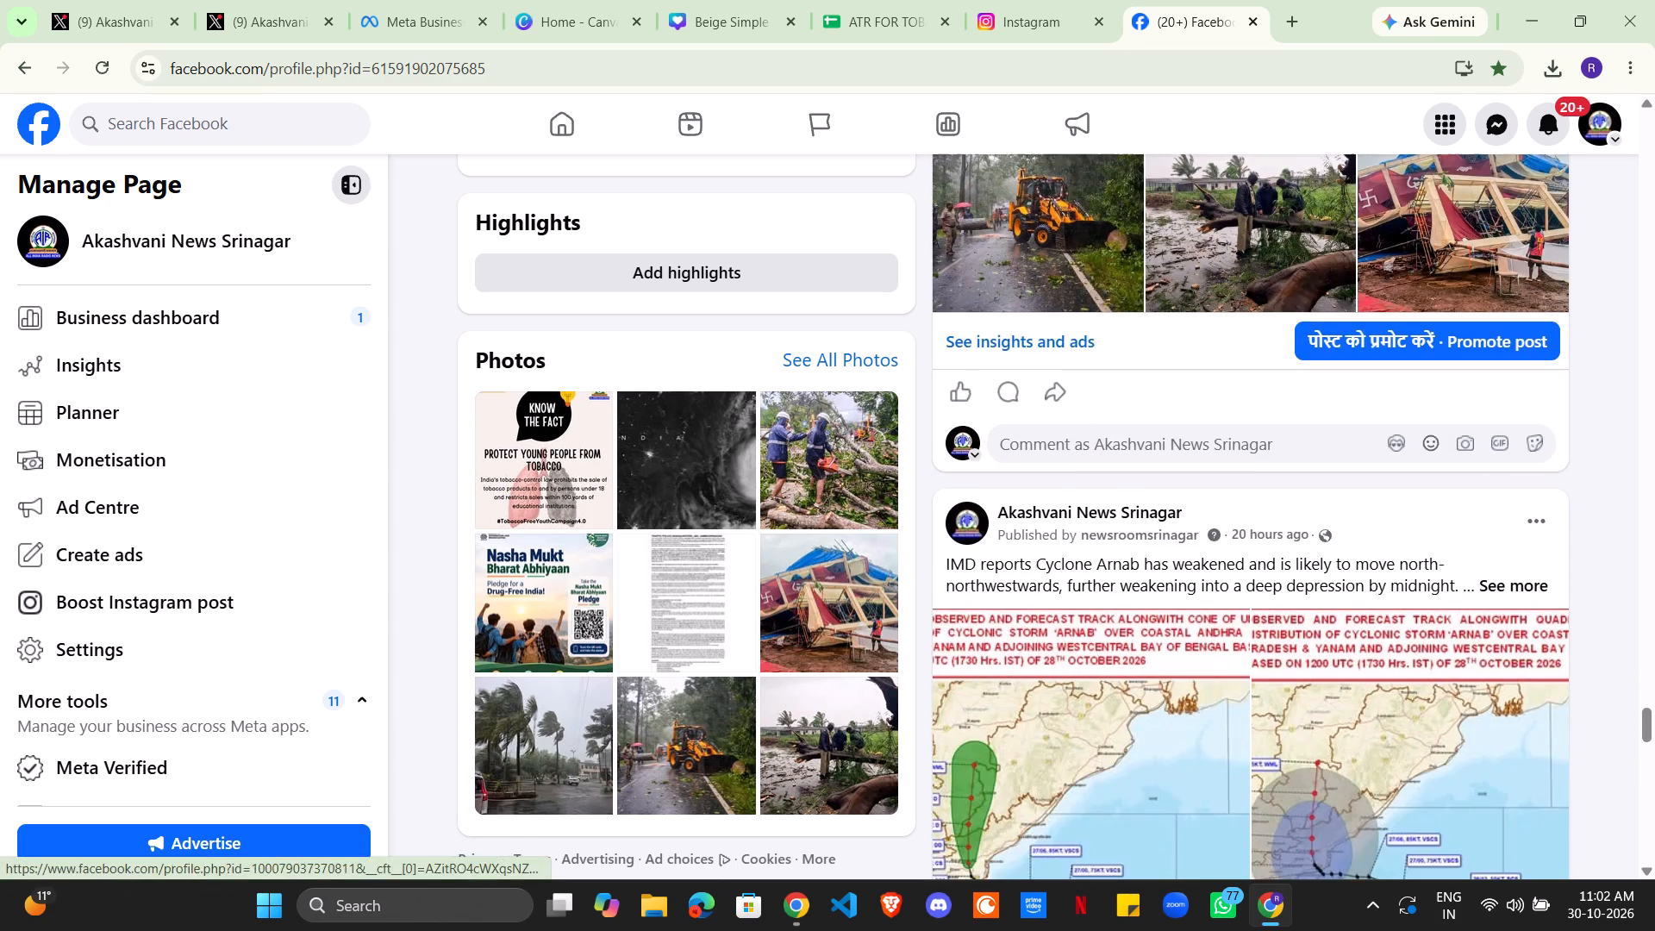
pyautogui.scroll(-12, 1086, 561)
pyautogui.scroll(-12, 1086, 559)
pyautogui.scroll(20, 1094, 570)
pyautogui.scroll(2, 1094, 570)
pyautogui.scroll(15, 1168, 623)
pyautogui.scroll(8, 1169, 623)
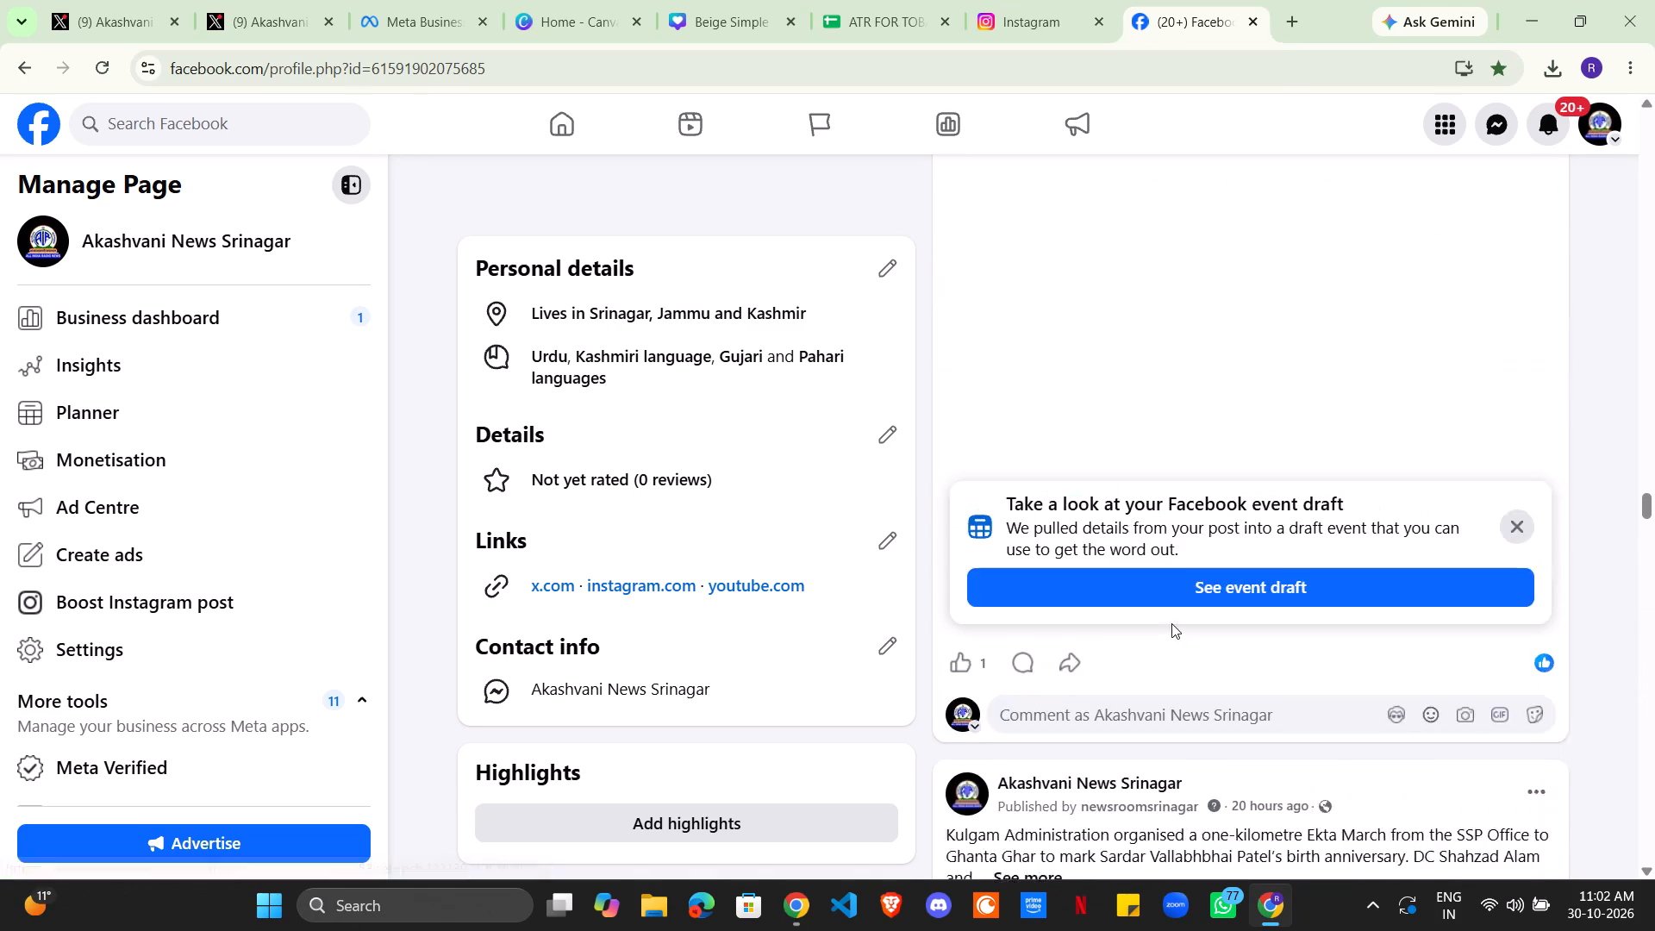
pyautogui.scroll(18, 1171, 623)
pyautogui.scroll(6, 1188, 628)
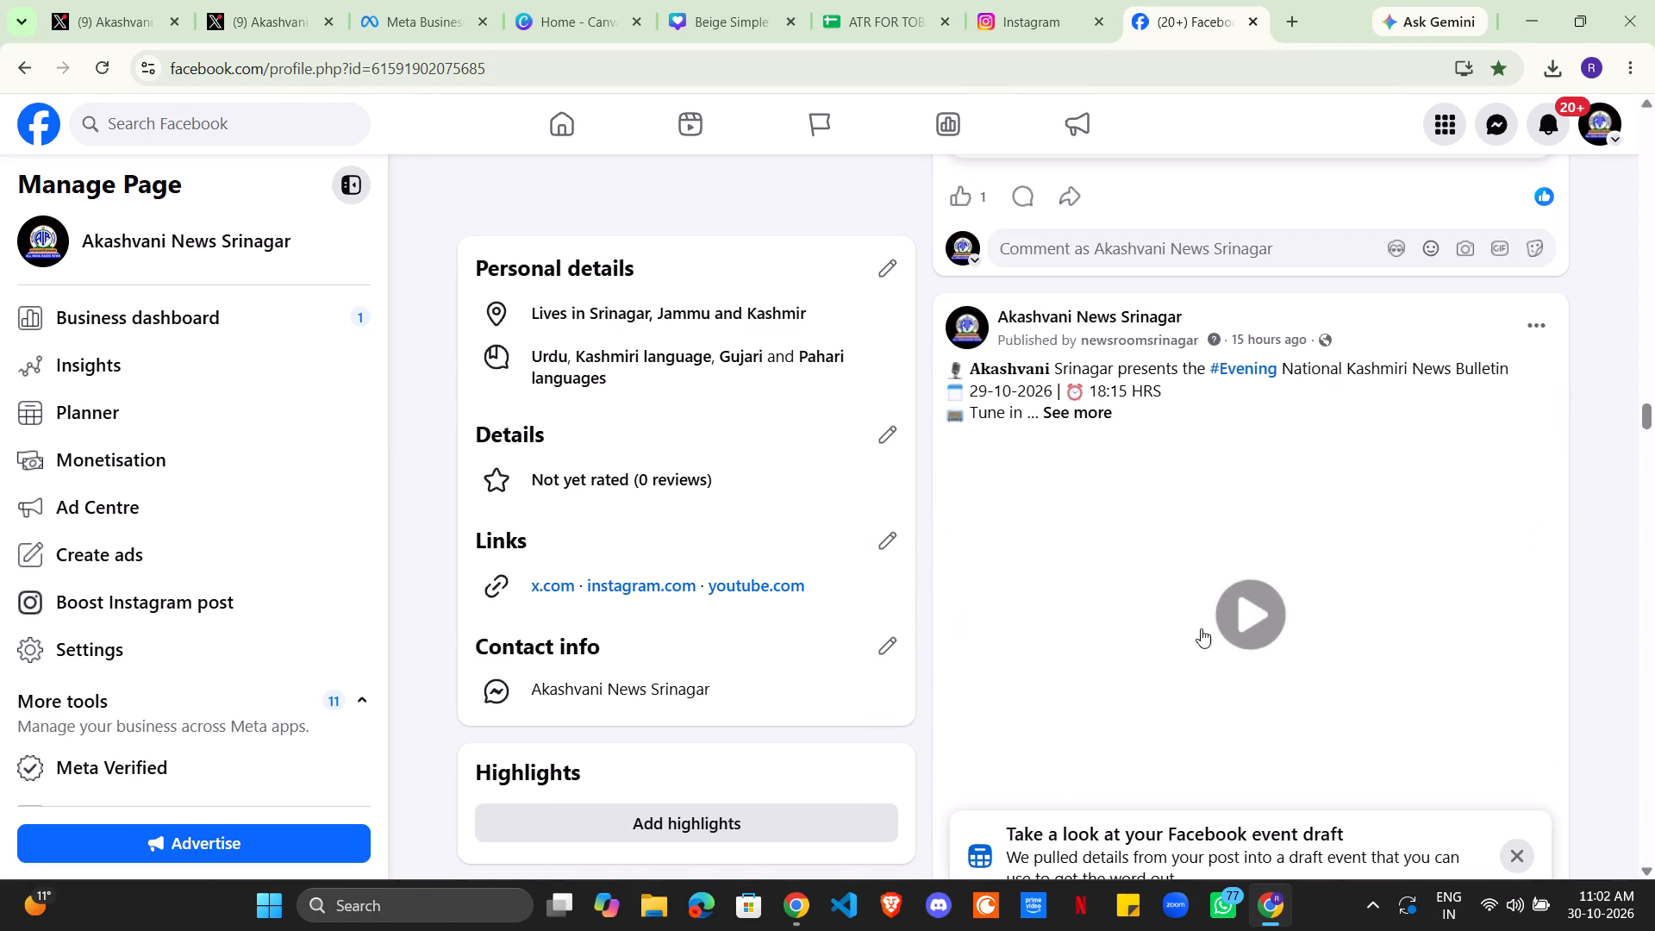
pyautogui.scroll(15, 1231, 634)
pyautogui.scroll(6, 1233, 634)
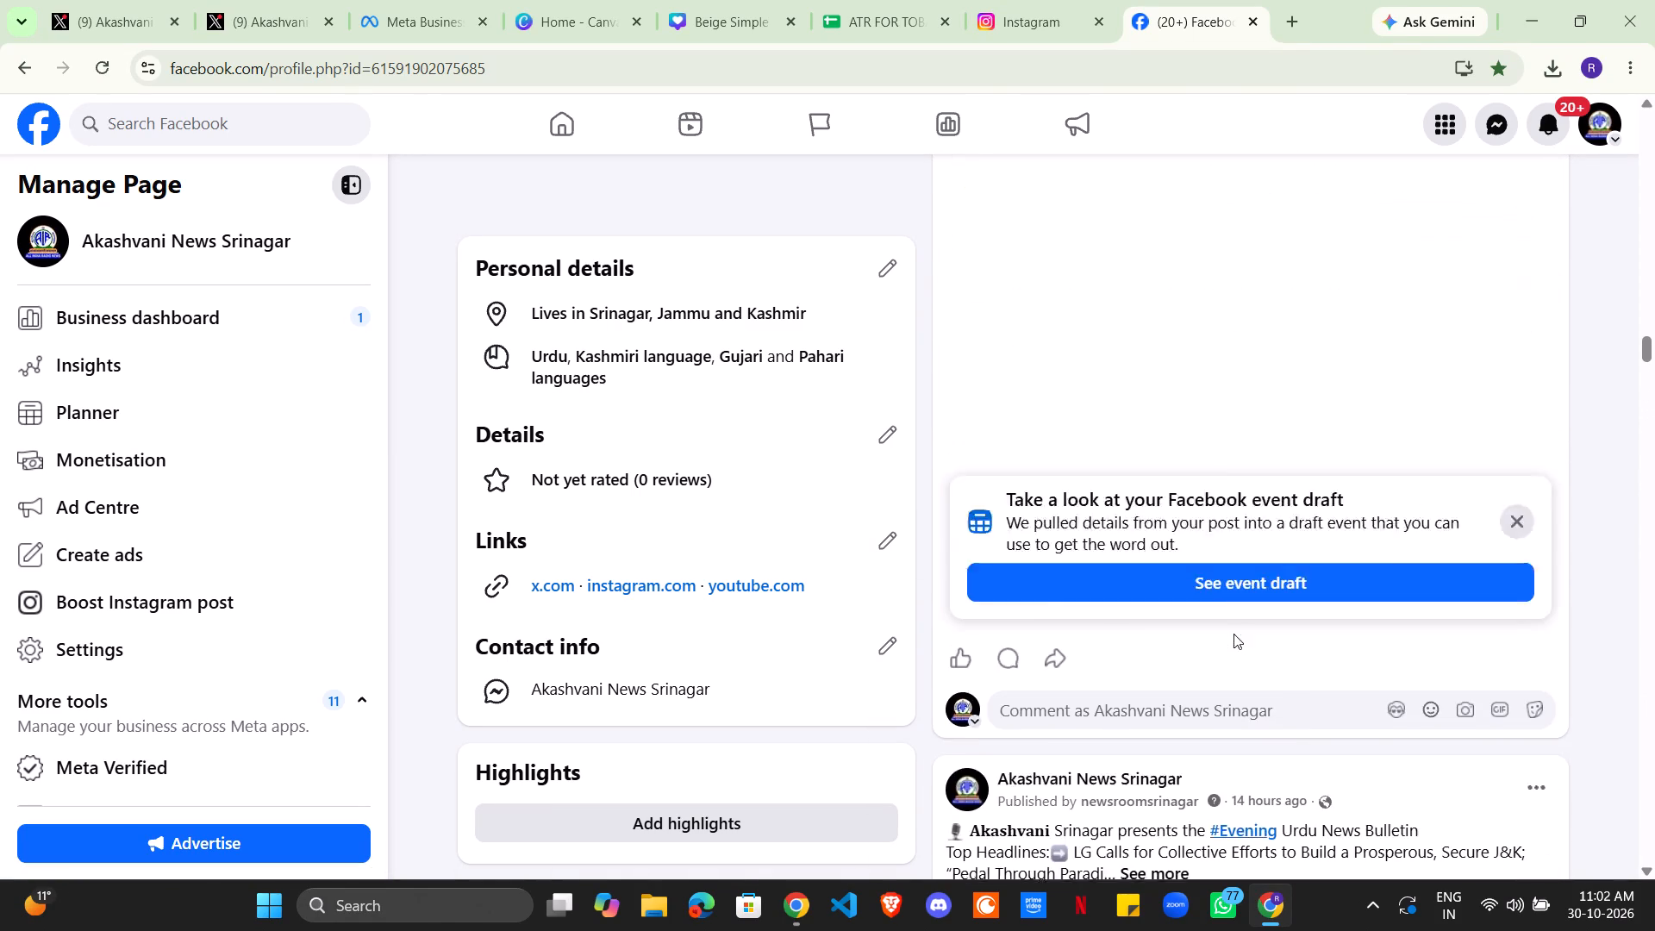
pyautogui.scroll(12, 1236, 634)
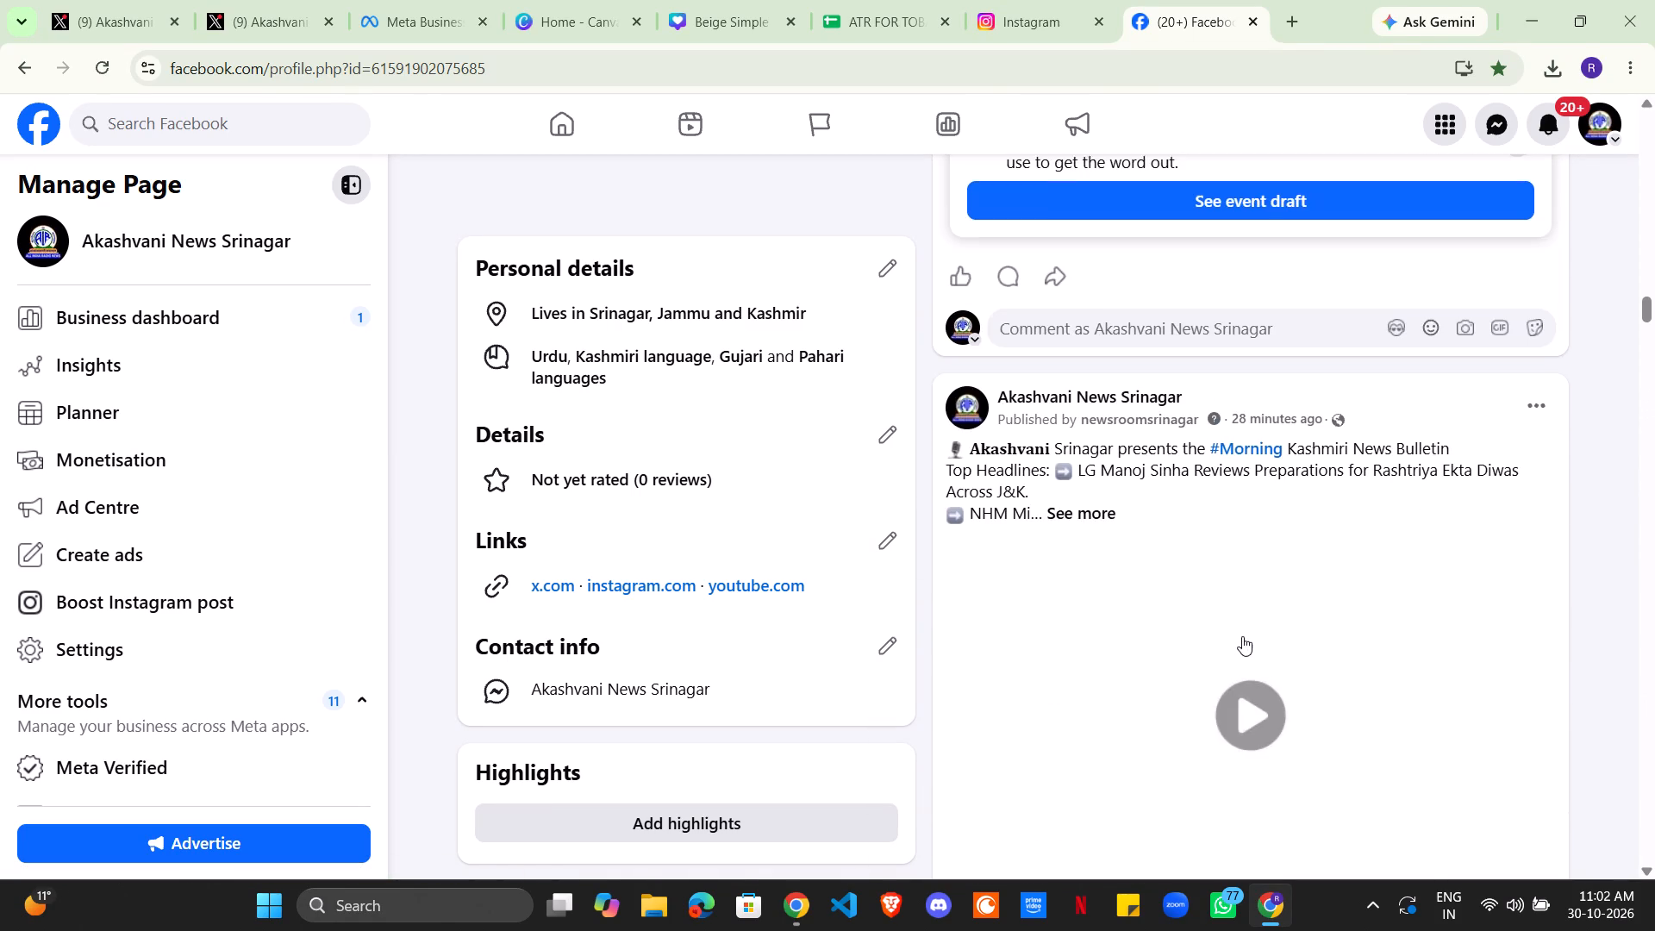
pyautogui.scroll(18, 1242, 636)
pyautogui.scroll(4, 1245, 636)
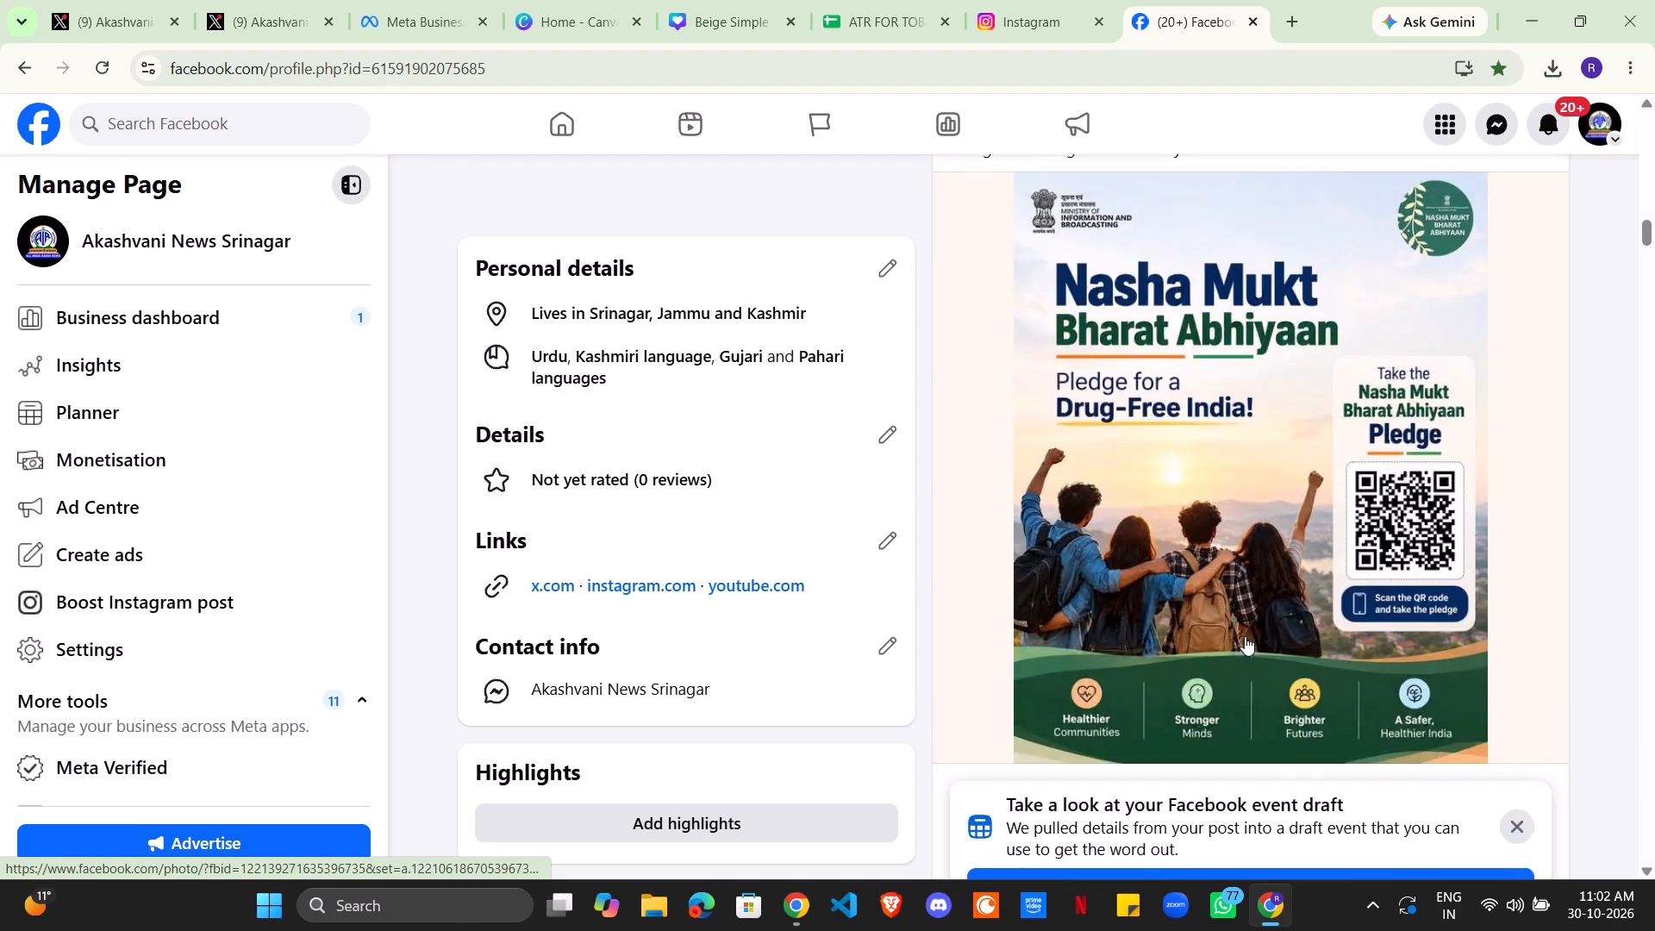
pyautogui.scroll(4, 1245, 636)
# Examine the older Akashvani News Srinagar Facebook posts, back through 10-29-2026, for the "Smokeless doesn't mean harmless" tobacco post.
pyautogui.scroll(-20, 1246, 637)
pyautogui.scroll(-6, 1246, 637)
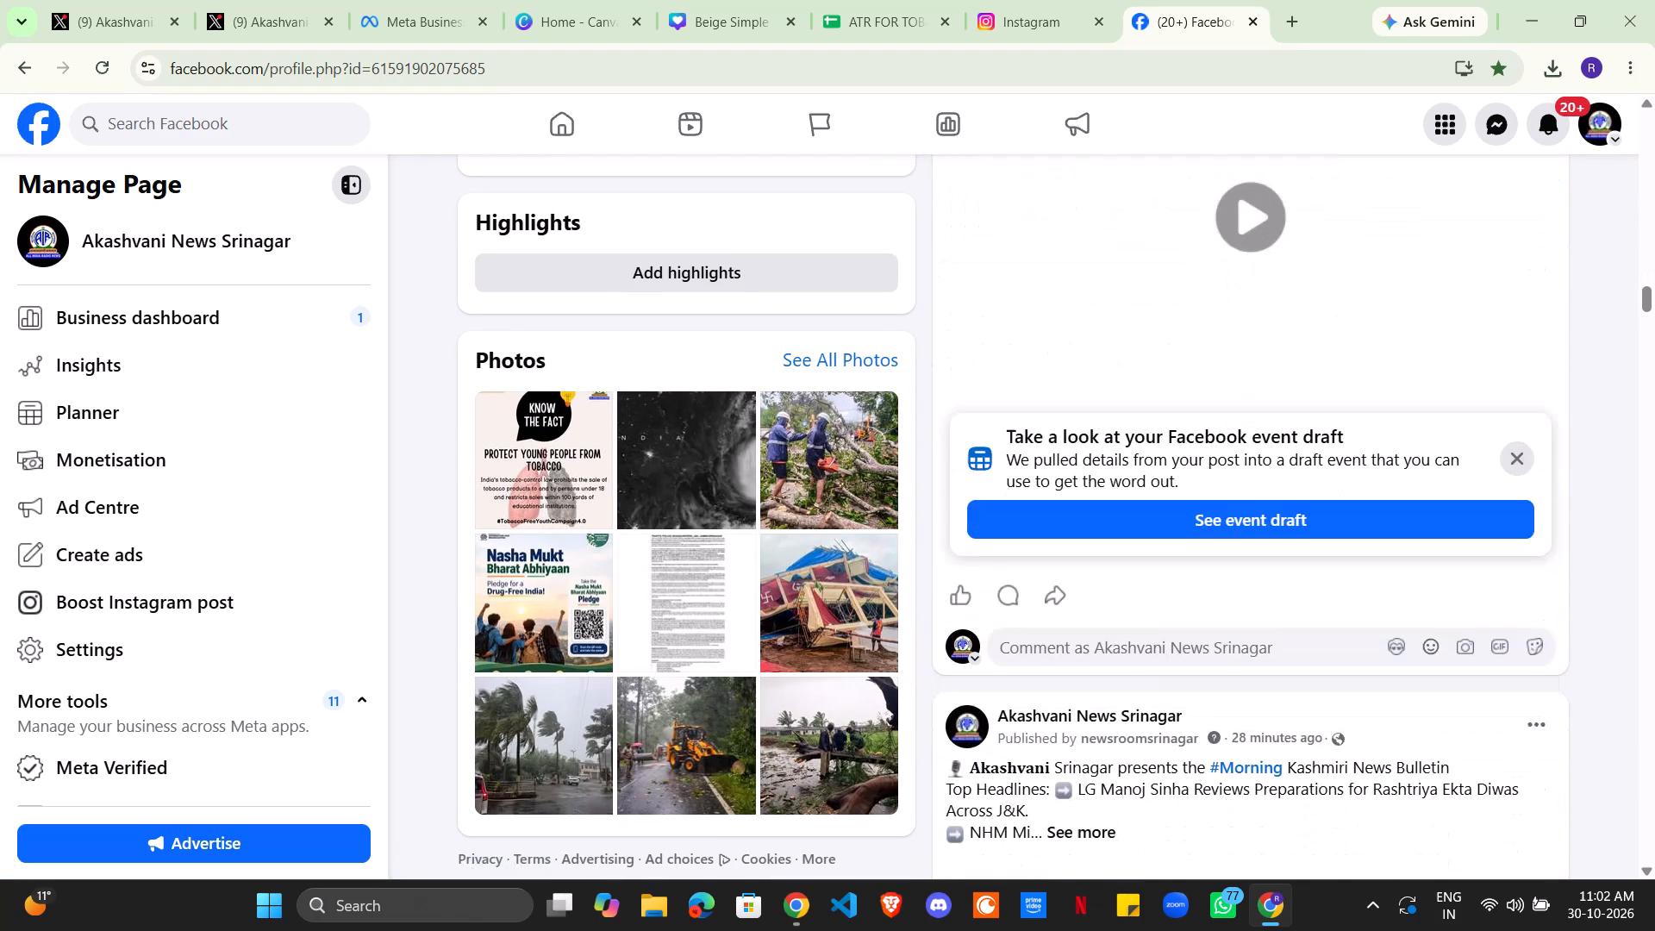
pyautogui.scroll(-11, 1244, 626)
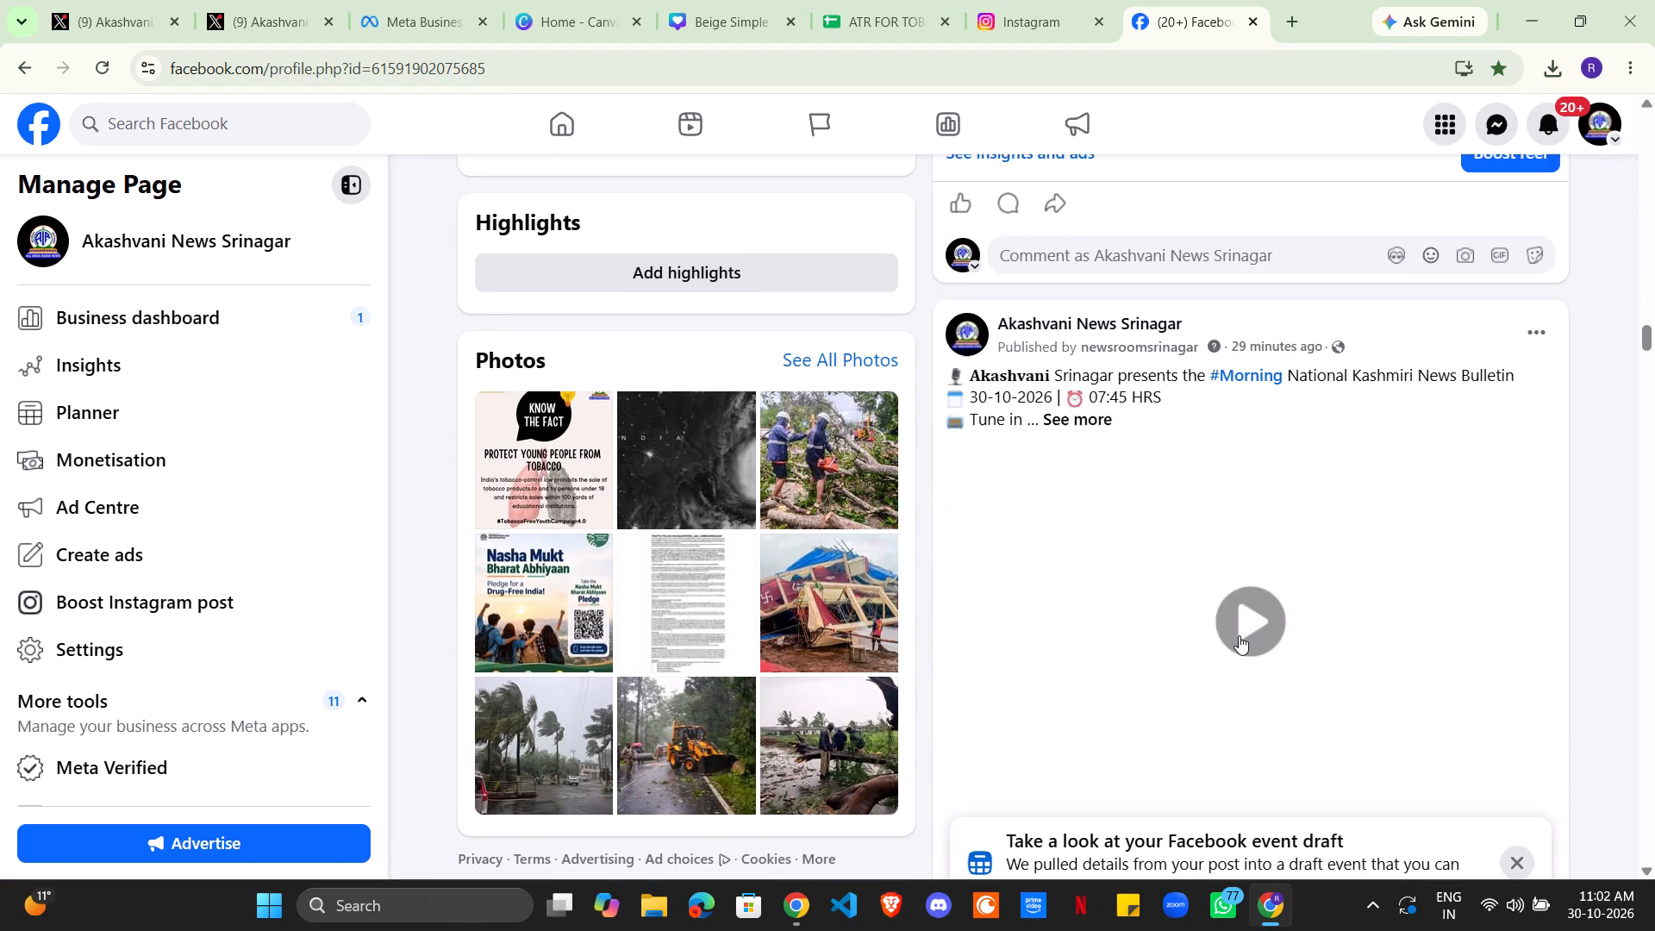
pyautogui.scroll(-13, 1239, 635)
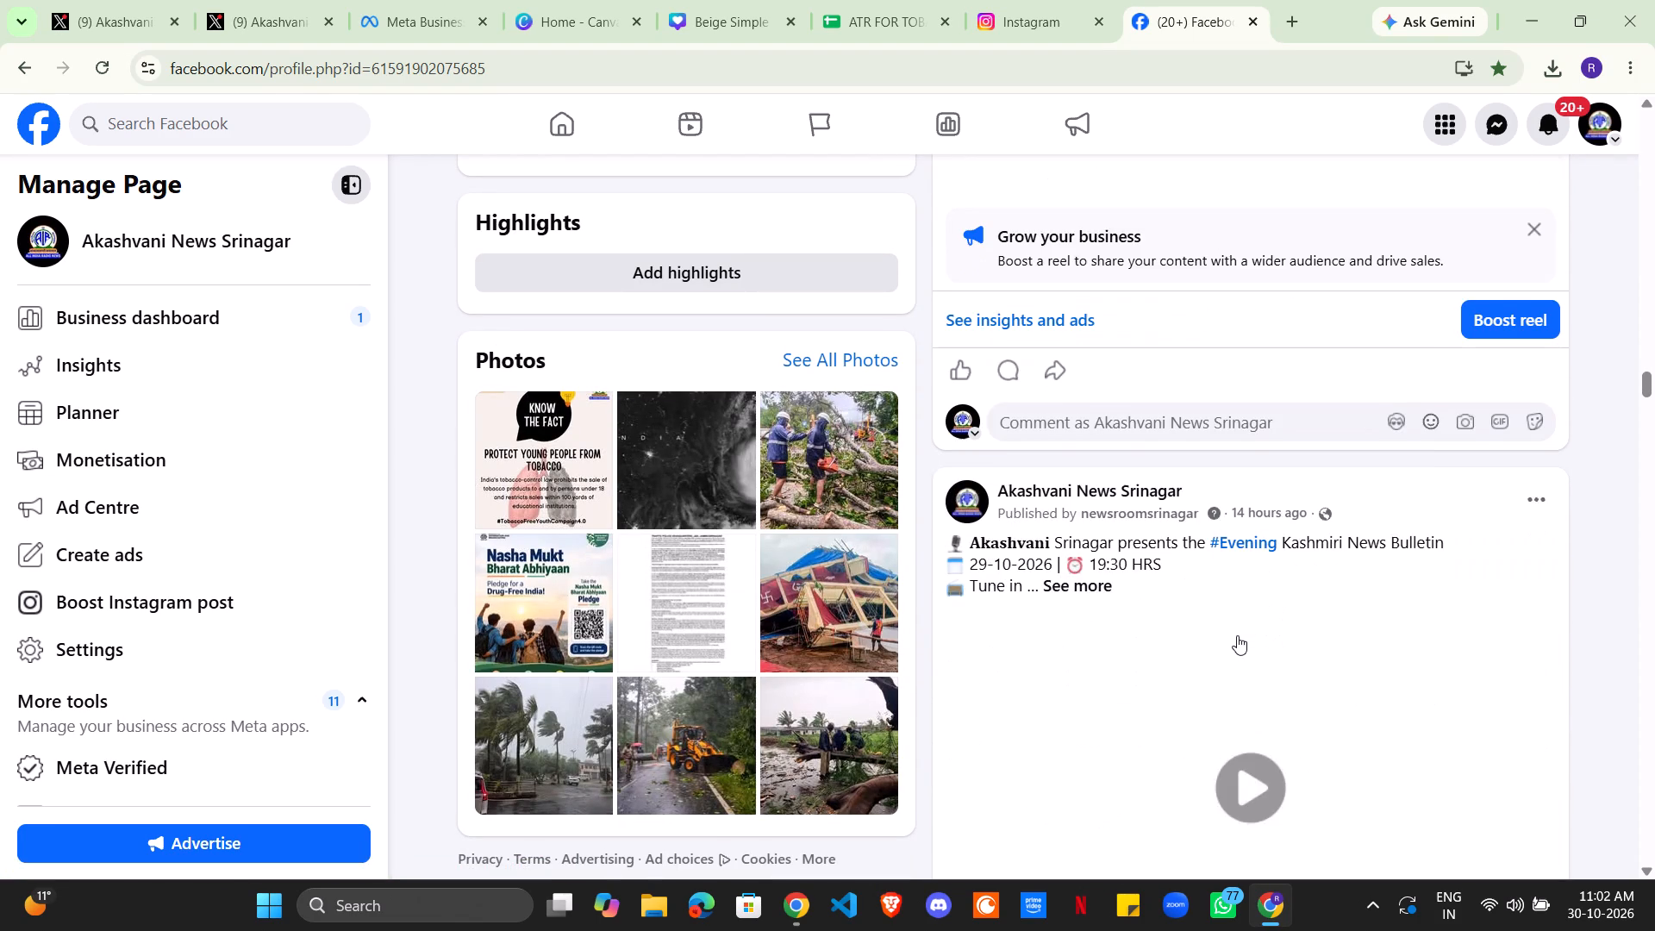
pyautogui.scroll(-14, 1237, 635)
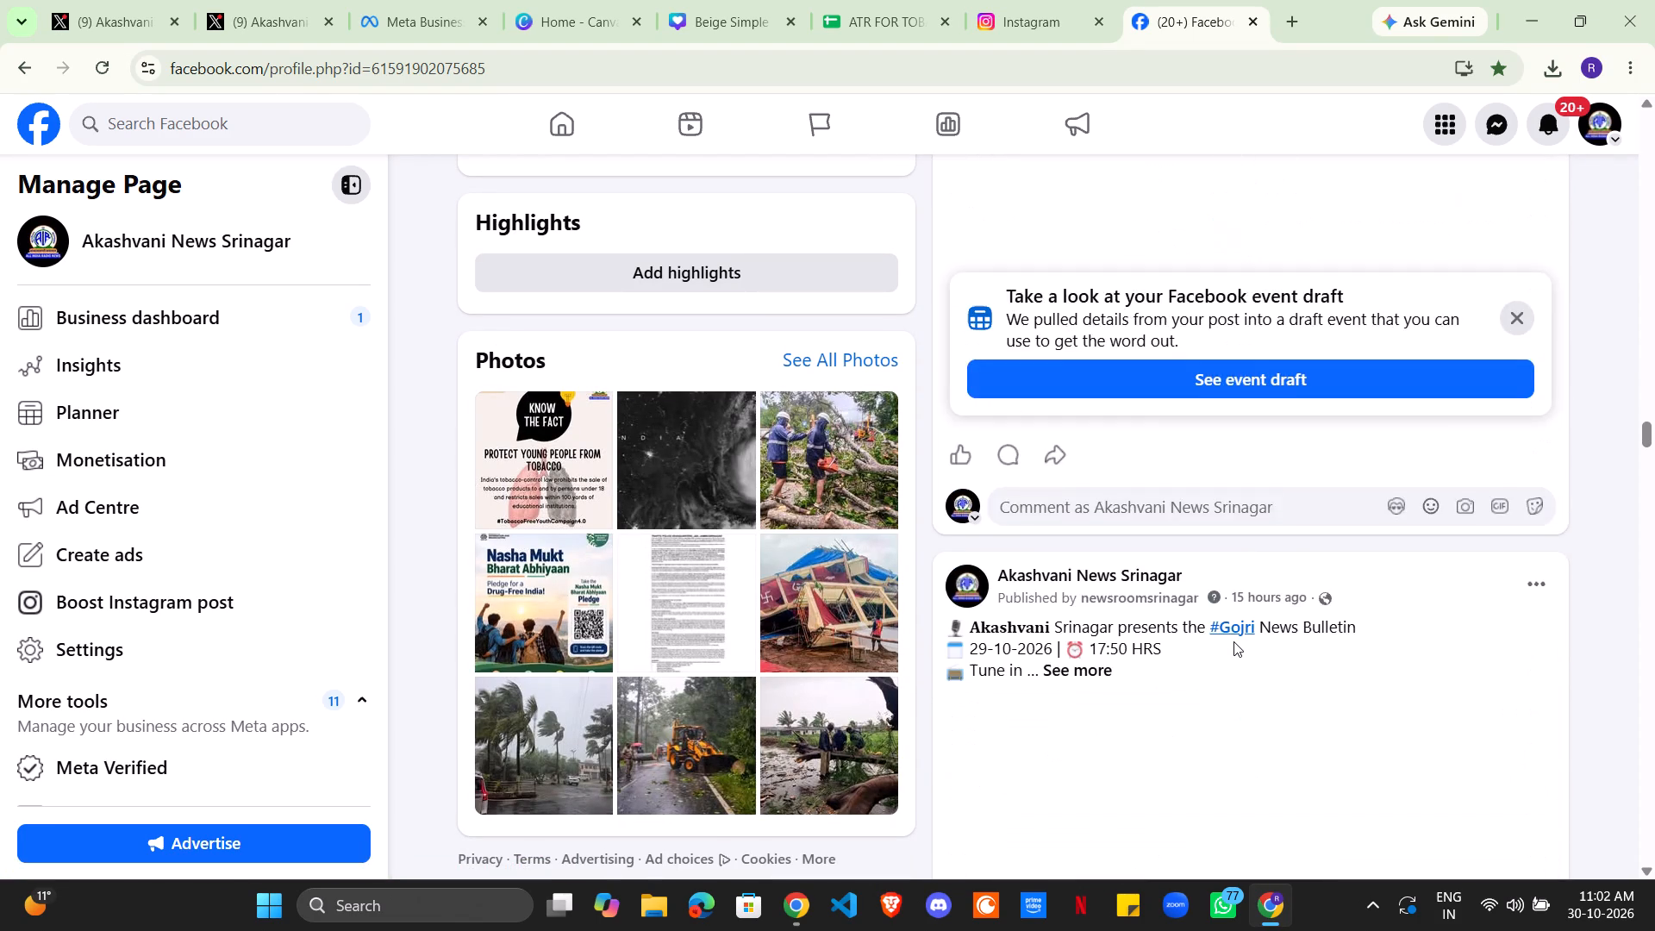
pyautogui.scroll(-12, 1233, 641)
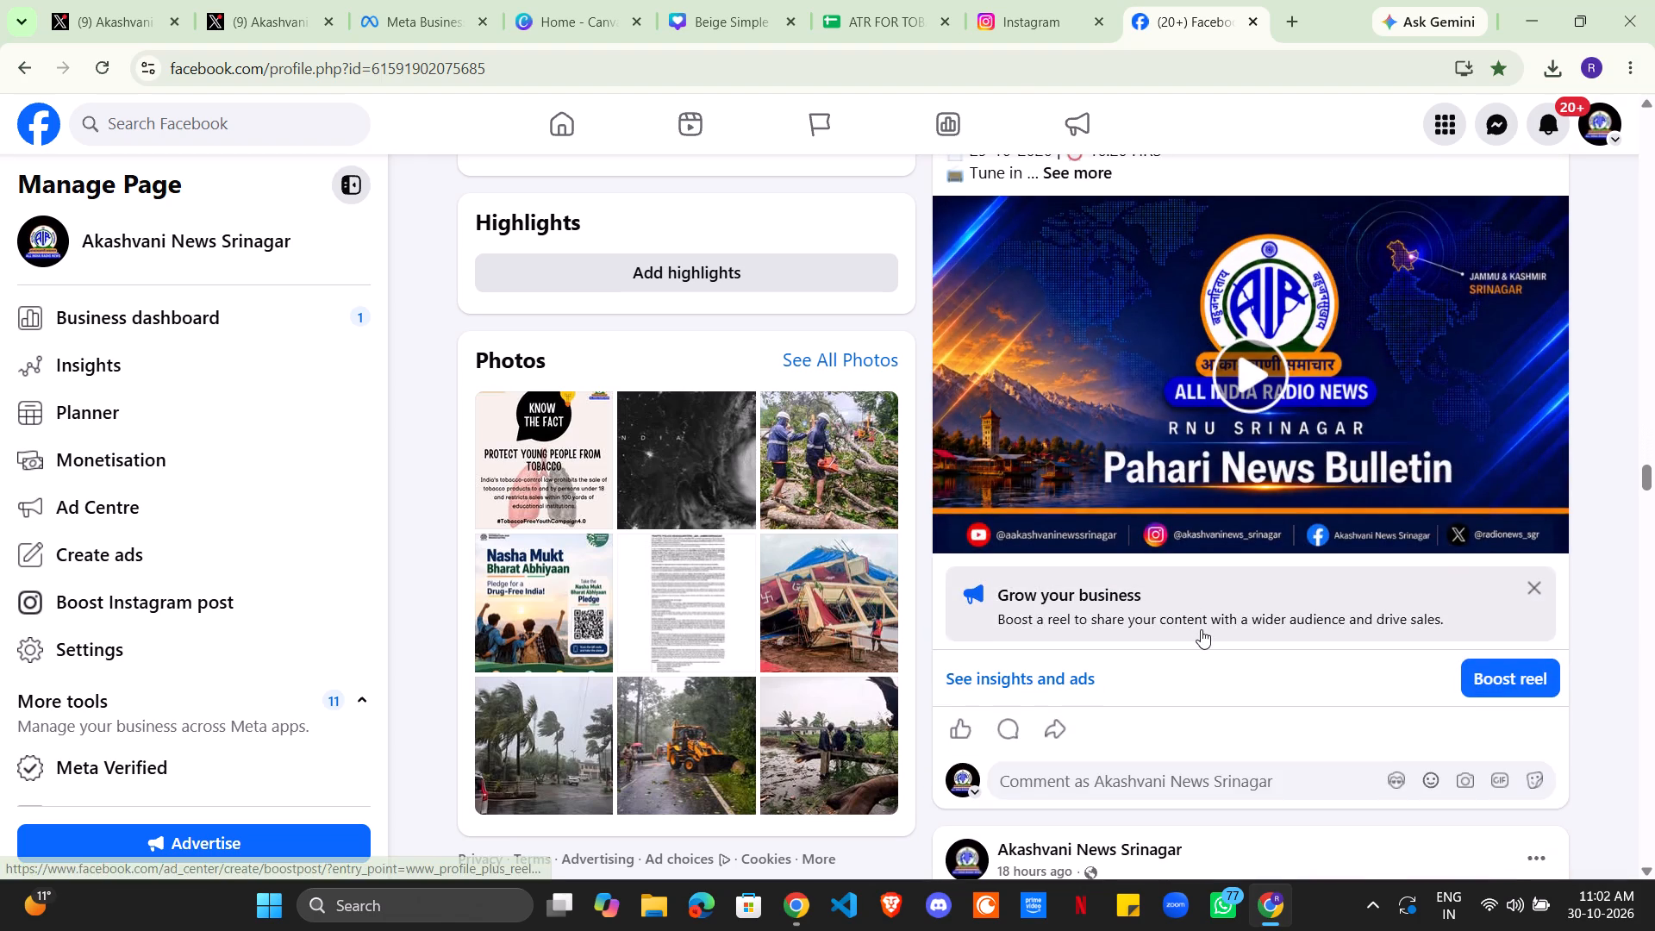
pyautogui.scroll(-9, 1198, 638)
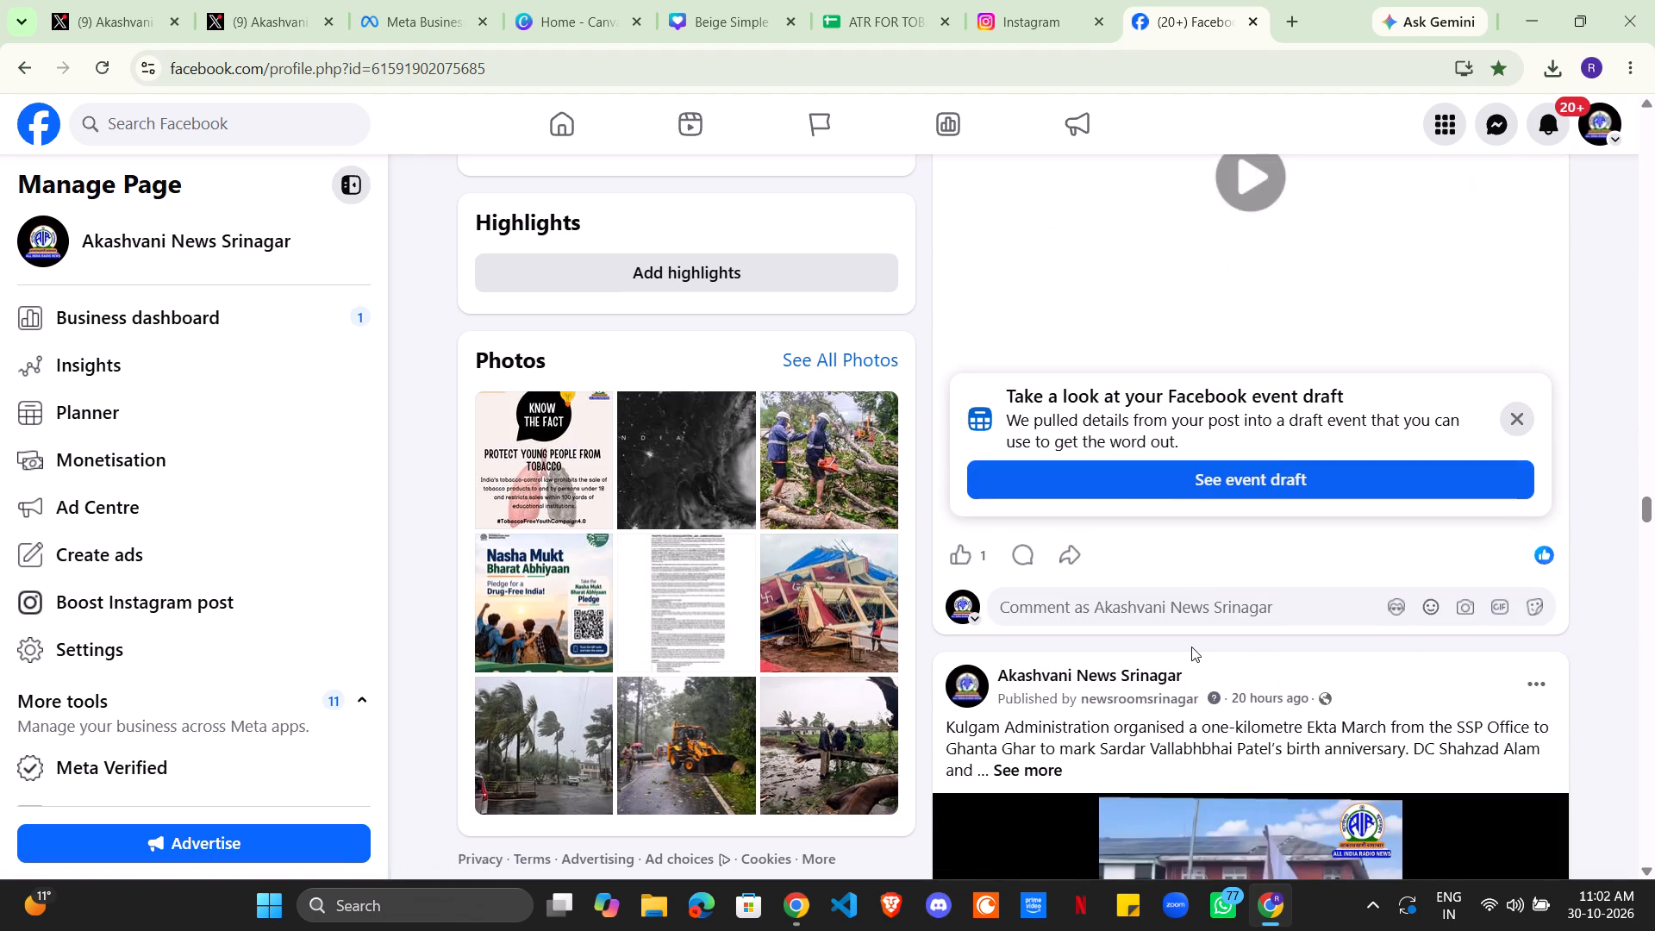
pyautogui.scroll(-18, 1191, 647)
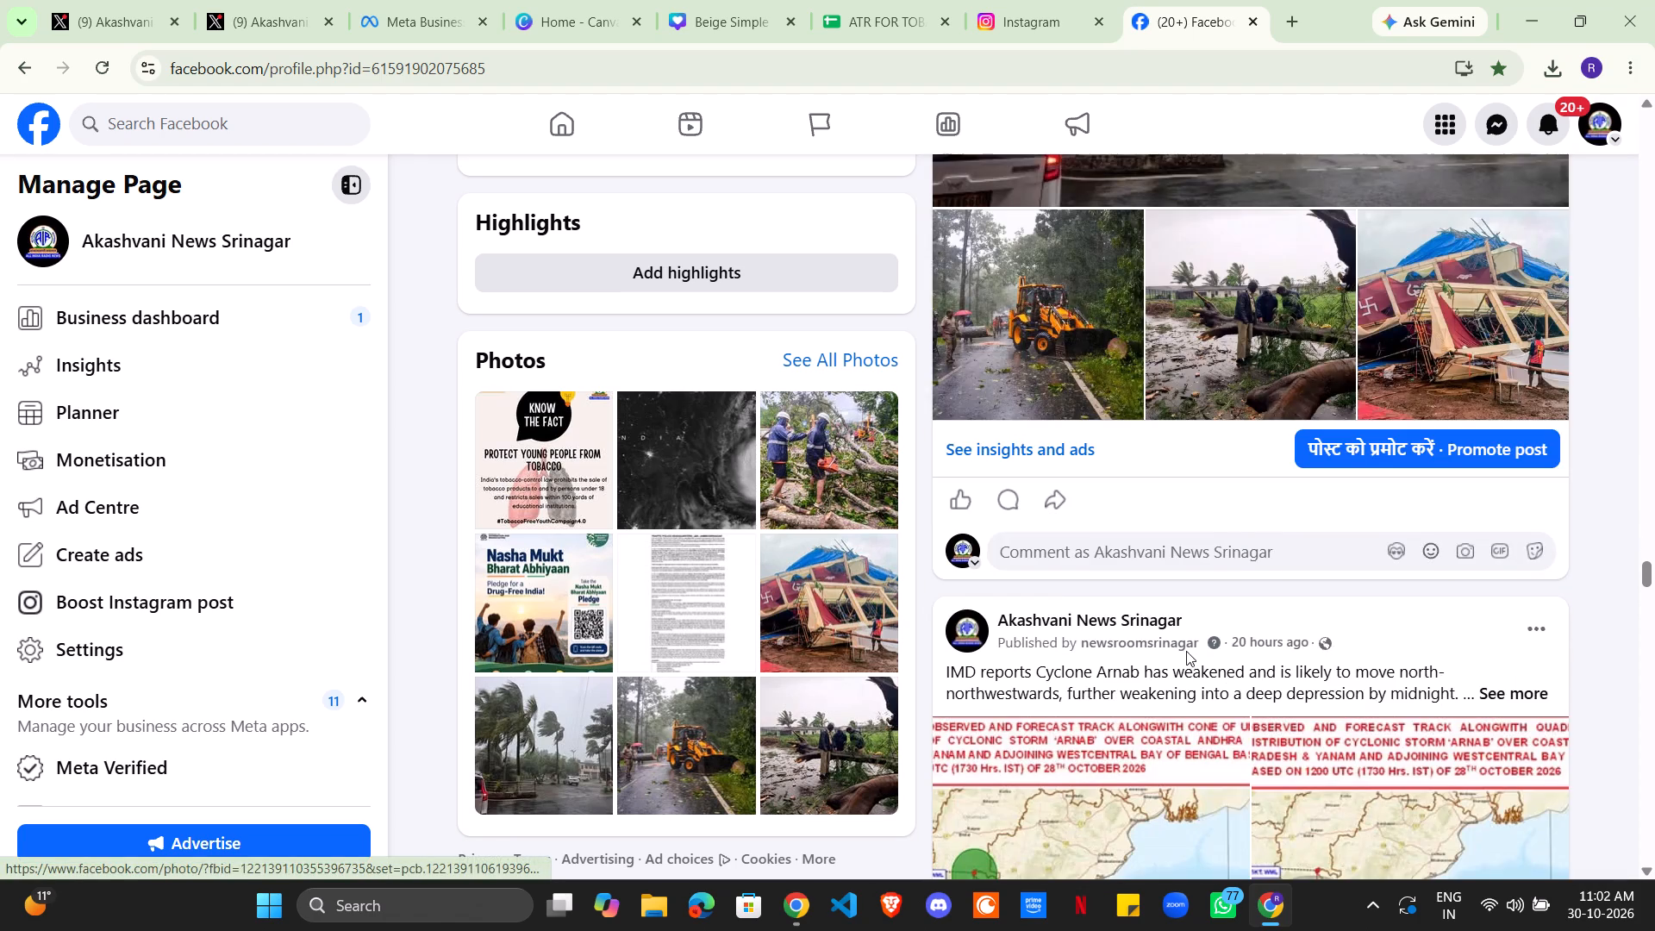
pyautogui.scroll(-13, 1186, 649)
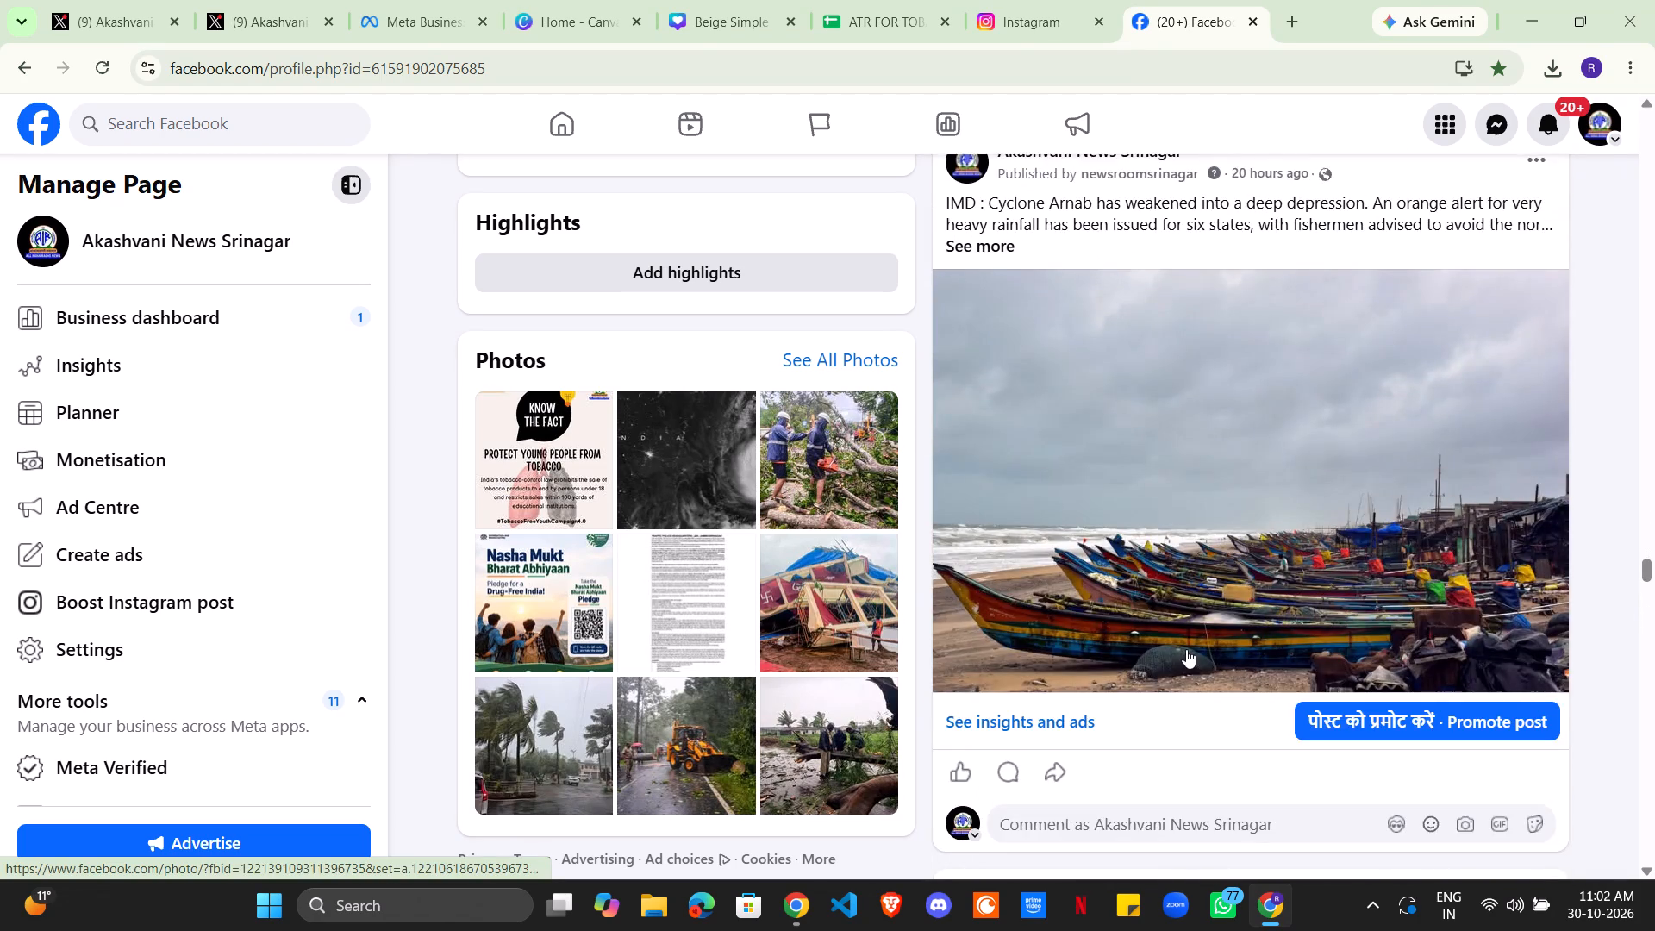
pyautogui.scroll(-19, 1186, 649)
pyautogui.scroll(-4, 1186, 649)
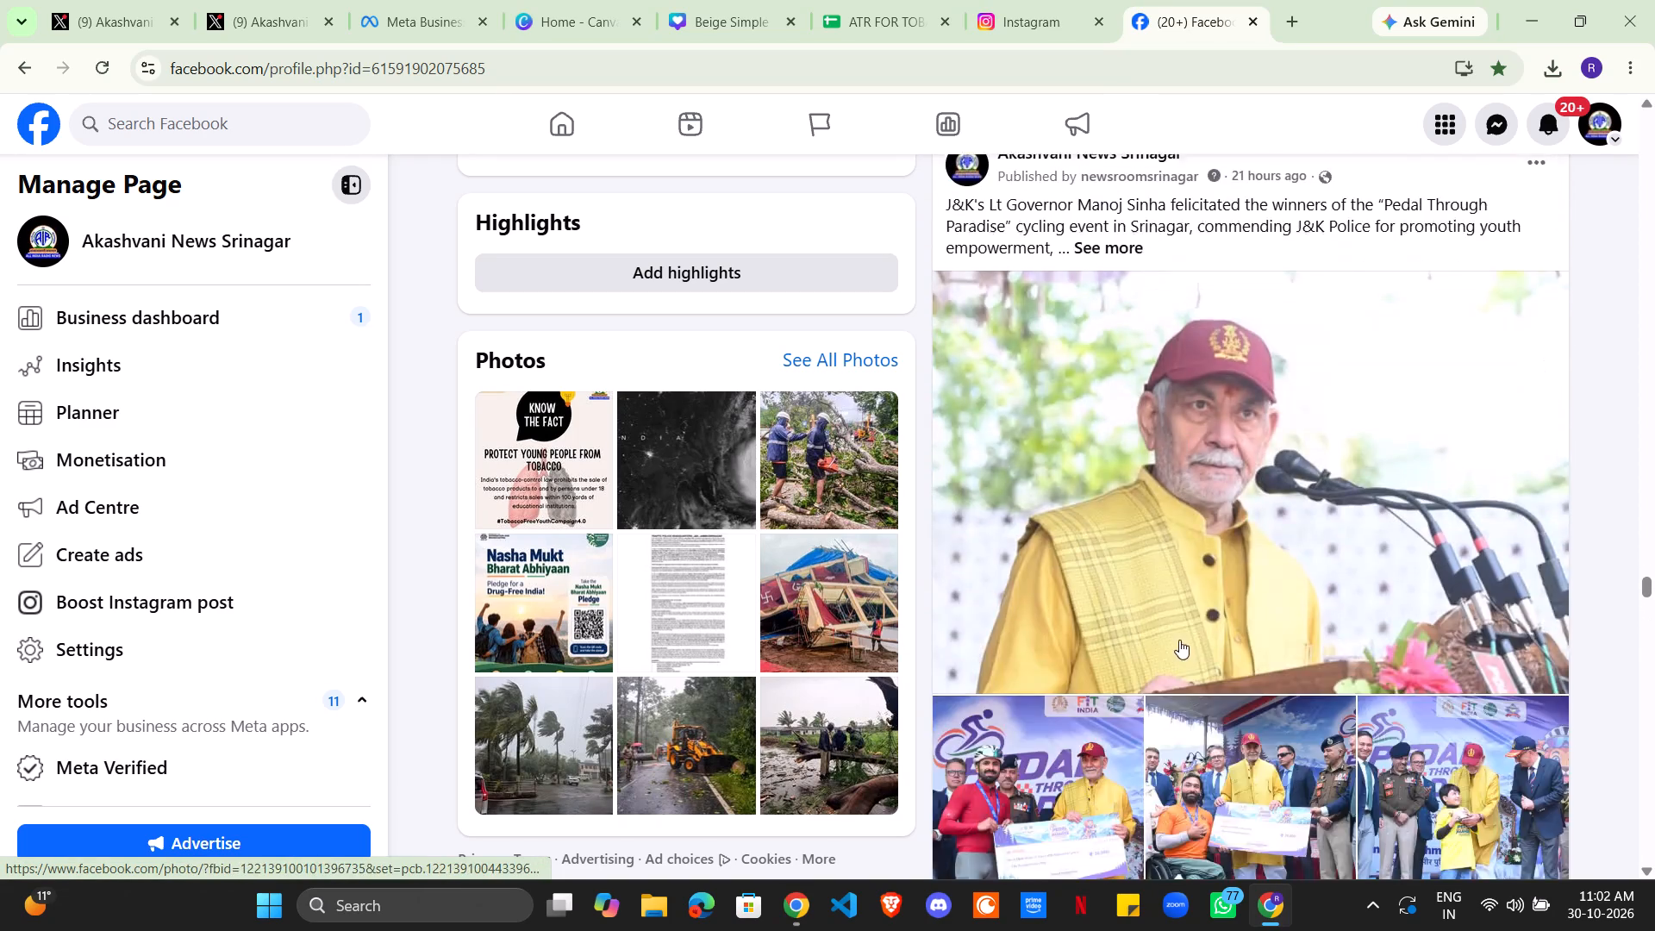
pyautogui.scroll(-13, 1177, 640)
pyautogui.scroll(-20, 1168, 653)
pyautogui.scroll(-19, 1153, 676)
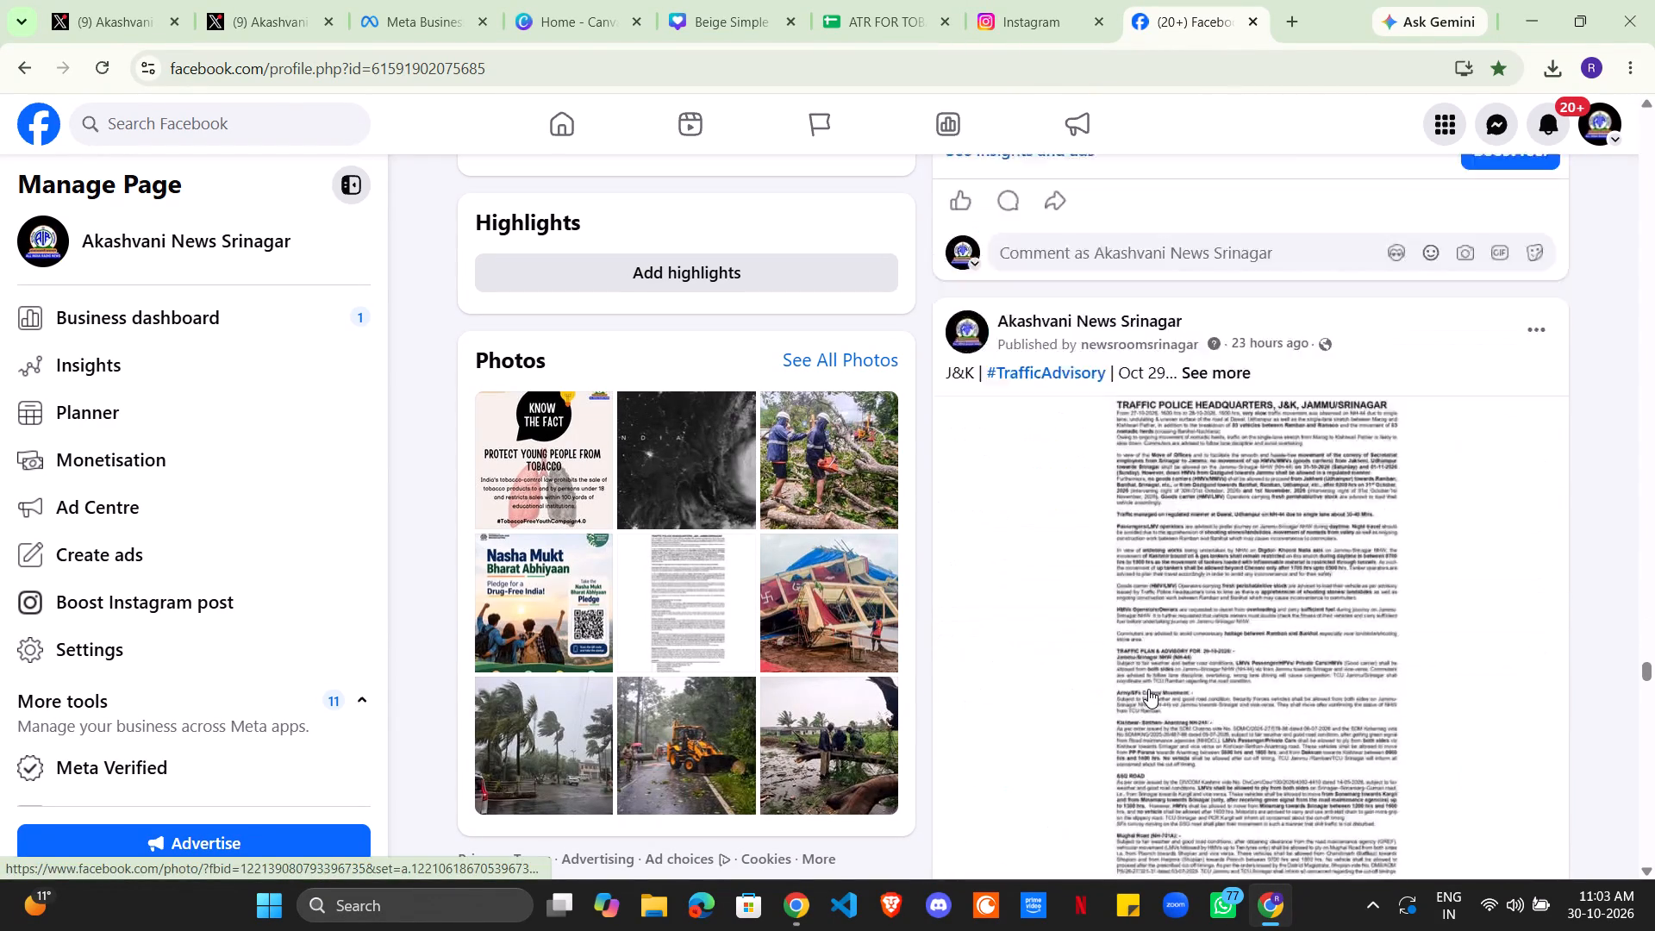
pyautogui.scroll(-18, 1148, 689)
pyautogui.scroll(-5, 1138, 679)
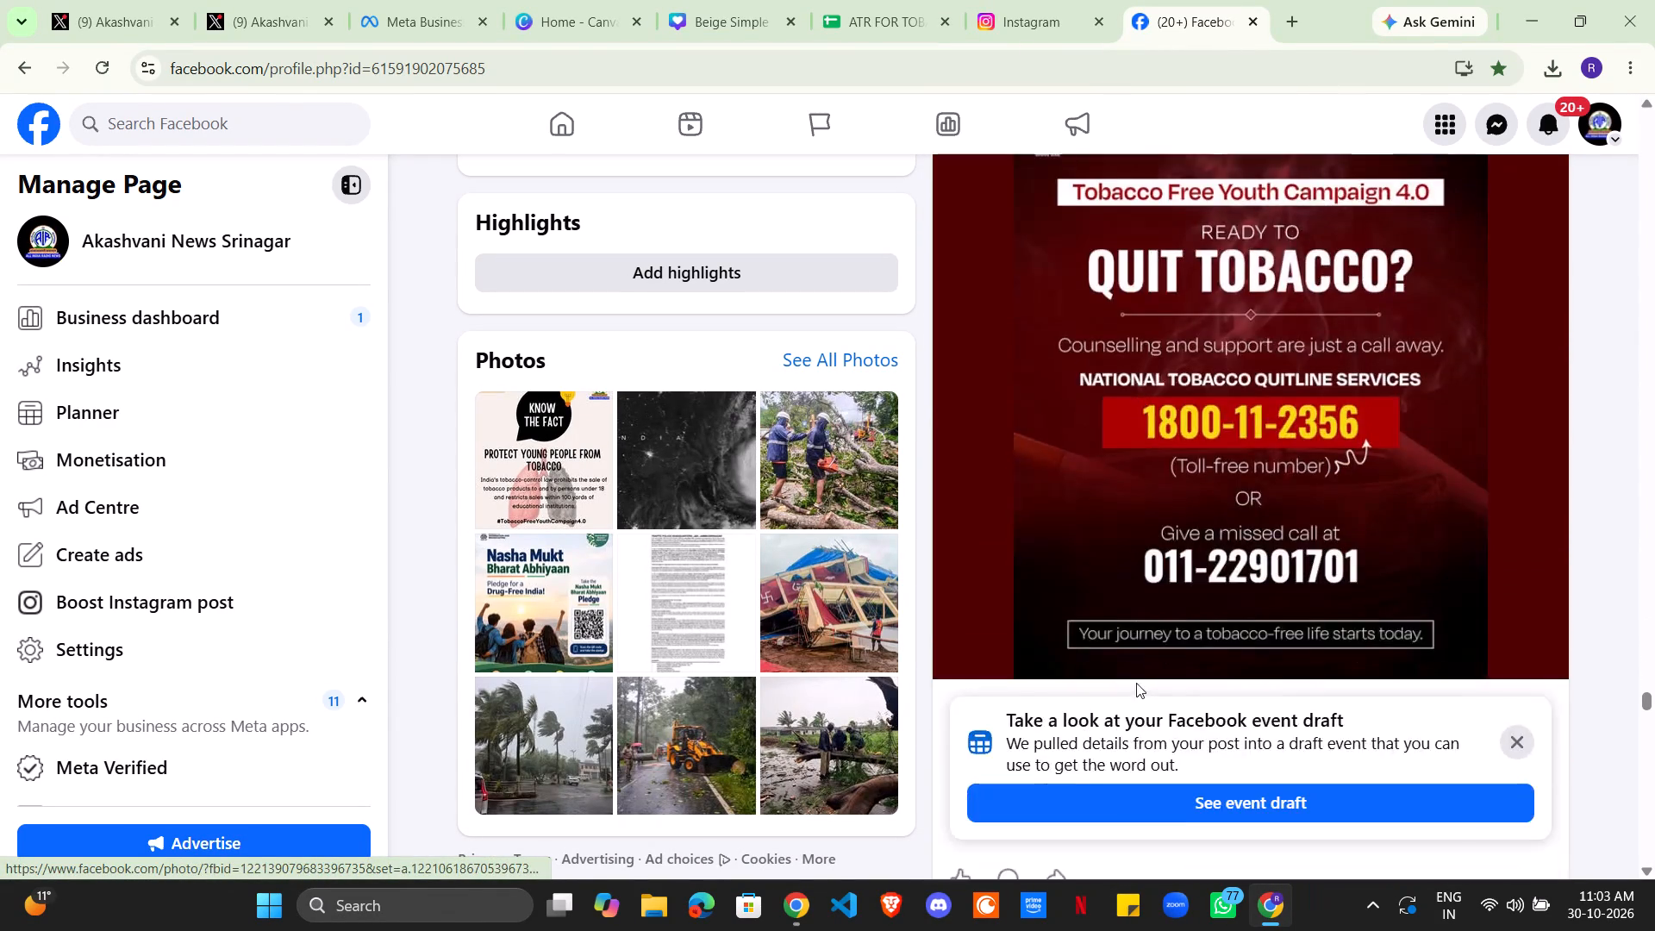
pyautogui.scroll(-7, 1136, 683)
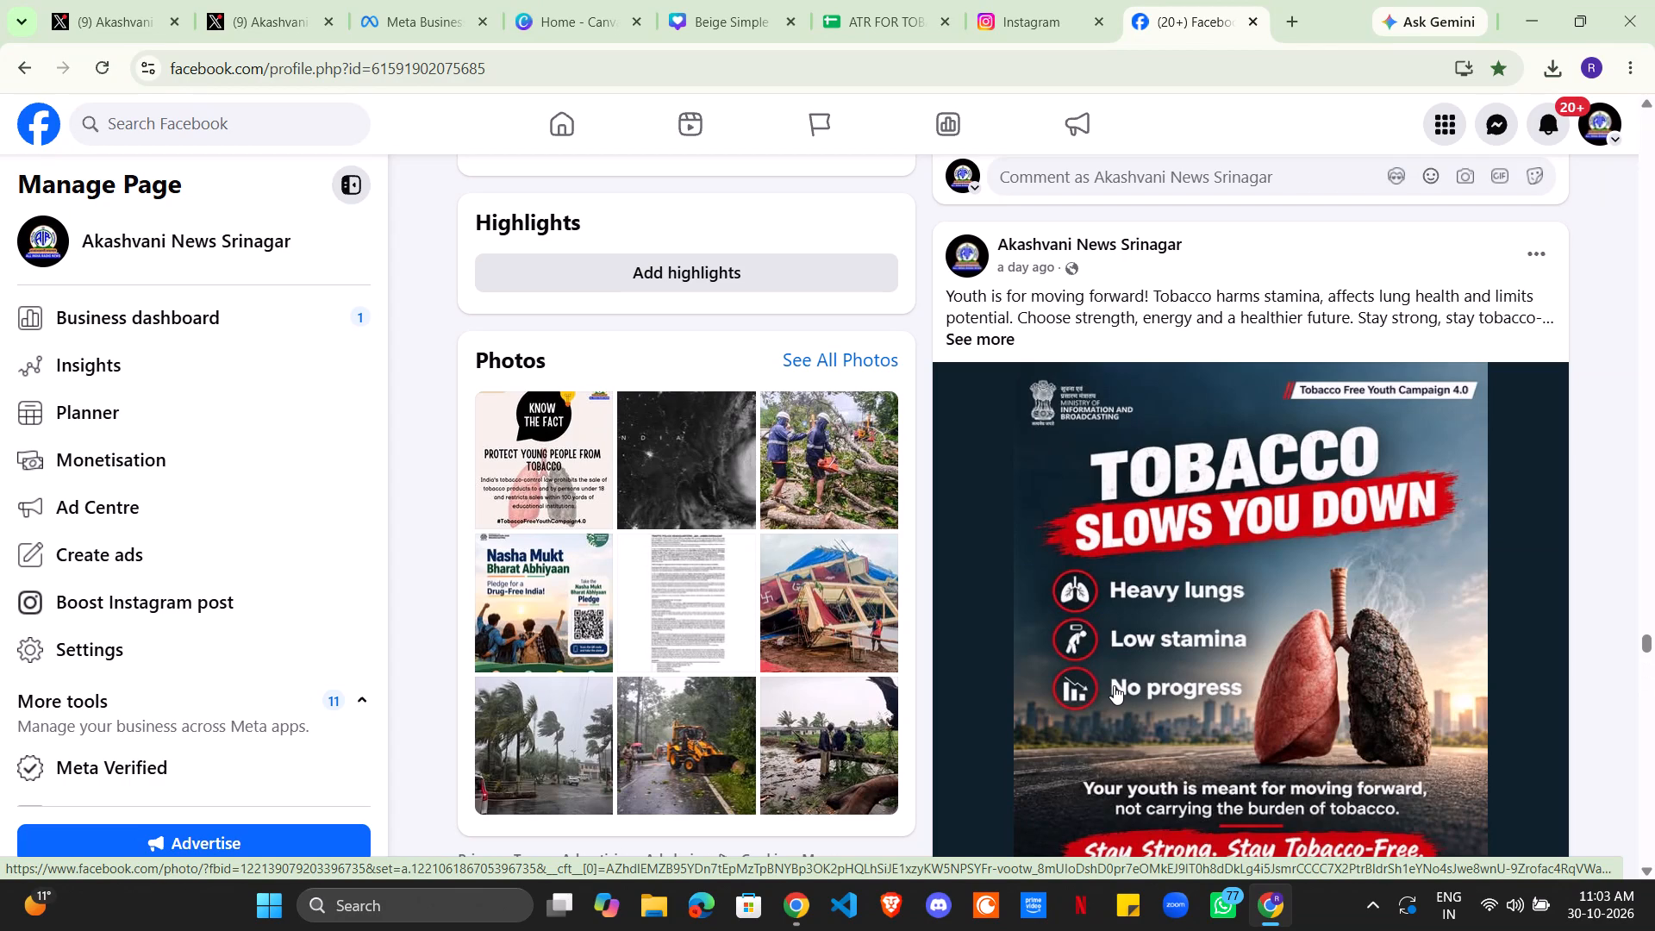
# Recheck the Facebook page's posts from the day-old ones up to the newest "Protect young people from tobacco" post.
pyautogui.scroll(20, 1114, 685)
pyautogui.scroll(8, 1114, 685)
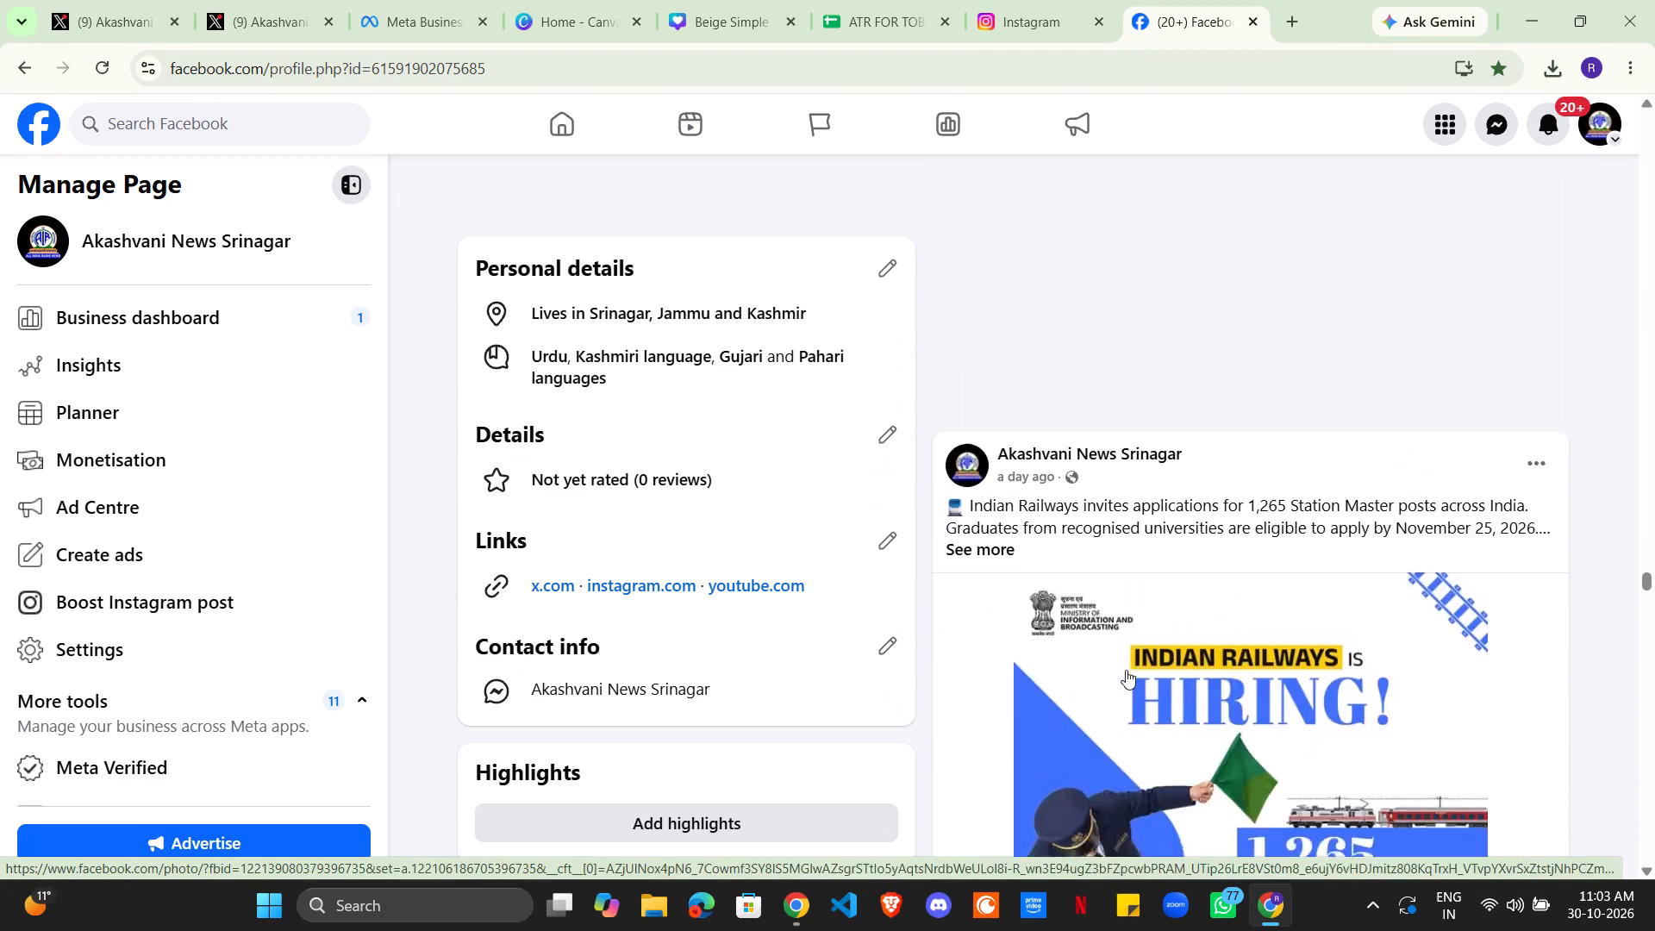
pyautogui.scroll(19, 1126, 670)
pyautogui.scroll(14, 1148, 678)
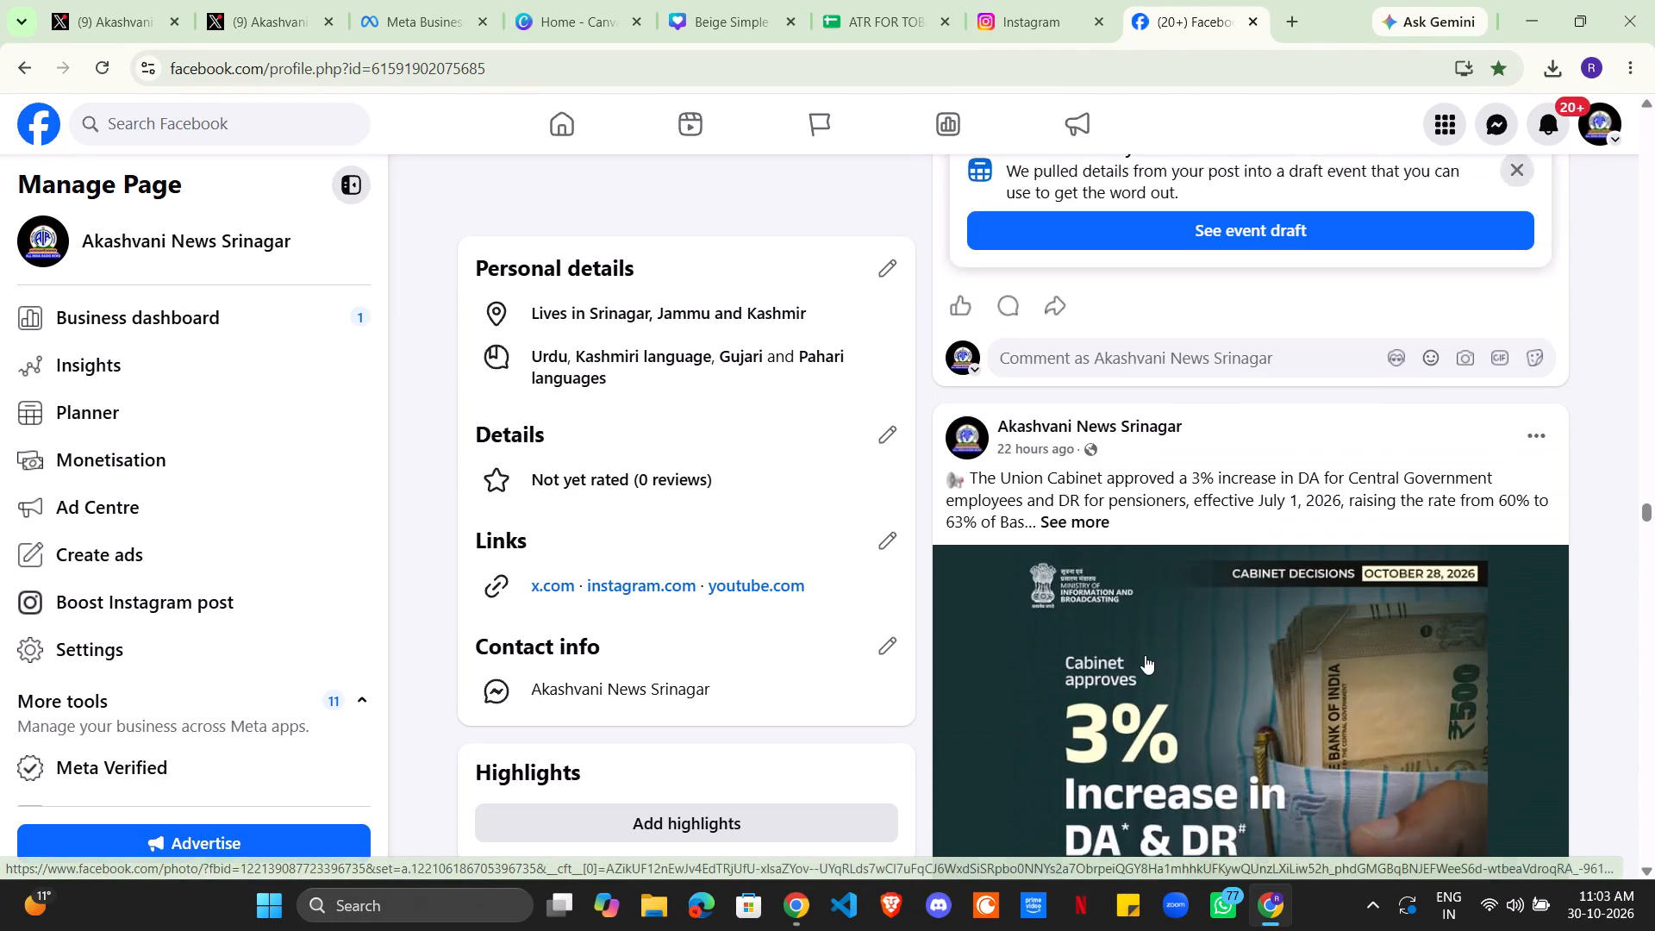
pyautogui.scroll(19, 1146, 653)
pyautogui.scroll(7, 1121, 637)
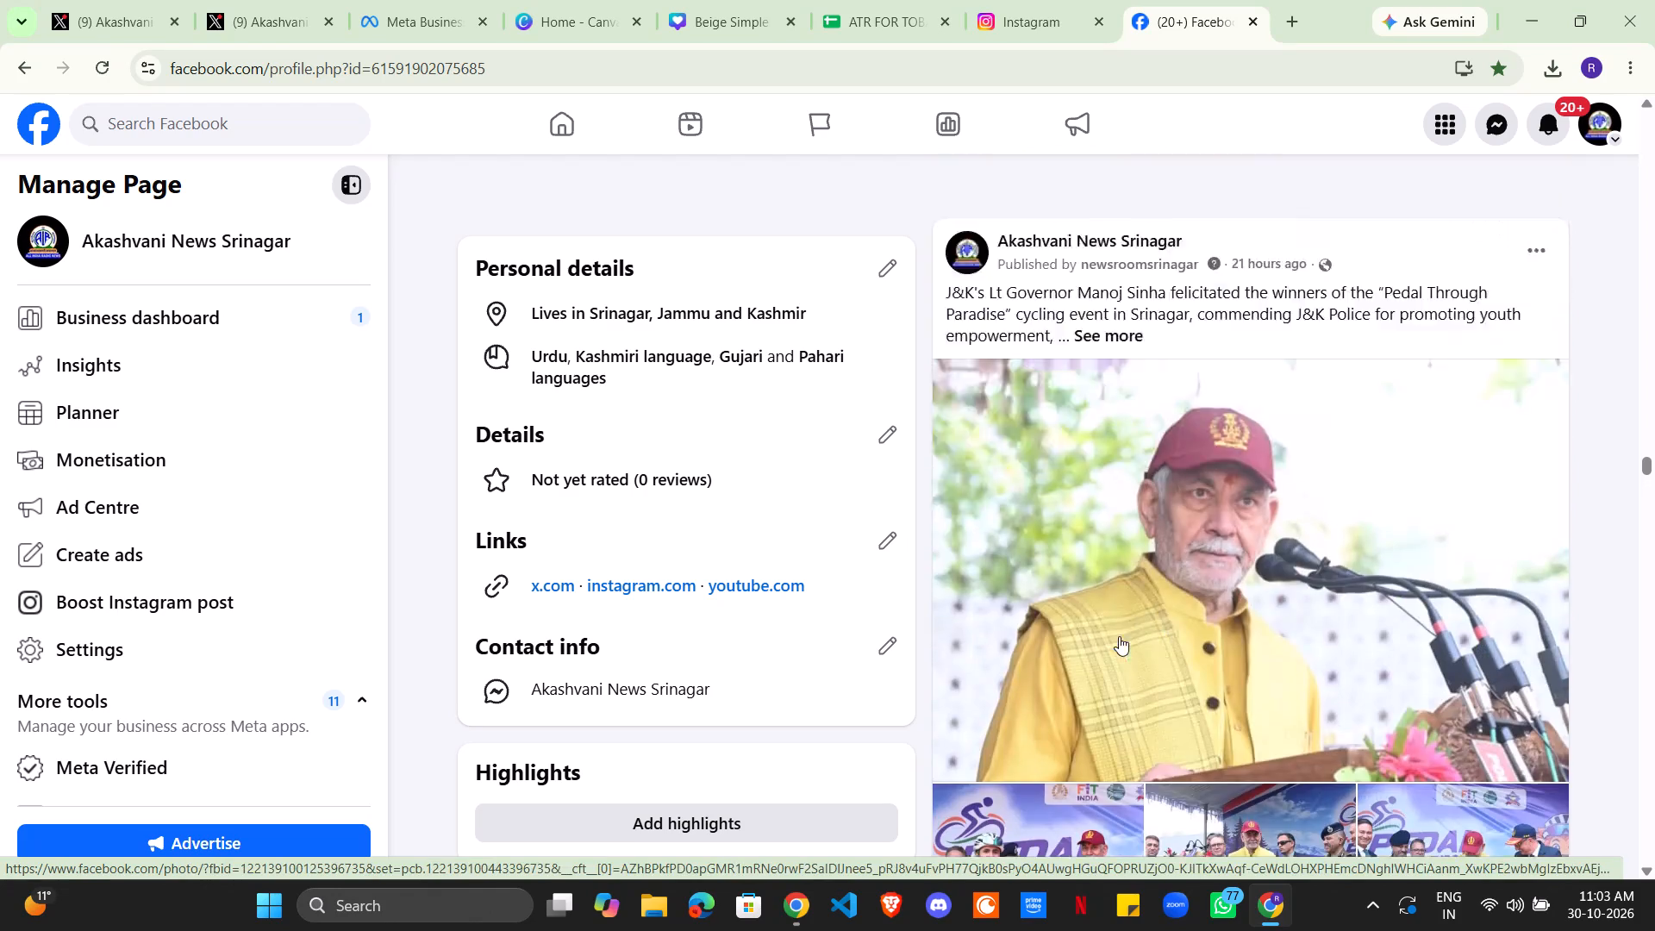
pyautogui.scroll(12, 1119, 636)
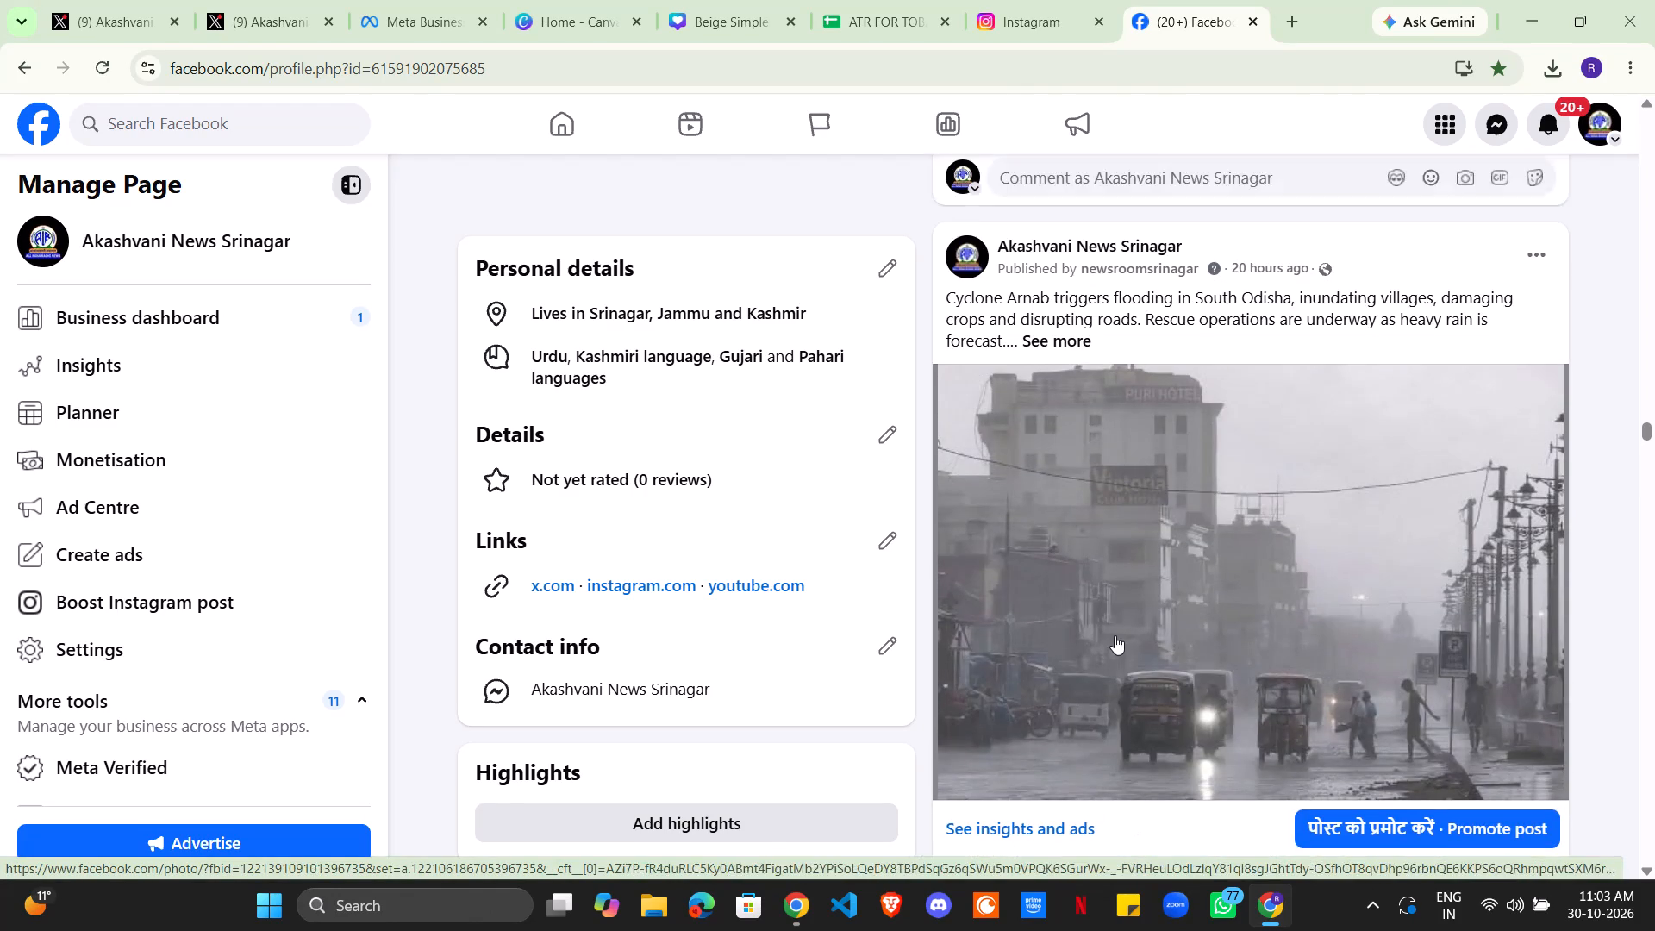
pyautogui.scroll(14, 1115, 635)
pyautogui.scroll(7, 1115, 635)
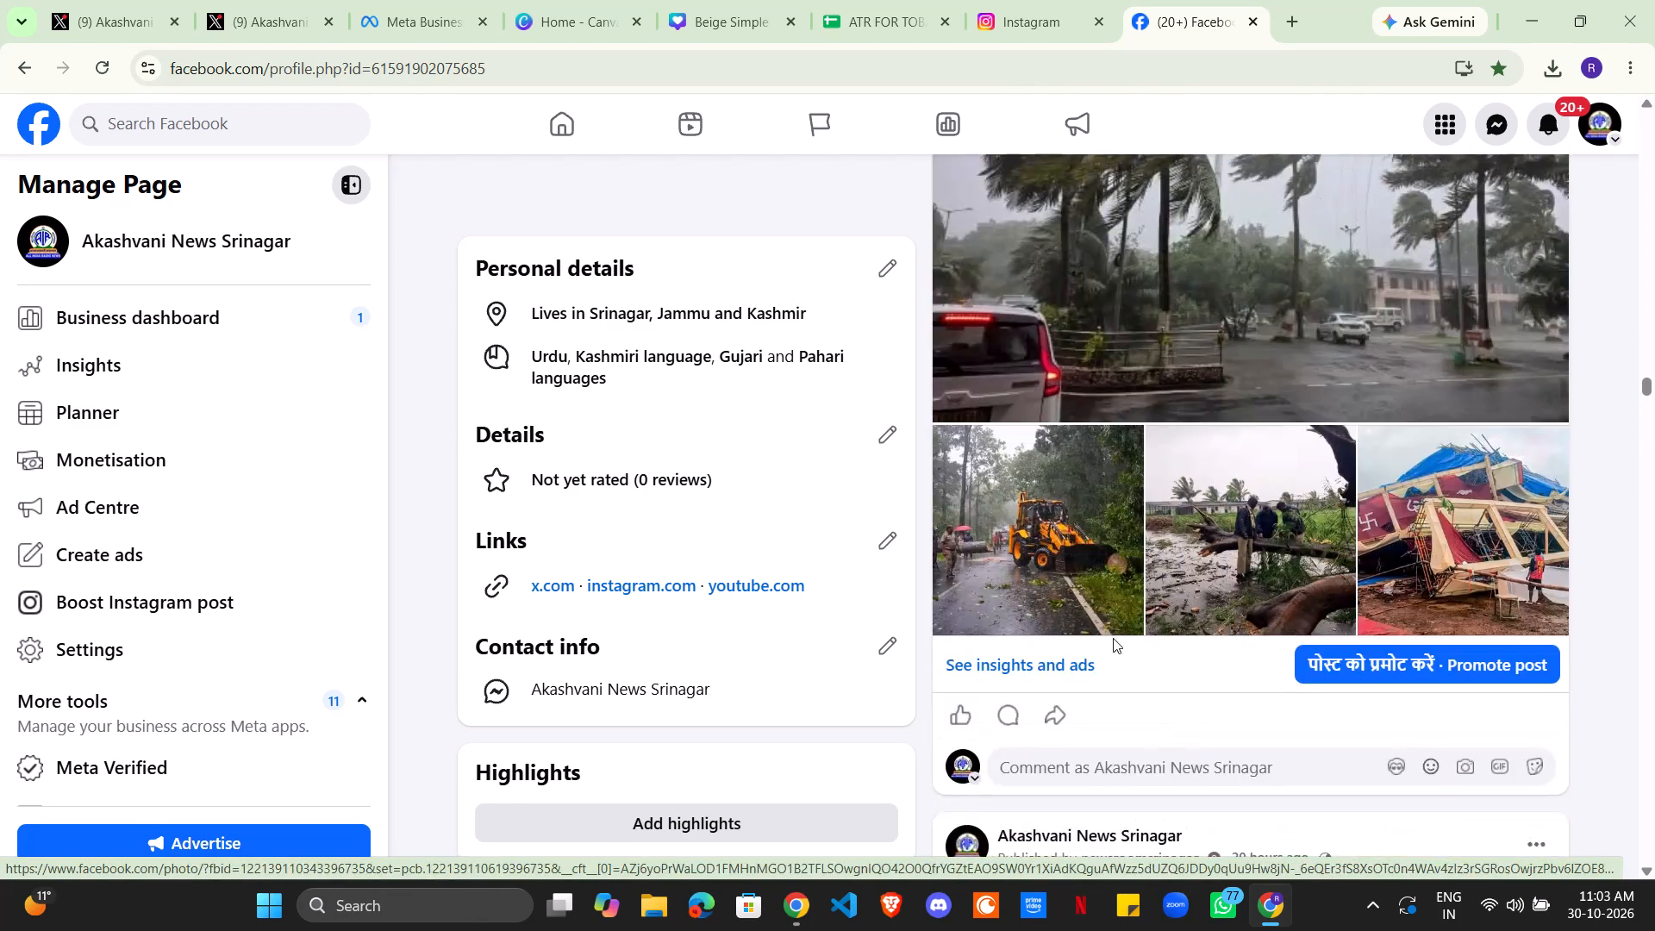
pyautogui.scroll(19, 1113, 638)
pyautogui.scroll(7, 1106, 642)
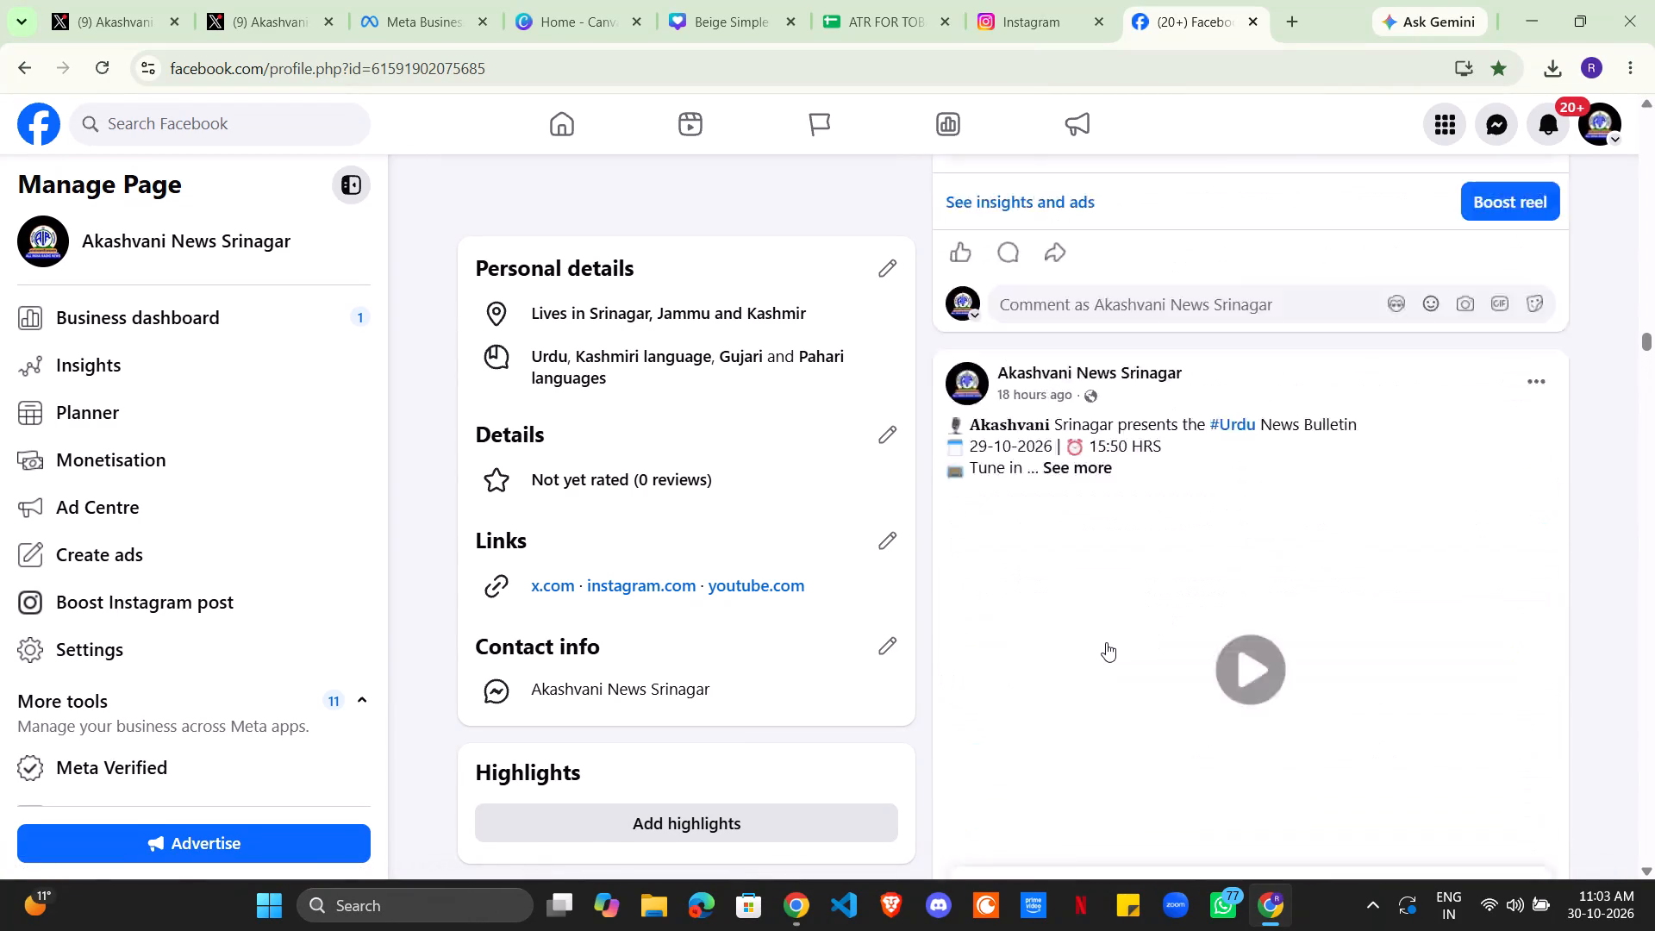
pyautogui.scroll(17, 1106, 642)
pyautogui.scroll(6, 1115, 646)
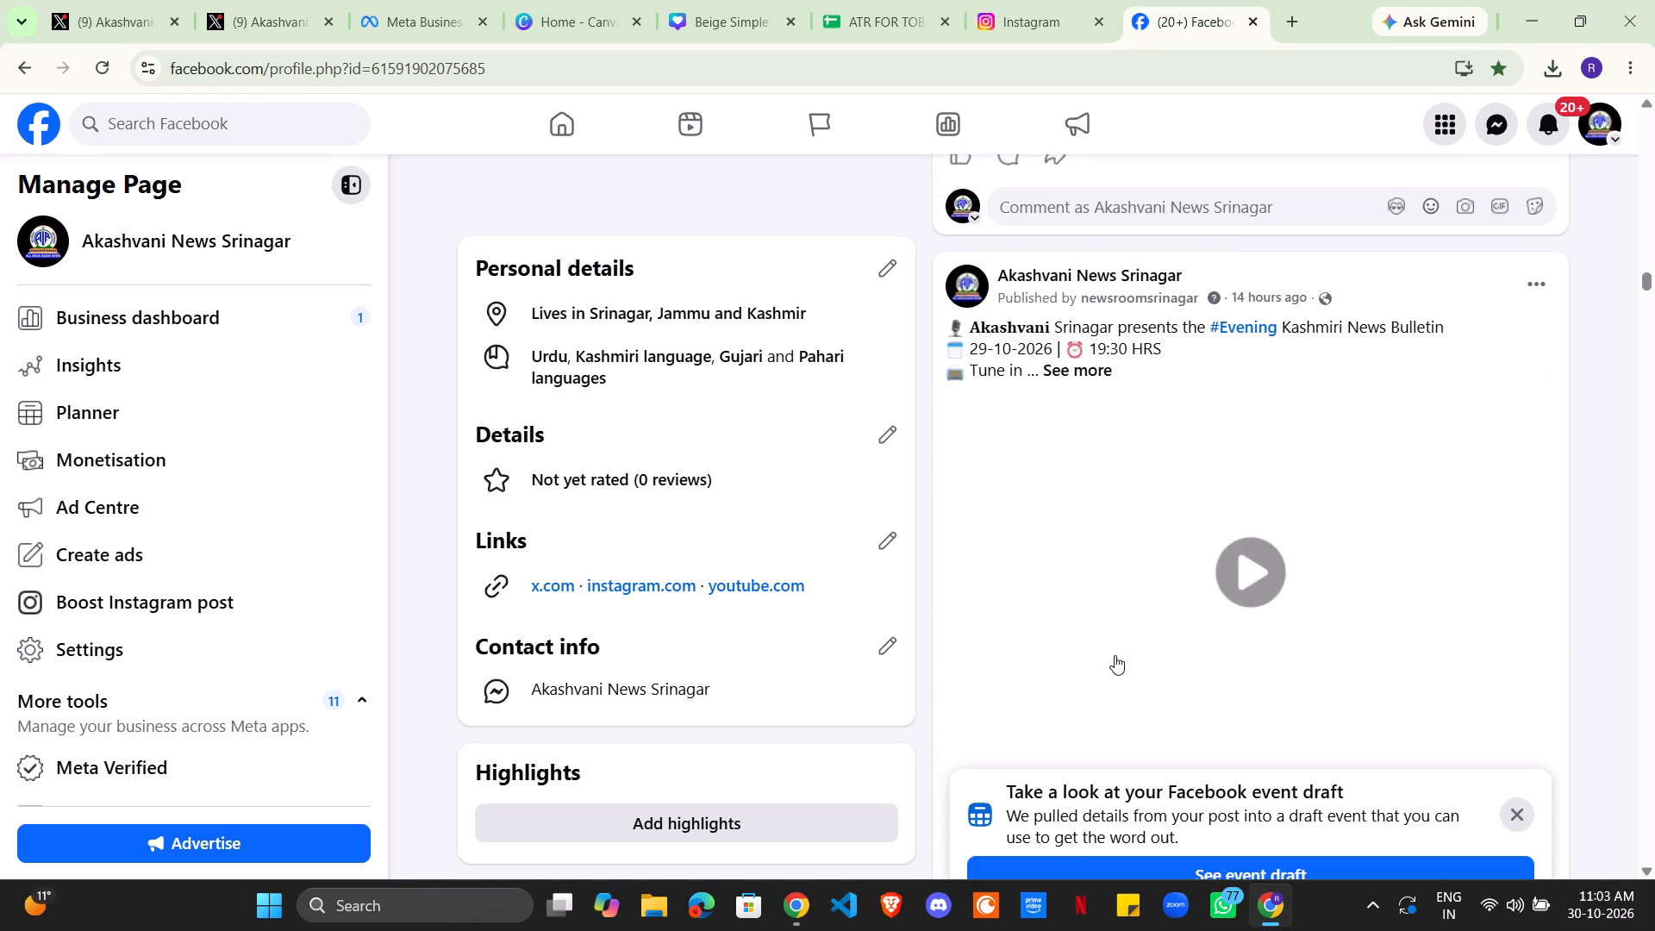
pyautogui.scroll(19, 1109, 668)
pyautogui.scroll(7, 1090, 686)
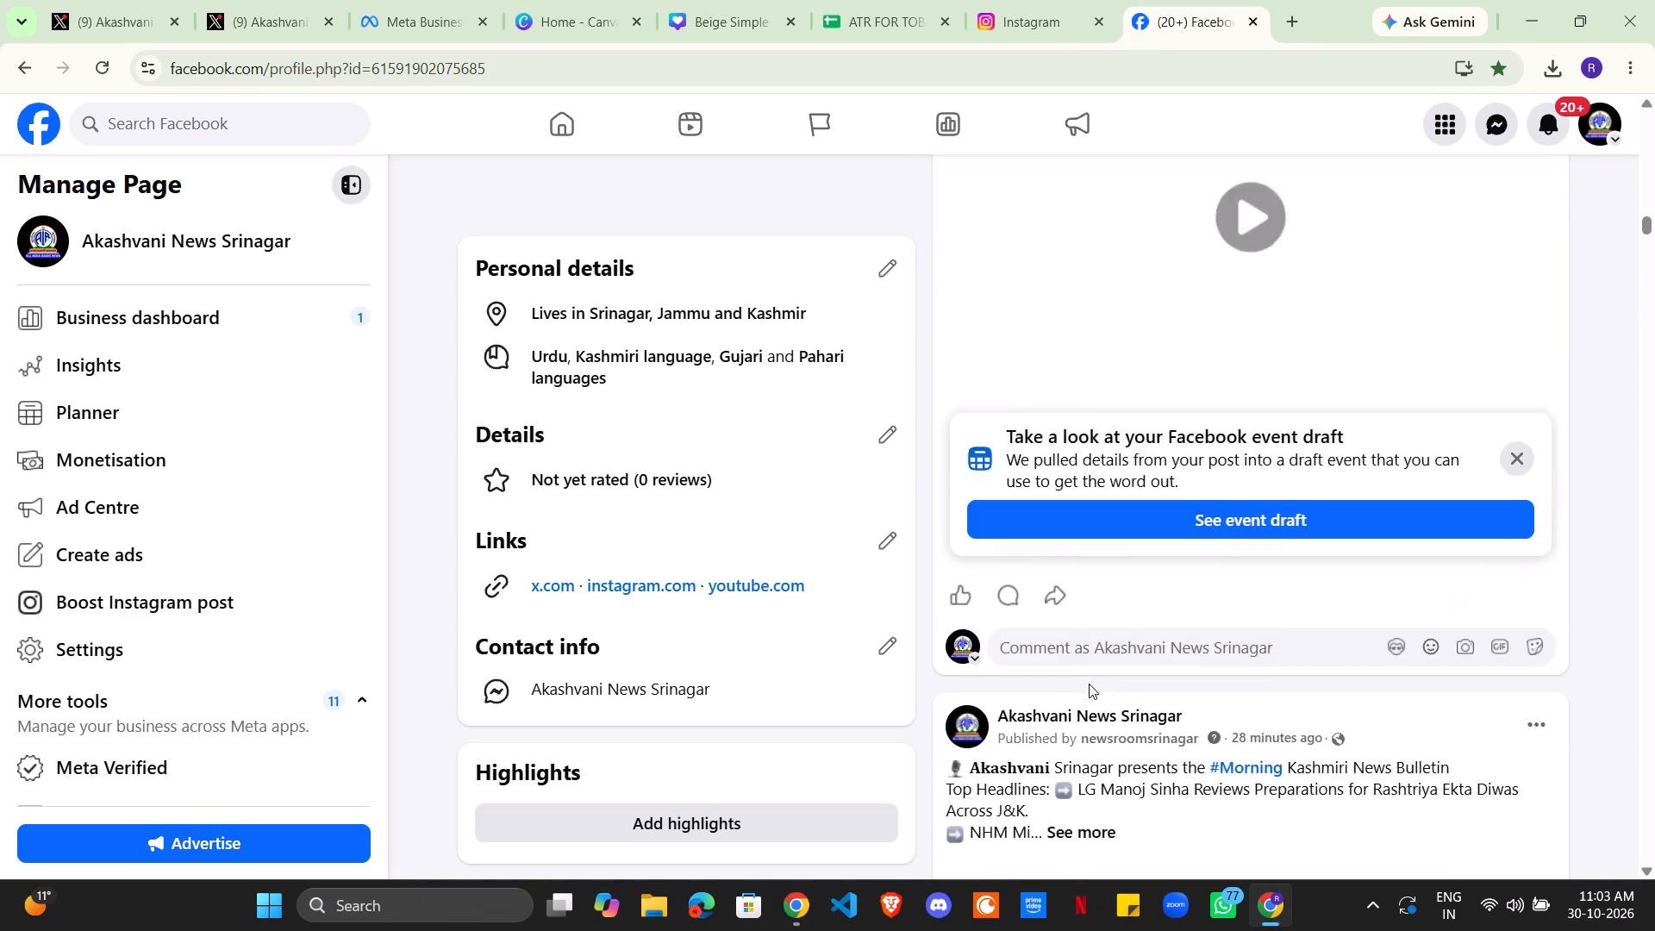
pyautogui.scroll(20, 1089, 684)
pyautogui.scroll(20, 1089, 684)
pyautogui.scroll(3, 1089, 684)
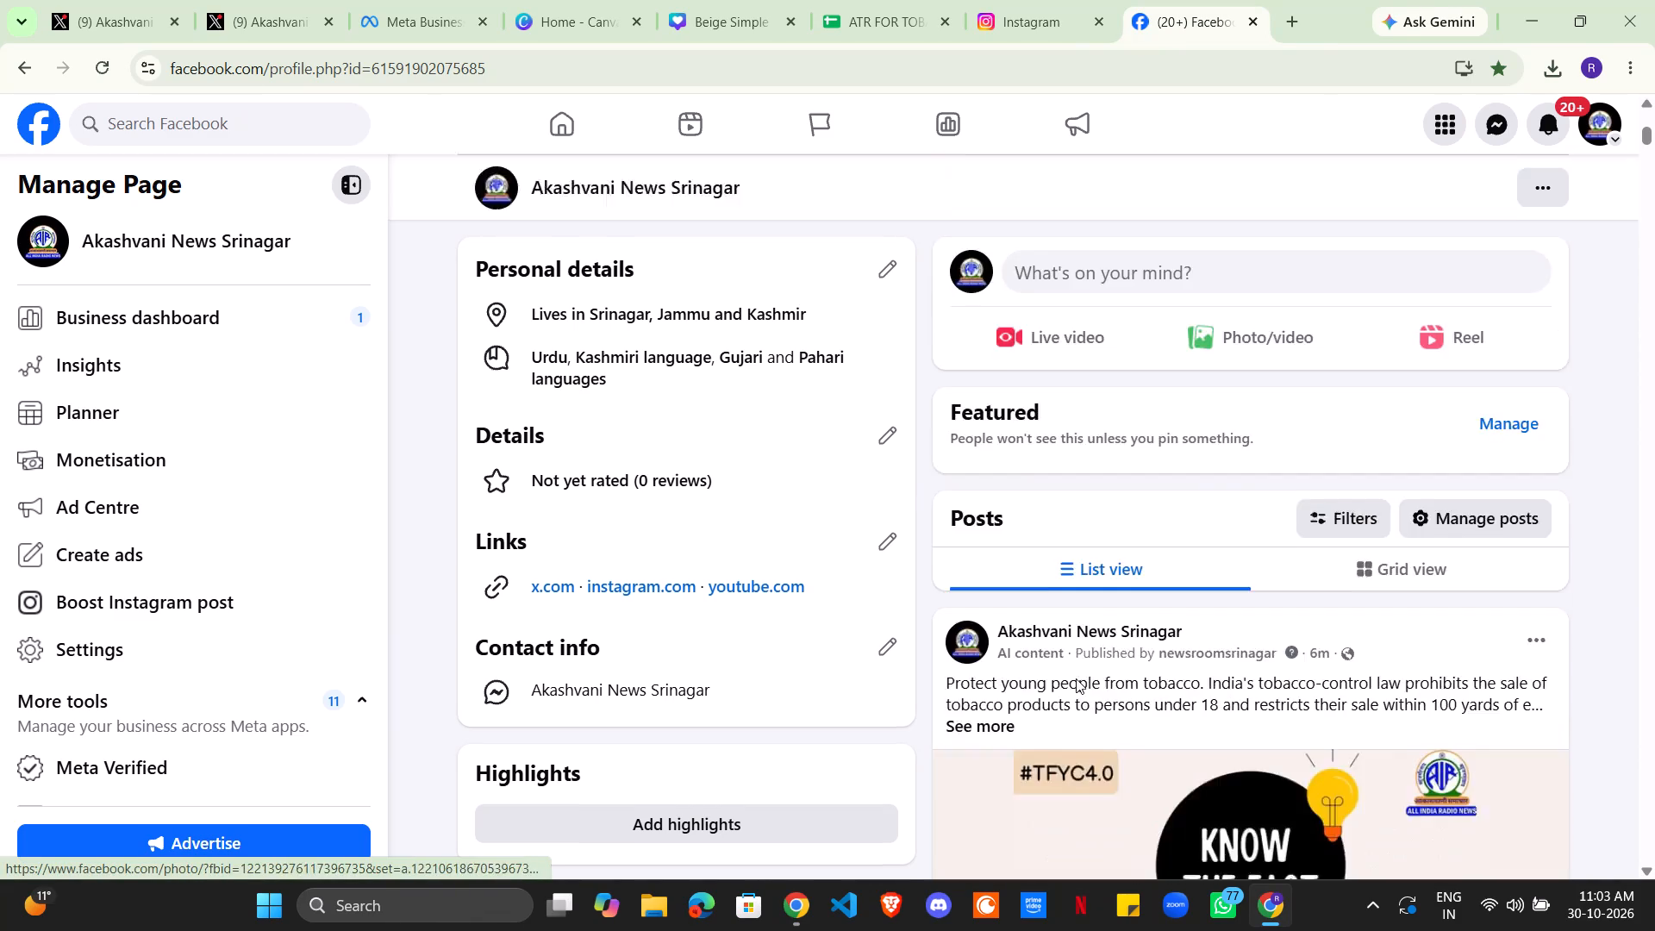
pyautogui.scroll(9, 1076, 678)
pyautogui.scroll(-13, 1076, 678)
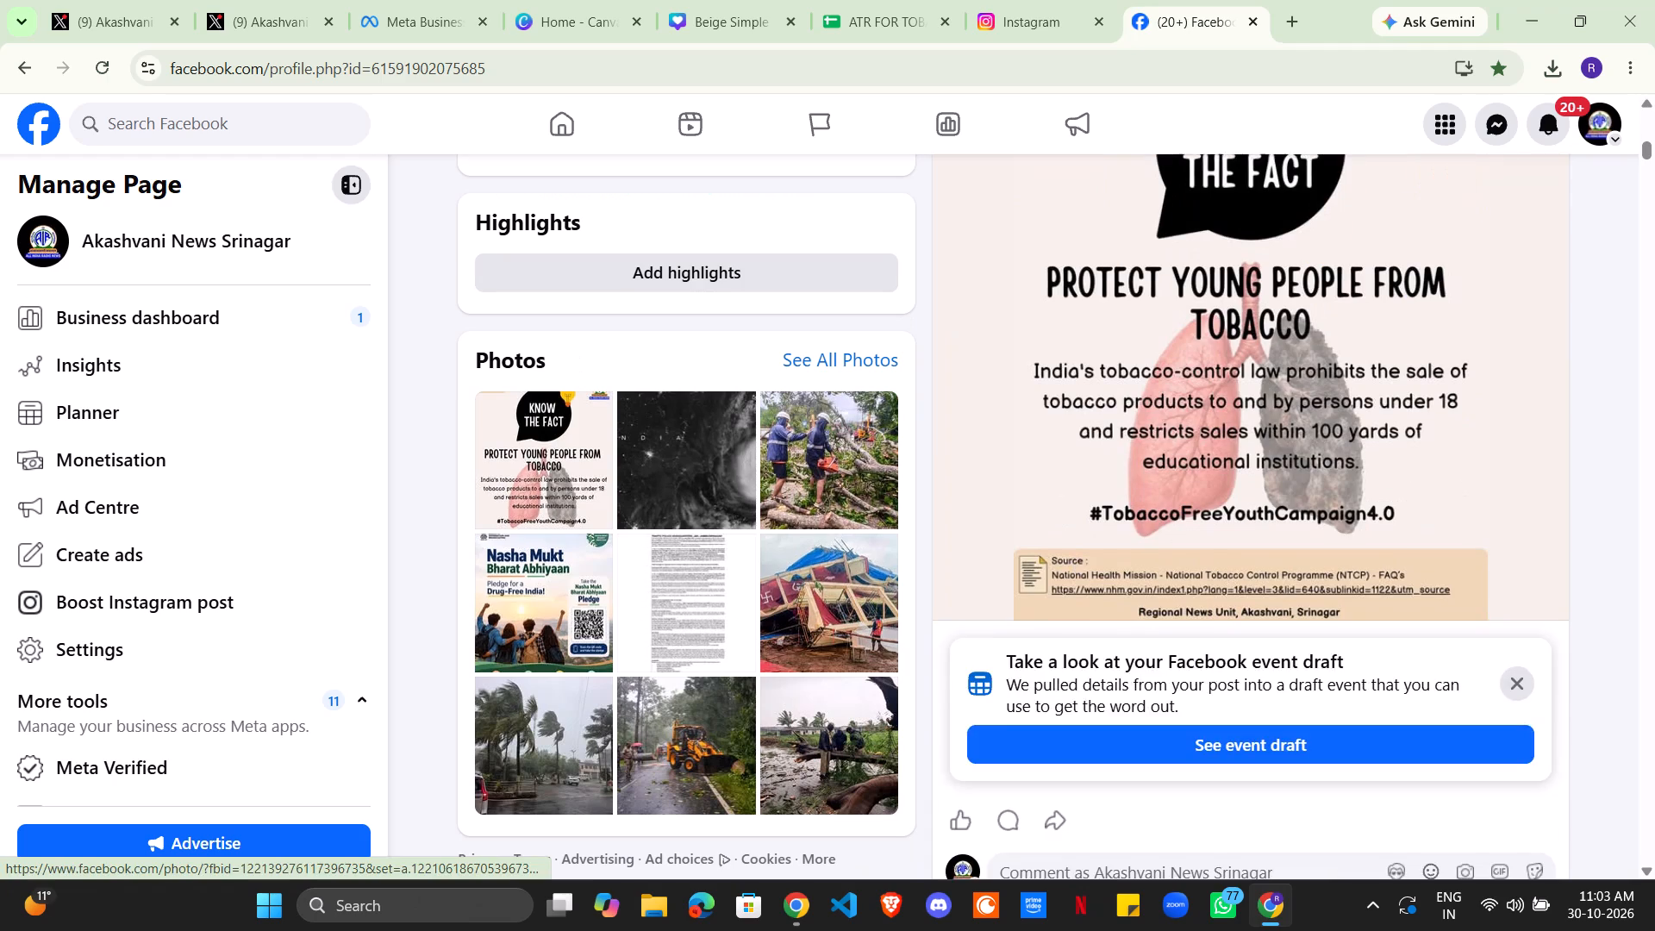
pyautogui.scroll(-3, 1066, 669)
# Copy the link of the "Smokeless doesn't mean harmless" post on X into B8 of the ATR FOR TOBACCO sheet's X column.
pyautogui.click(896, 10)
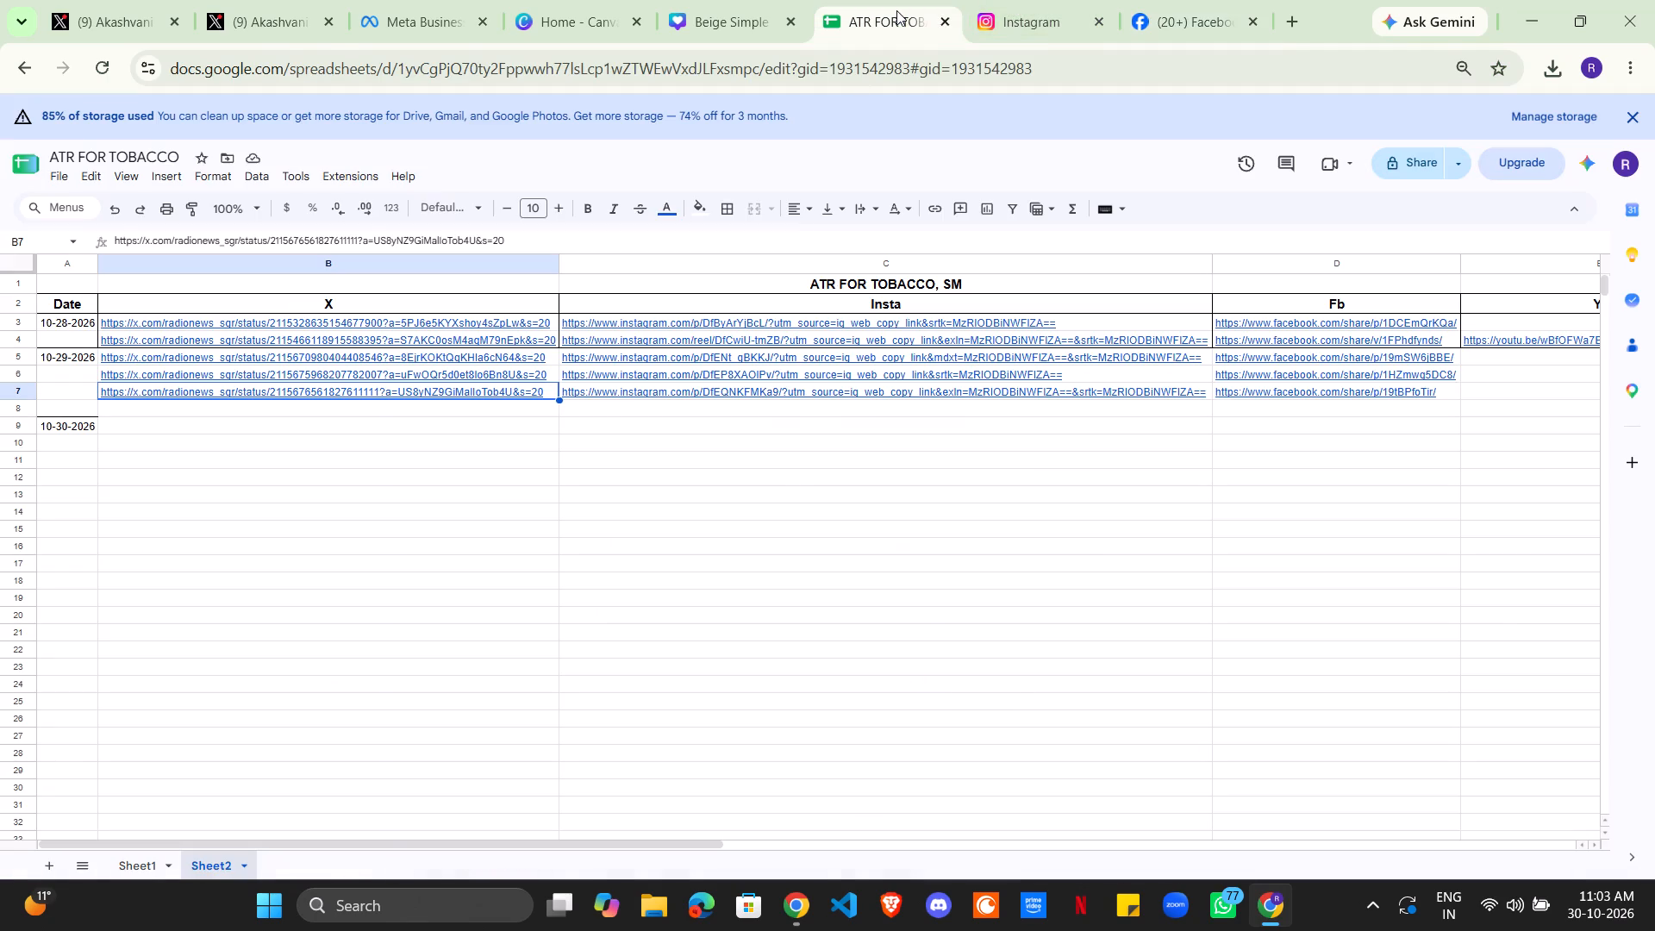
pyautogui.click(436, 420)
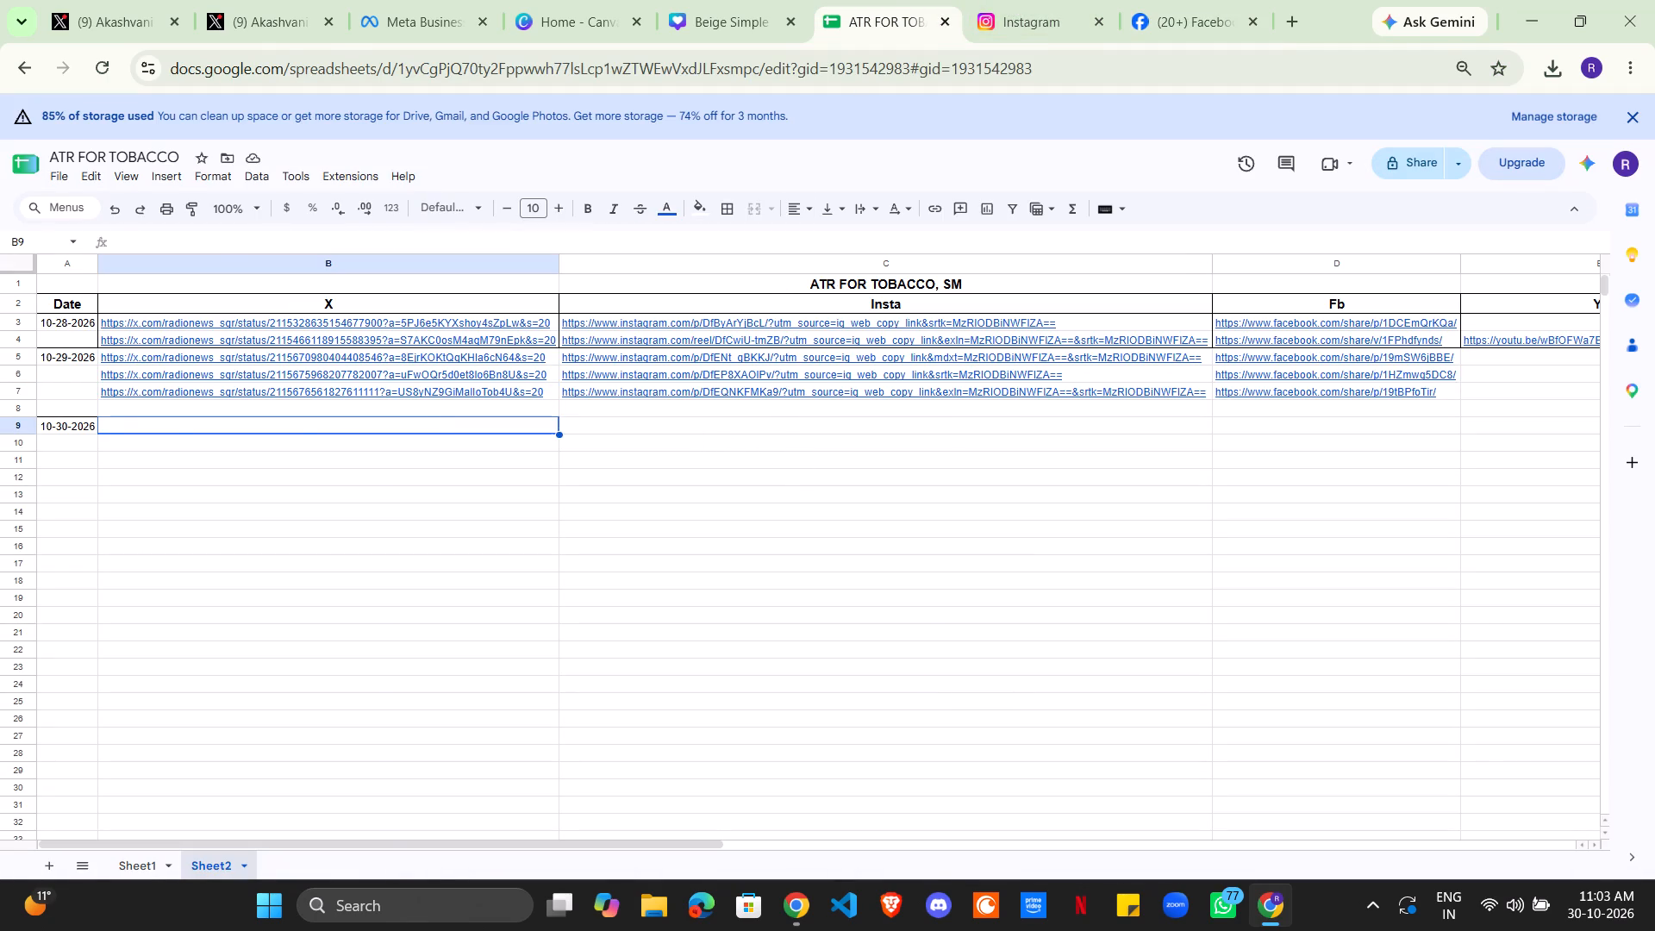
pyautogui.click(440, 415)
pyautogui.click(490, 407)
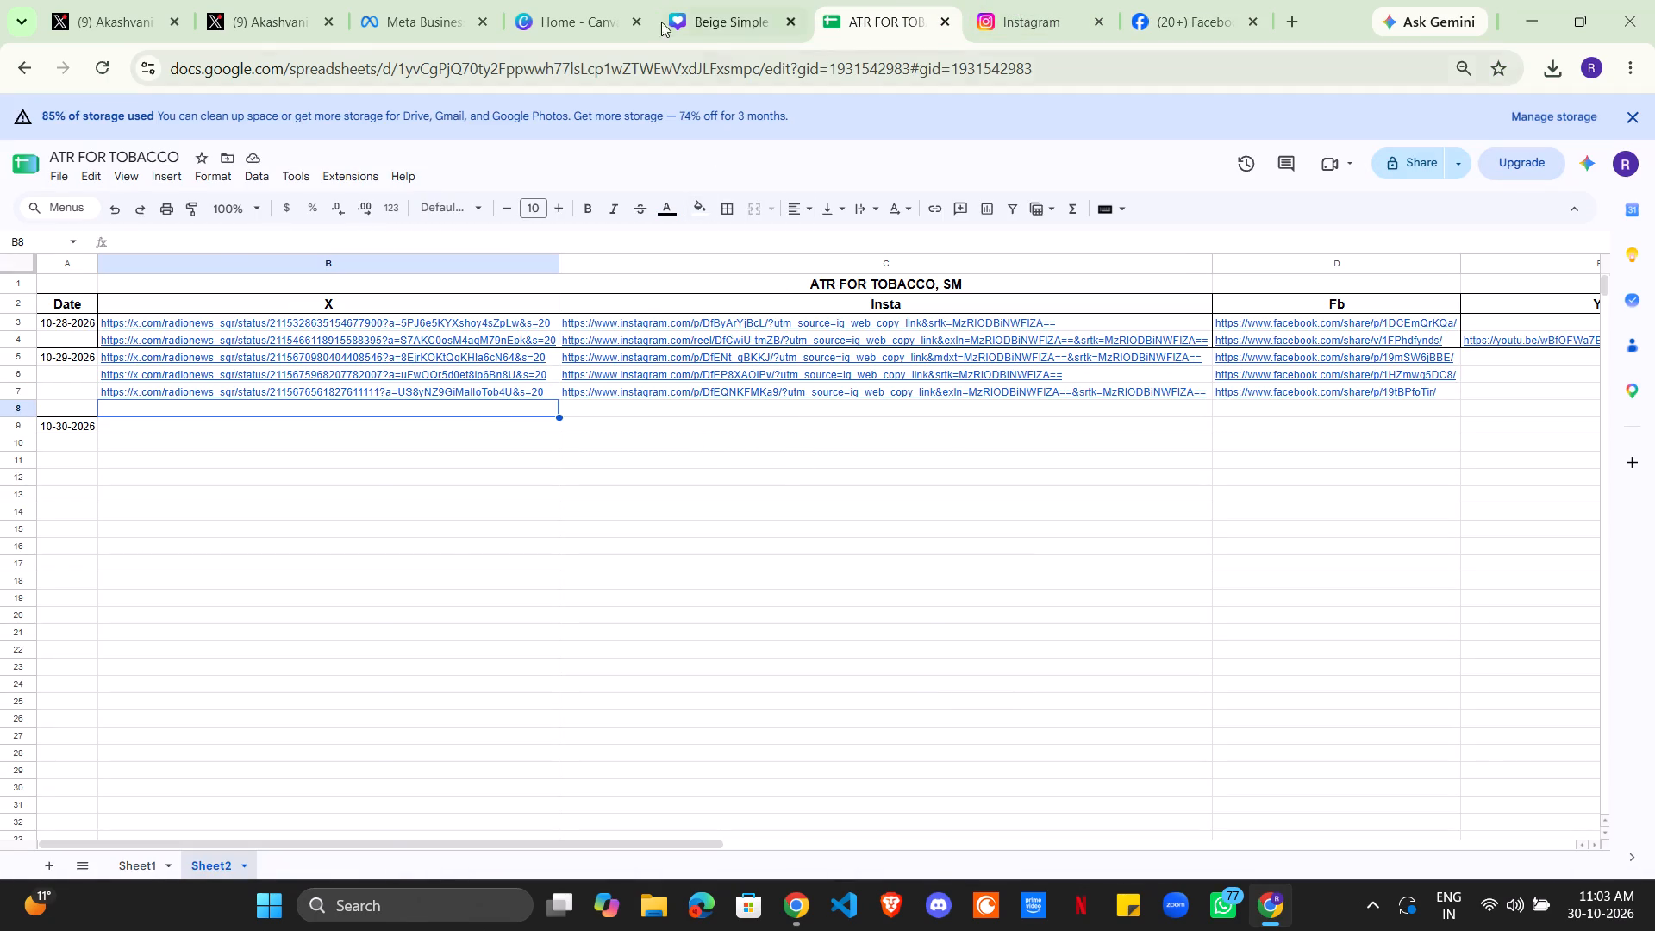
pyautogui.click(304, 0)
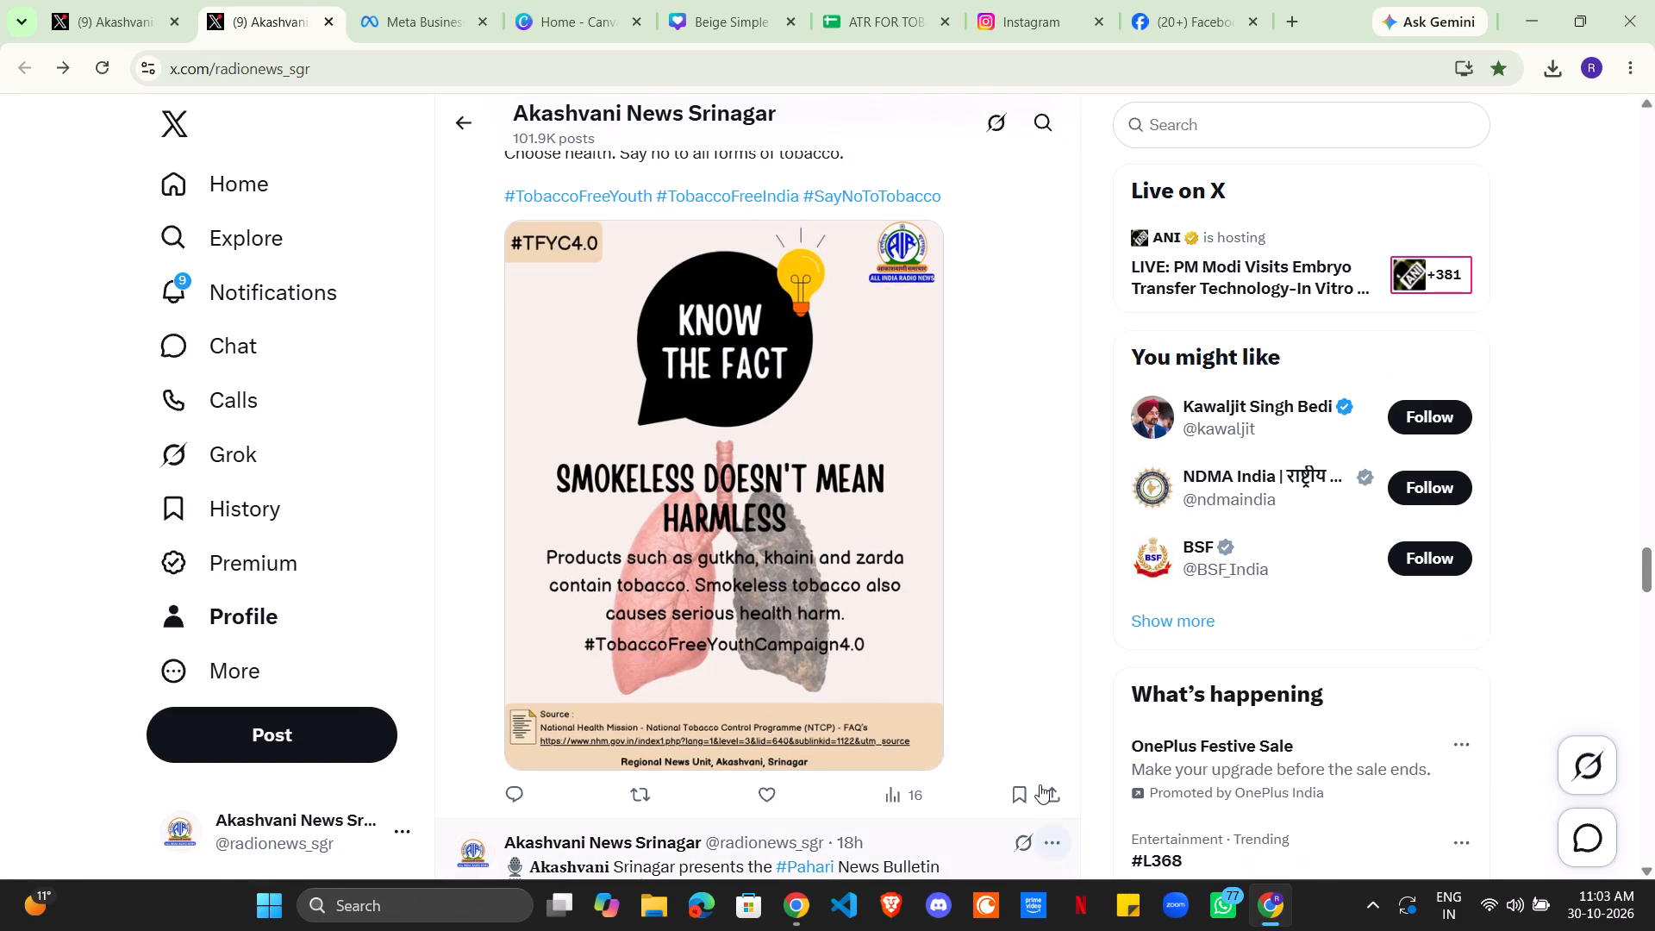
pyautogui.click(1055, 791)
pyautogui.click(950, 673)
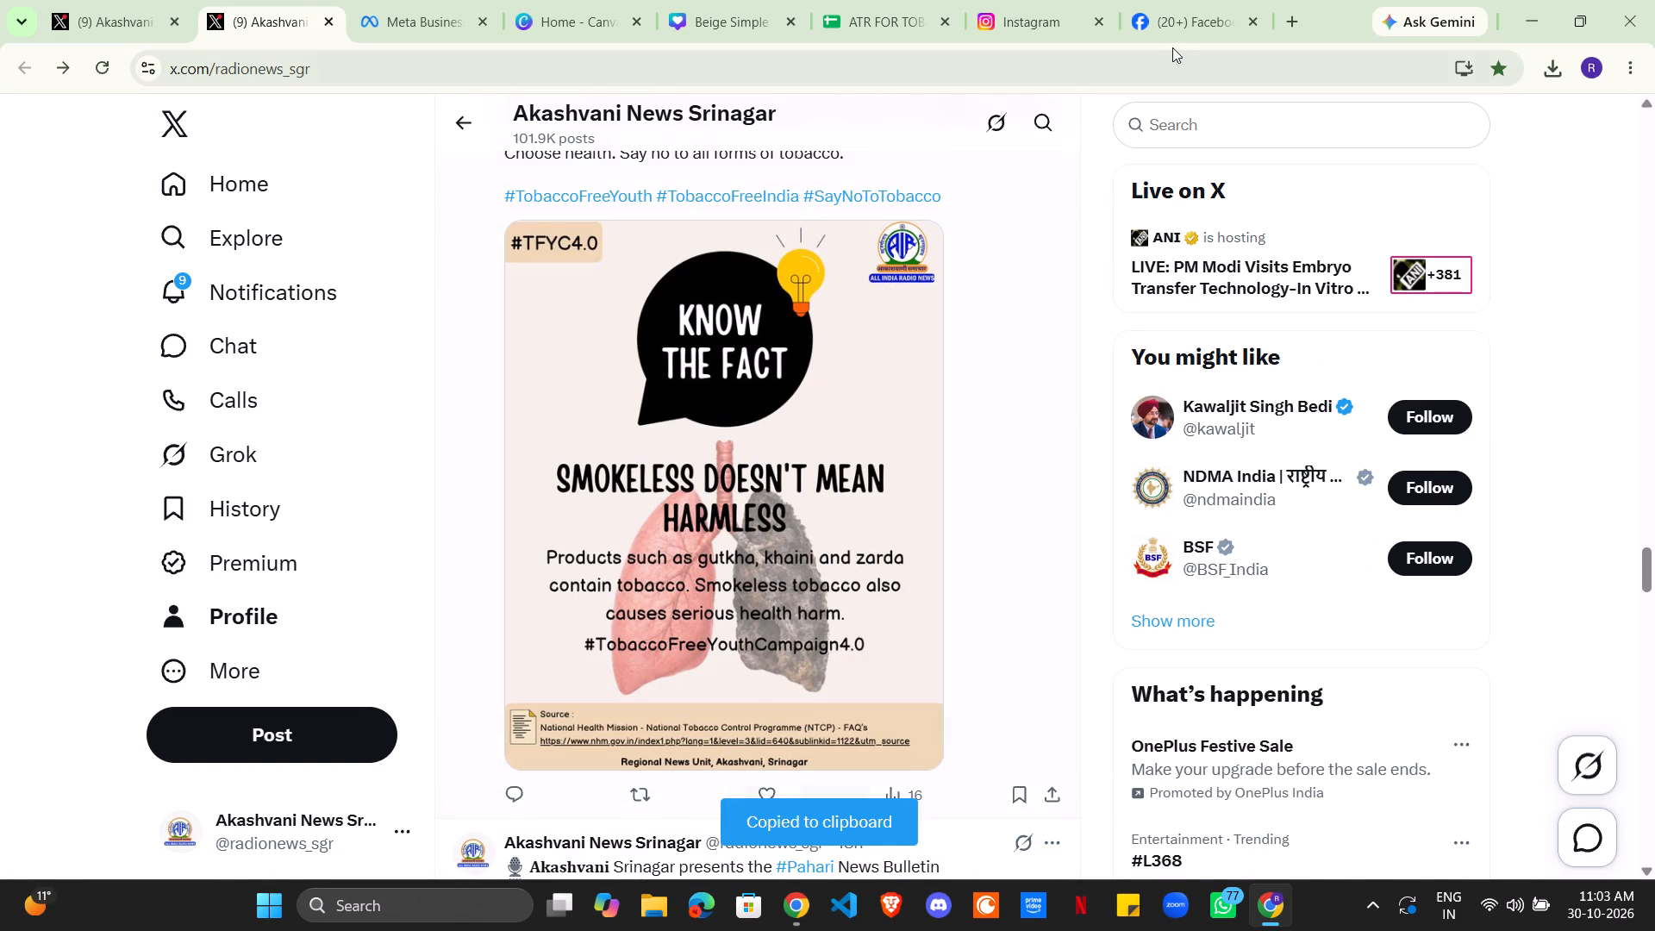
pyautogui.click(1179, 22)
pyautogui.click(863, 14)
pyautogui.doubleClick(367, 416)
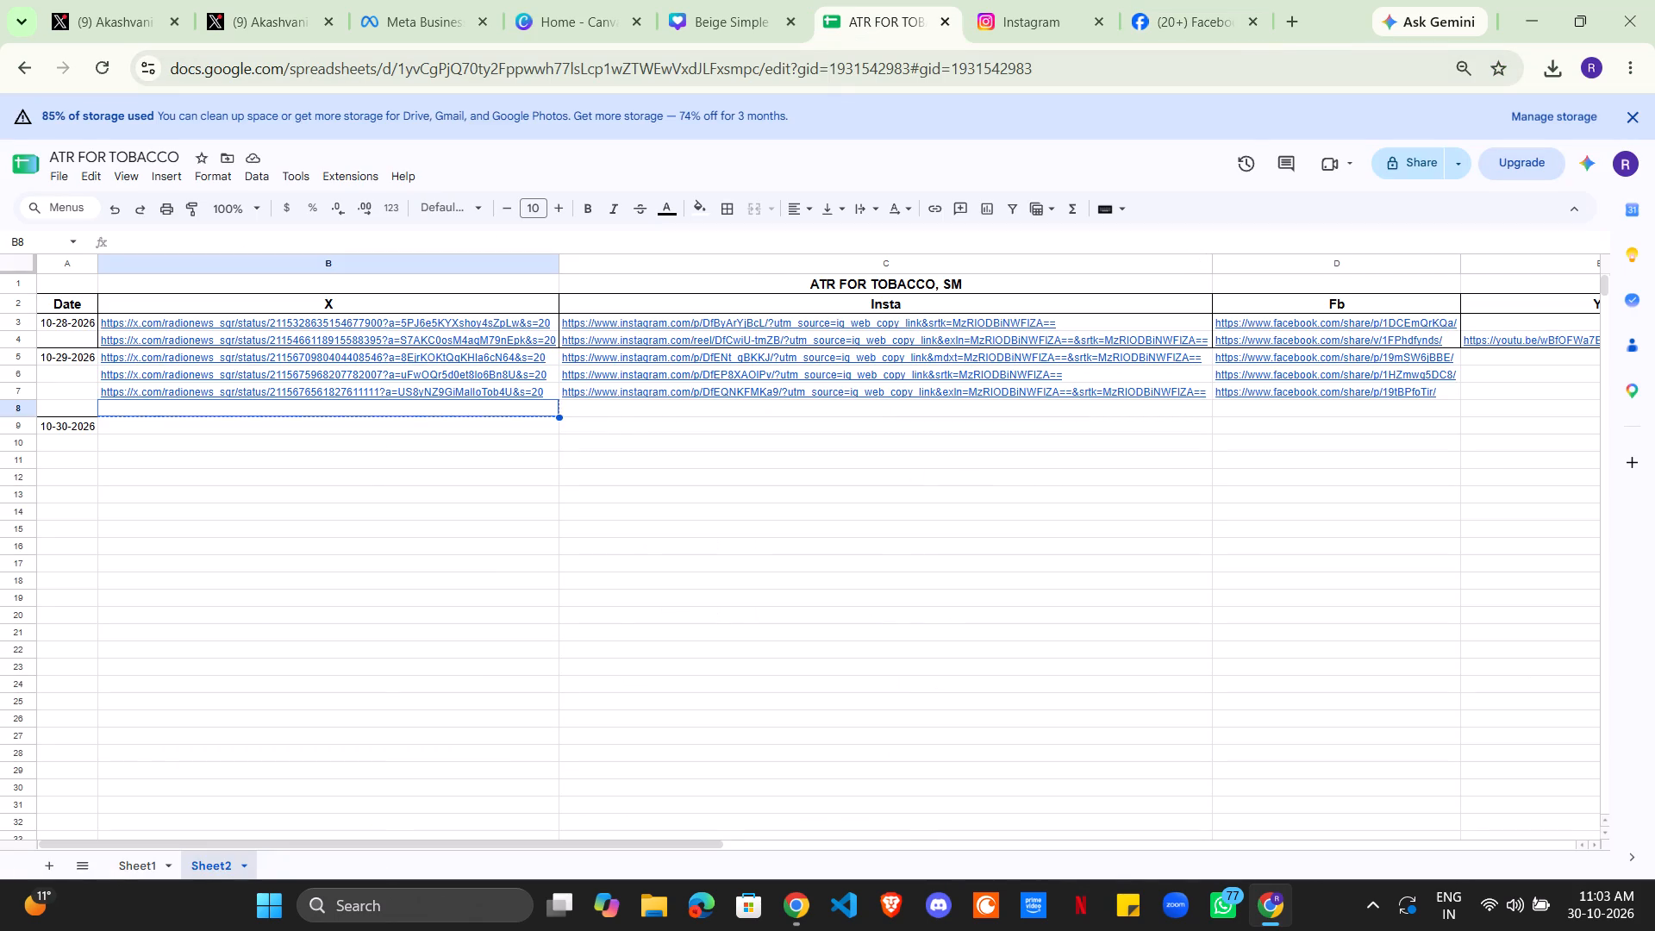
pyautogui.doubleClick(397, 410)
pyautogui.hotkey('ctrl', 'v')
pyautogui.click(397, 458)
# Copy the link of the "Smokeless doesn't mean harmless" Instagram post into C8 of the sheet's Insta column.
pyautogui.click(665, 405)
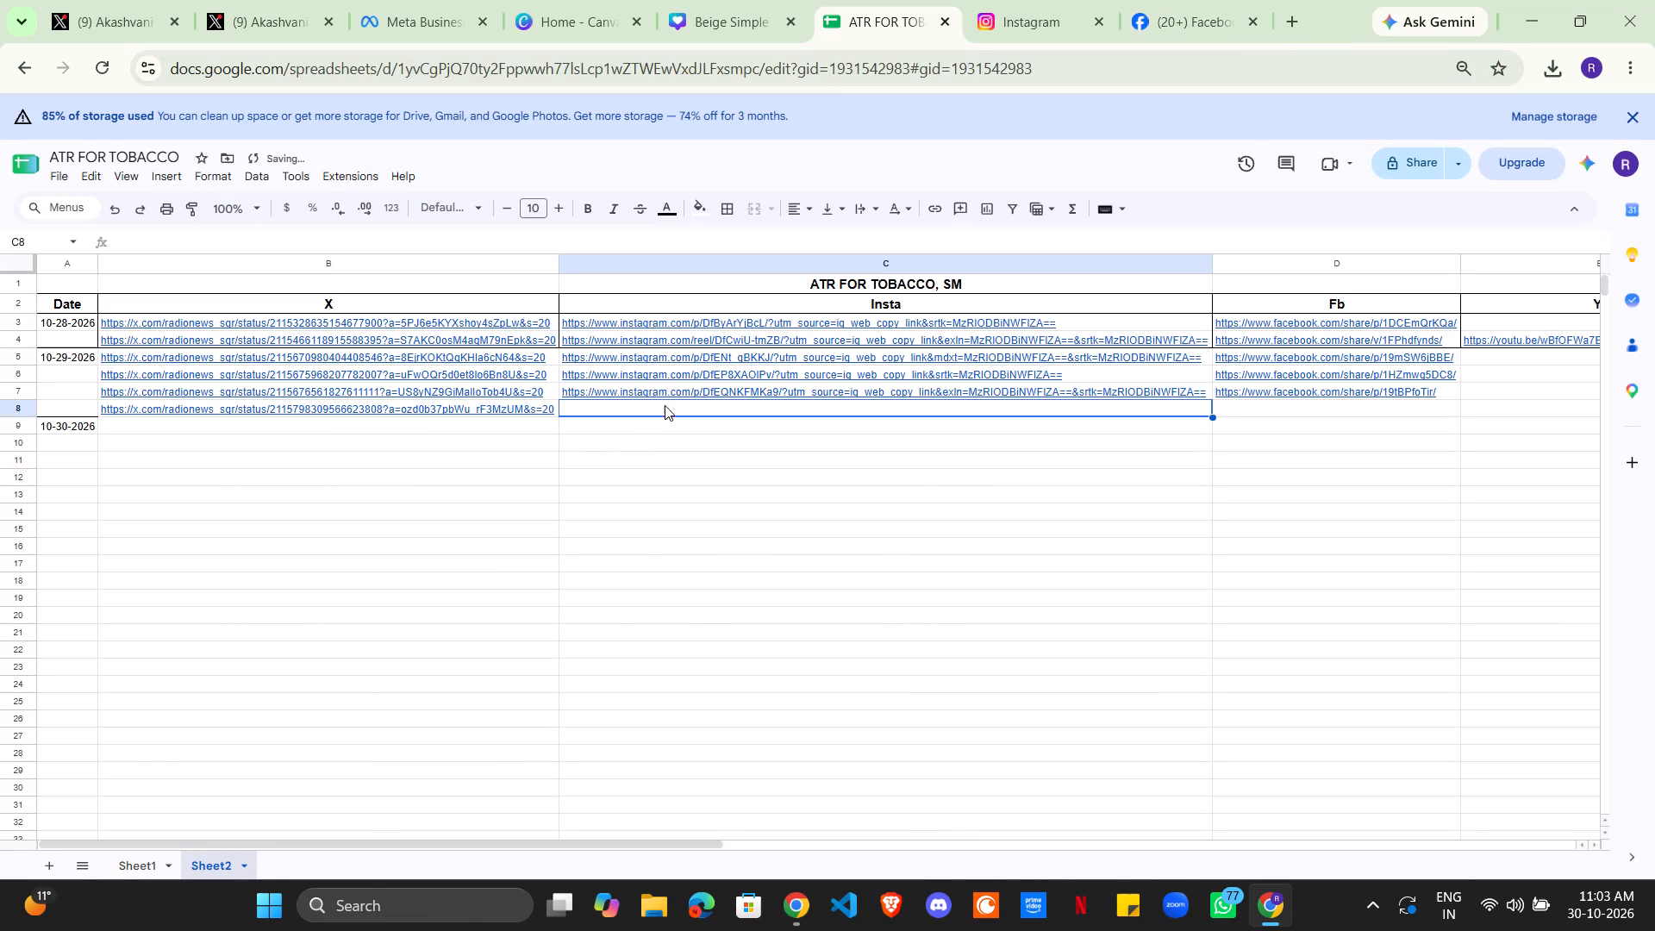
pyautogui.click(1020, 0)
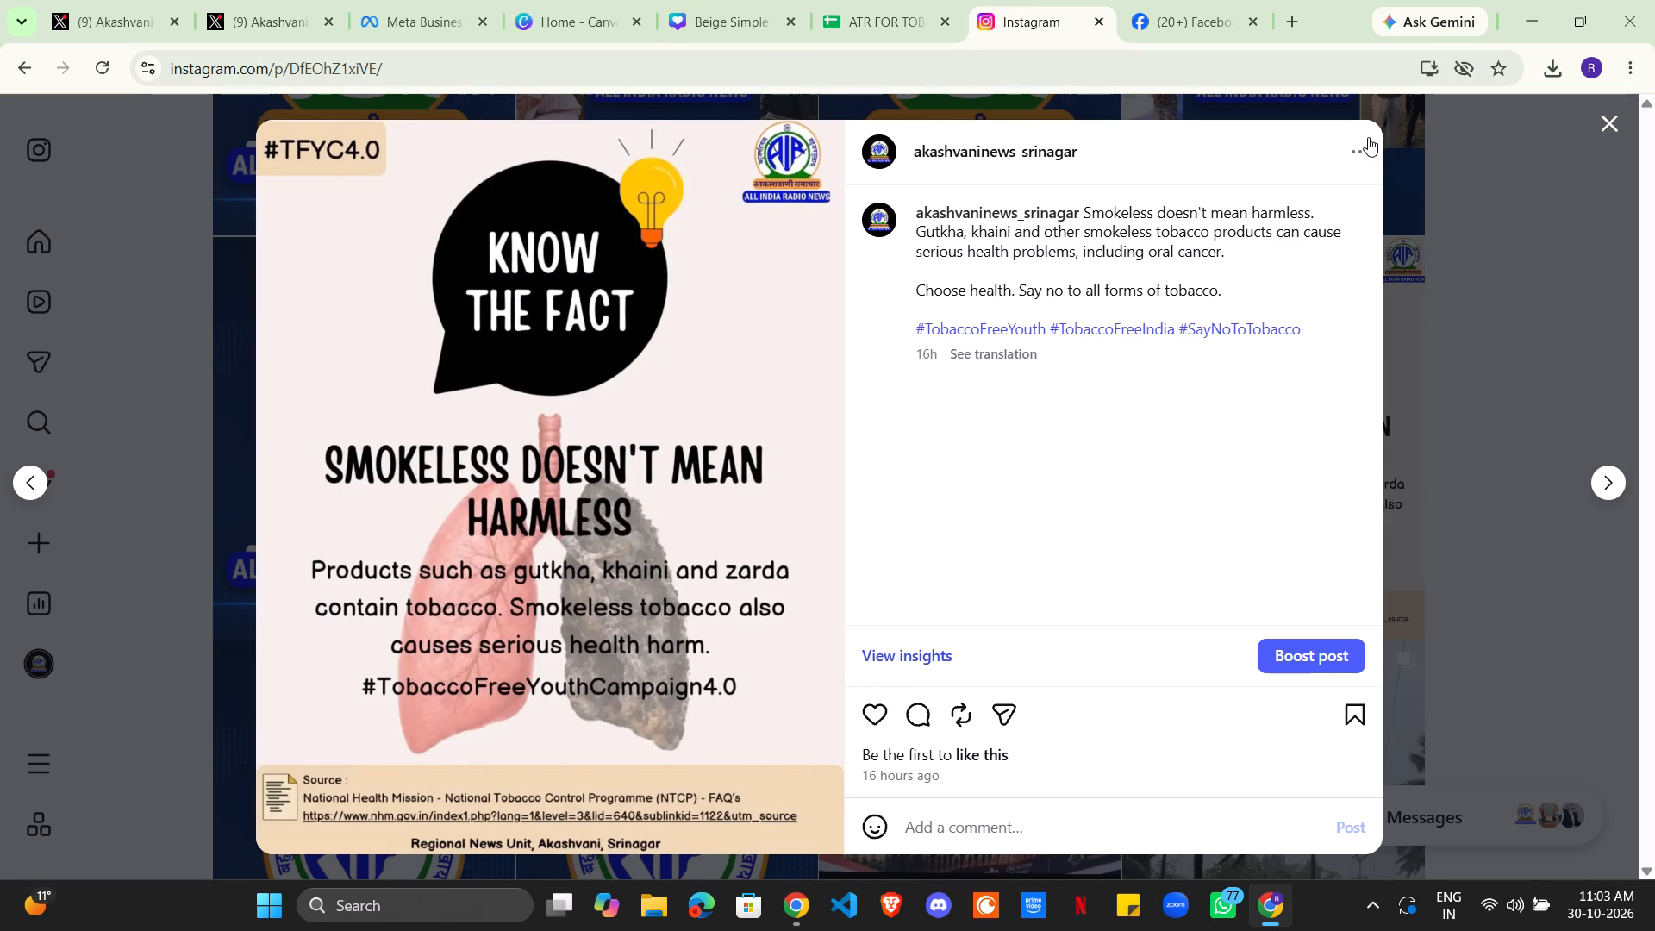
pyautogui.click(1368, 137)
pyautogui.click(825, 560)
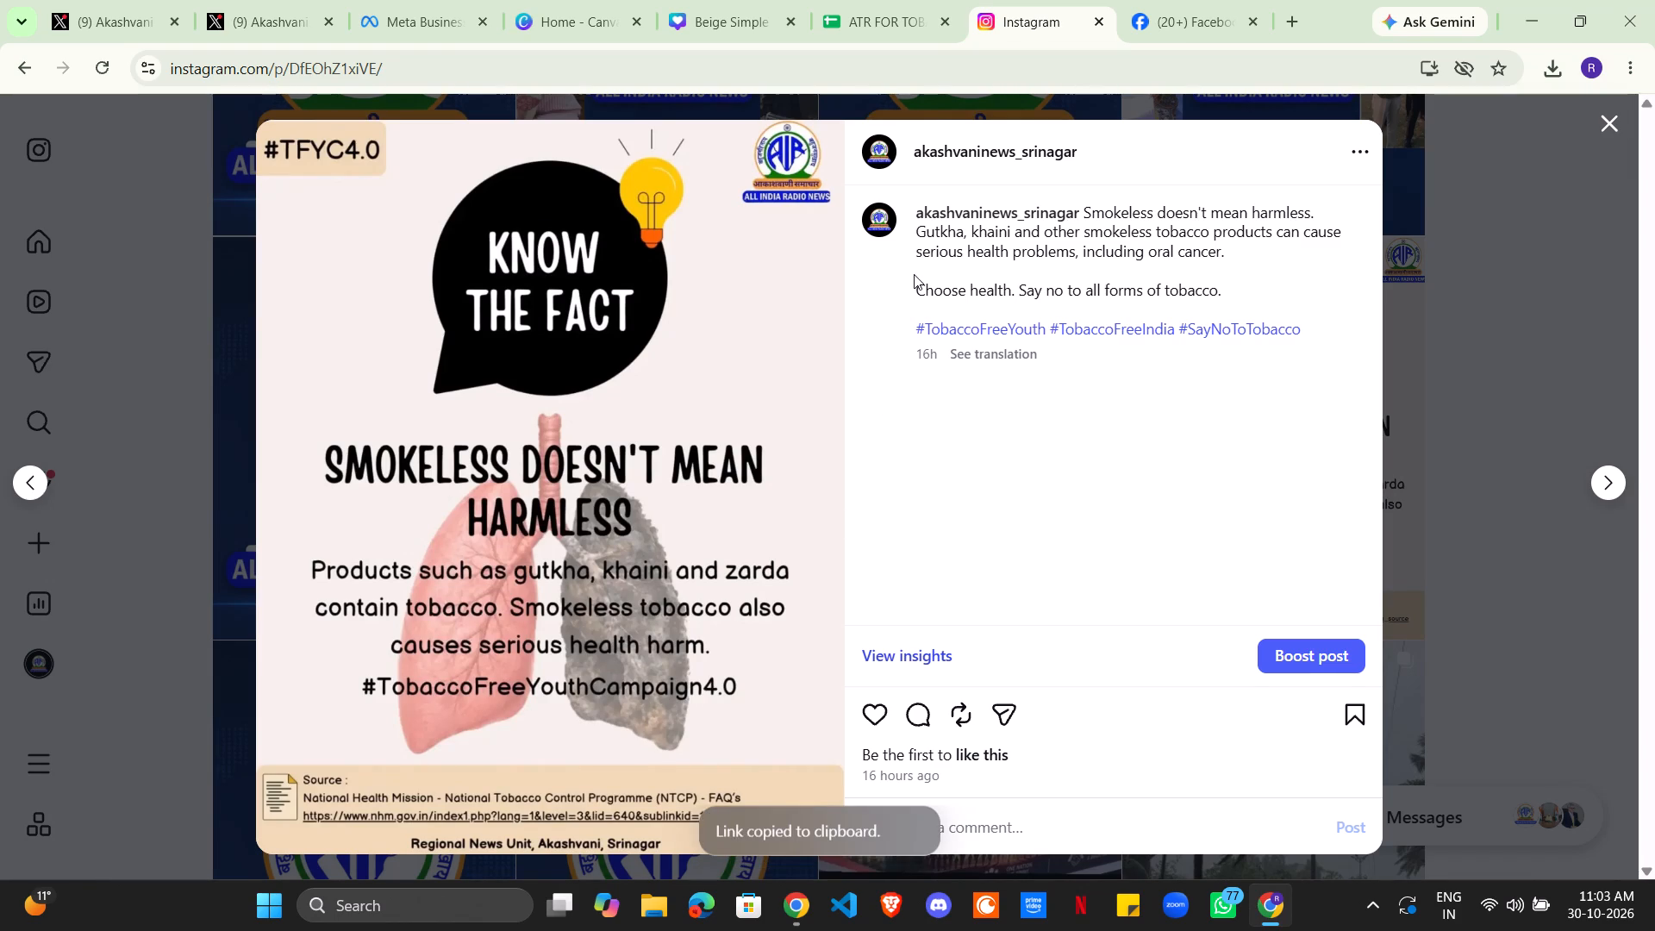
pyautogui.click(1465, 395)
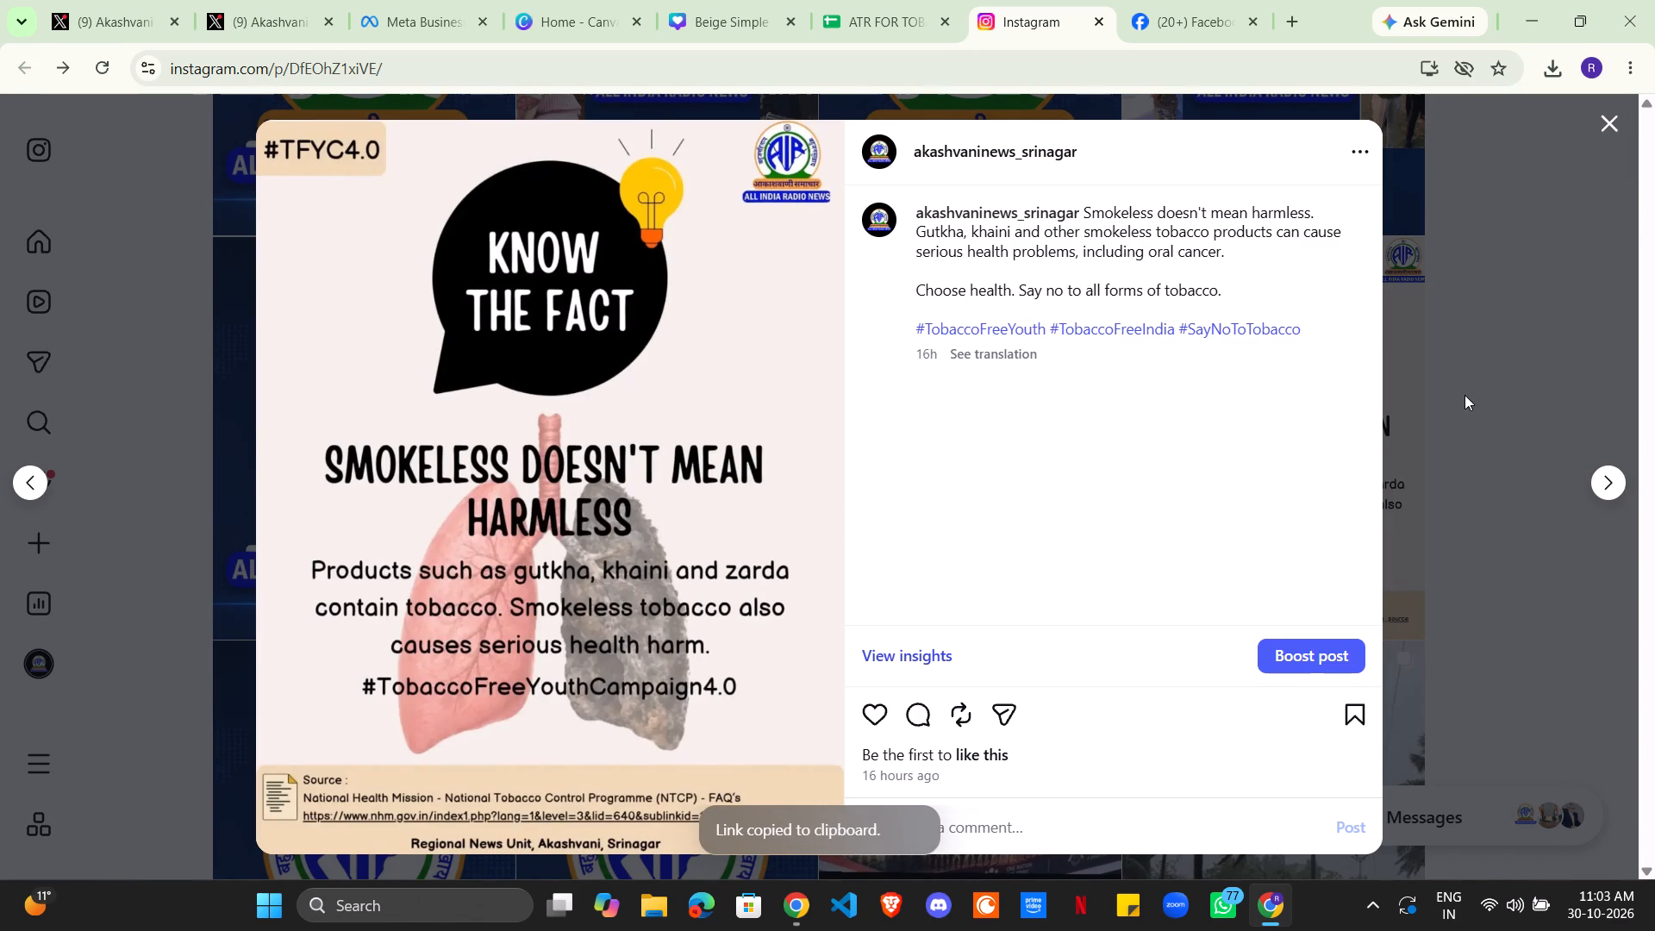
pyautogui.click(283, 0)
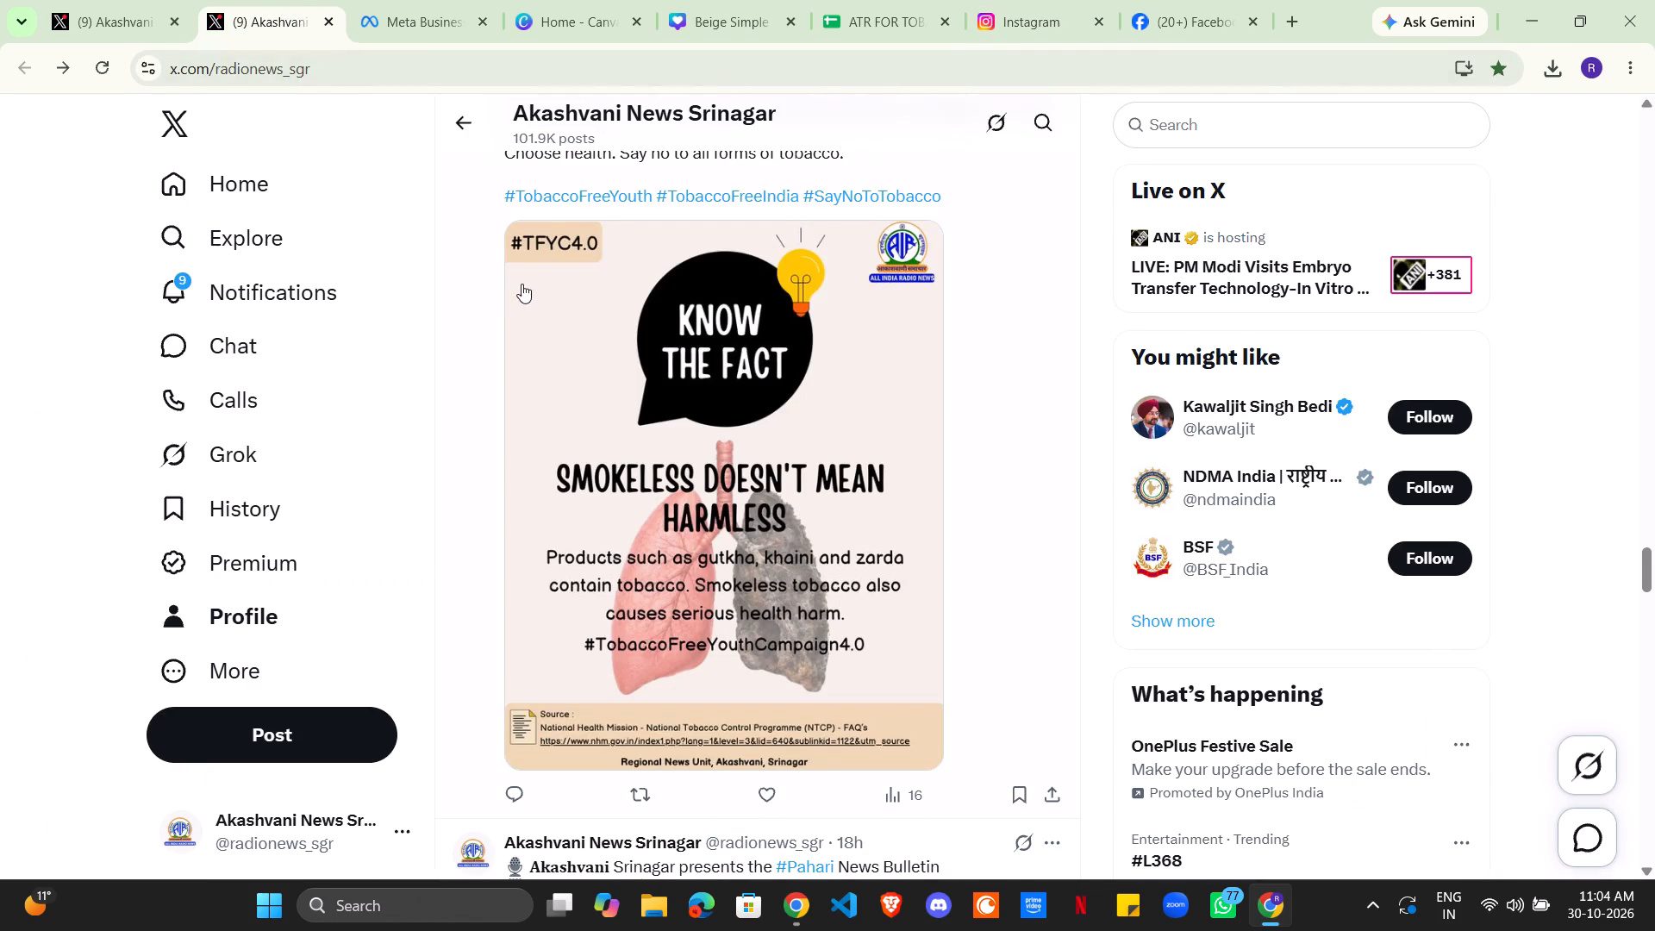
pyautogui.scroll(1, 678, 270)
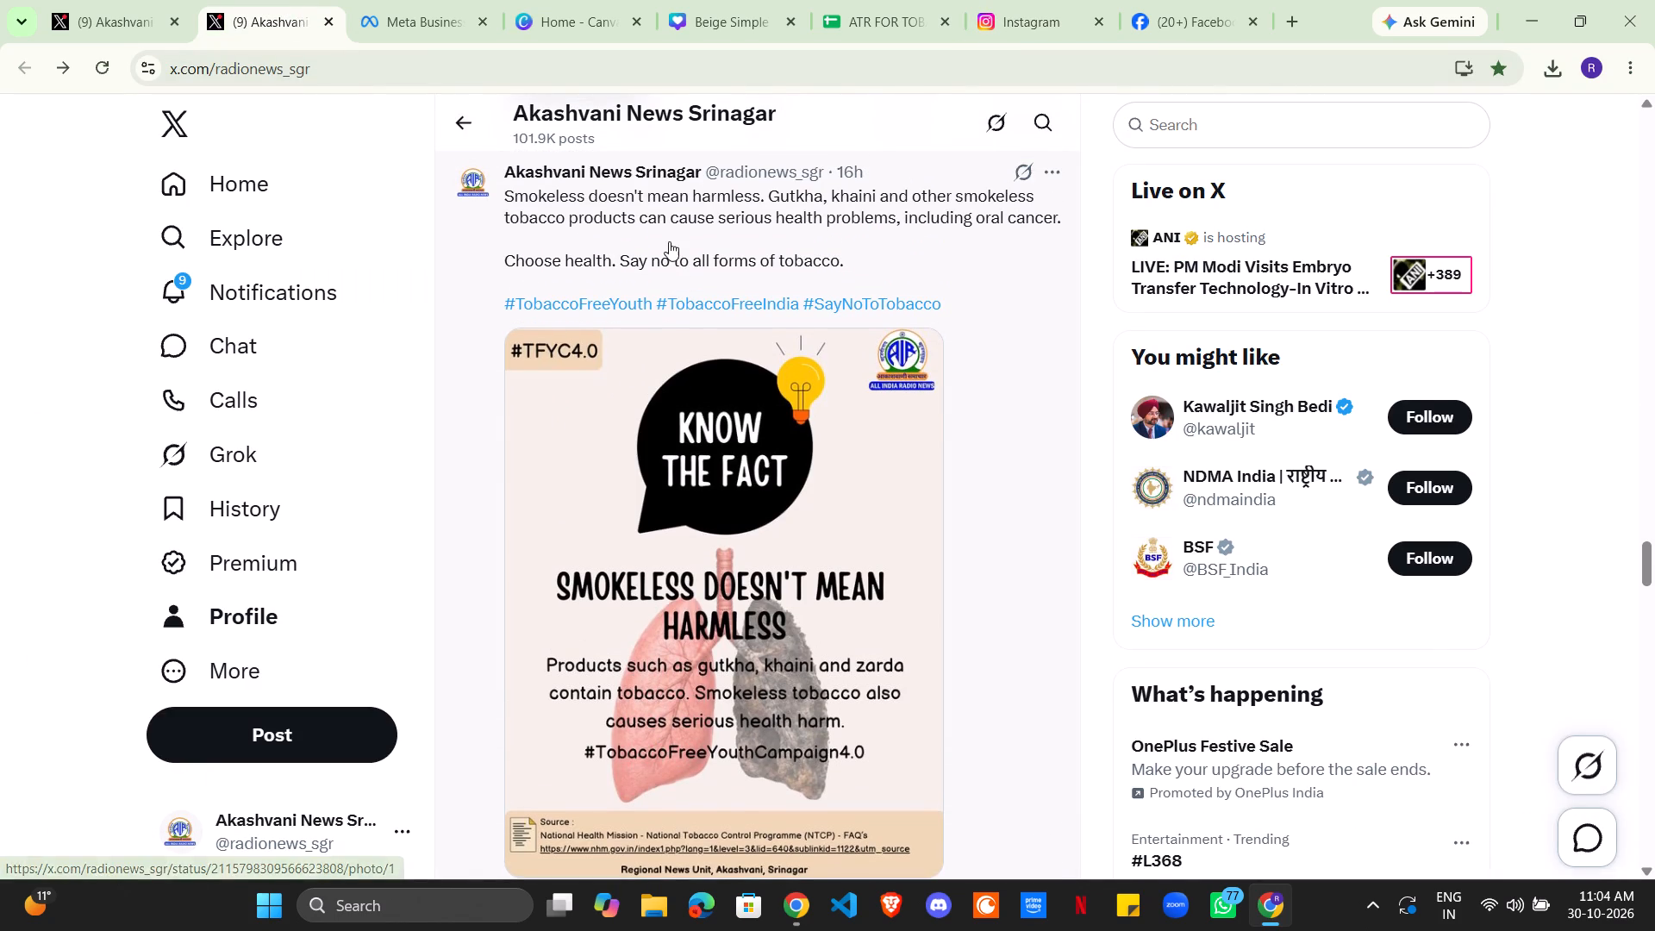
pyautogui.click(896, 13)
pyautogui.hotkey('ctrl', 'v')
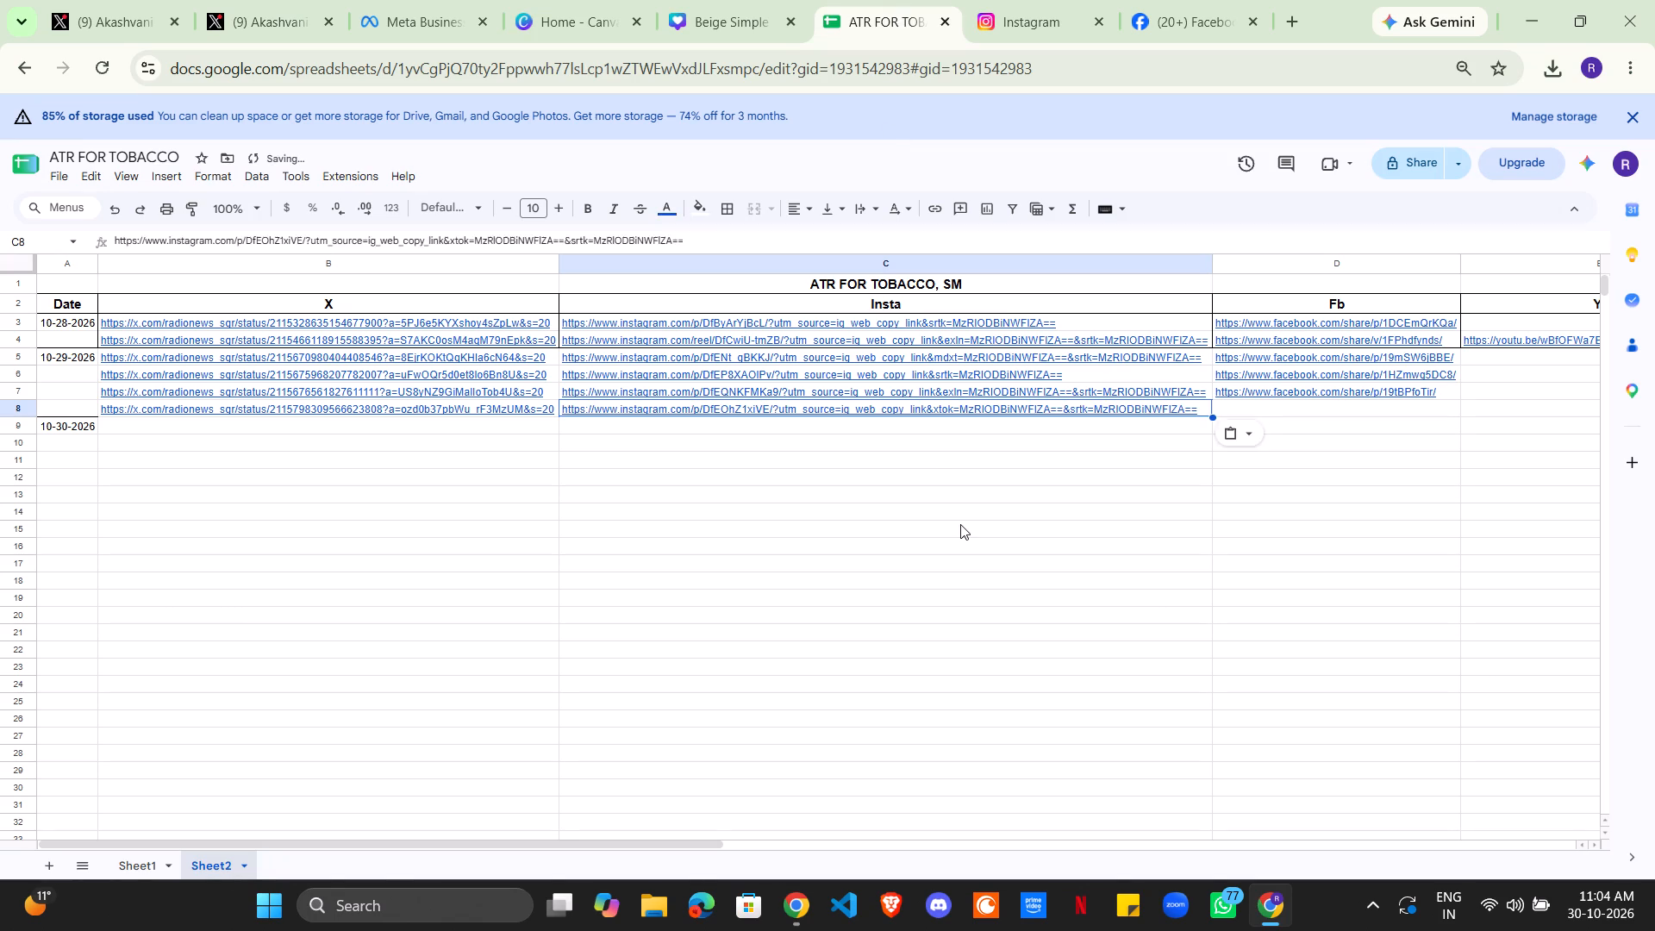
# Apply an outer border around the 10-29-2026 block, cells A5:E8, in the ATR FOR TOBACCO sheet.
pyautogui.click(960, 524)
pyautogui.moveTo(79, 354); pyautogui.dragTo(987, 415)
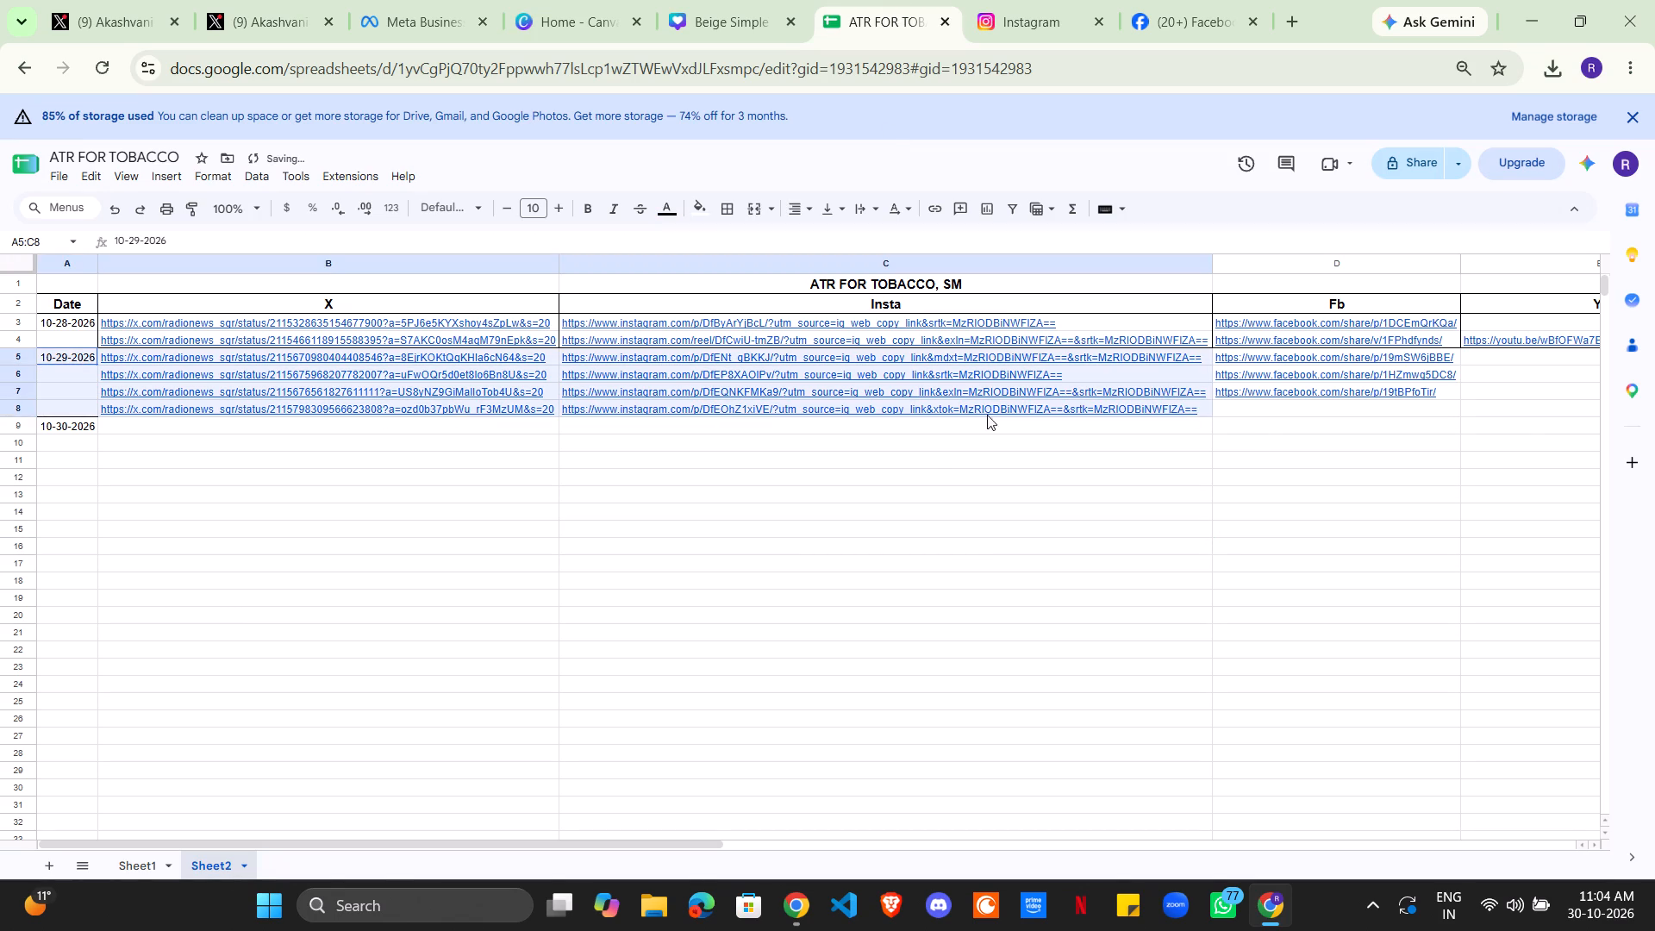
pyautogui.moveTo(987, 415); pyautogui.dragTo(1521, 417)
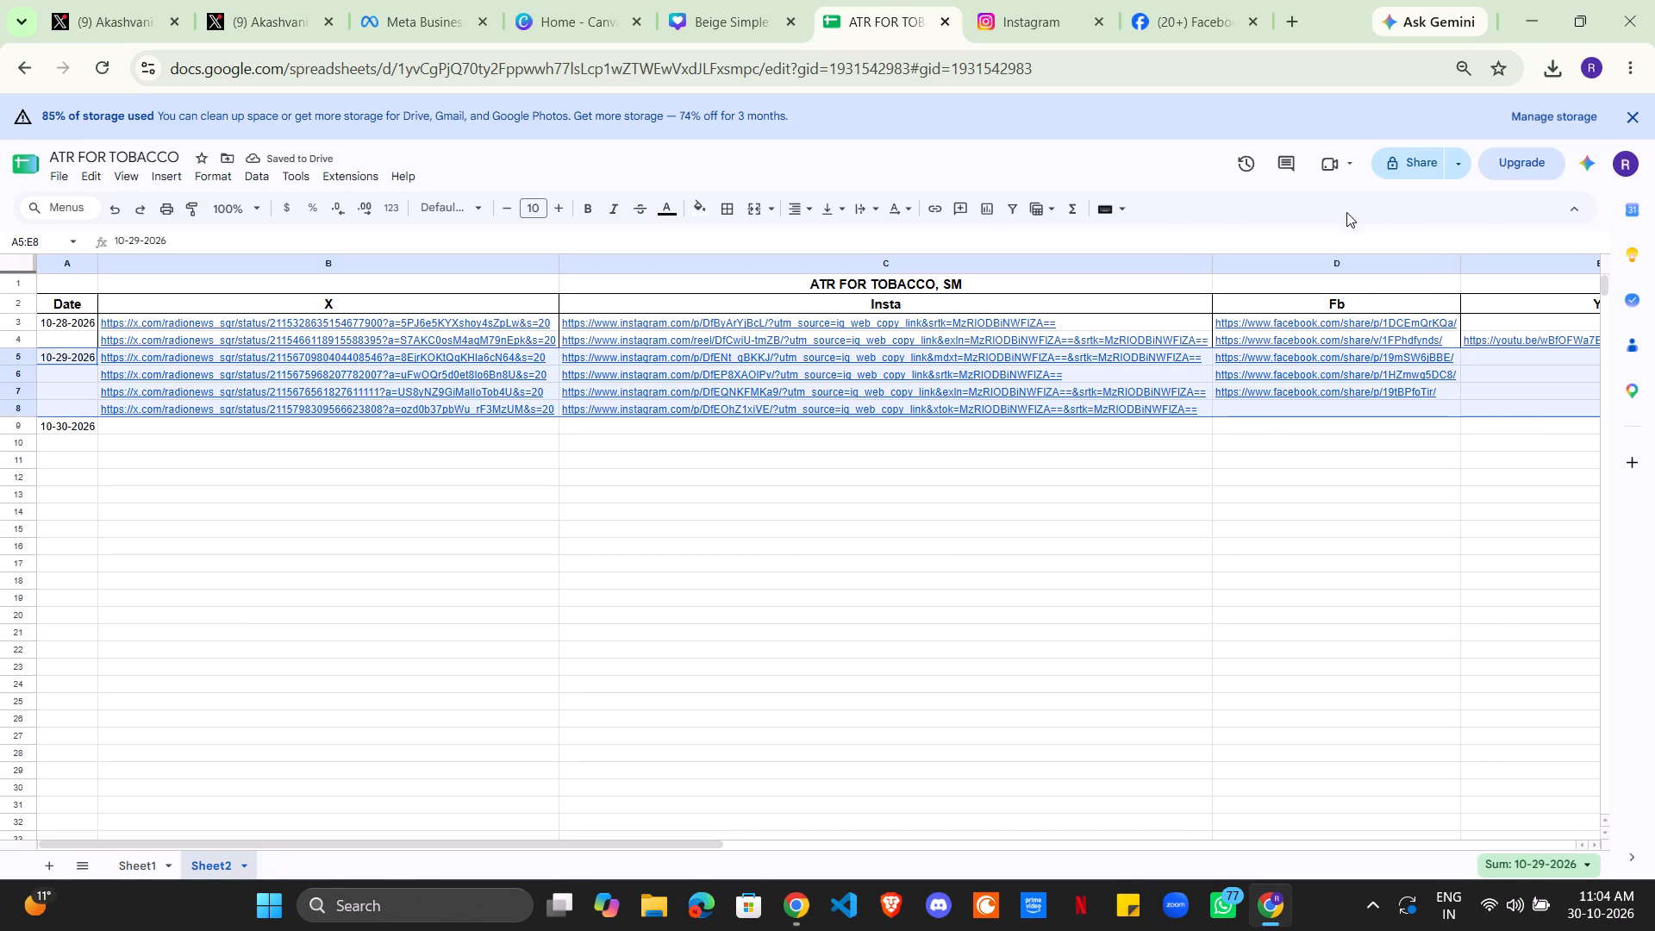
pyautogui.click(727, 211)
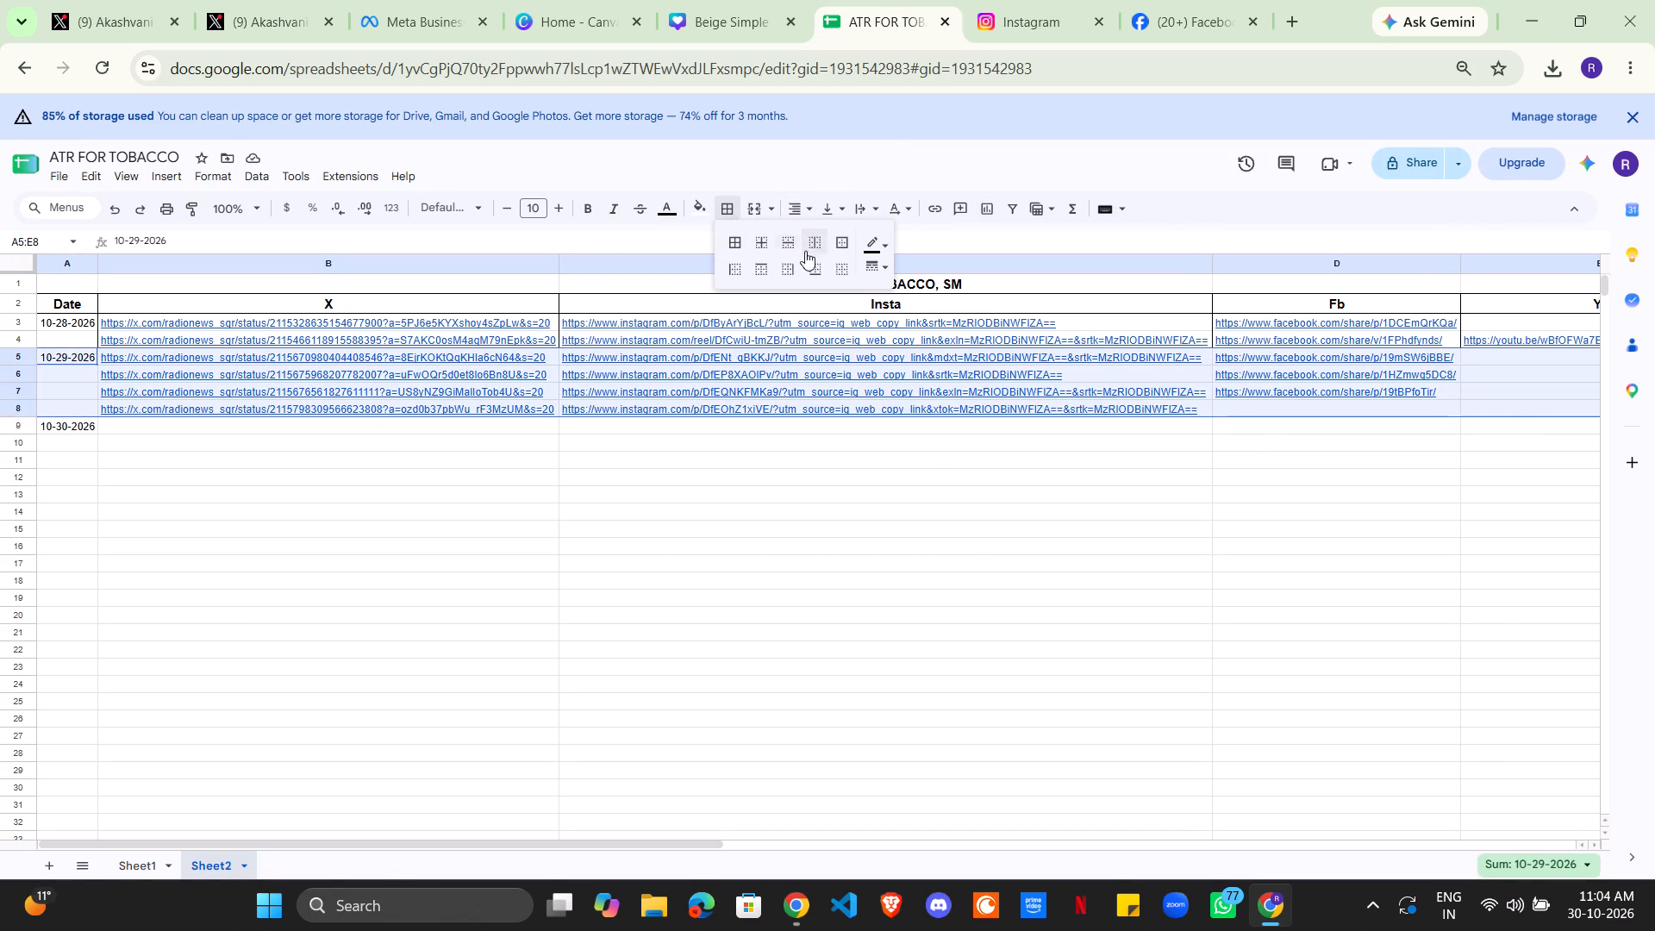
pyautogui.click(835, 242)
pyautogui.click(677, 527)
# Add left and right borders to the 10-29-2026 rows of the X column (B5:B8) and the Fb column (D5:D8).
pyautogui.moveTo(531, 352); pyautogui.dragTo(541, 414)
pyautogui.click(722, 211)
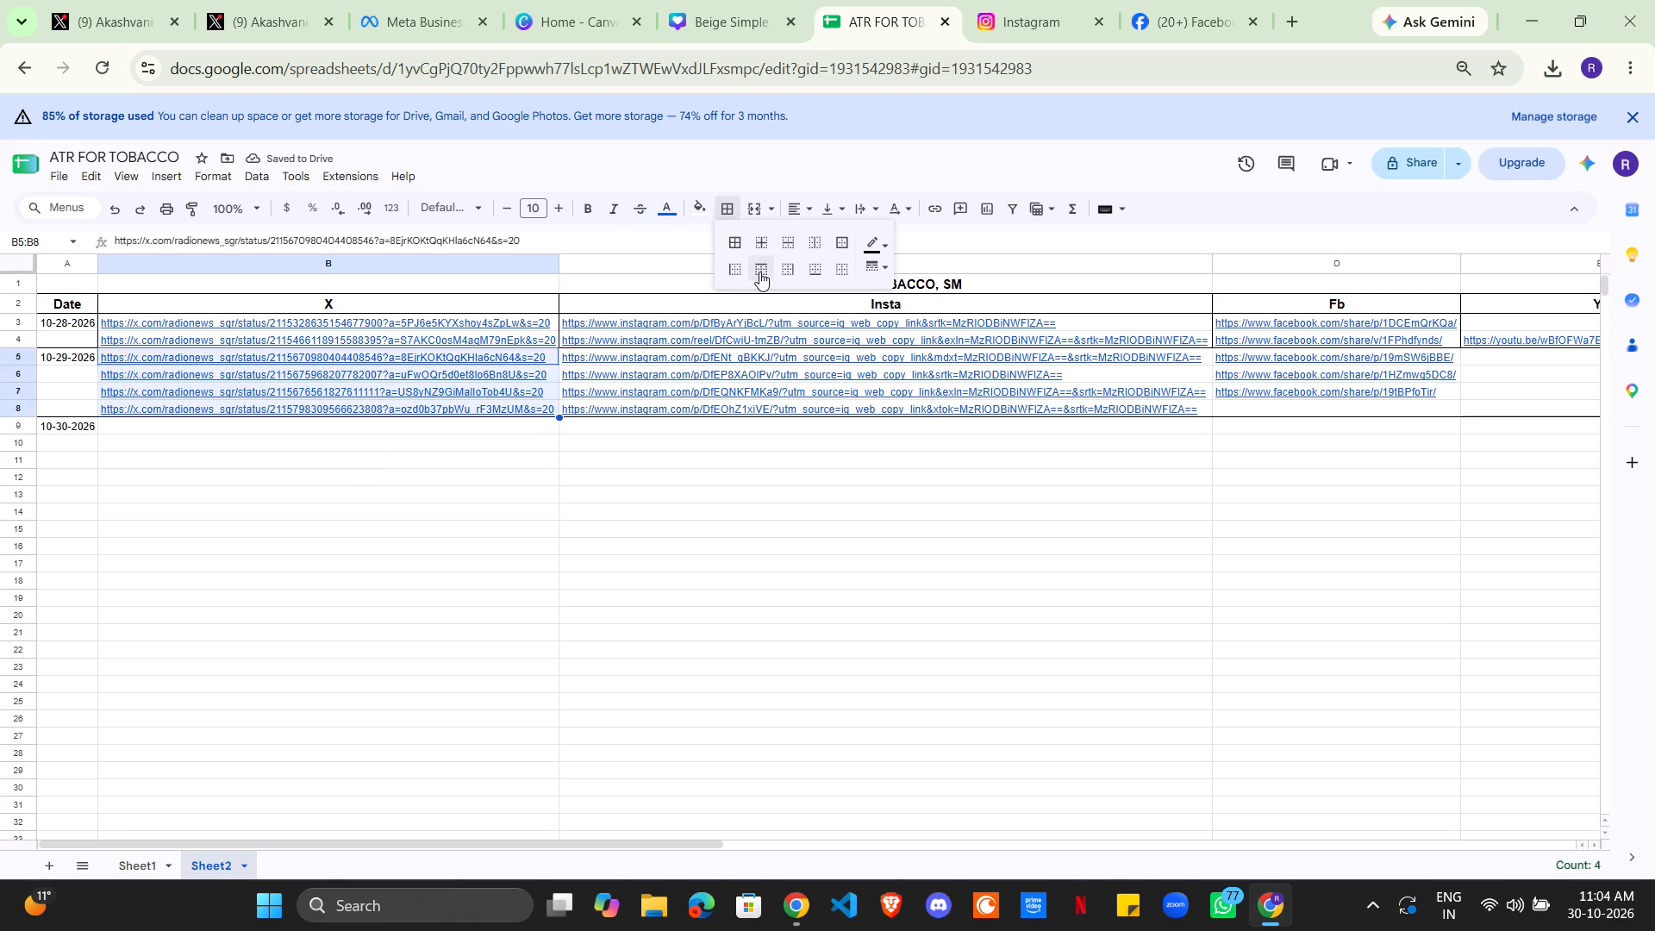
pyautogui.click(793, 270)
pyautogui.click(739, 272)
pyautogui.moveTo(1261, 355); pyautogui.dragTo(1221, 404)
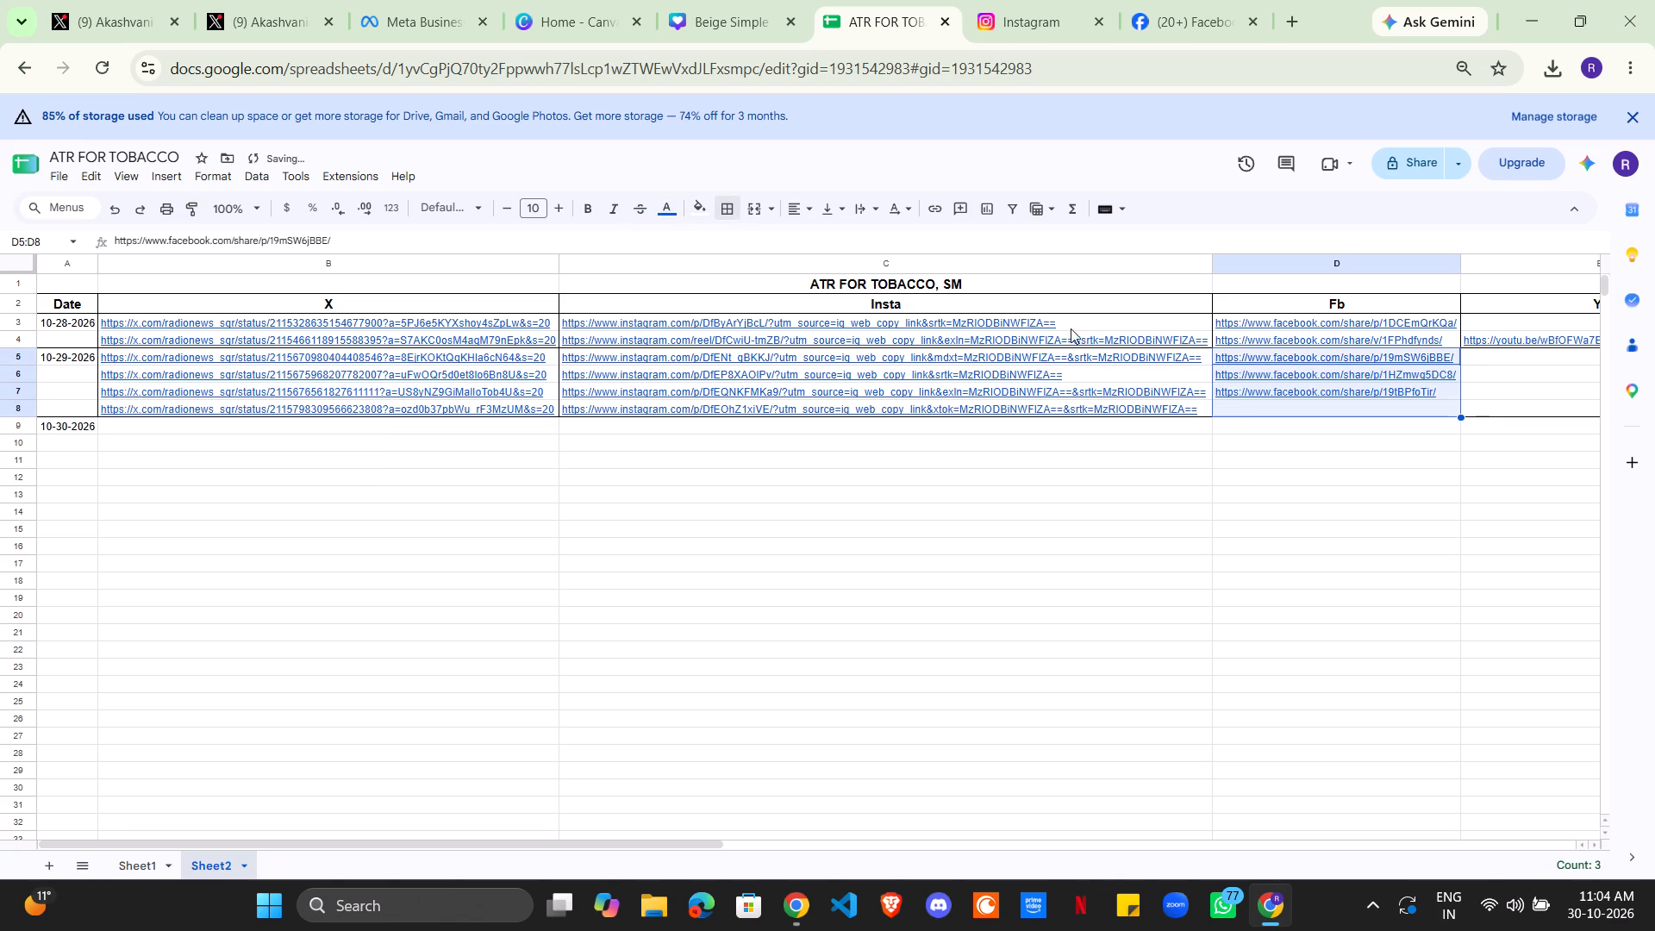
pyautogui.click(730, 203)
pyautogui.click(728, 266)
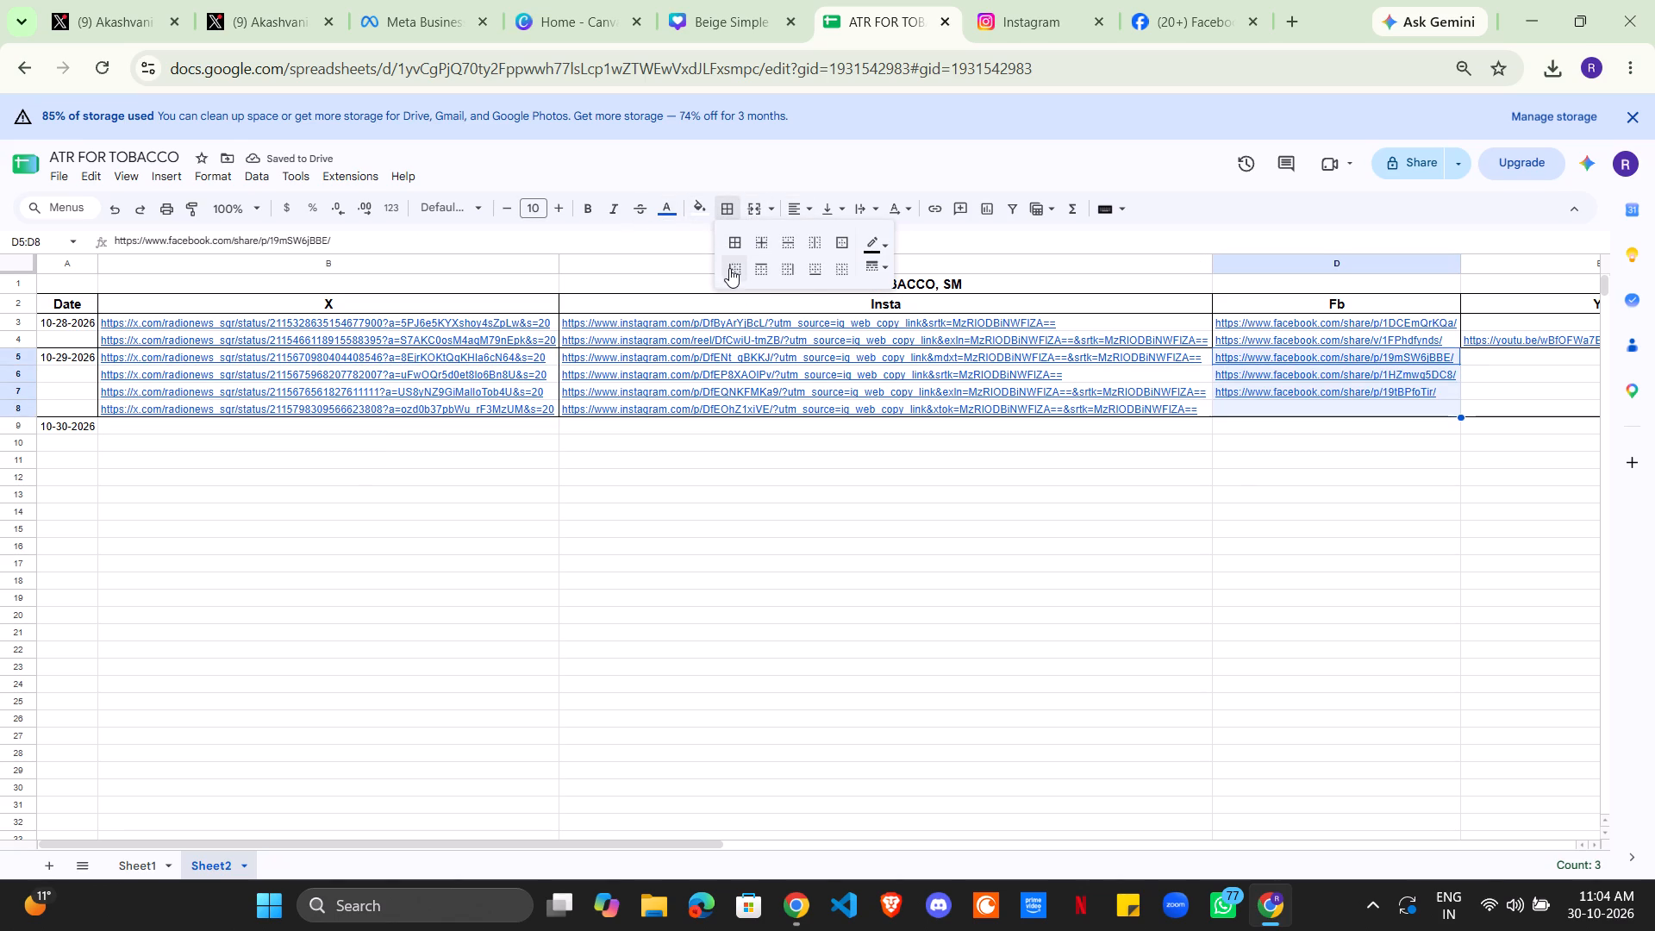
pyautogui.click(794, 270)
pyautogui.click(839, 507)
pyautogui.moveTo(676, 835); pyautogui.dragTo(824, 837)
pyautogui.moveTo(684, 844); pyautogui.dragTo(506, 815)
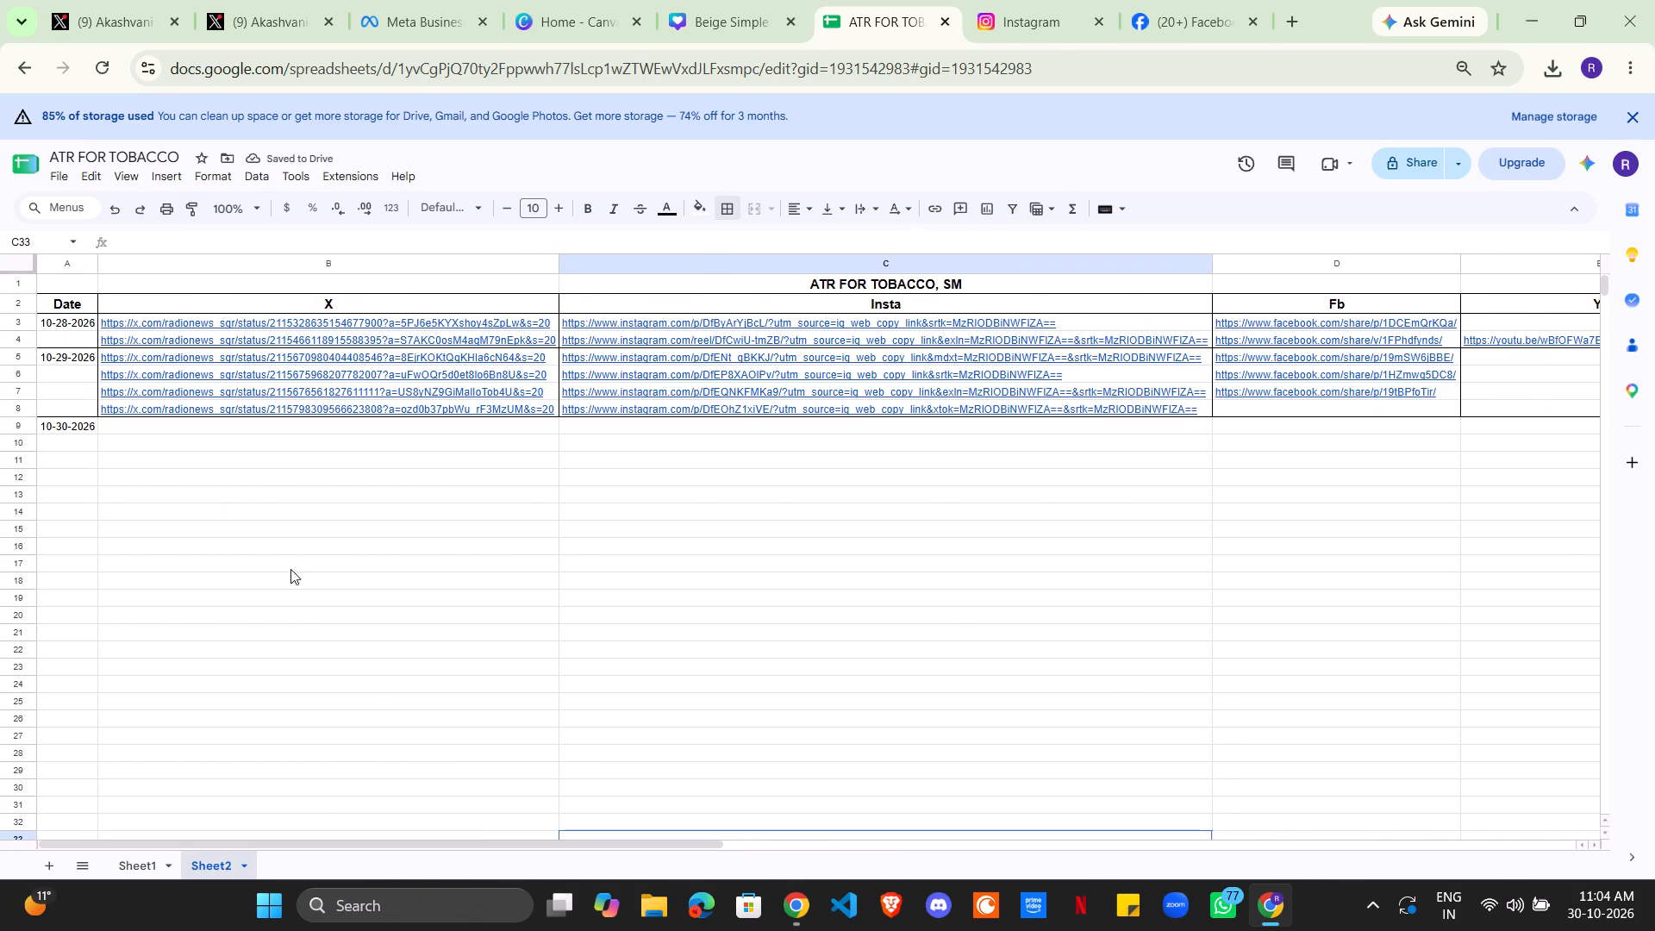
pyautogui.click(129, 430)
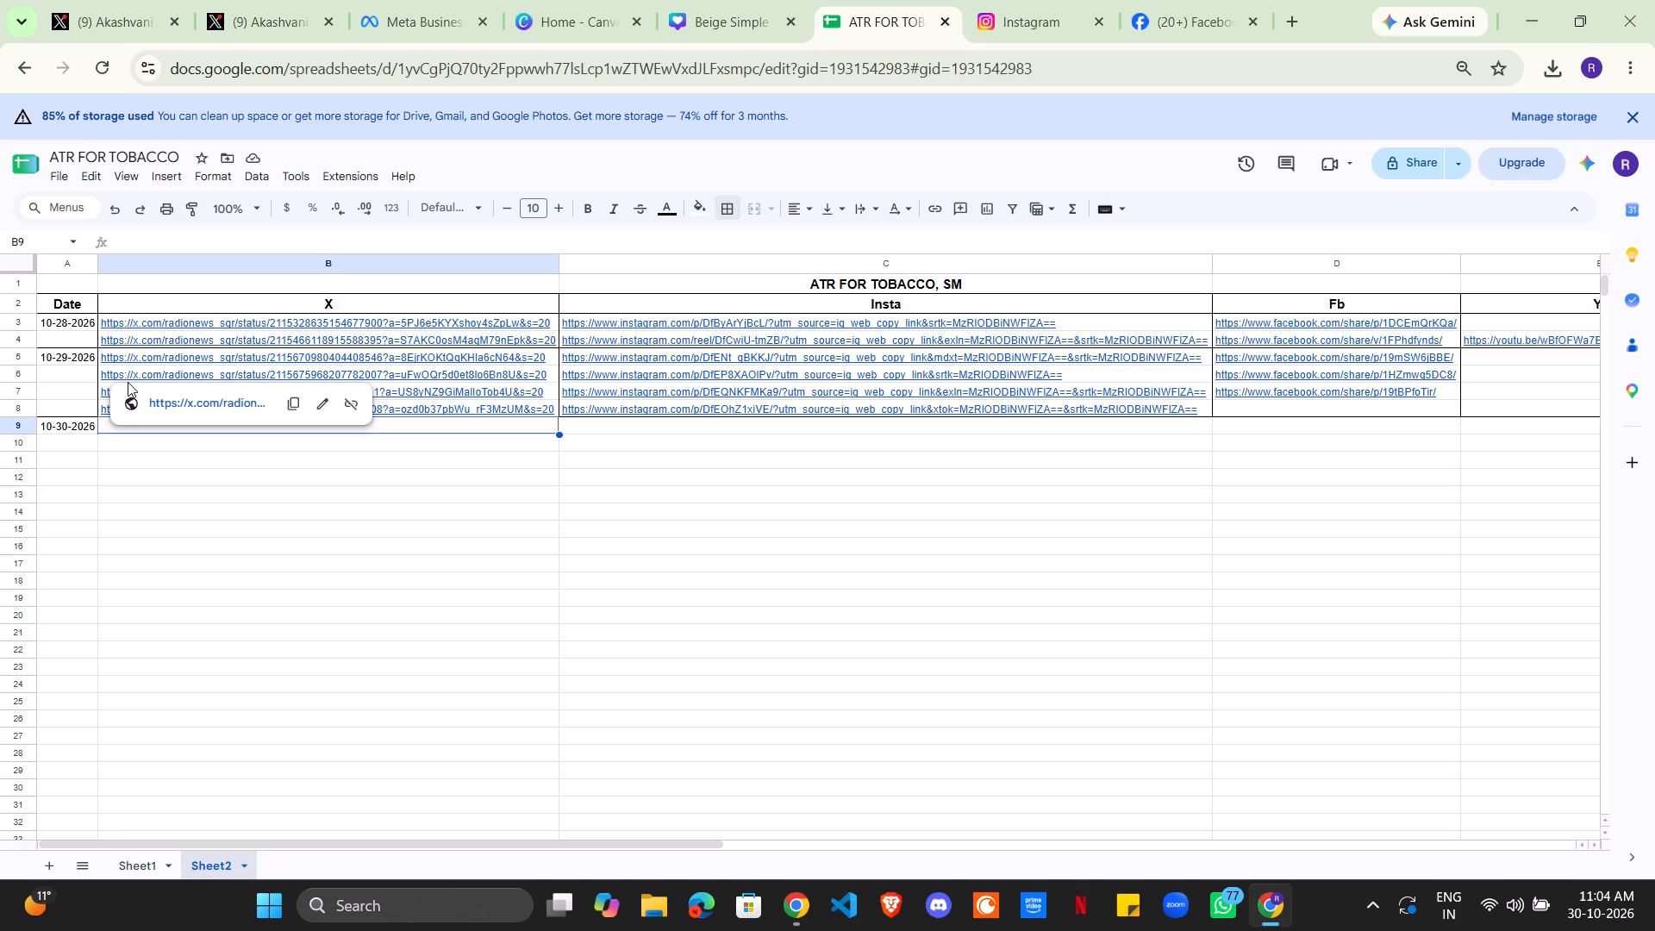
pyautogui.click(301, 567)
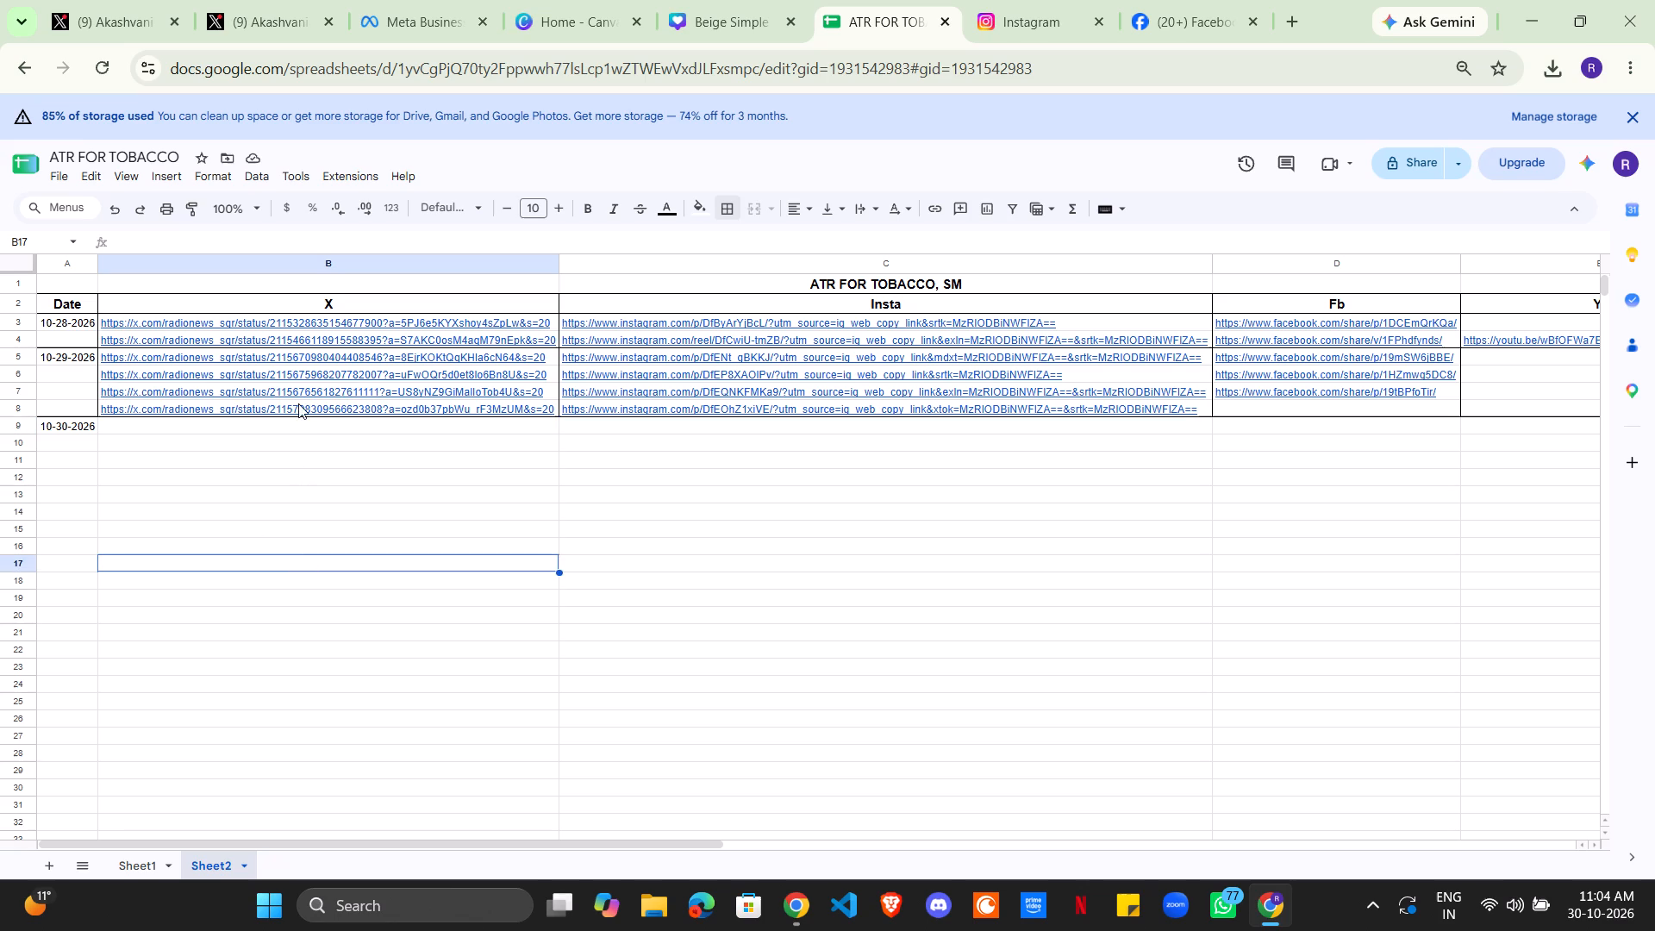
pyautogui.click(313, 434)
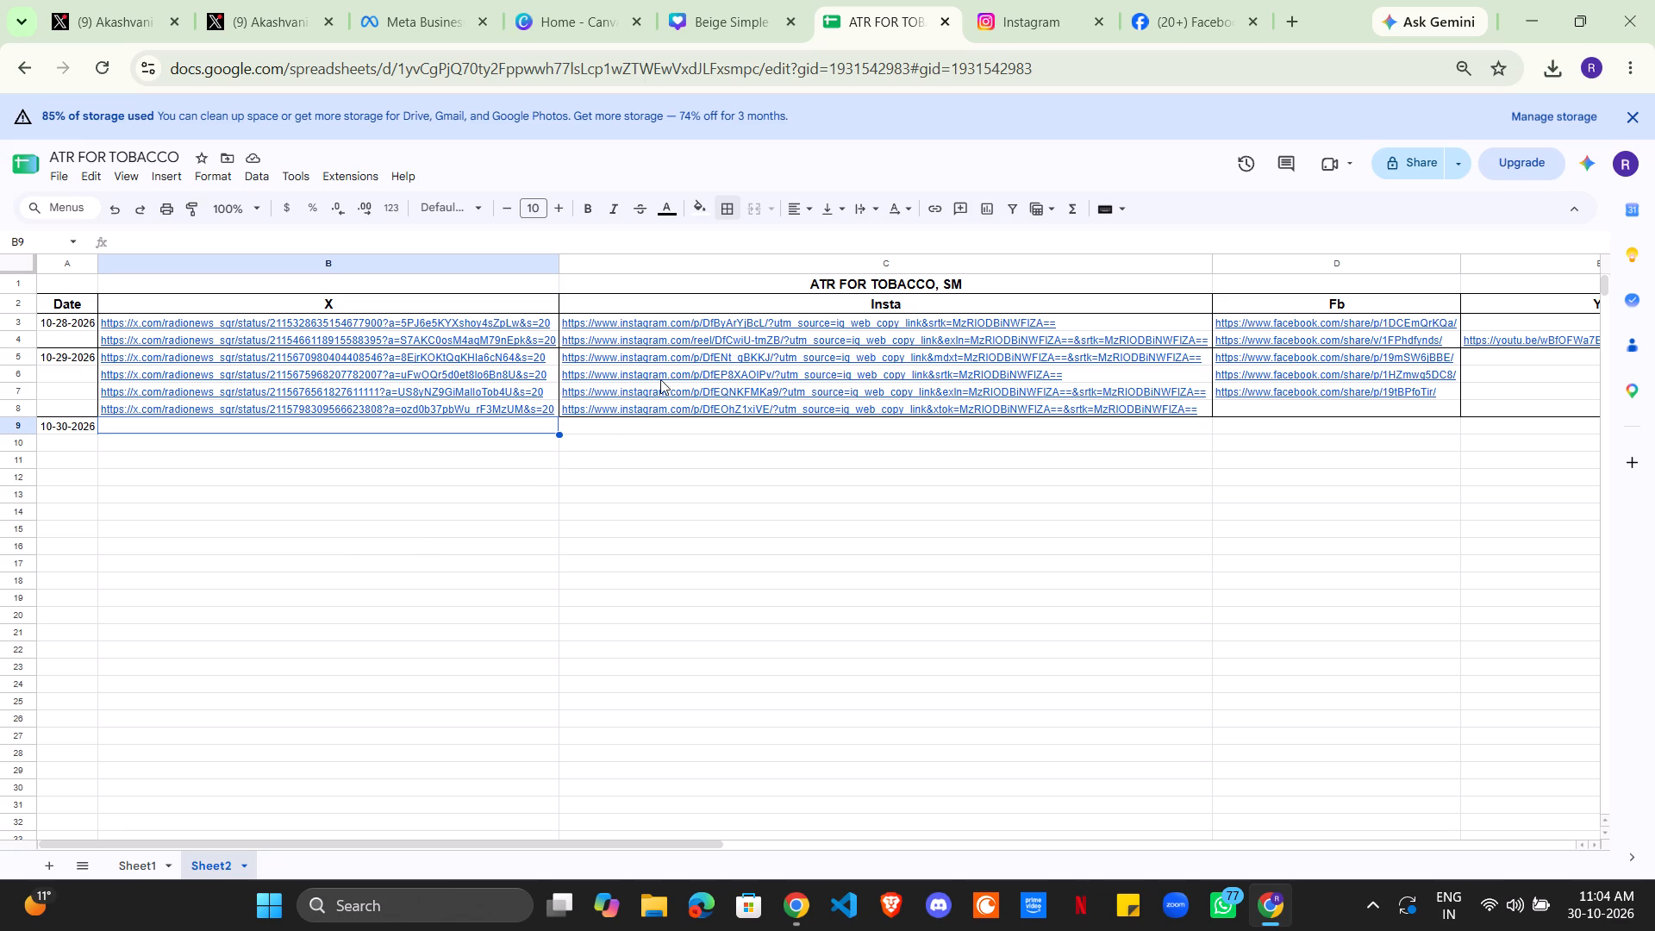
# Close the Canva design "Beige Simple Did You Know Instagram Post".
pyautogui.click(715, 41)
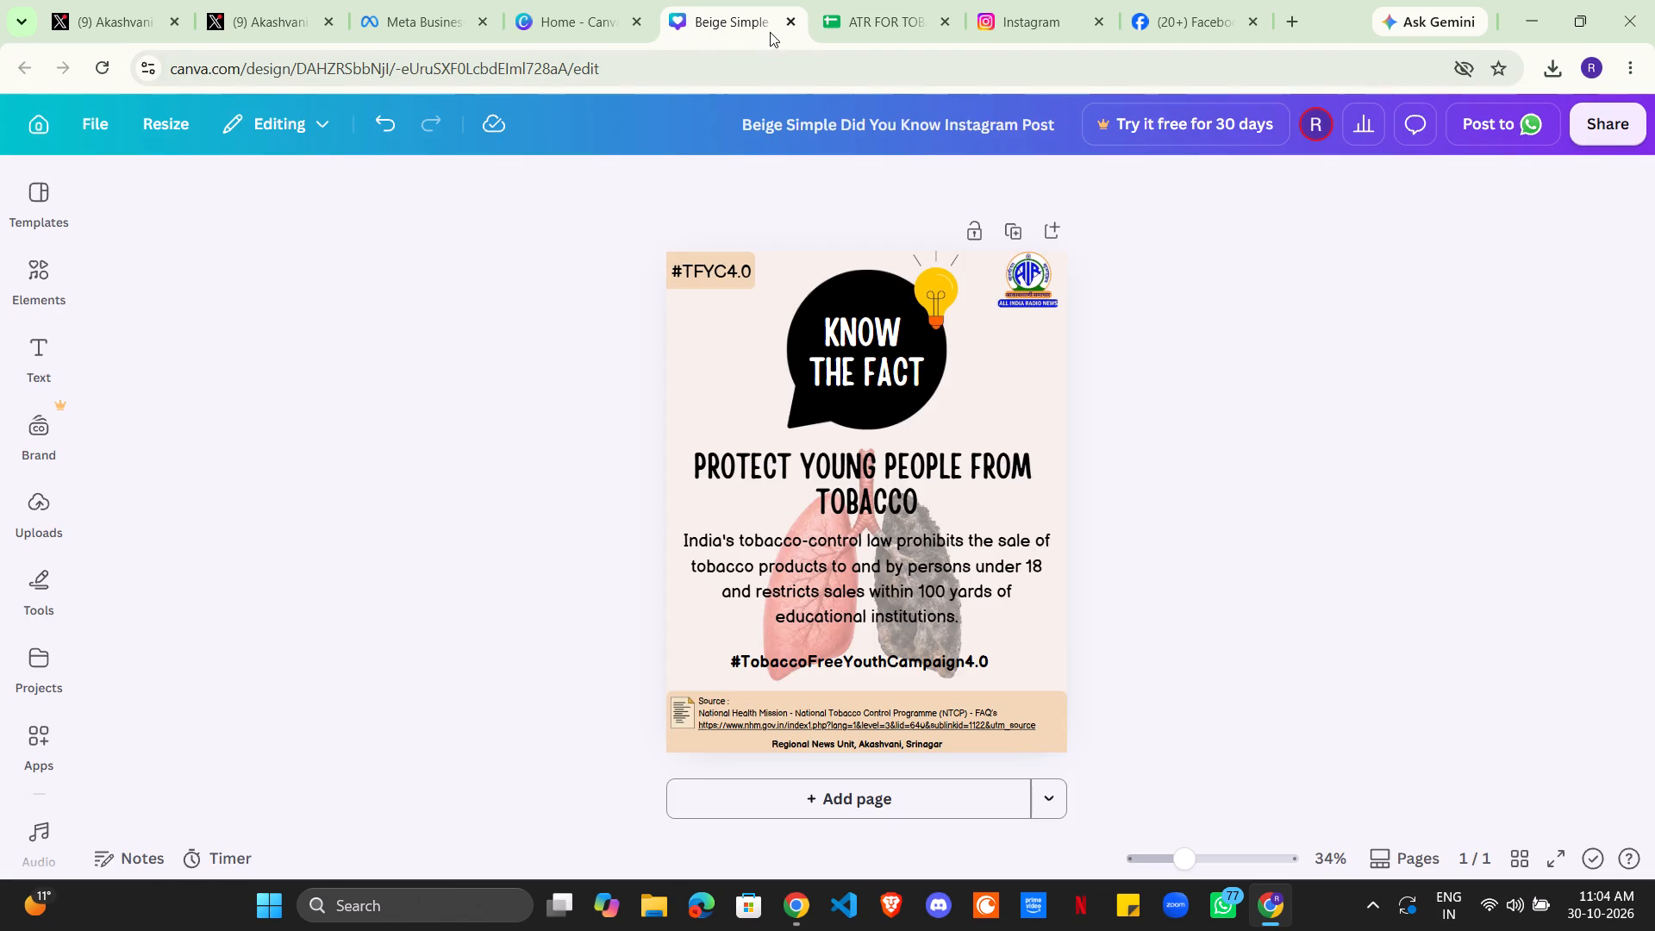
pyautogui.click(787, 28)
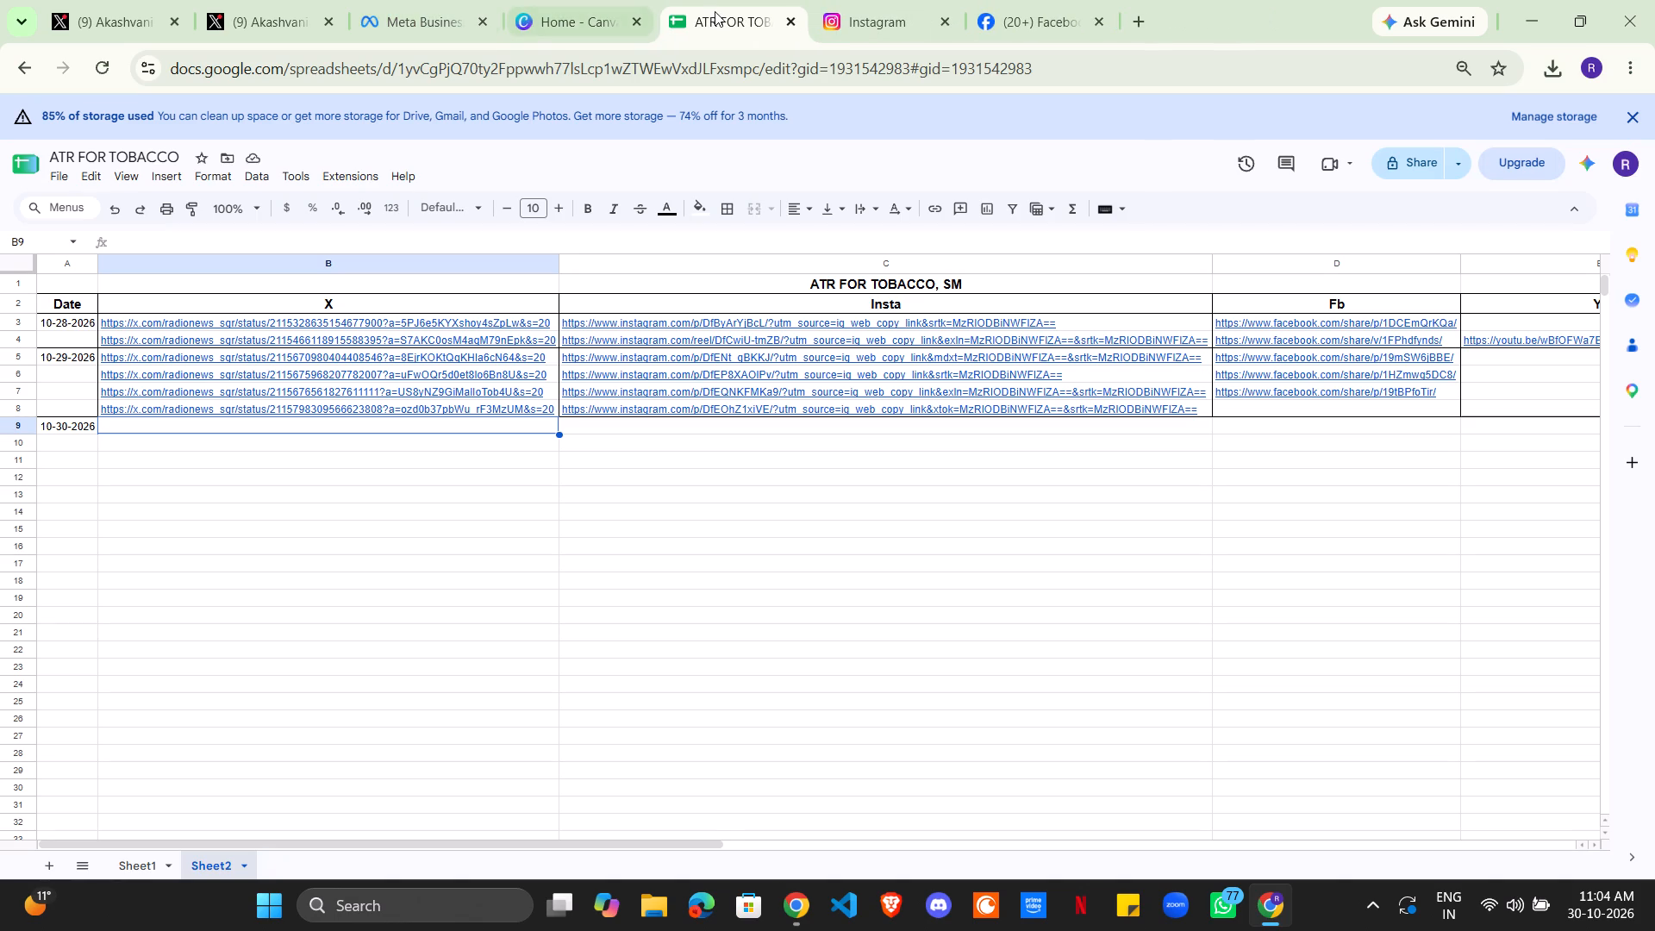
# Copy the link of the "Protect young people from tobacco" Instagram post into C9 of the sheet's Insta column.
pyautogui.click(436, 531)
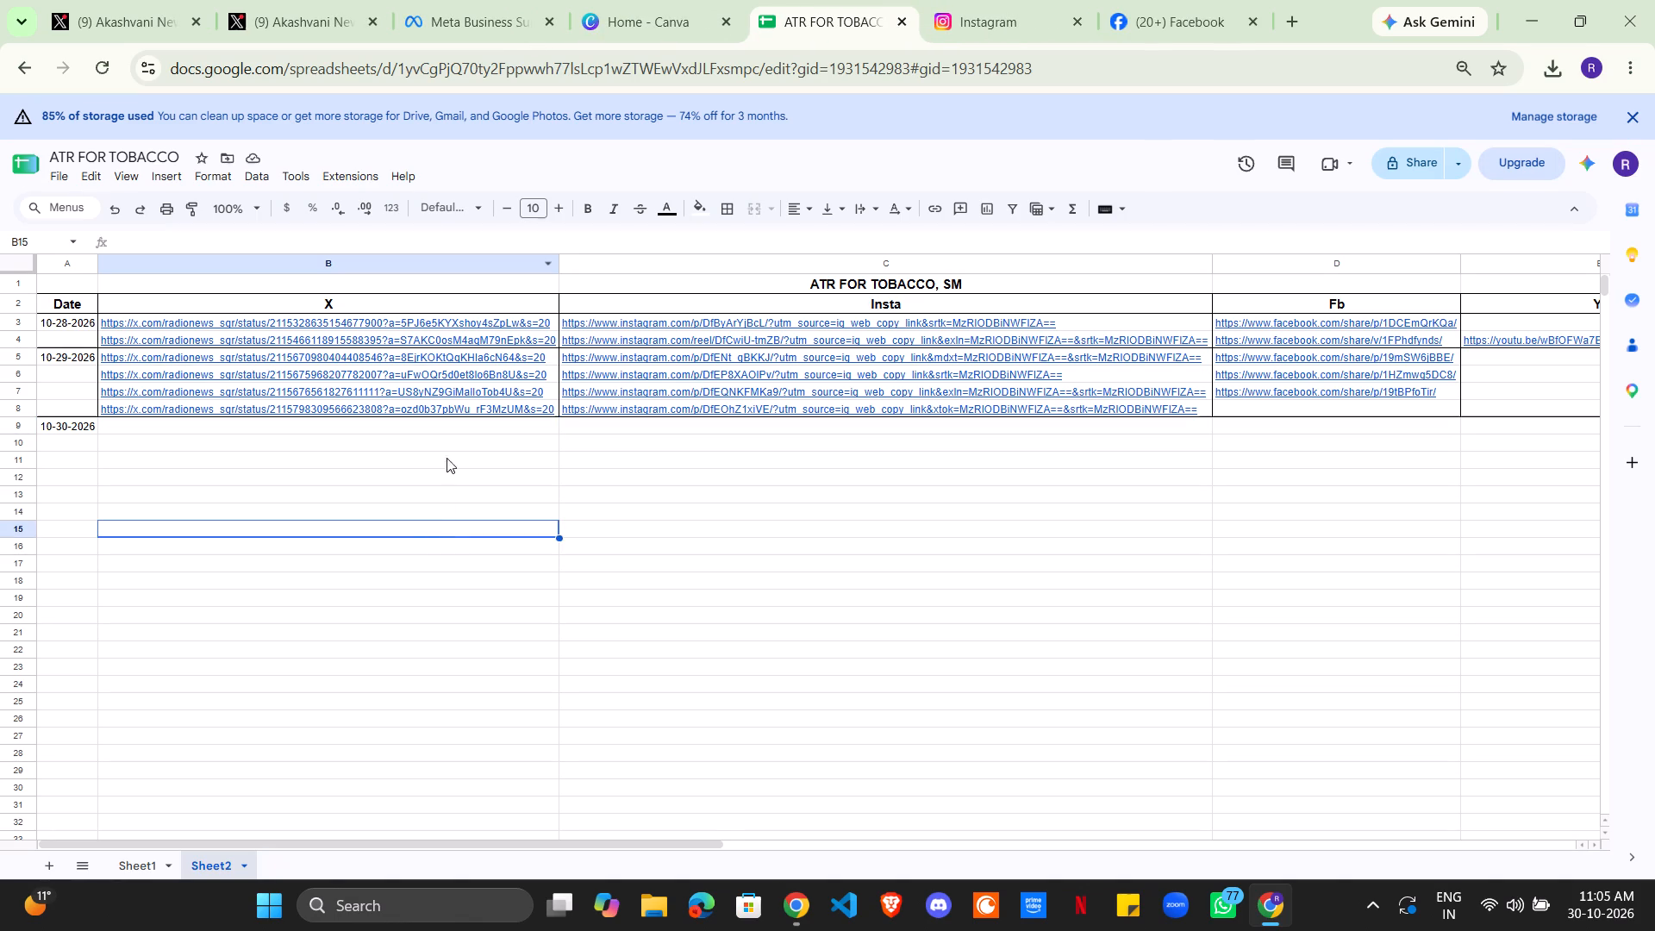
pyautogui.click(462, 434)
pyautogui.click(960, 22)
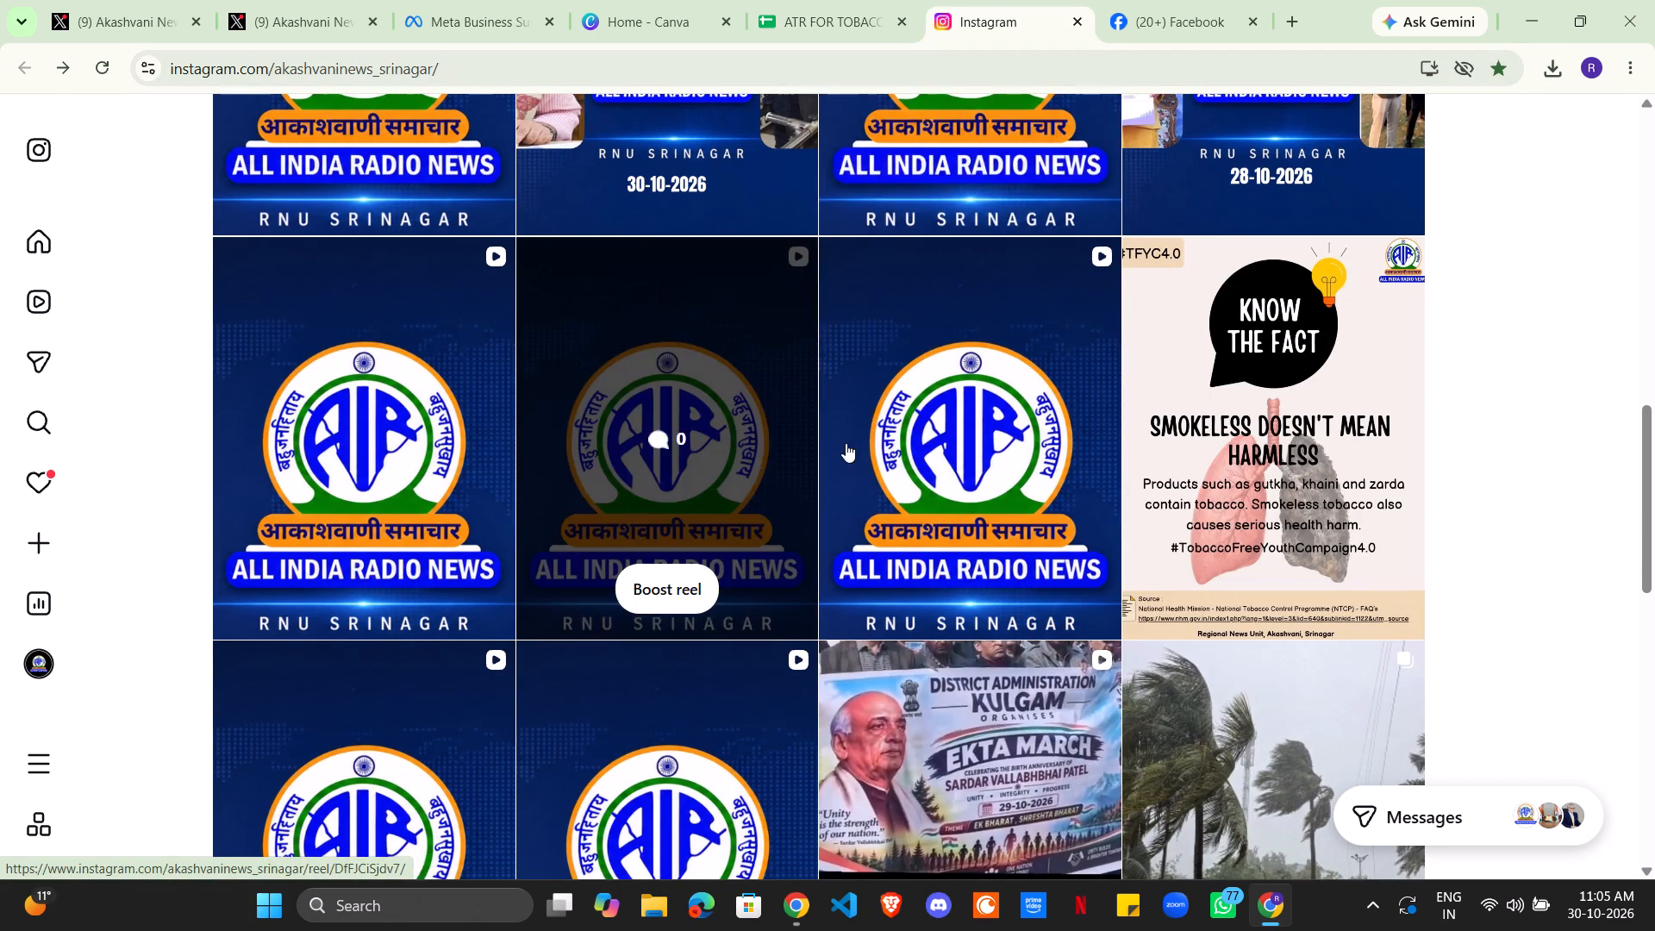
pyautogui.scroll(8, 849, 442)
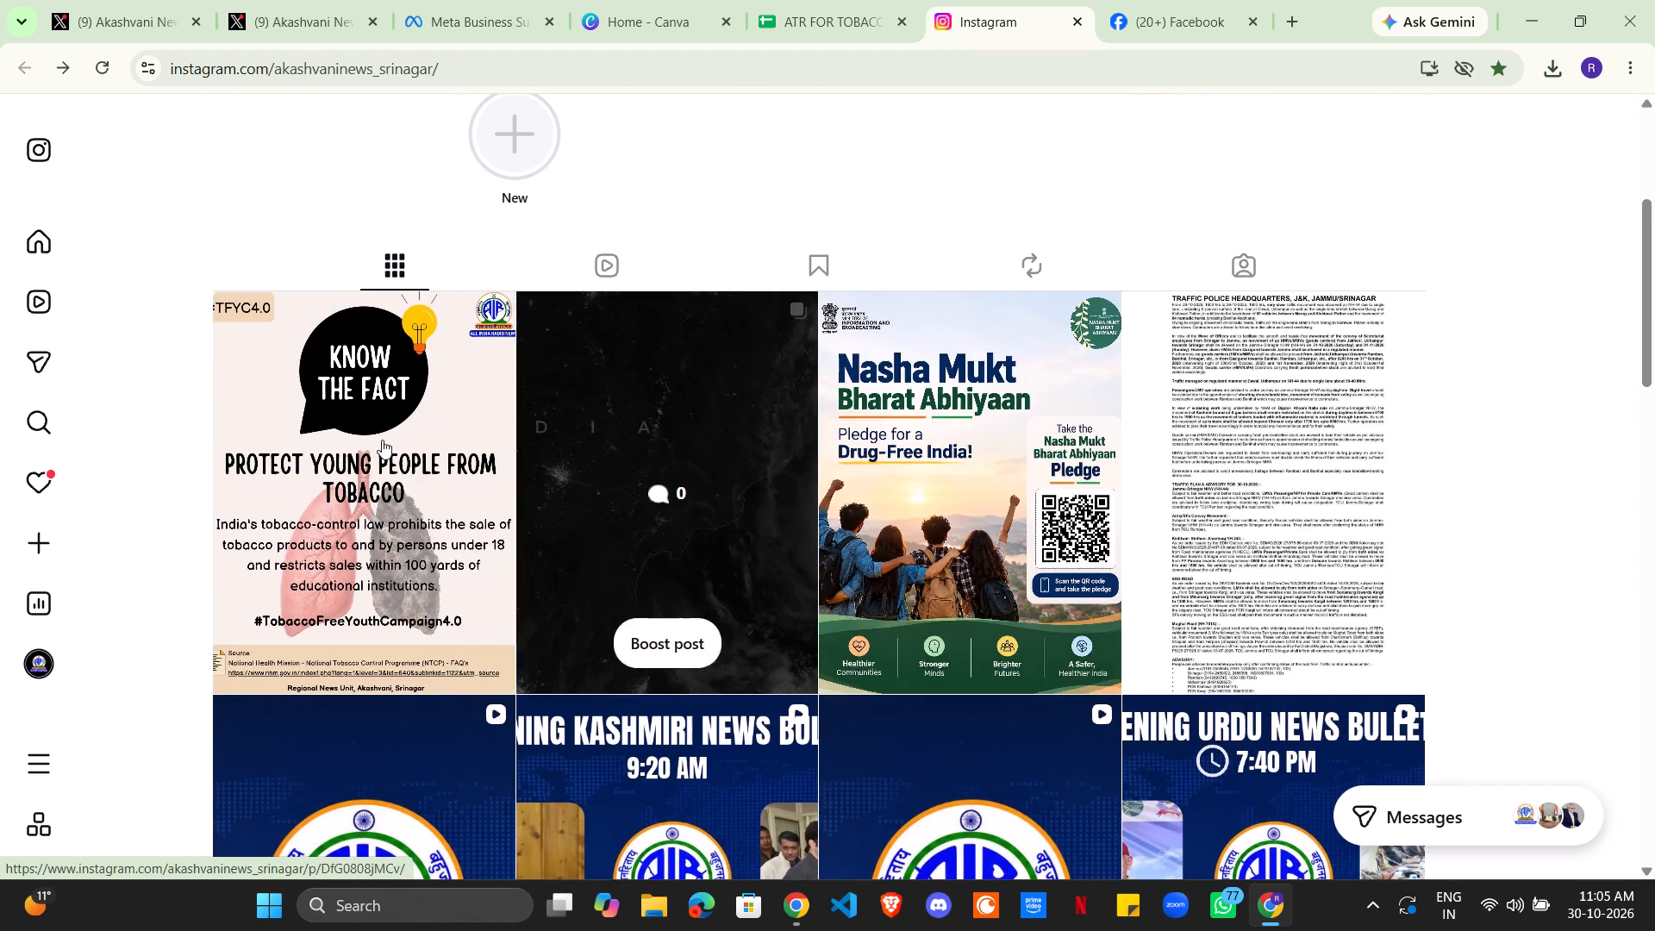
pyautogui.click(382, 440)
pyautogui.click(1347, 155)
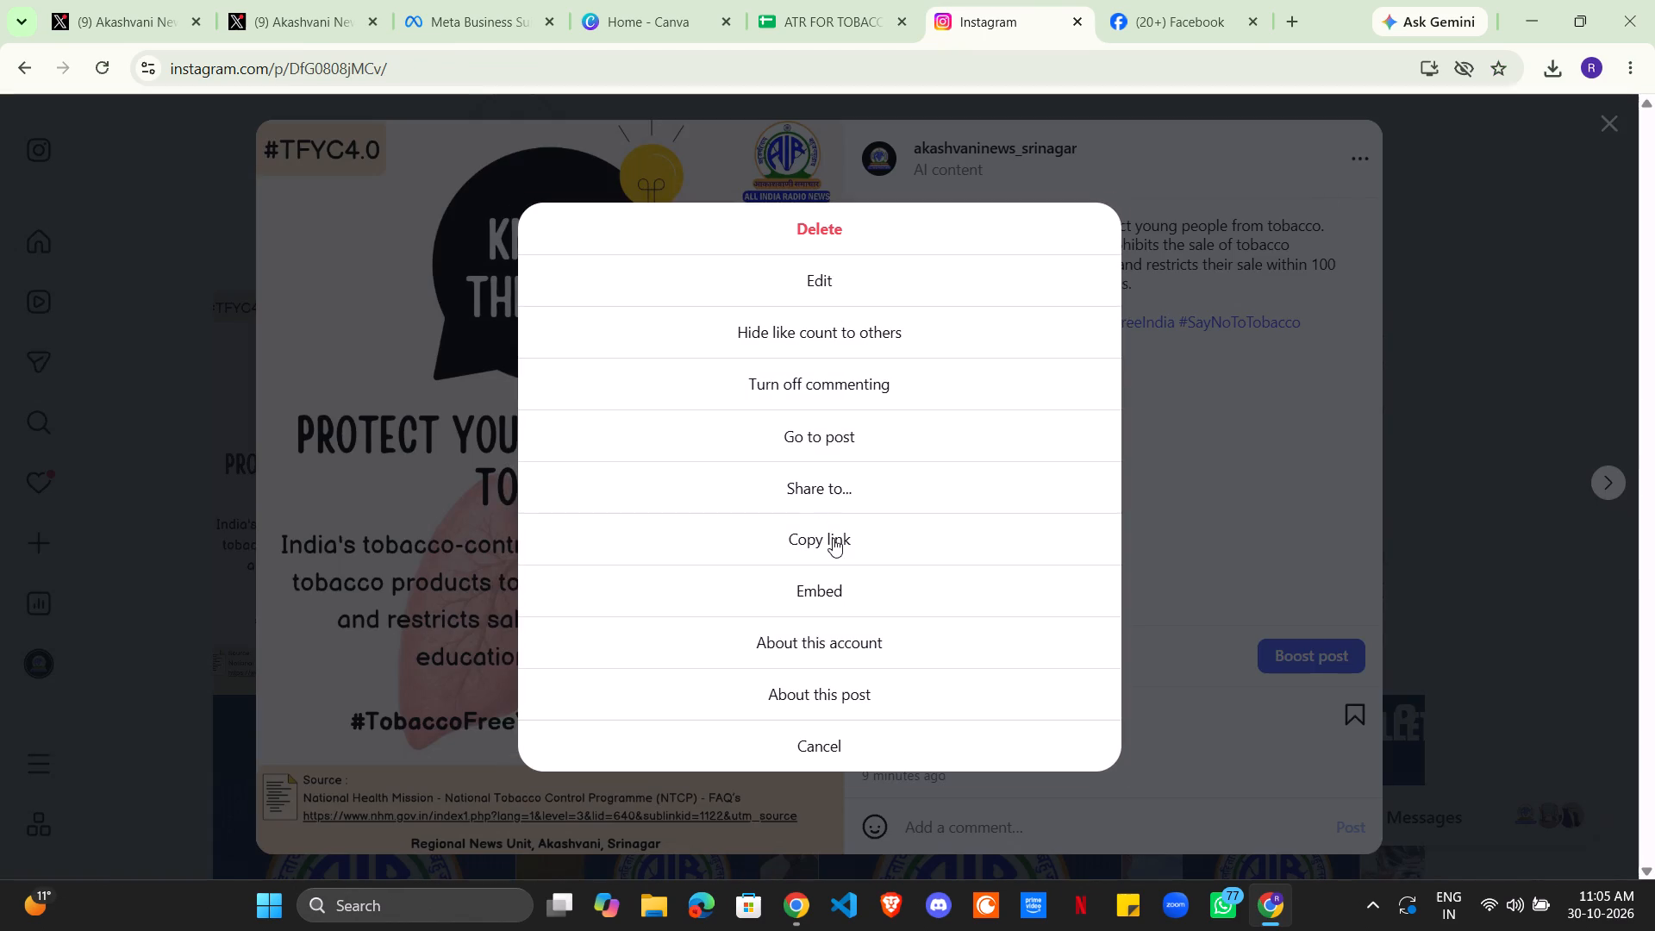
pyautogui.click(833, 538)
pyautogui.click(836, 0)
pyautogui.click(733, 431)
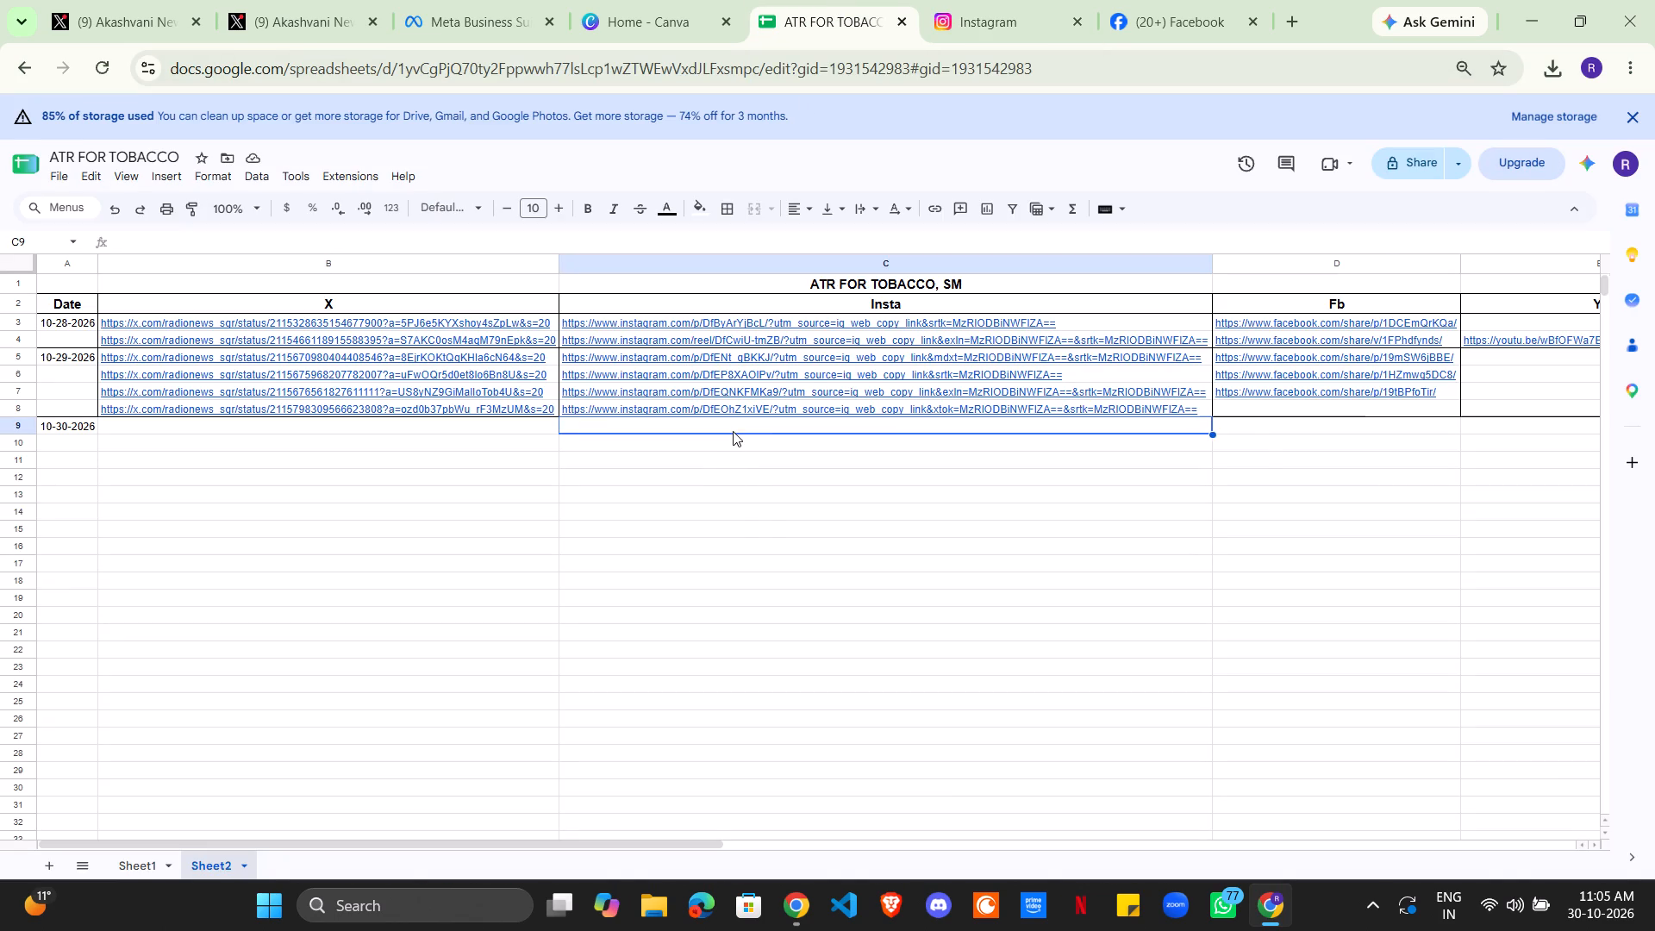
pyautogui.hotkey('ctrl', 'v')
pyautogui.click(755, 515)
# Copy the link of the "Protect young people from tobacco" Facebook post into D9 of the sheet's Fb column.
pyautogui.click(1172, 34)
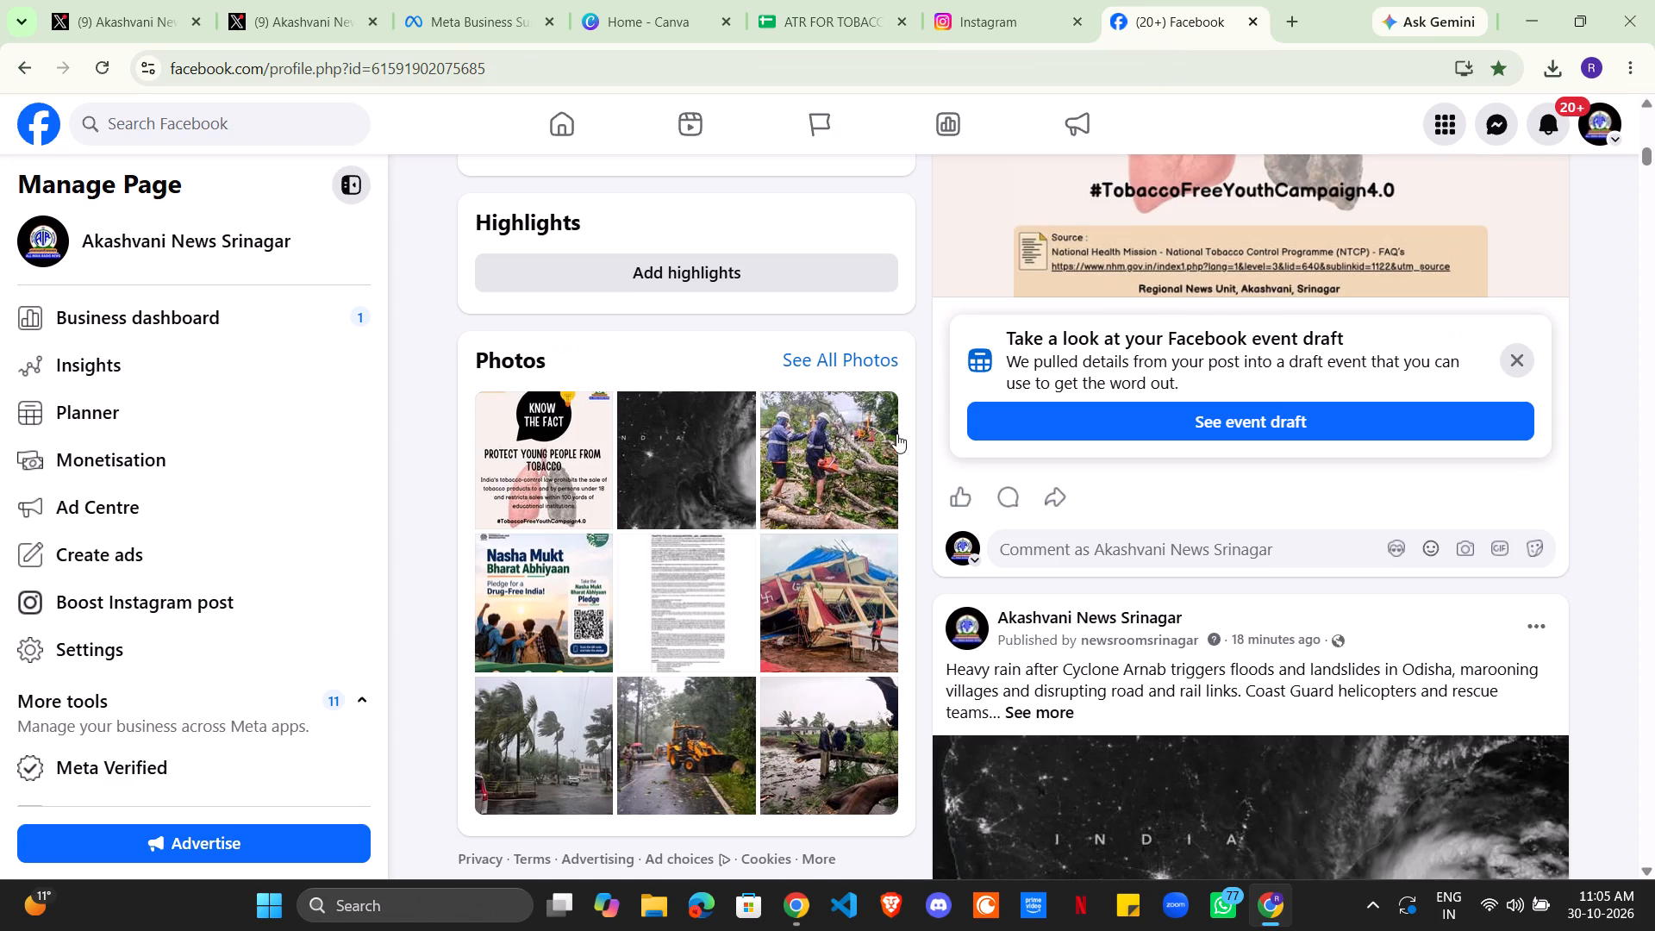
pyautogui.scroll(10, 940, 454)
pyautogui.scroll(8, 803, 437)
pyautogui.scroll(-13, 1020, 447)
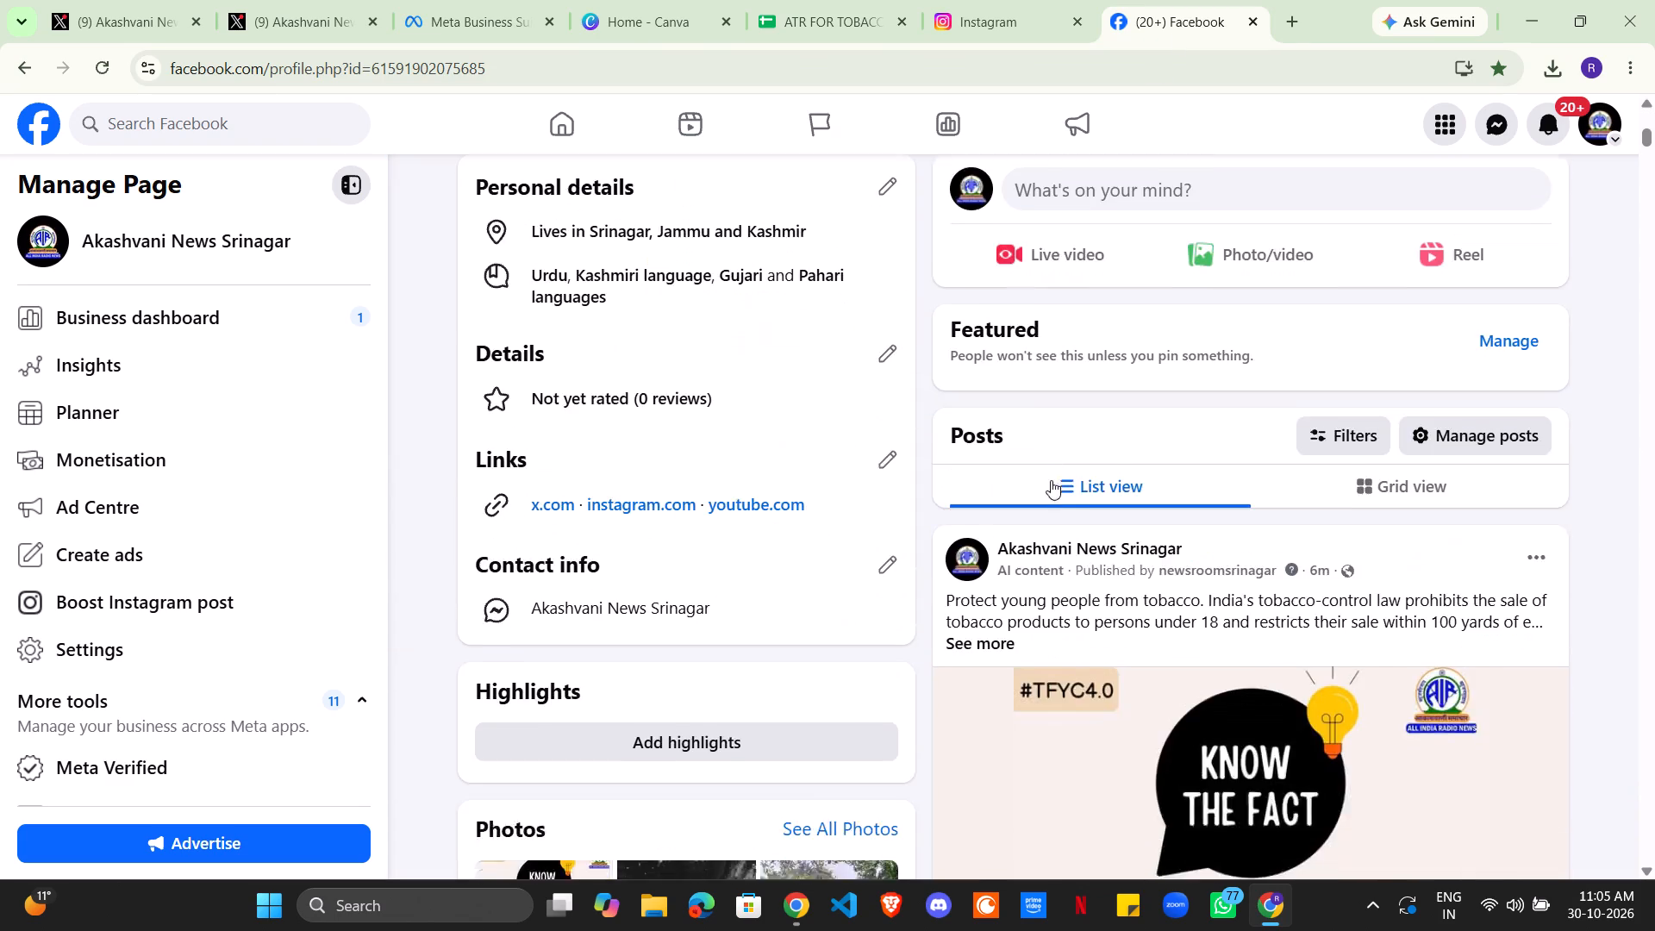
pyautogui.click(1061, 819)
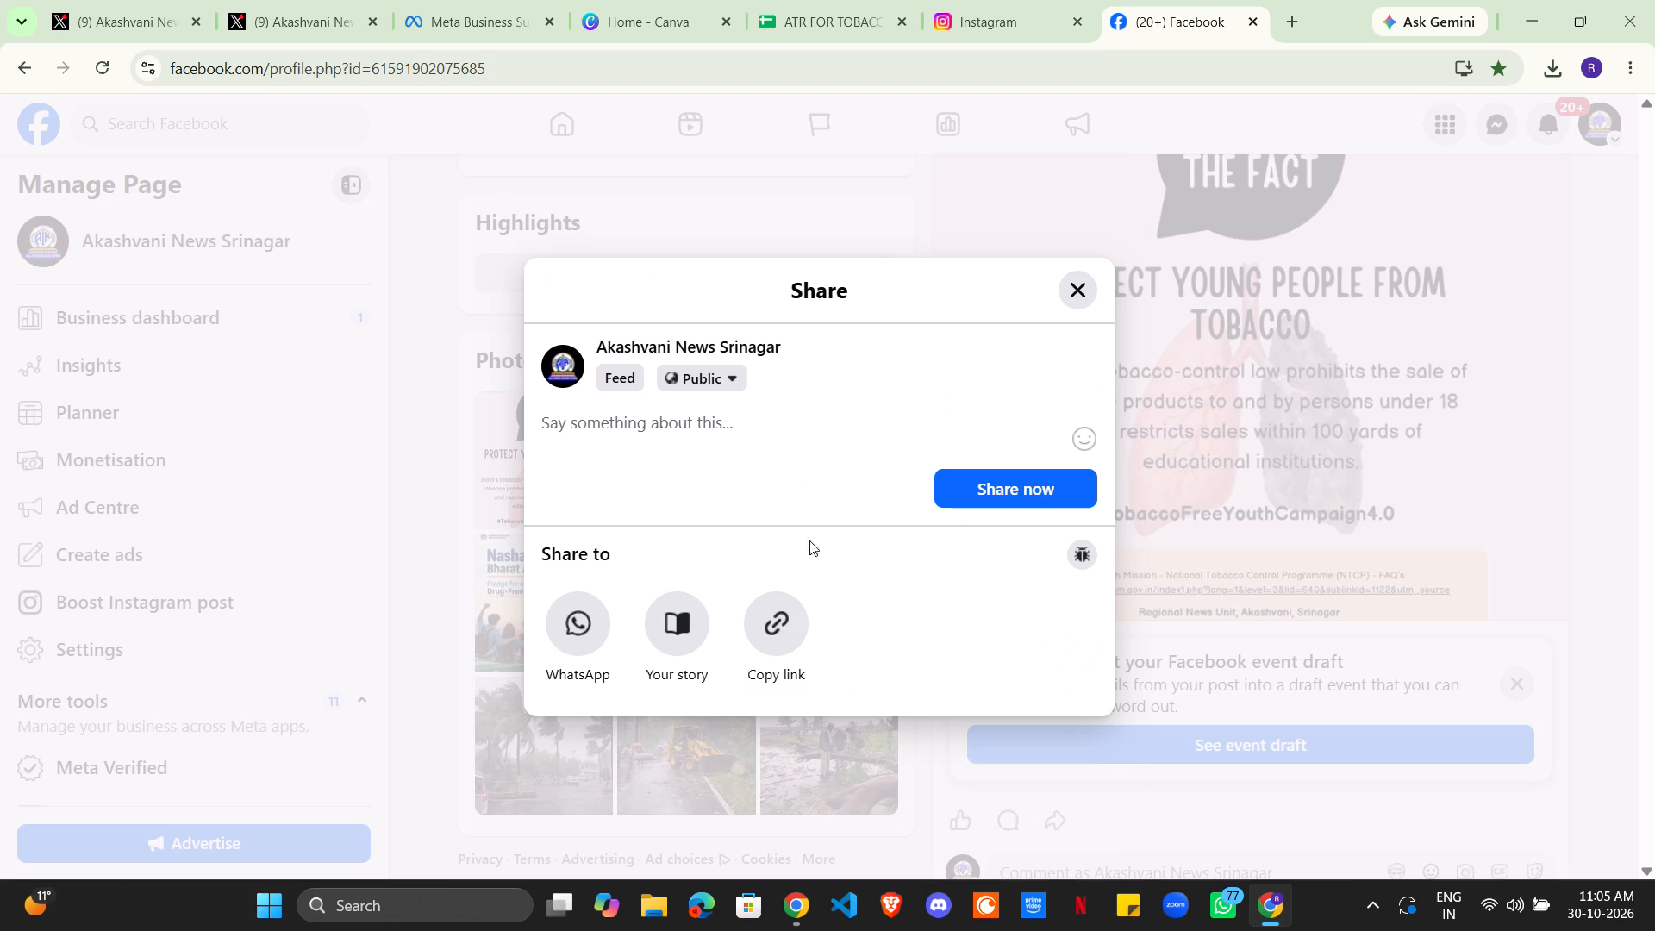
pyautogui.click(799, 650)
pyautogui.click(826, 0)
pyautogui.keyDown('ctrl'); pyautogui.click(1272, 424); pyautogui.keyUp('ctrl')
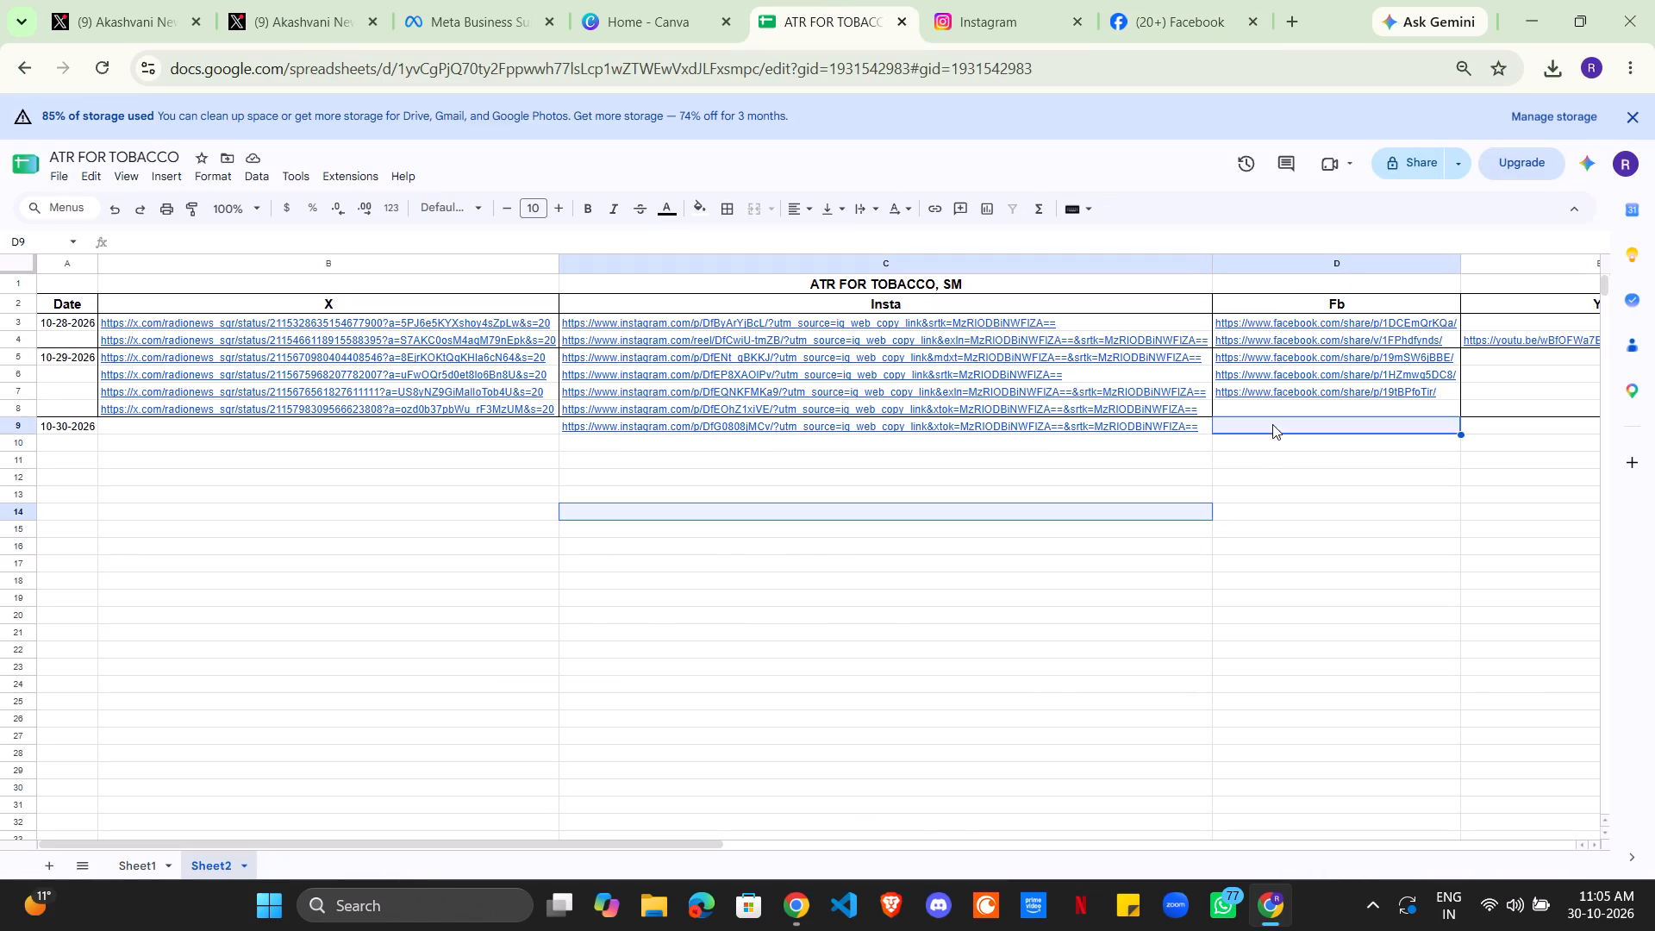
pyautogui.click(1191, 538)
pyautogui.click(1262, 434)
pyautogui.hotkey('ctrl', 'v')
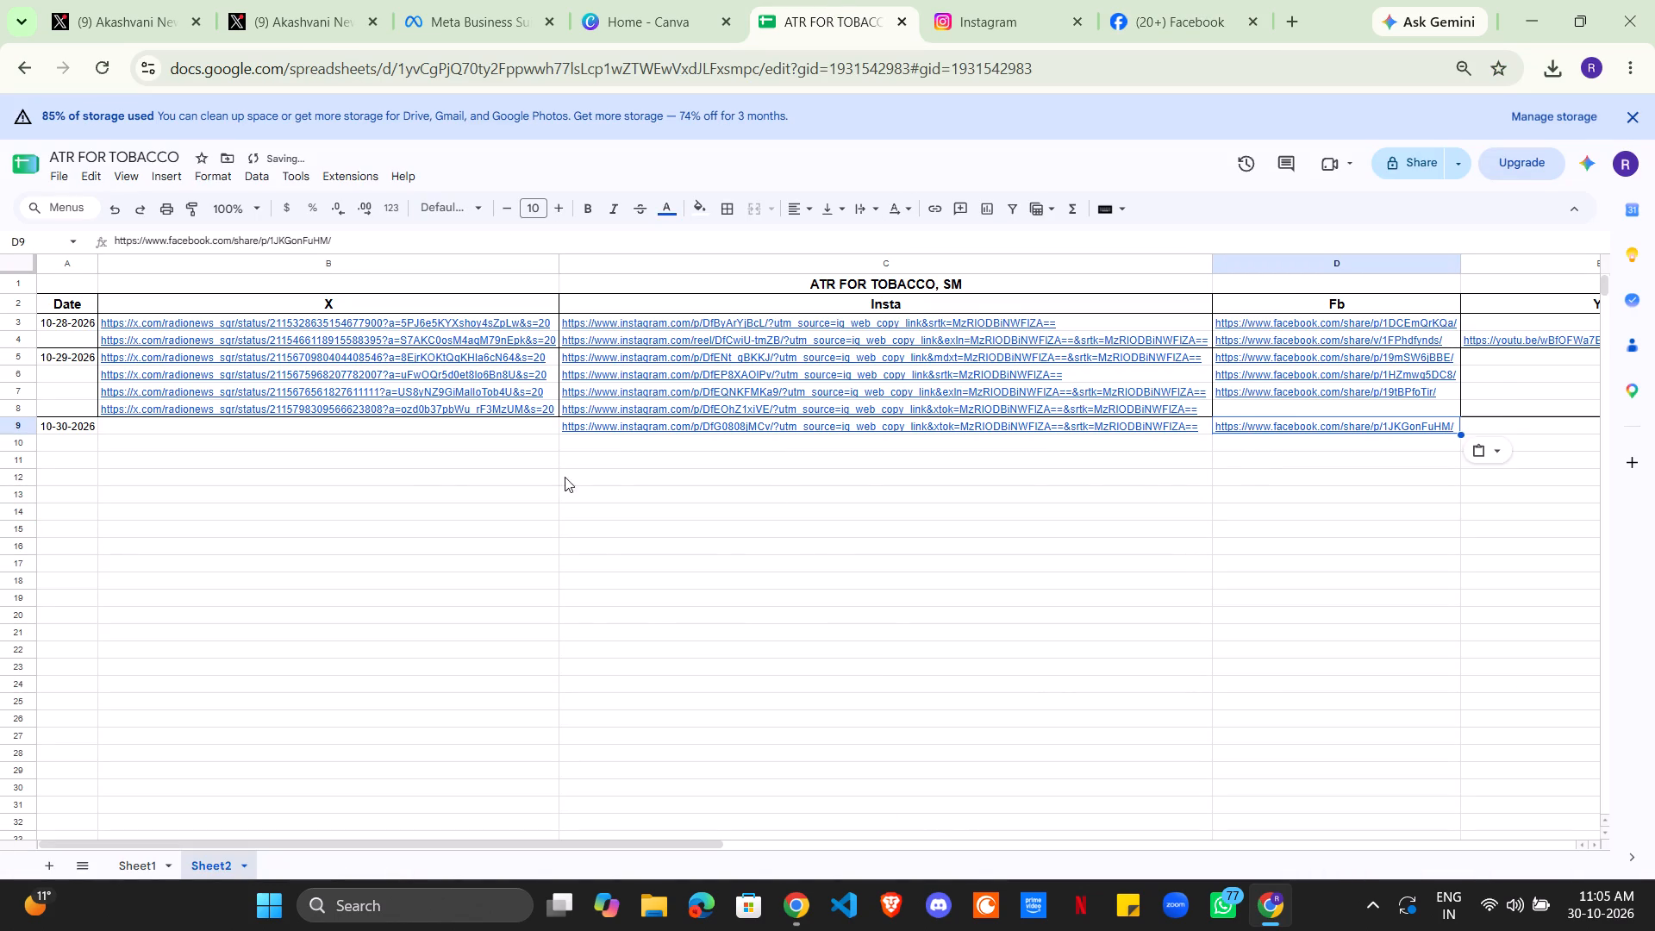
# Copy the link of the "Protect young people from tobacco" post on X into B9 as the cell's text.
pyautogui.click(375, 428)
pyautogui.click(297, 13)
pyautogui.scroll(13, 692, 553)
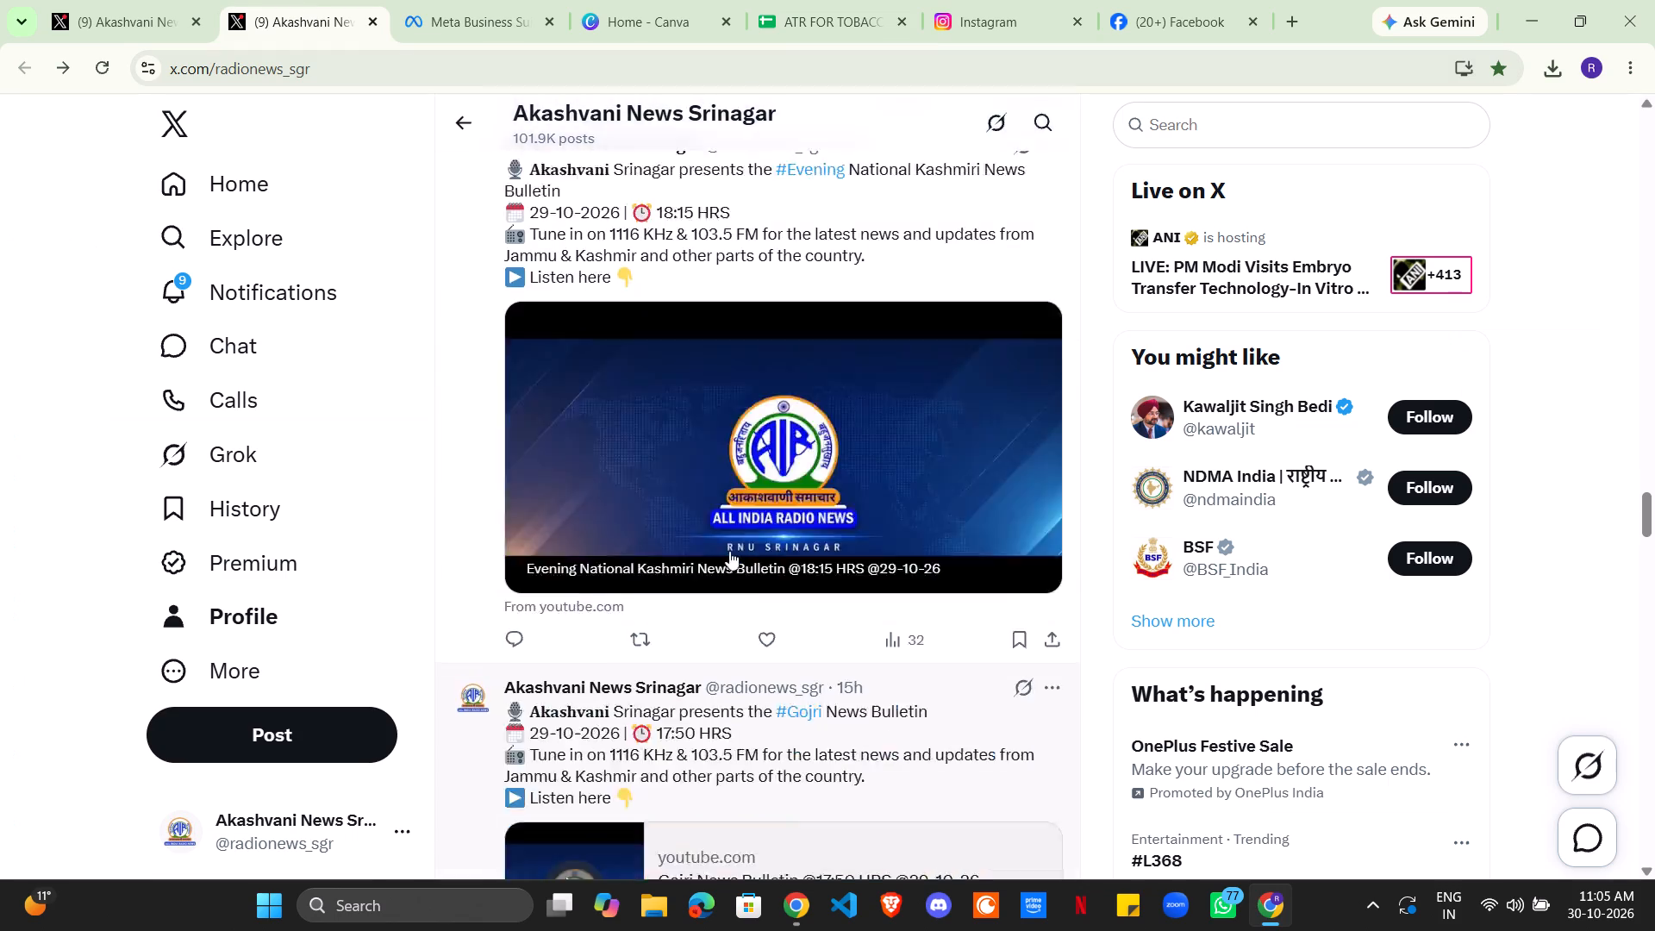
pyautogui.scroll(20, 729, 551)
pyautogui.scroll(8, 729, 551)
pyautogui.scroll(-3, 762, 547)
pyautogui.scroll(20, 767, 545)
pyautogui.scroll(13, 767, 545)
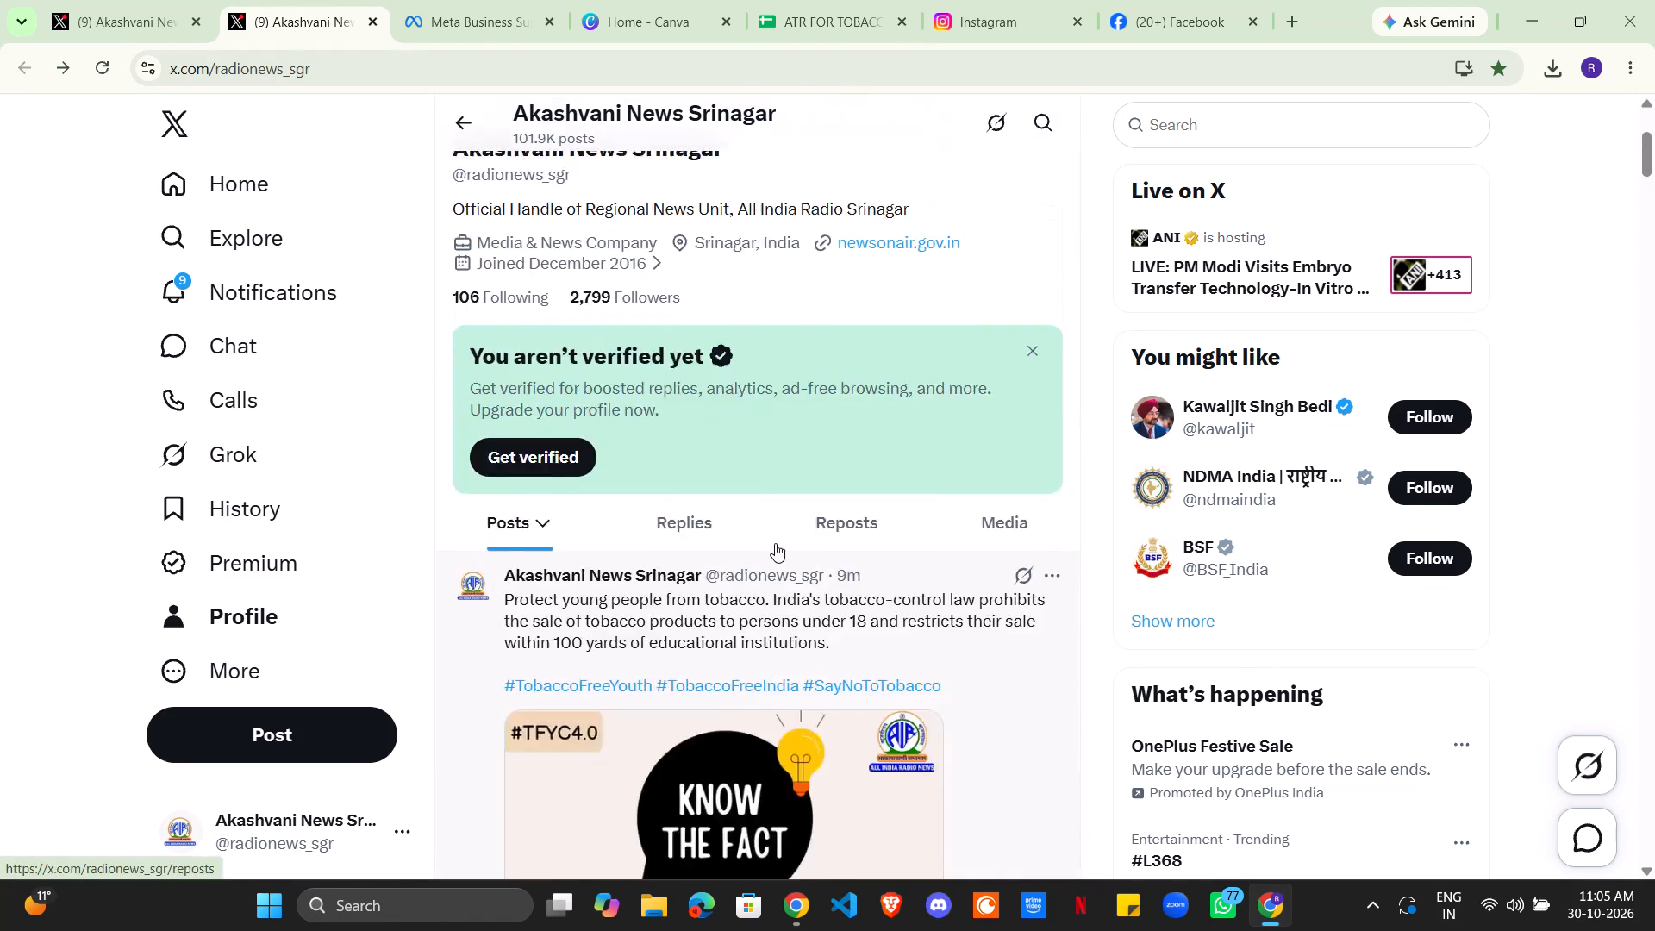
pyautogui.scroll(10, 775, 543)
pyautogui.scroll(-11, 794, 528)
pyautogui.click(1050, 446)
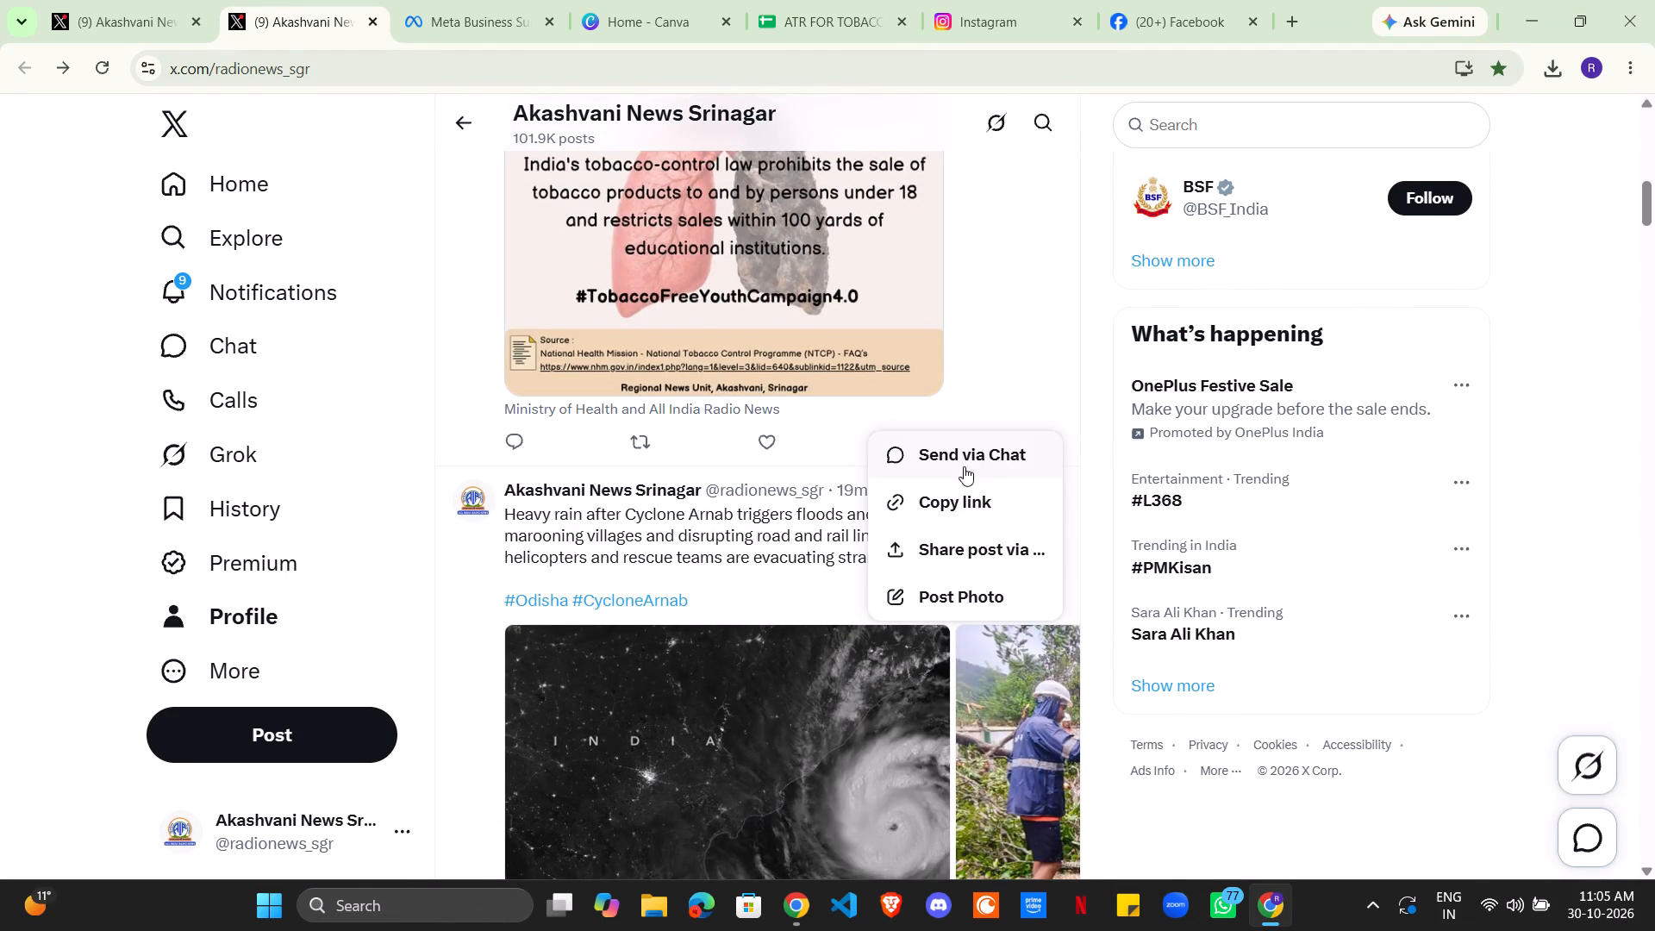
pyautogui.click(948, 502)
pyautogui.click(819, 0)
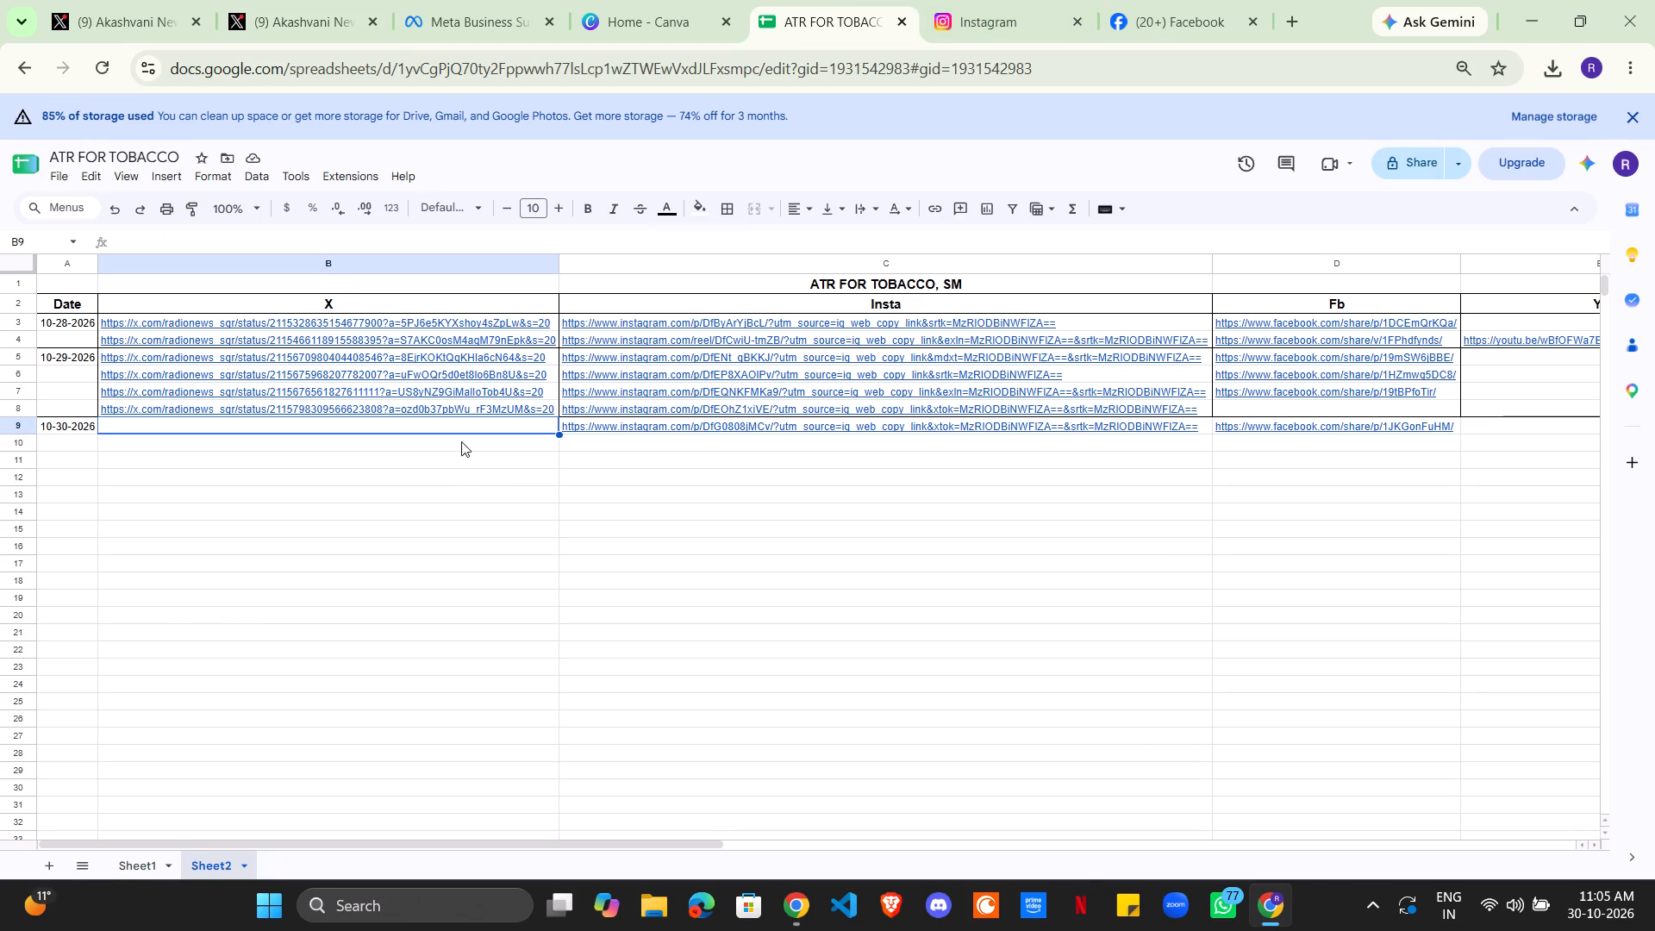
pyautogui.hotkey('ctrl', 'v')
pyautogui.hotkey('ctrl', 'z')
pyautogui.doubleClick(397, 423)
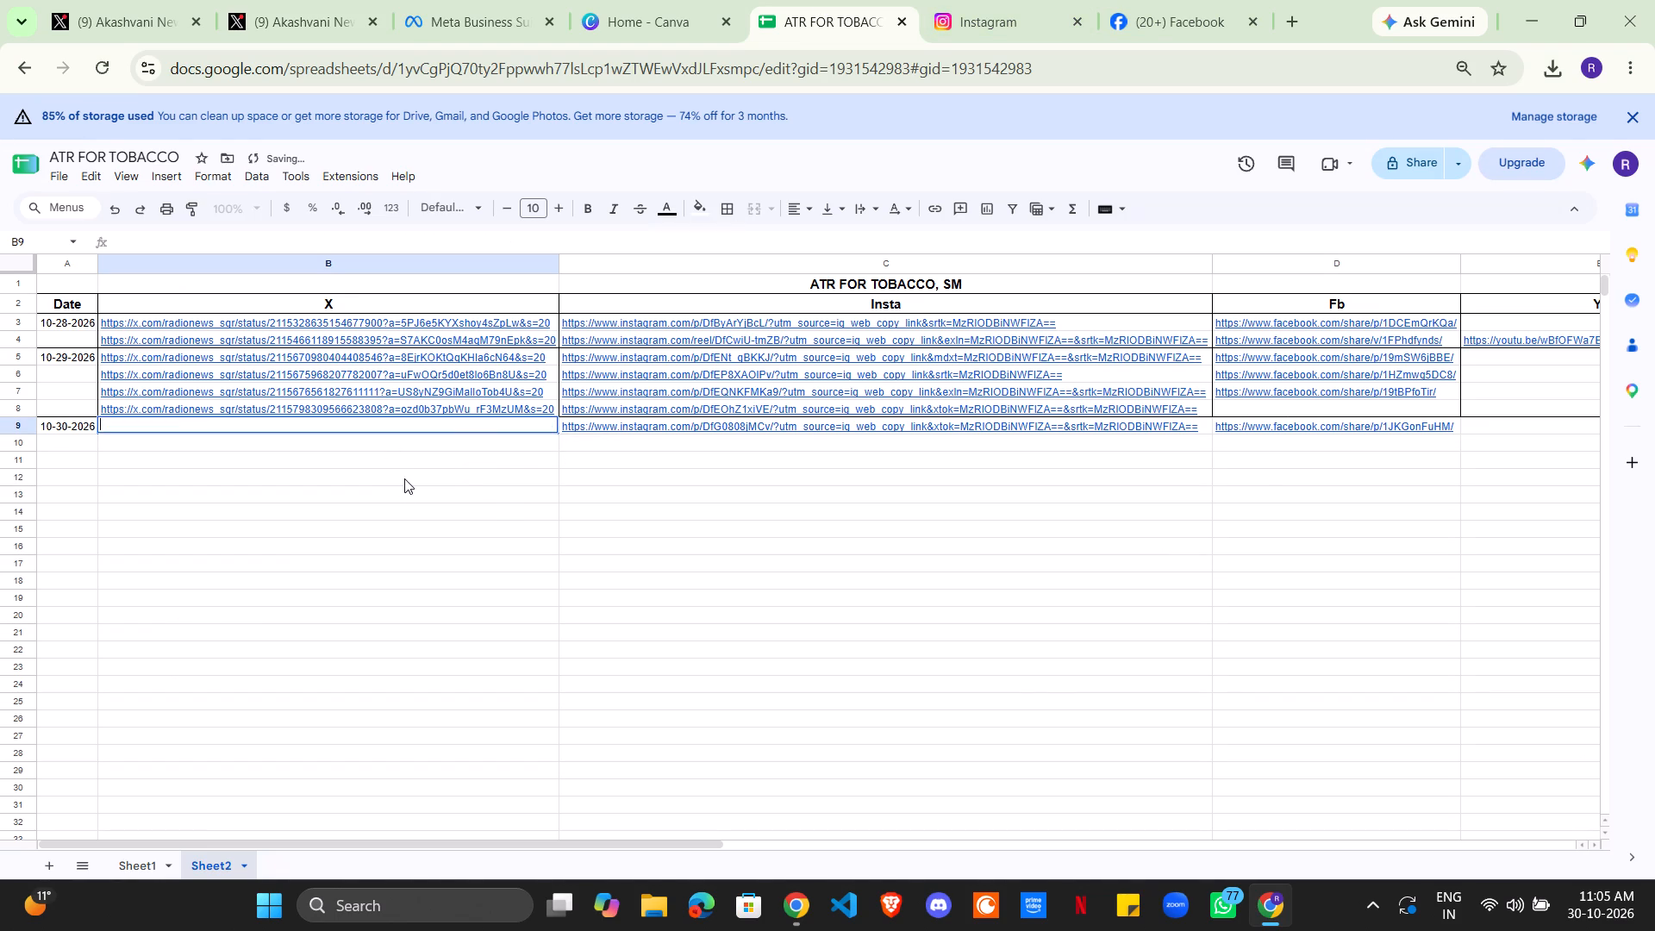
pyautogui.hotkey('ctrl', 'v')
pyautogui.click(403, 479)
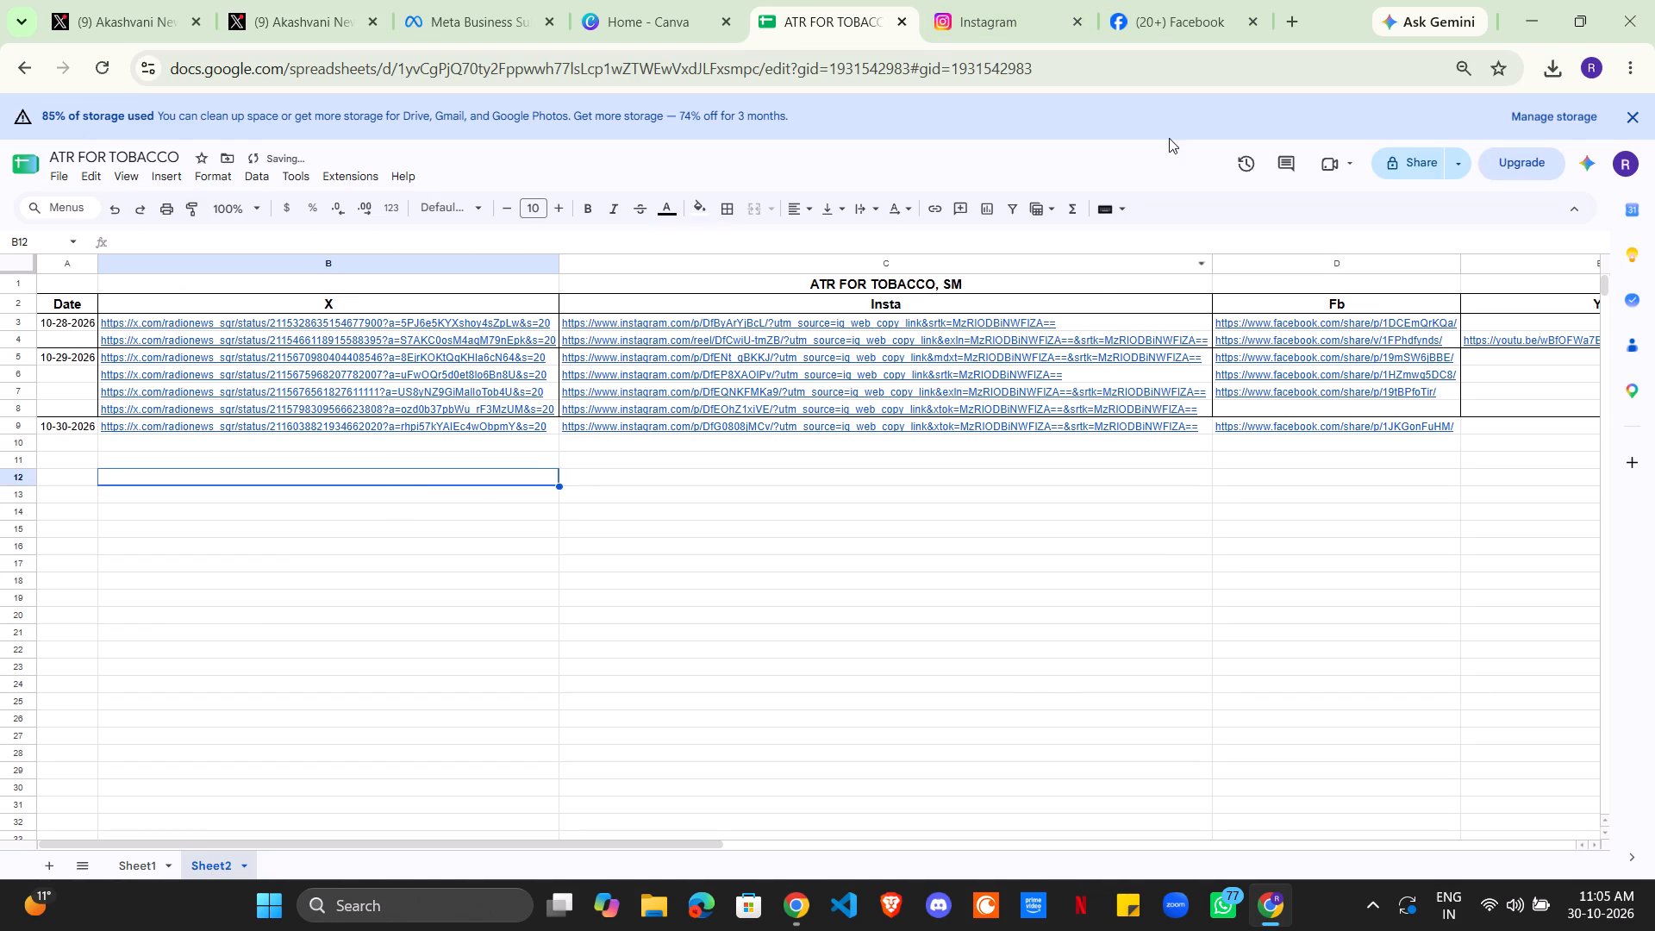
# Log in to the Prasar Bharati nsdcms site with the saved credentials in a new tab and open the Social-Media-Coverage form.
pyautogui.click(1290, 37)
pyautogui.click(1285, 23)
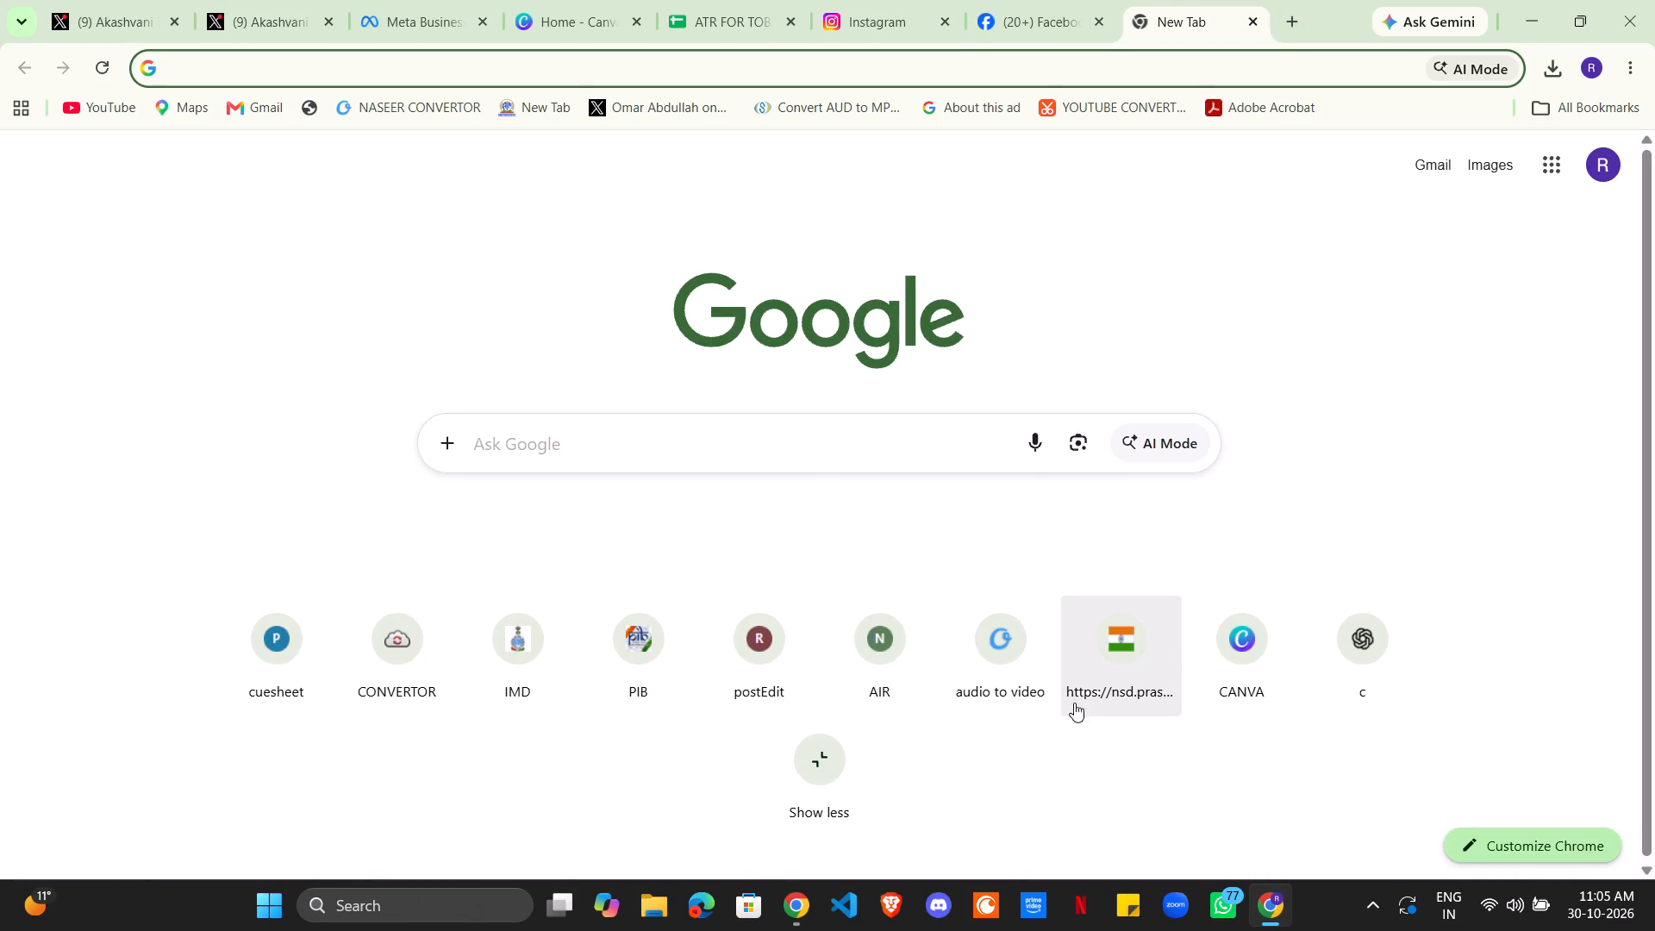
pyautogui.click(1119, 681)
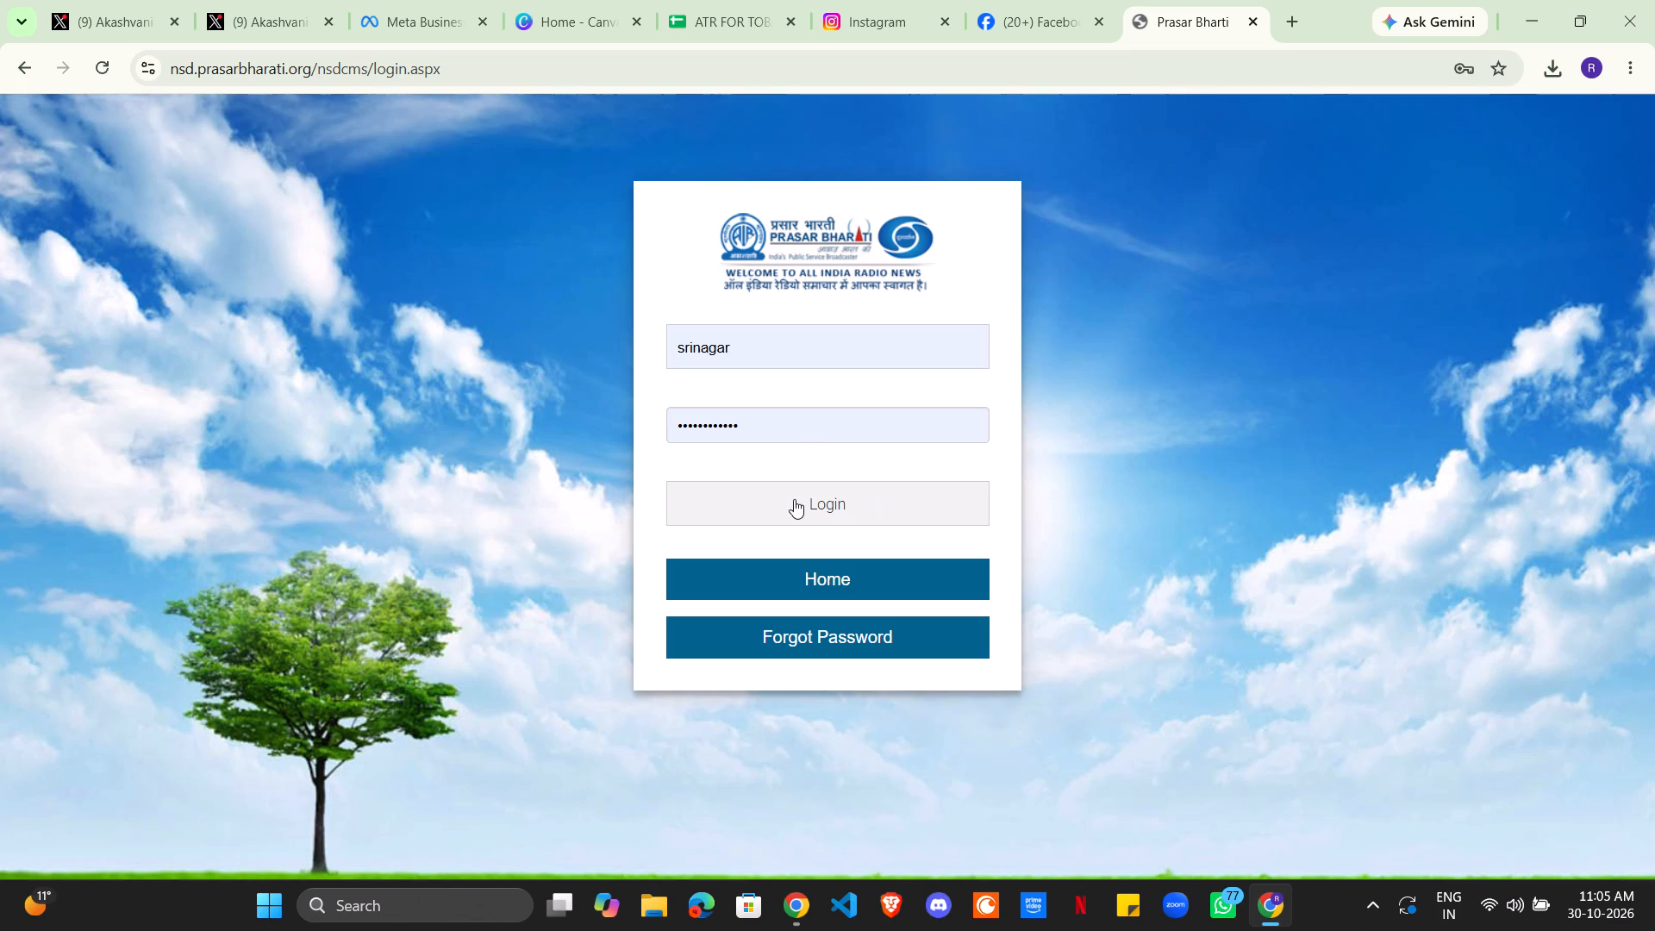
pyautogui.click(794, 499)
pyautogui.click(134, 228)
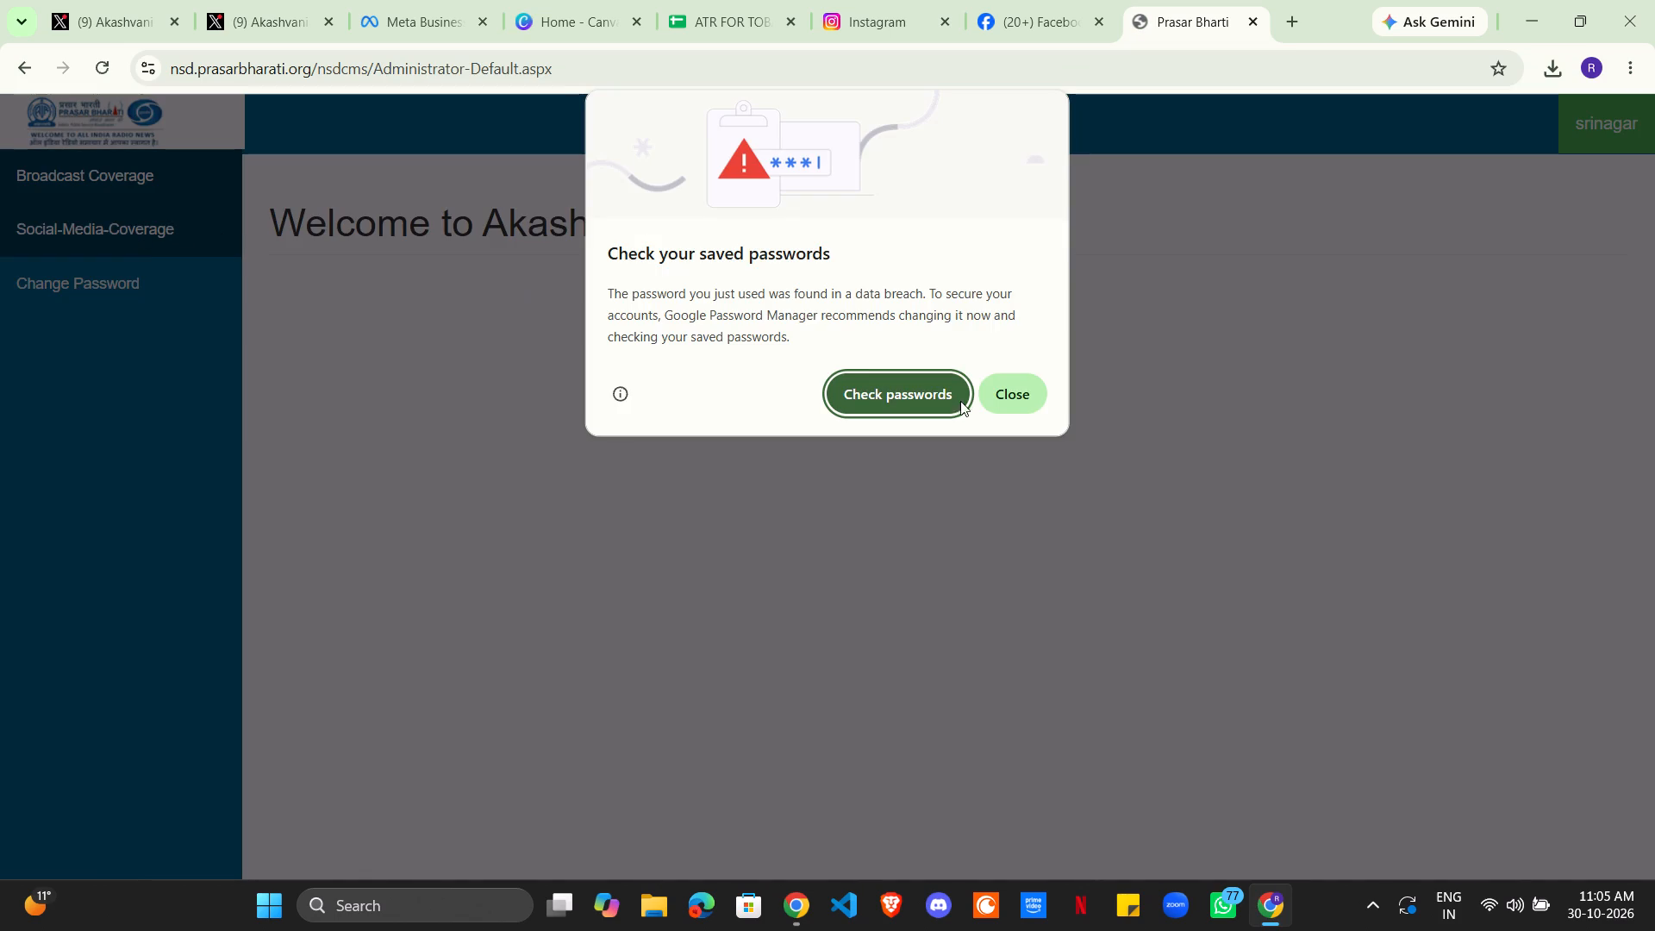
pyautogui.click(983, 398)
pyautogui.click(158, 226)
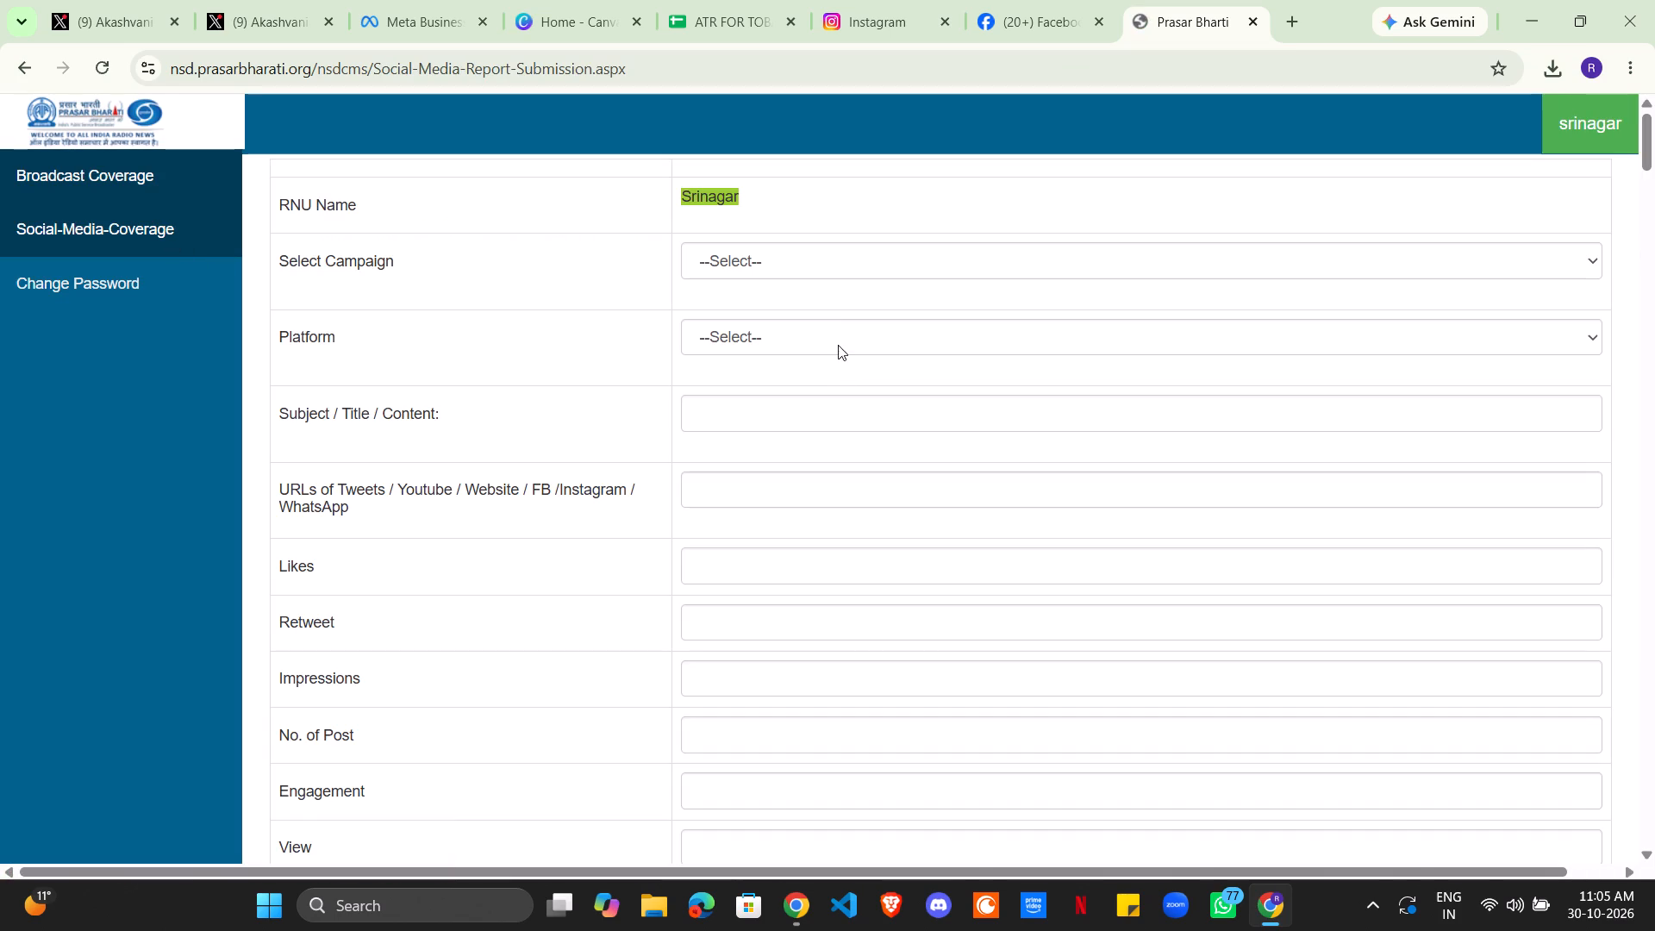
# Look through the campaign list in the Prasar Bharati social media report form and set the campaign to None.
pyautogui.click(747, 261)
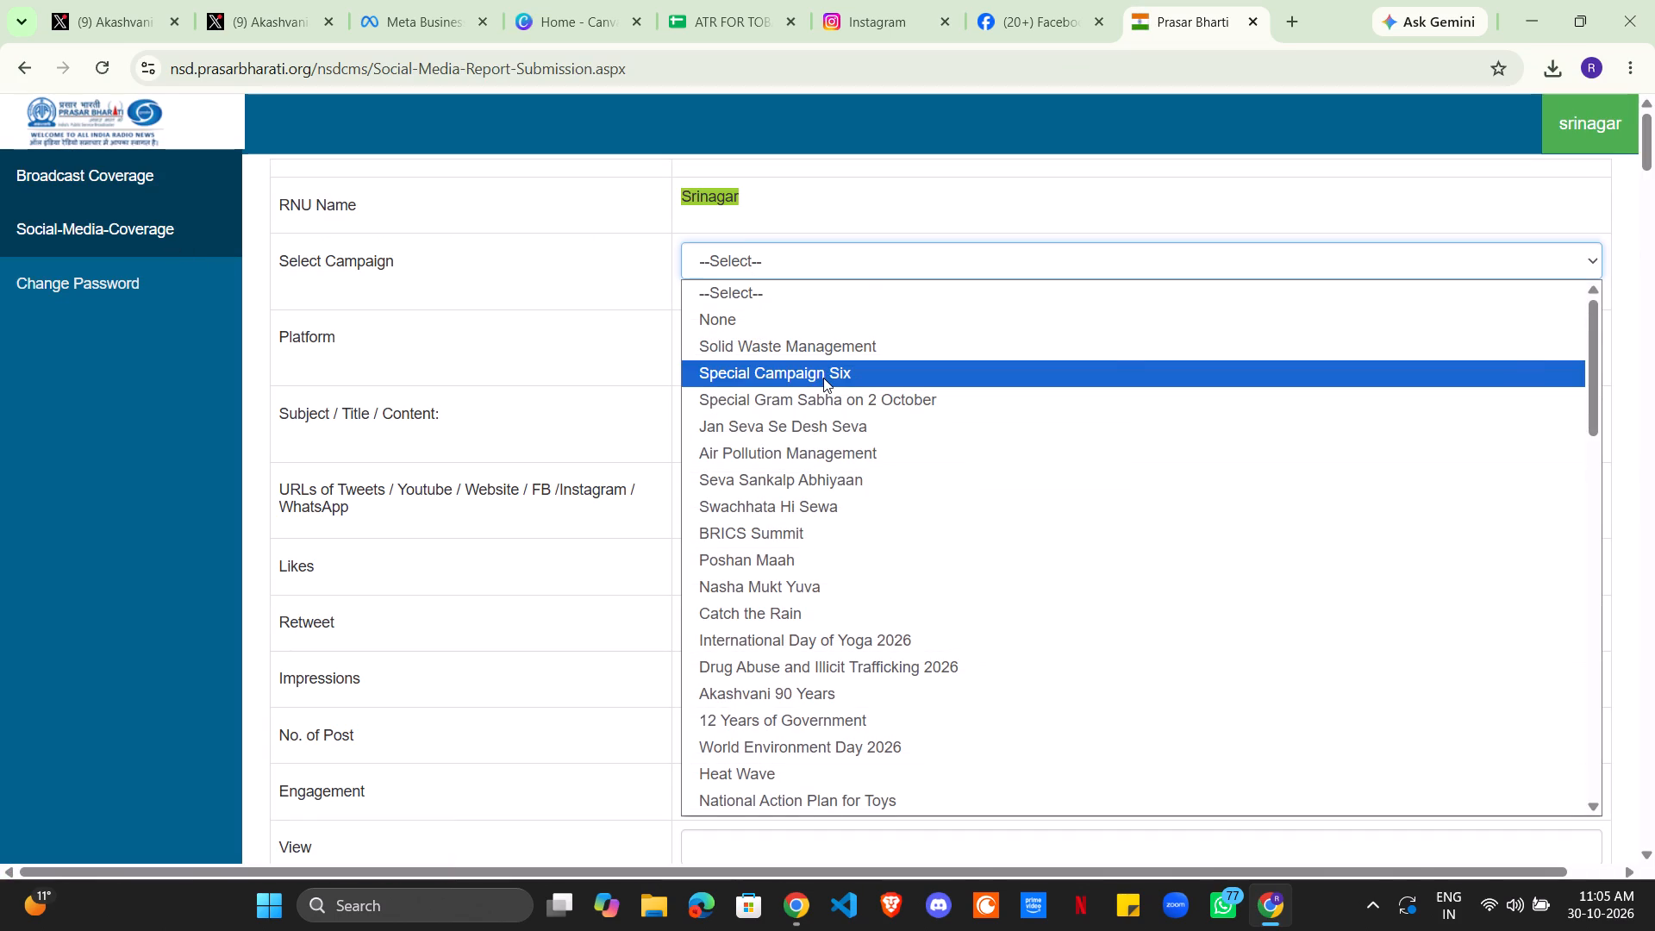
pyautogui.scroll(-2, 823, 378)
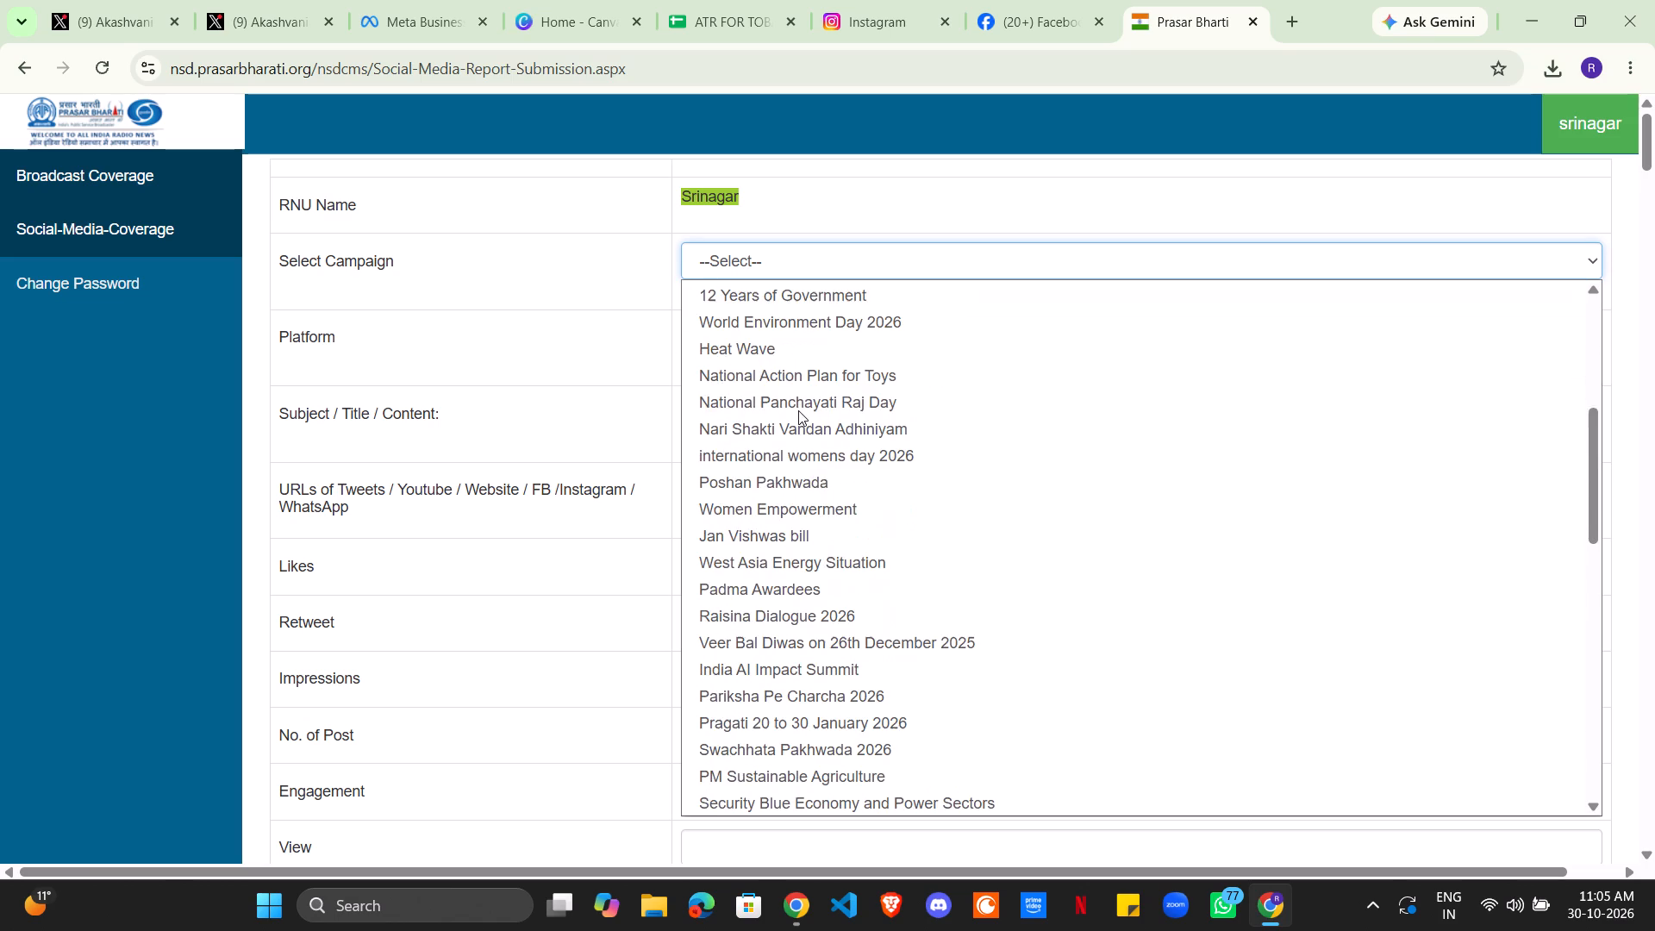
pyautogui.scroll(1, 798, 410)
pyautogui.scroll(-1, 813, 449)
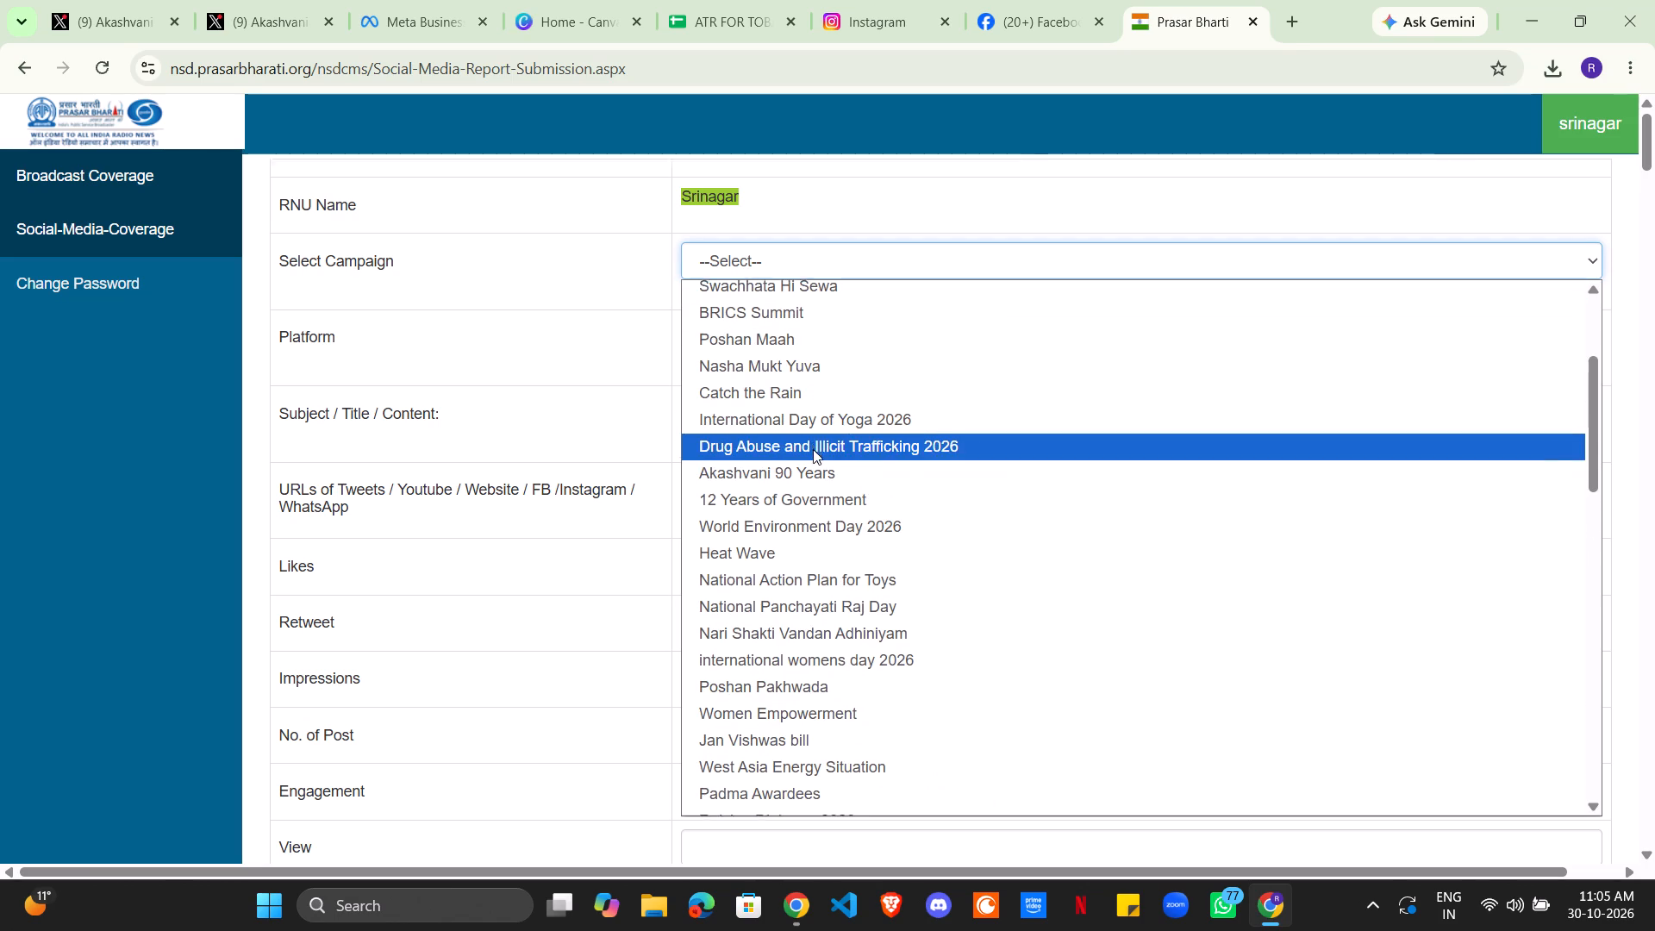
pyautogui.scroll(-1, 820, 514)
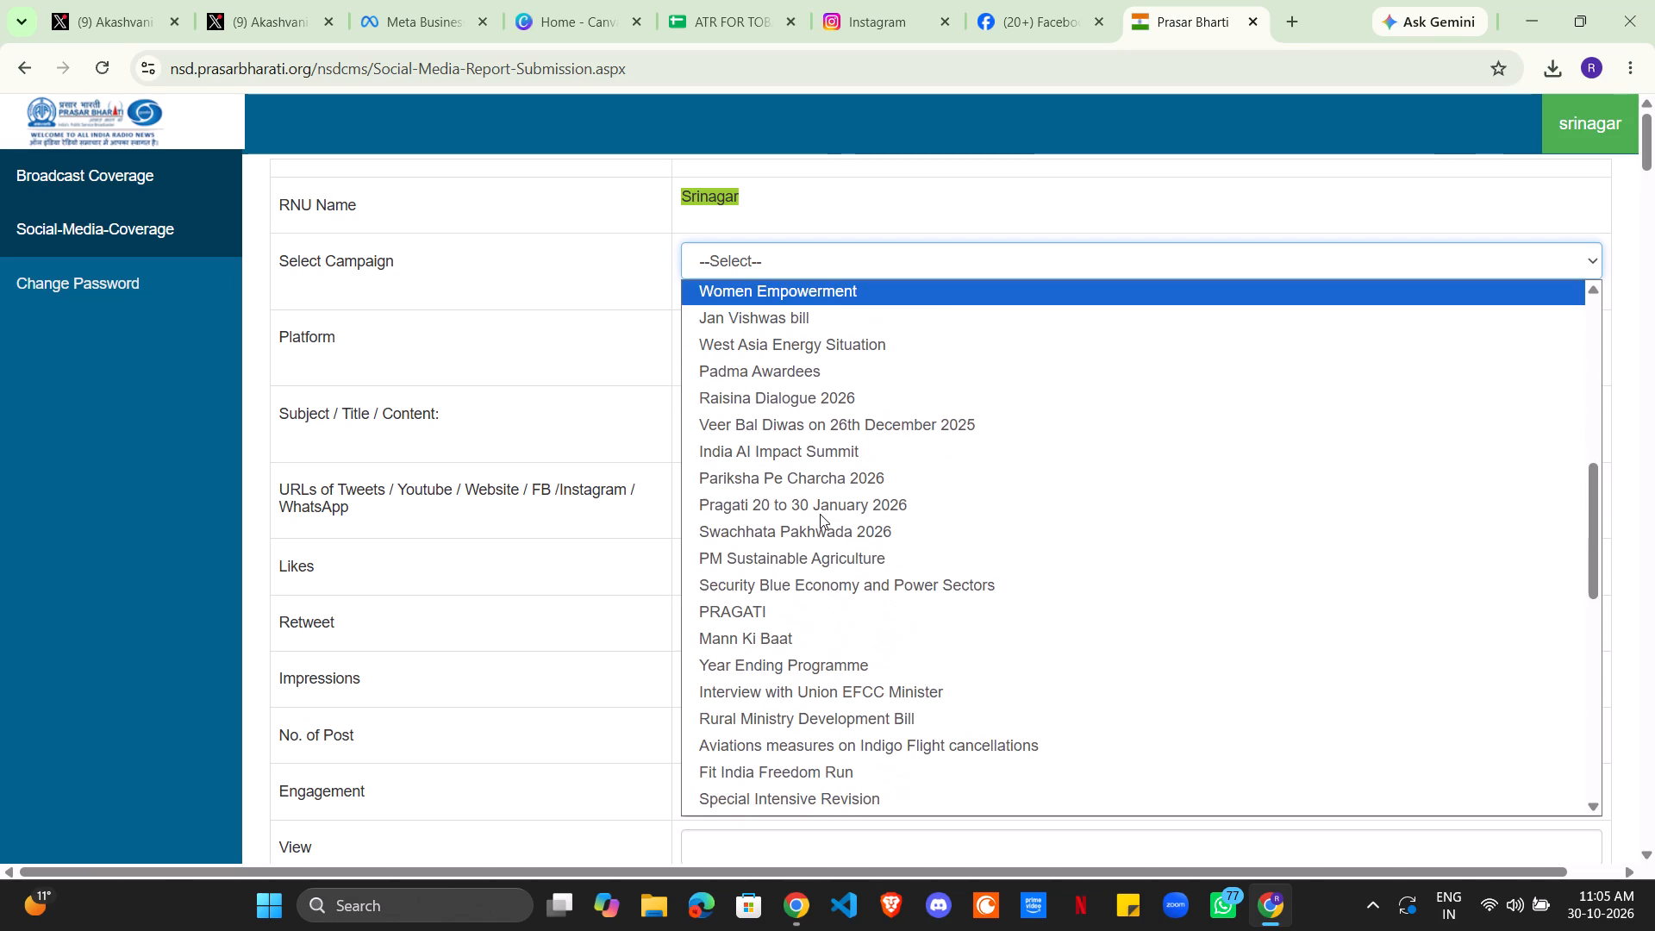
pyautogui.scroll(-1, 820, 514)
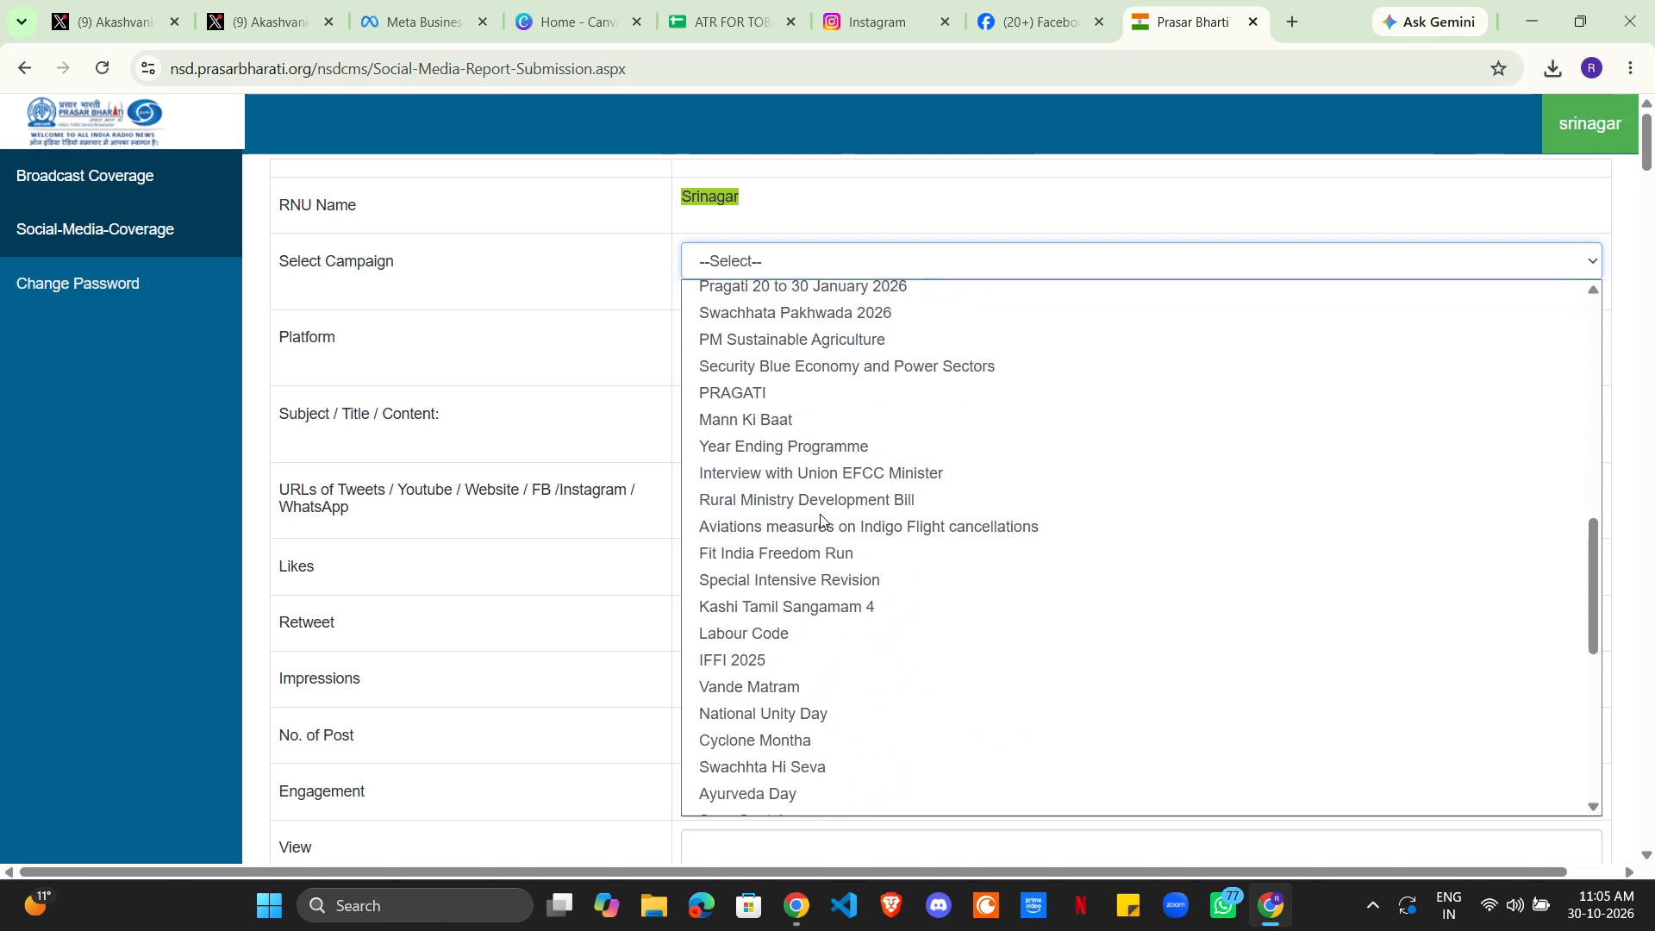
pyautogui.scroll(-1, 820, 514)
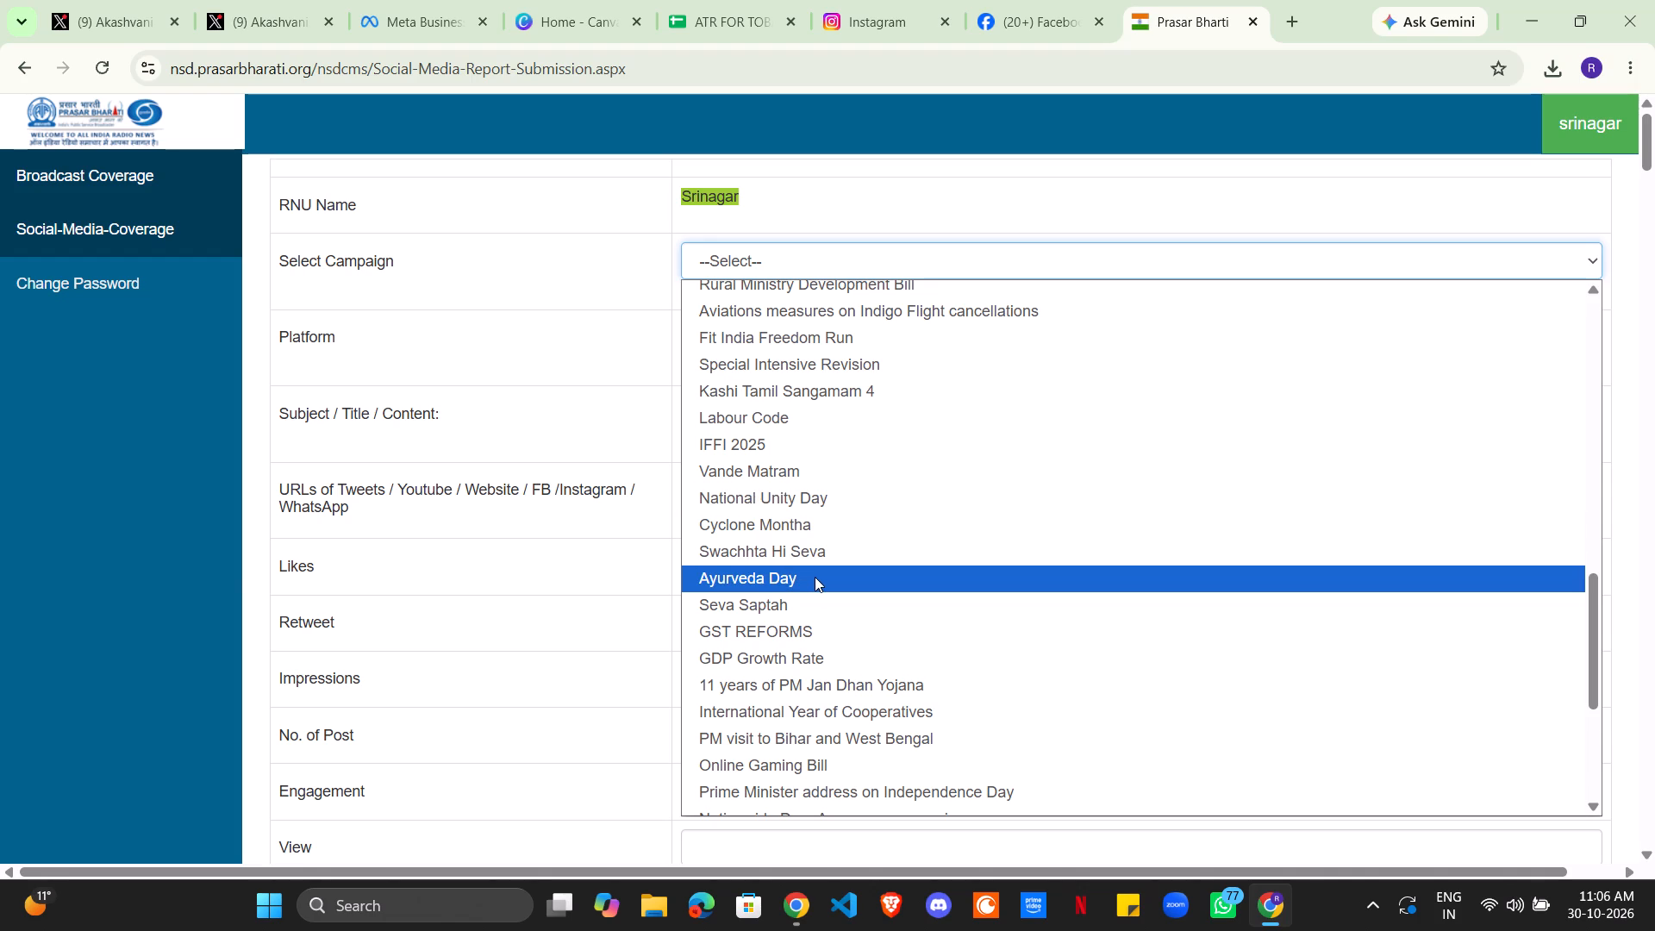
pyautogui.scroll(-2, 819, 581)
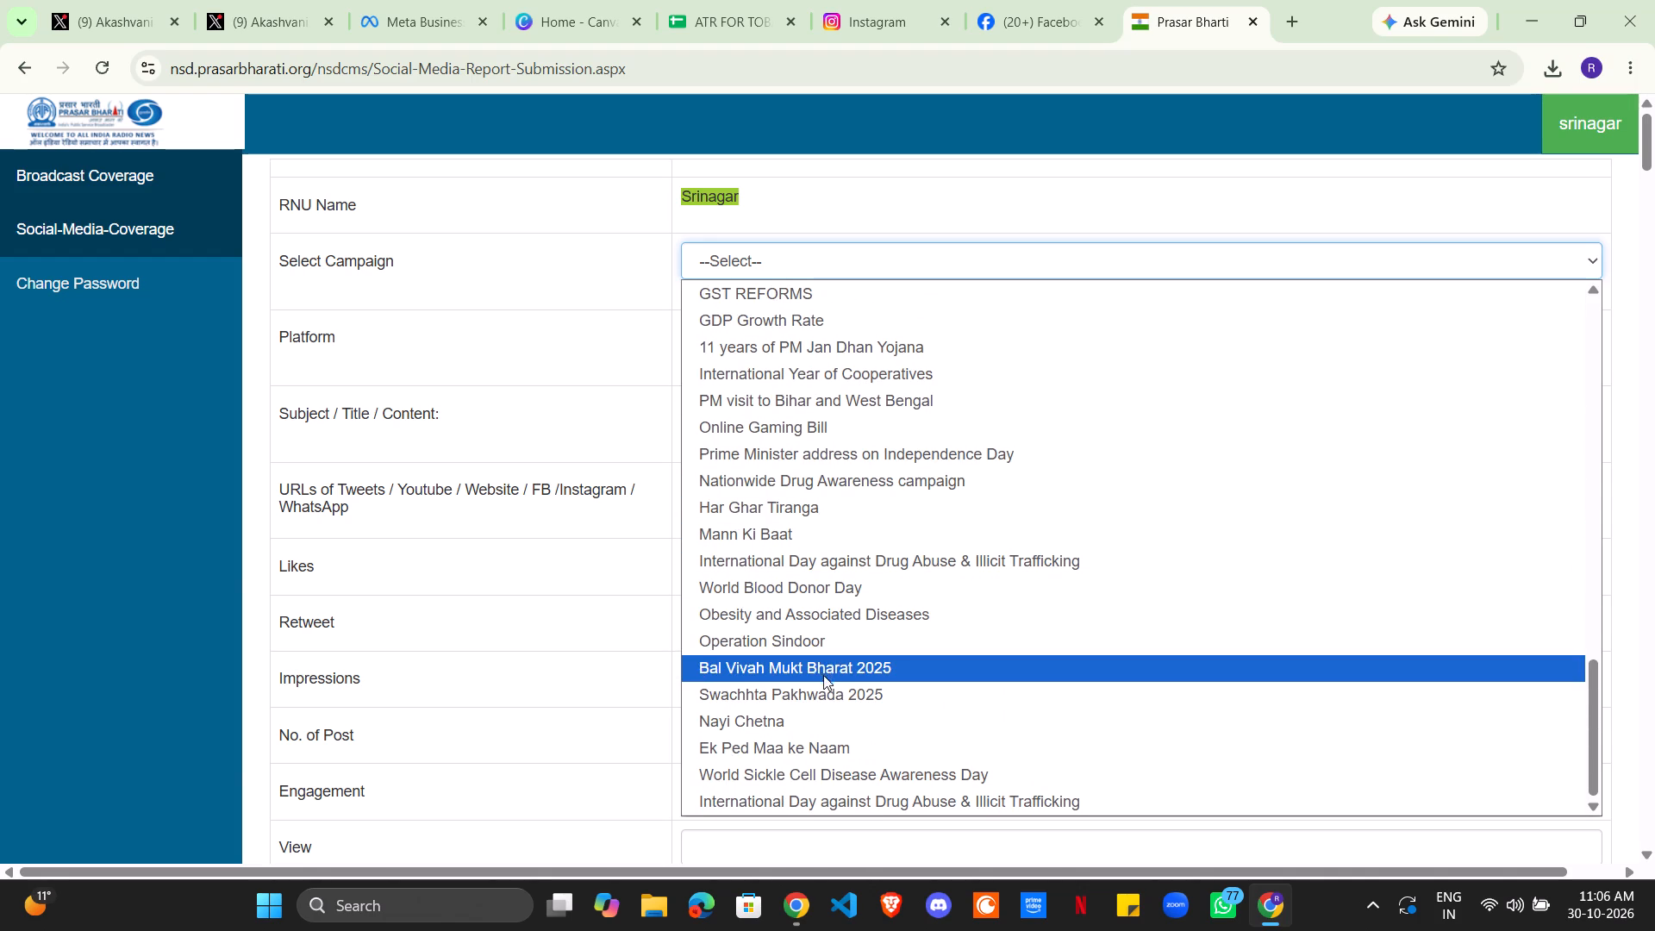
pyautogui.scroll(-3, 817, 670)
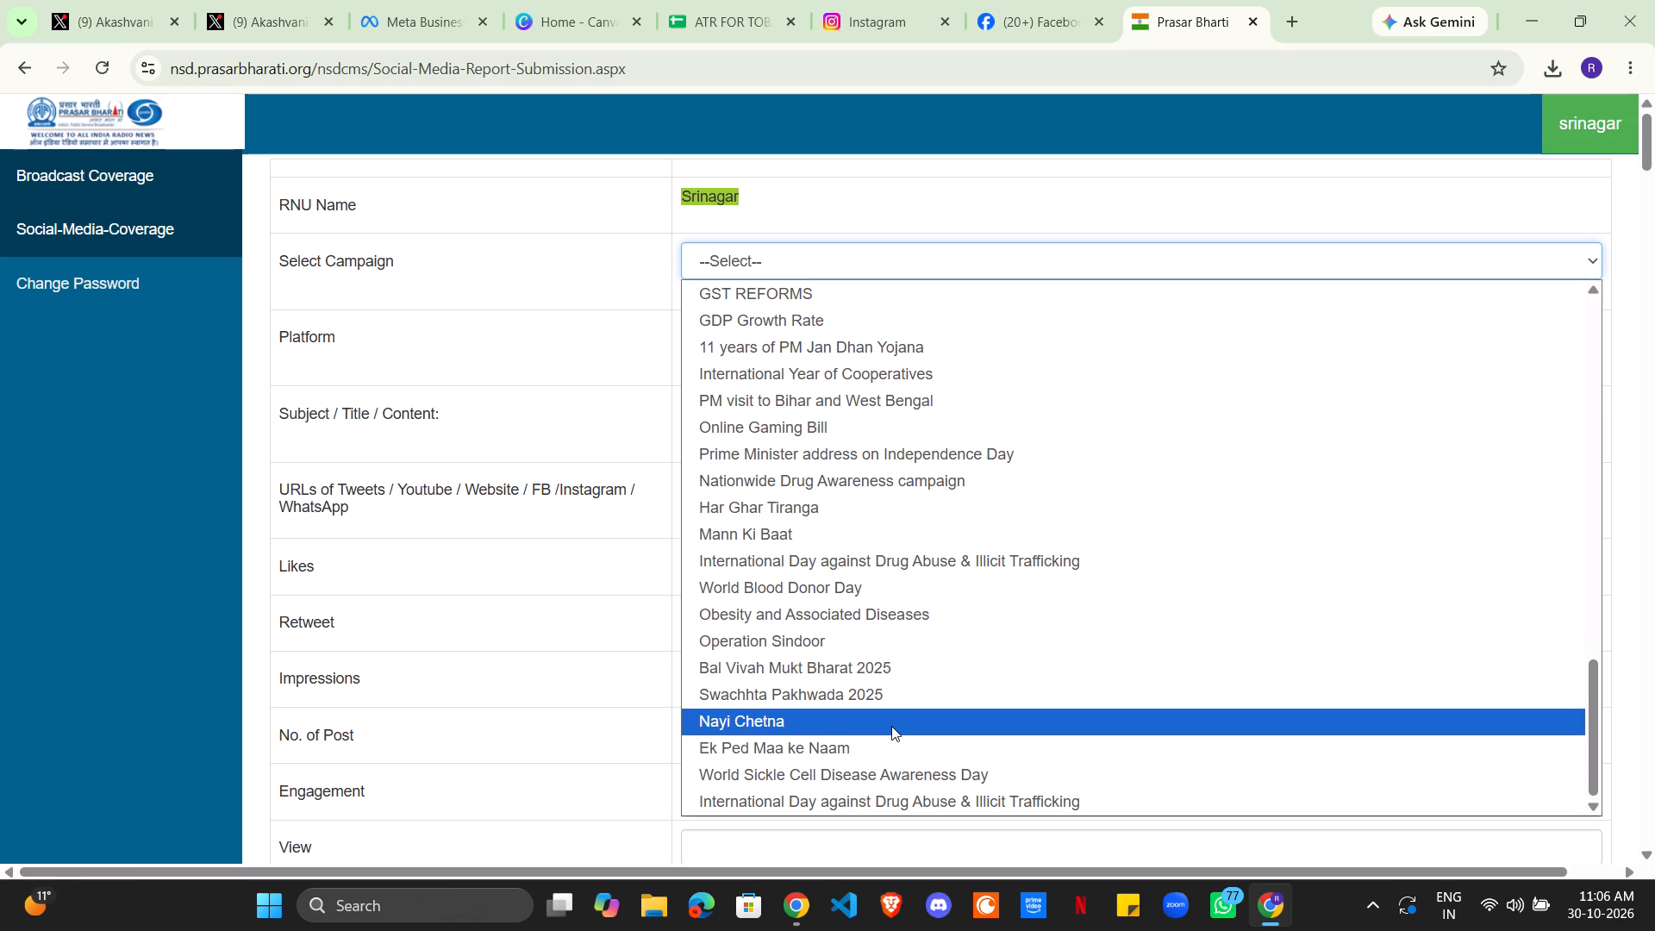
pyautogui.scroll(4, 895, 724)
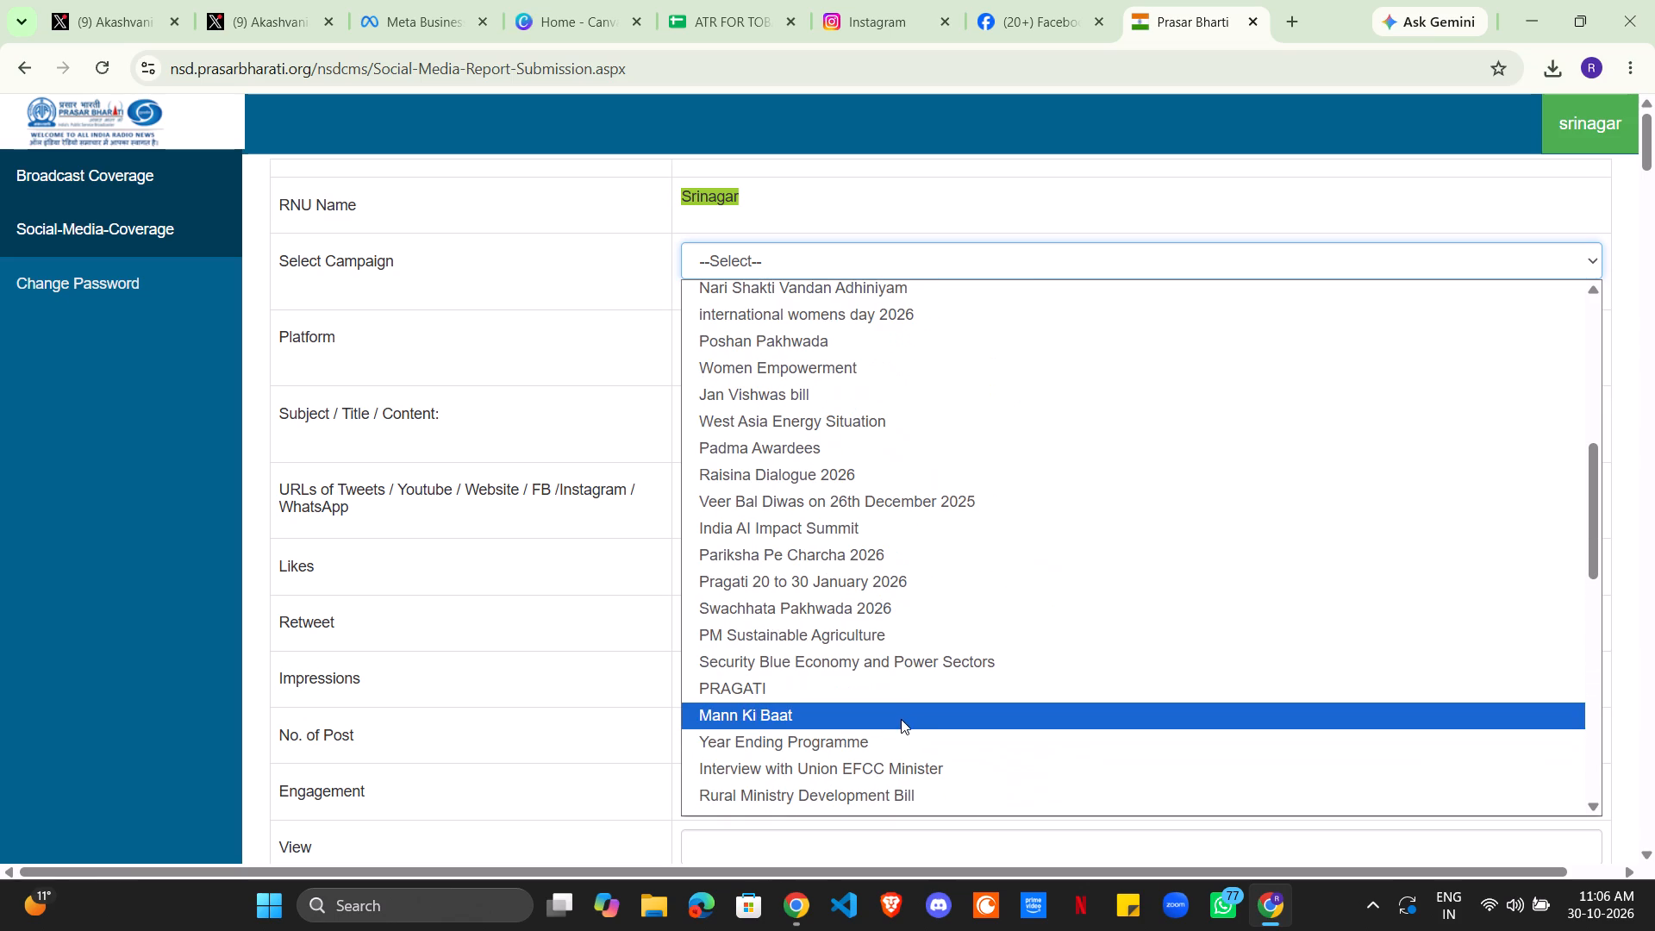
pyautogui.scroll(6, 901, 719)
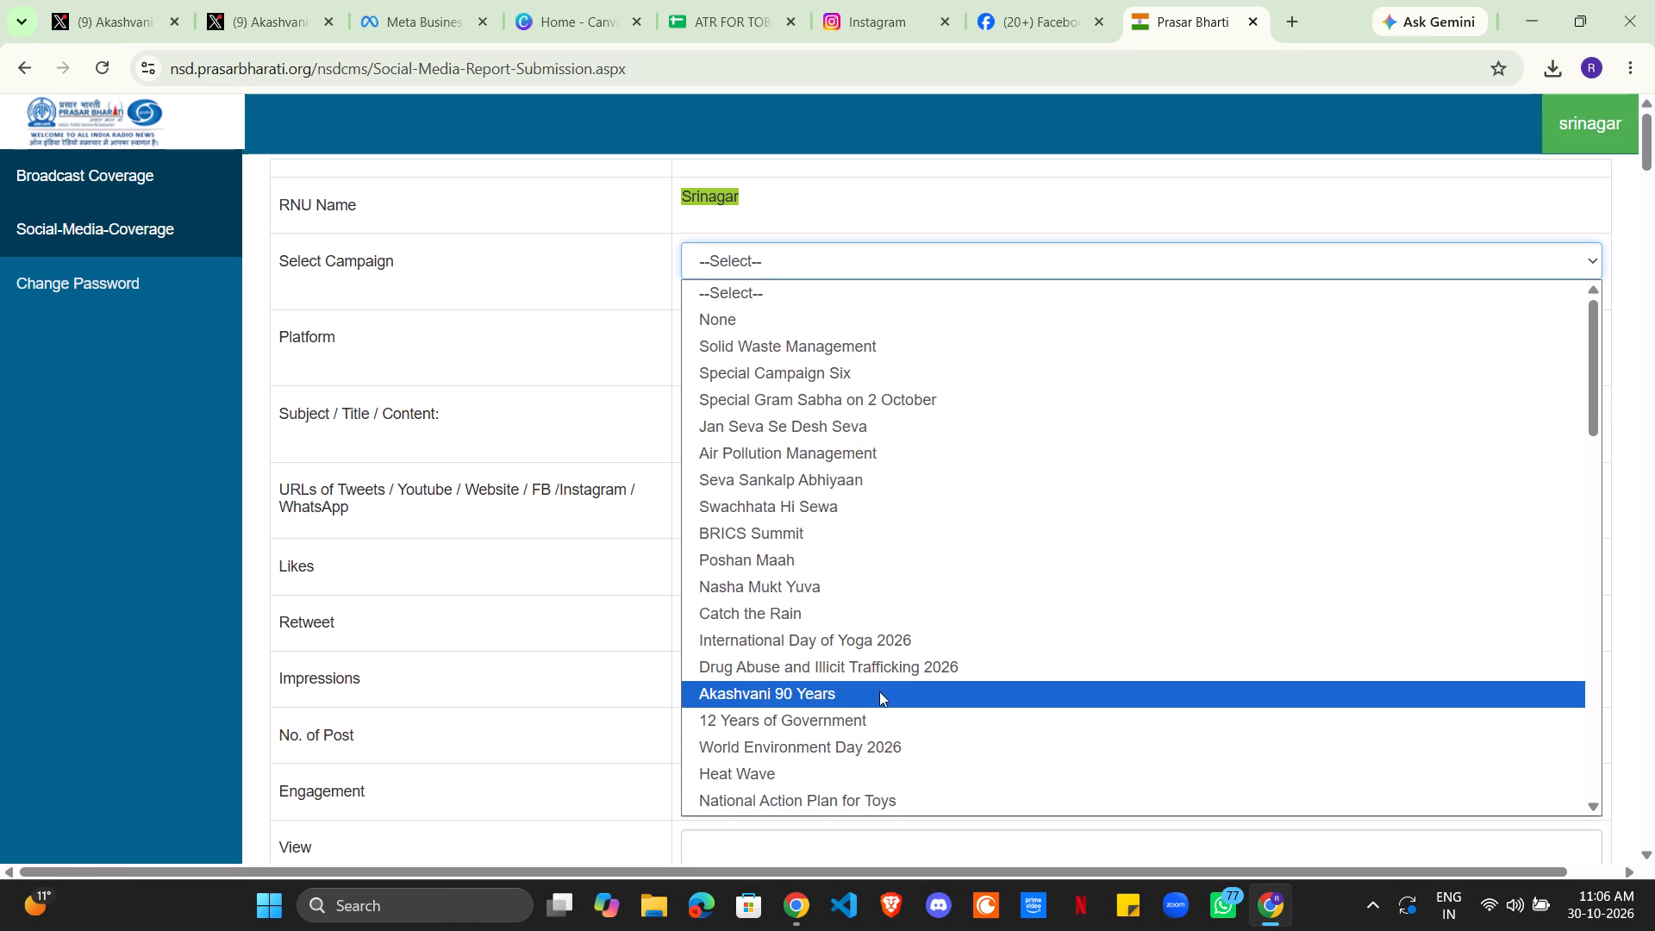
pyautogui.scroll(4, 876, 686)
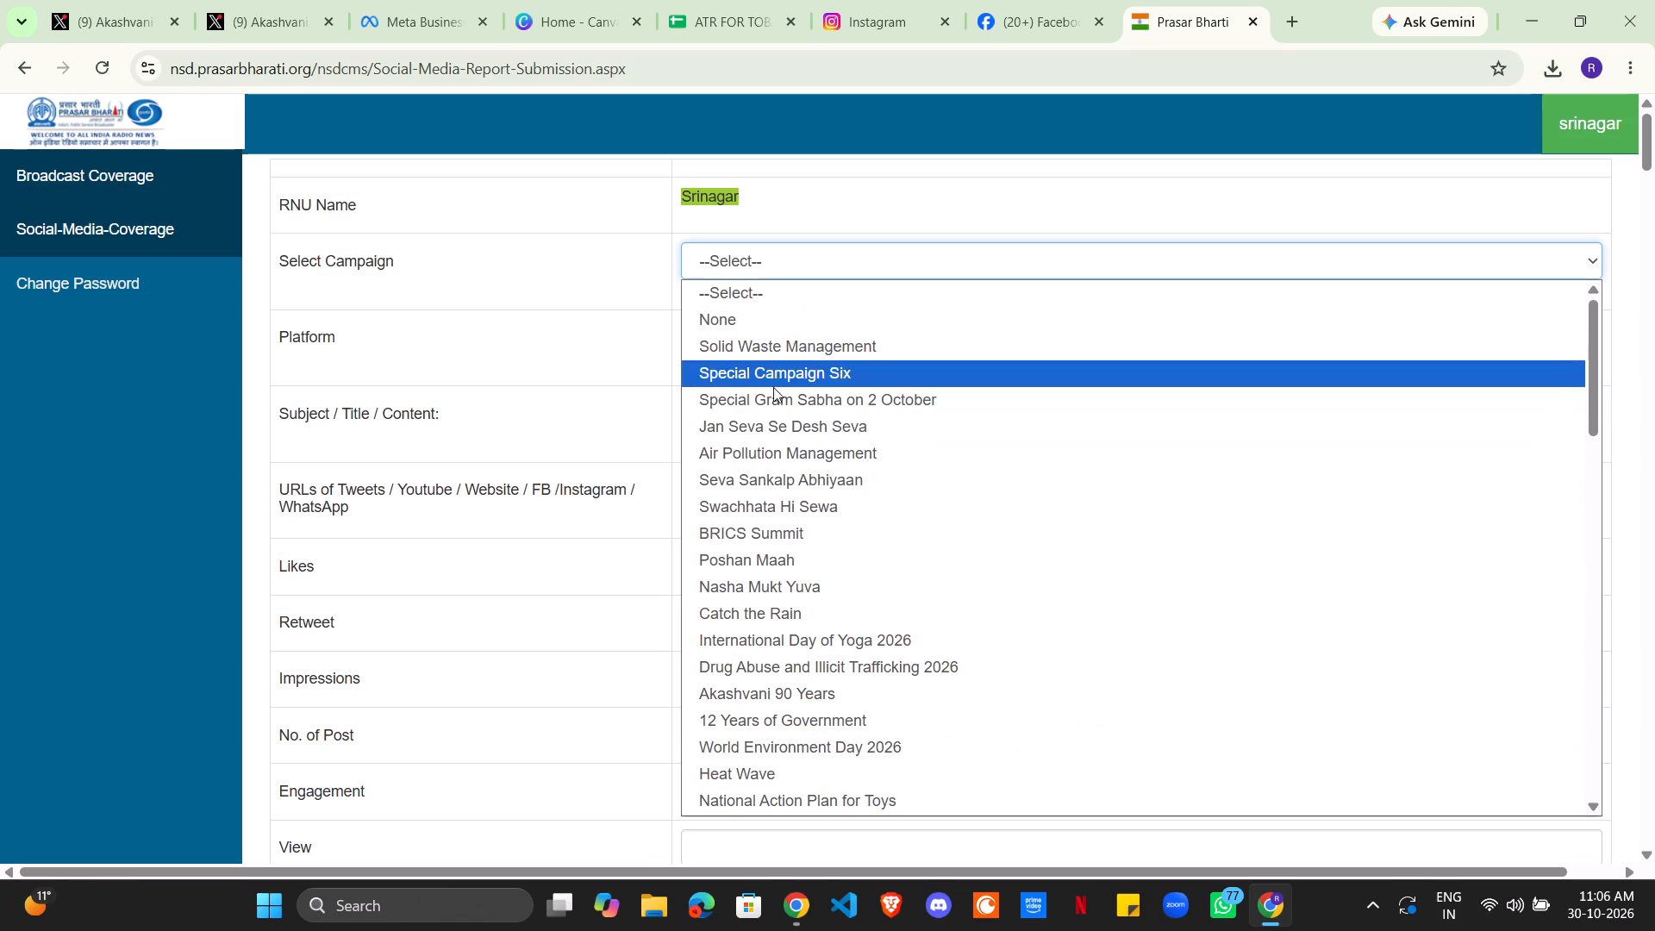
pyautogui.scroll(-3, 815, 659)
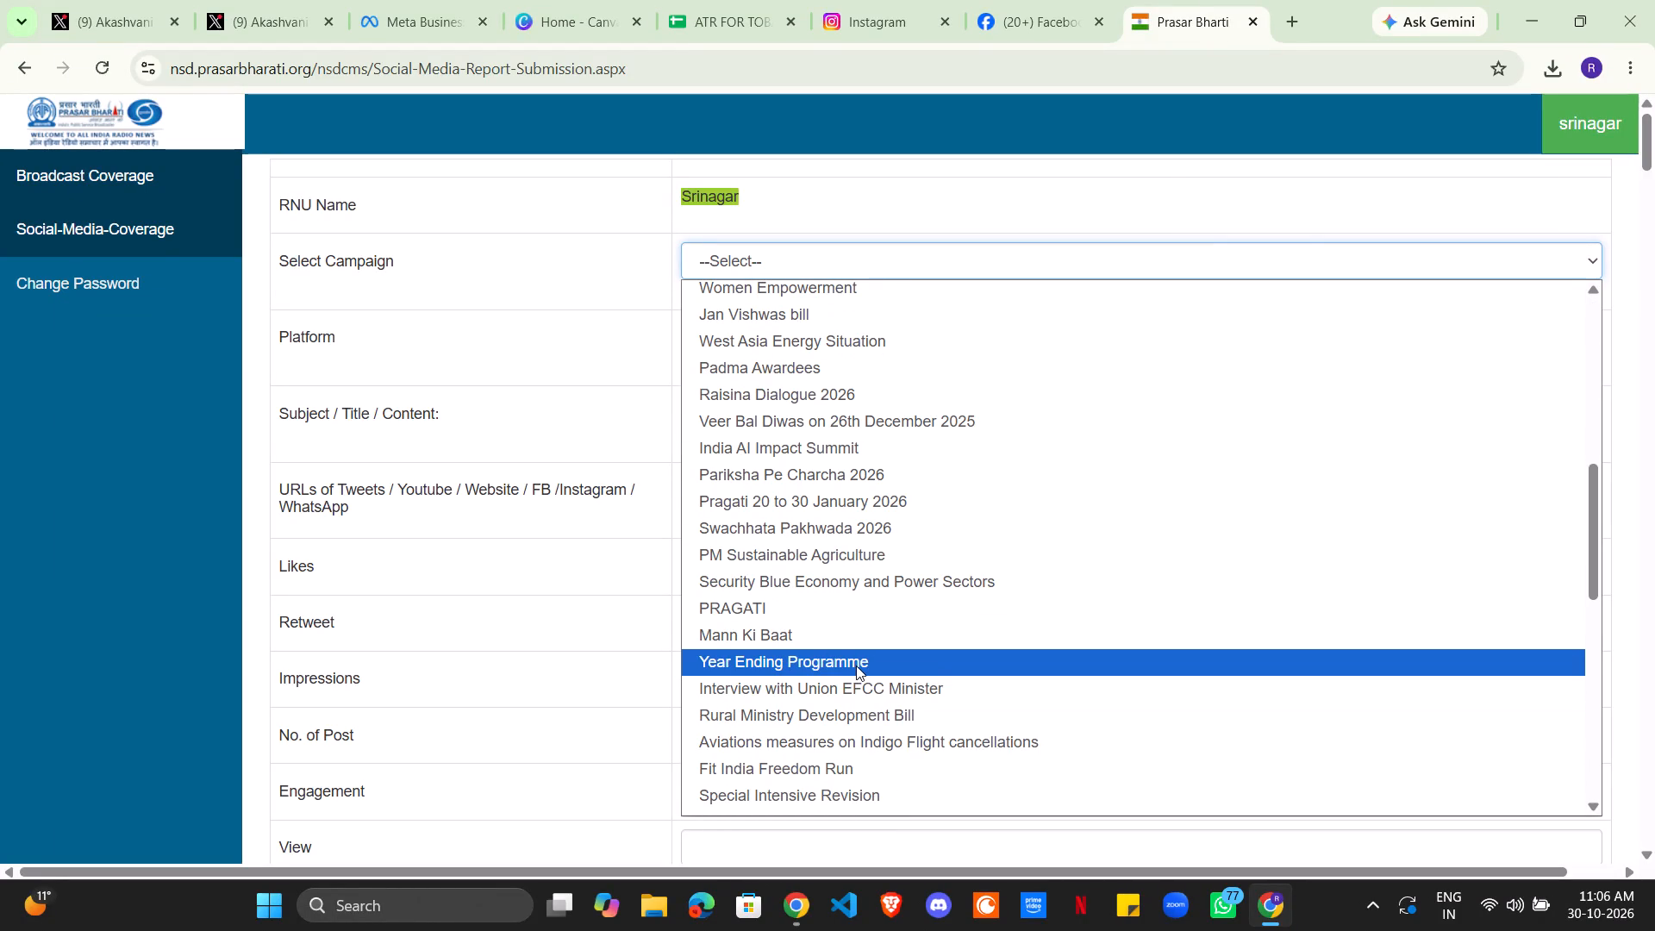
pyautogui.scroll(12, 856, 665)
pyautogui.click(752, 318)
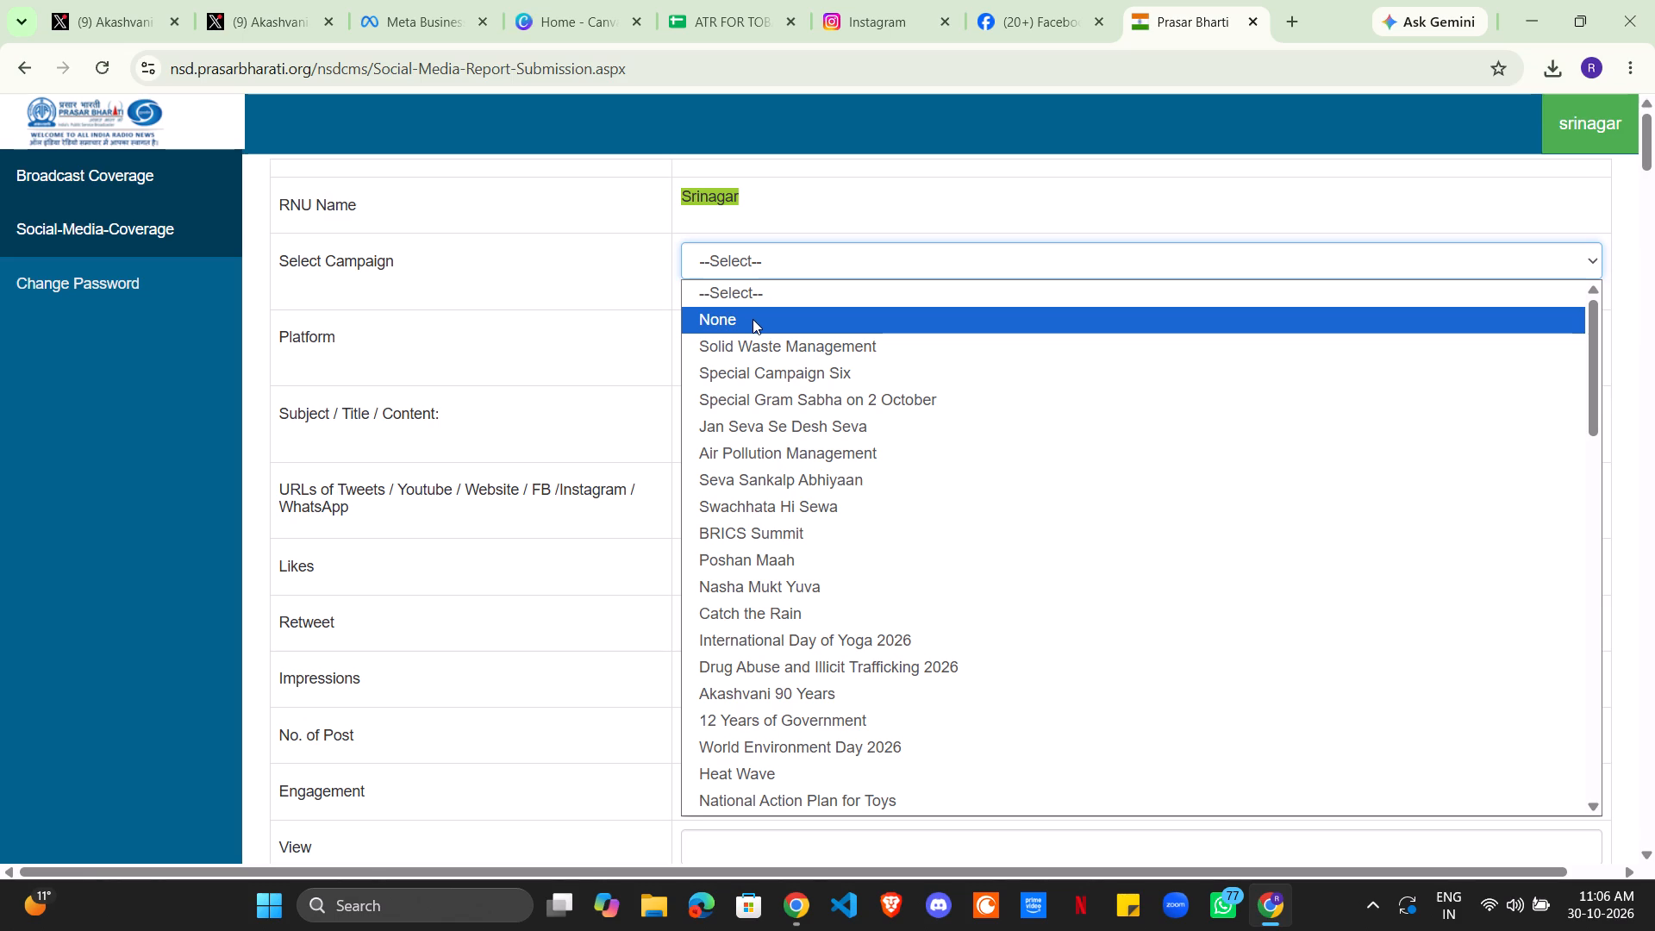
# Set the platform in the social media report form to Twitter.
pyautogui.click(755, 356)
pyautogui.click(751, 349)
pyautogui.click(753, 391)
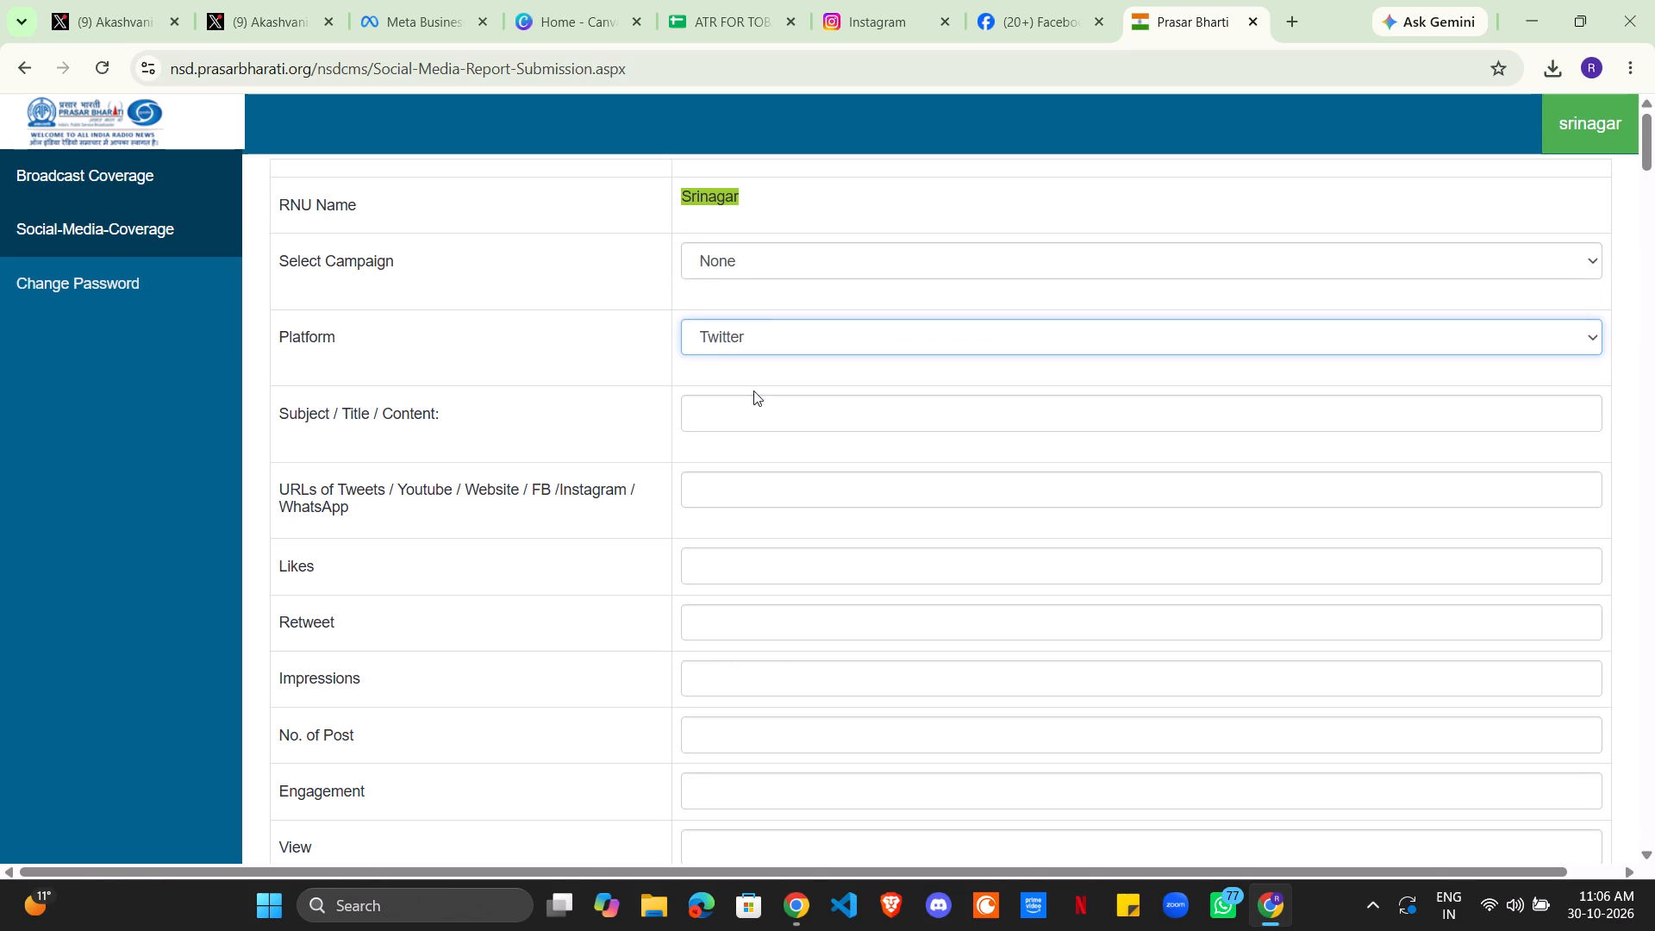
# Copy the #TobaccoFreeYouthCampaign4.0 hashtag from the tobacco design in Canva and paste it as the report's subject.
pyautogui.click(744, 415)
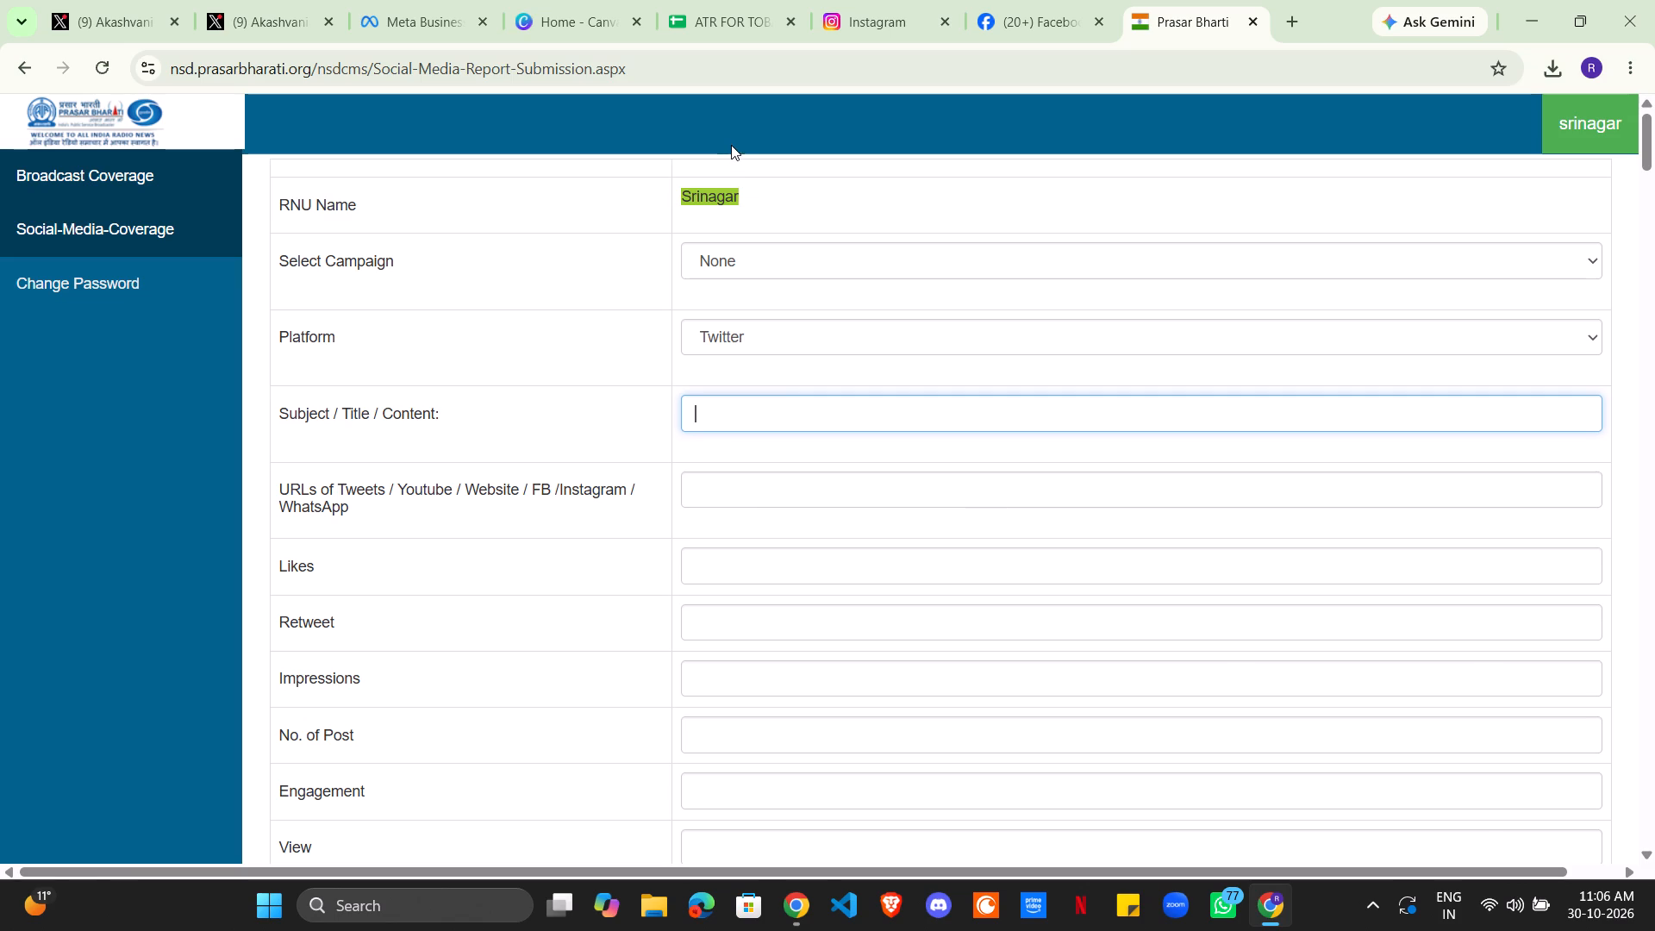
pyautogui.click(733, 0)
pyautogui.click(1289, 29)
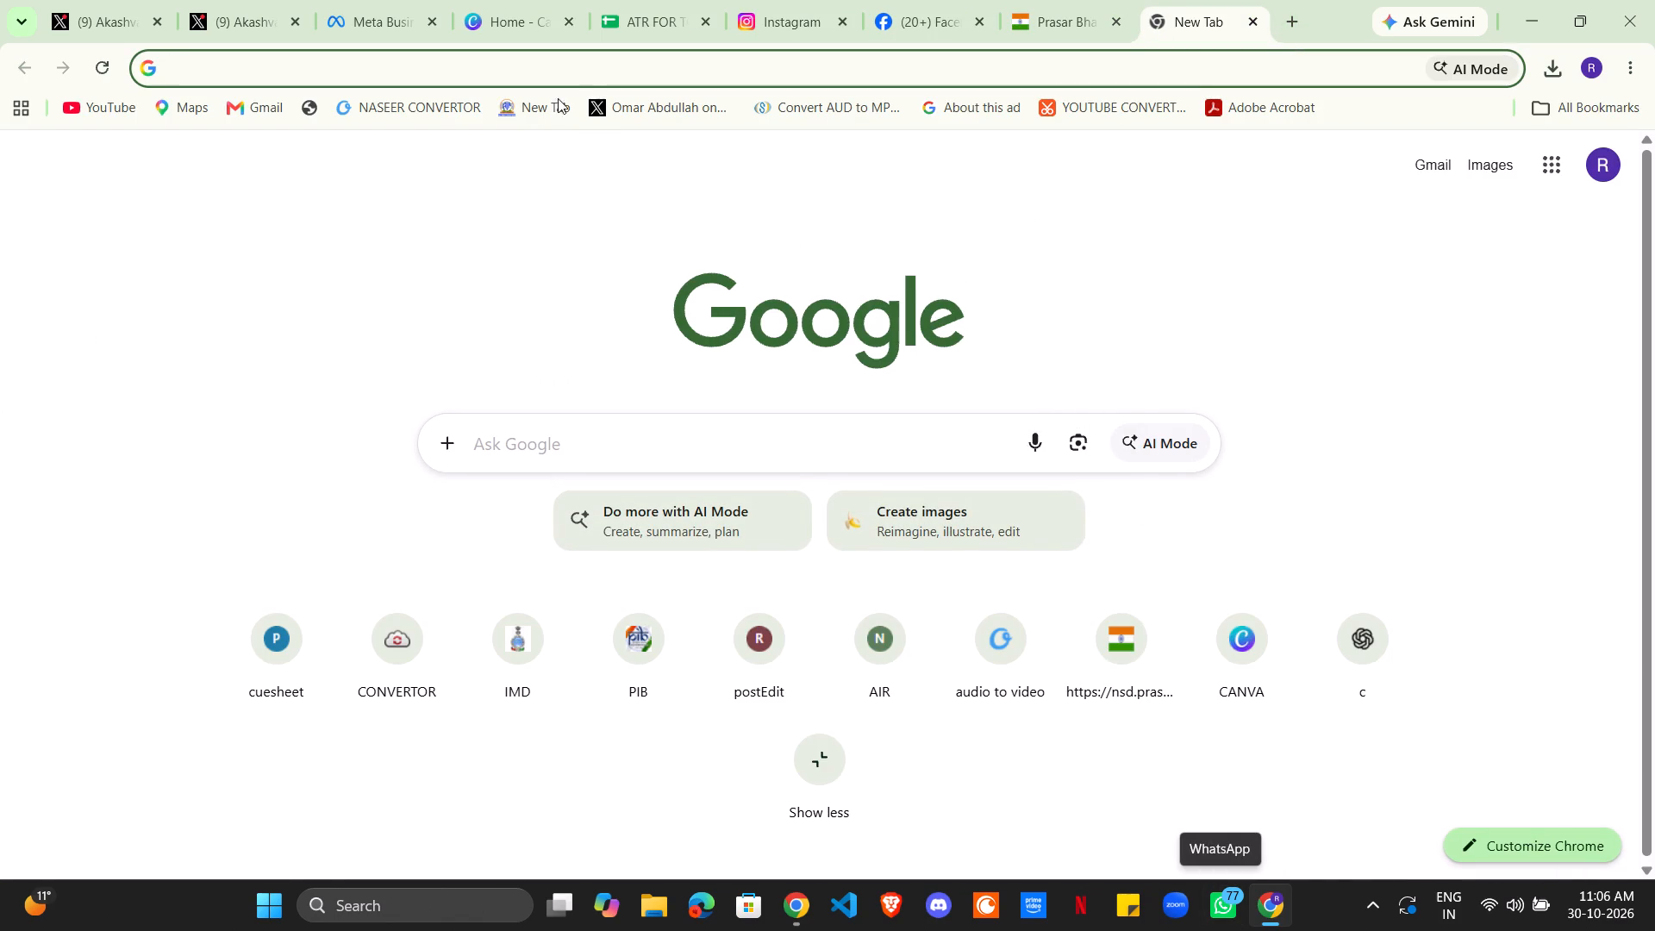
pyautogui.click(481, 0)
pyautogui.click(233, 713)
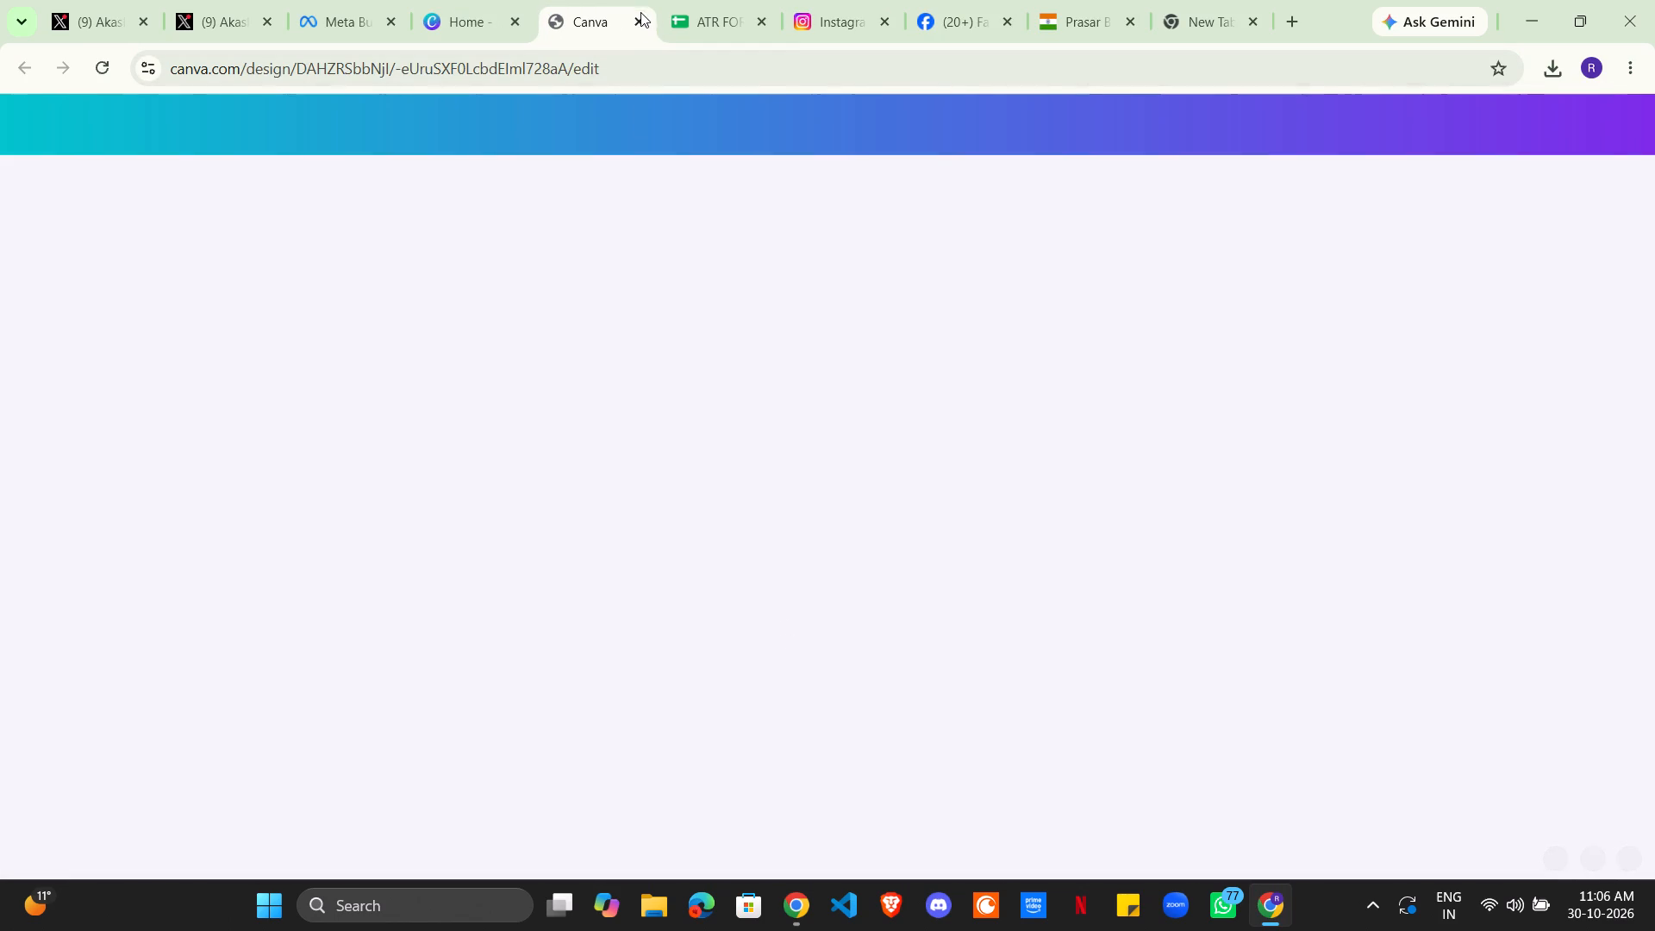
pyautogui.click(791, 657)
pyautogui.click(804, 664)
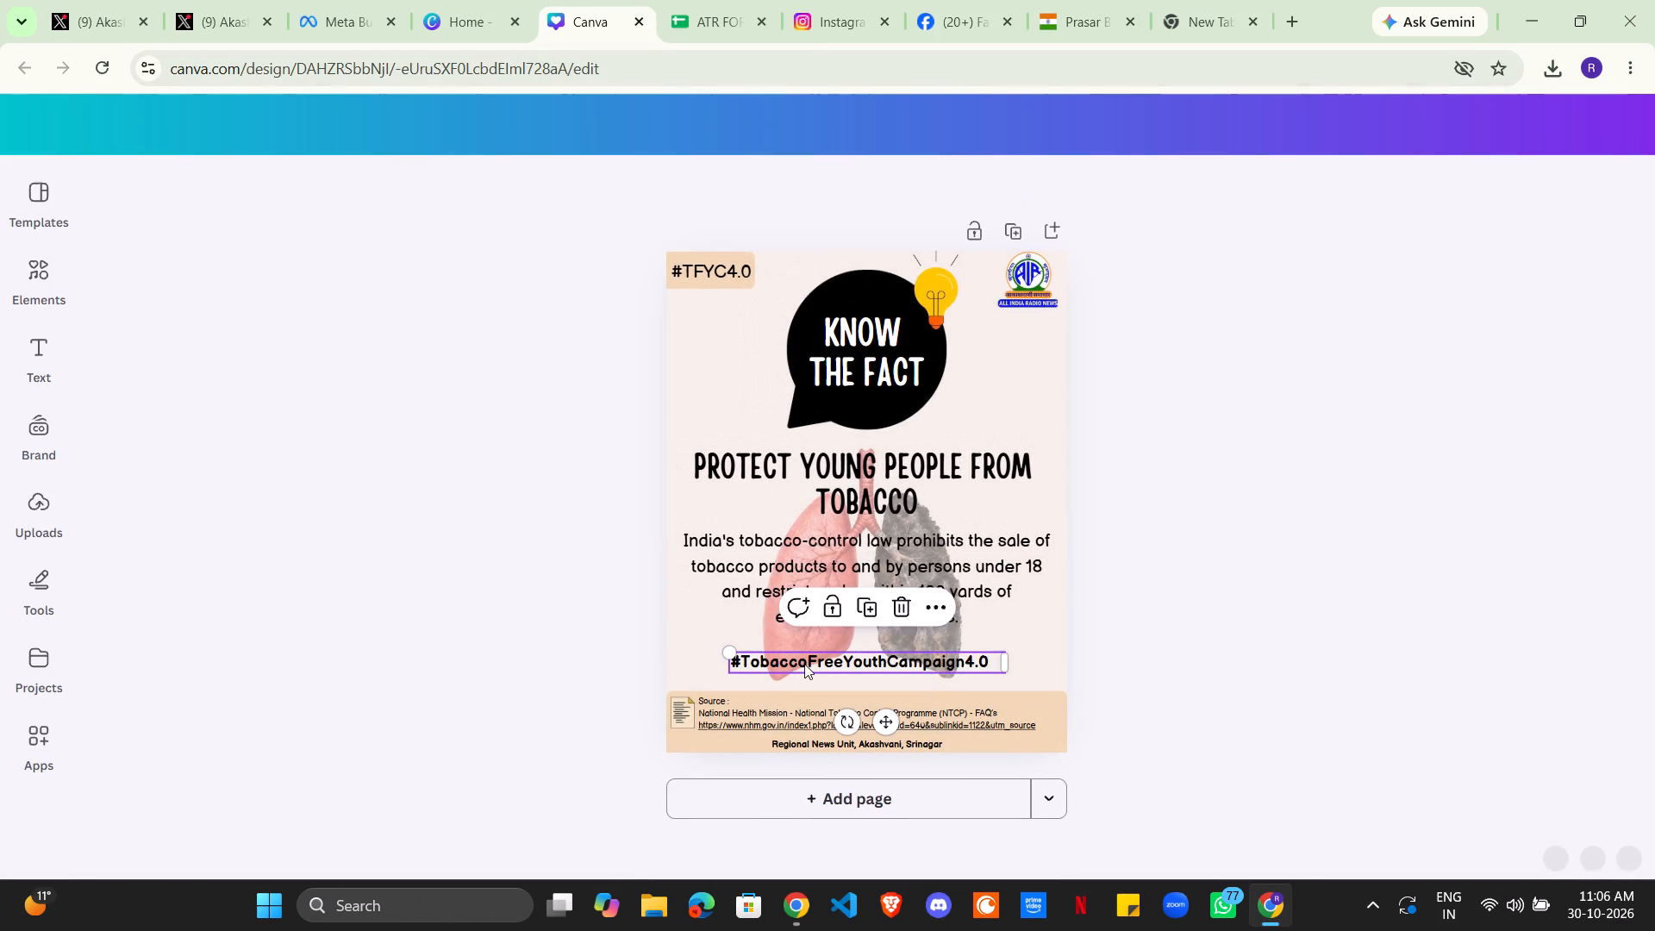
pyautogui.hotkey('ctrl', 'c')
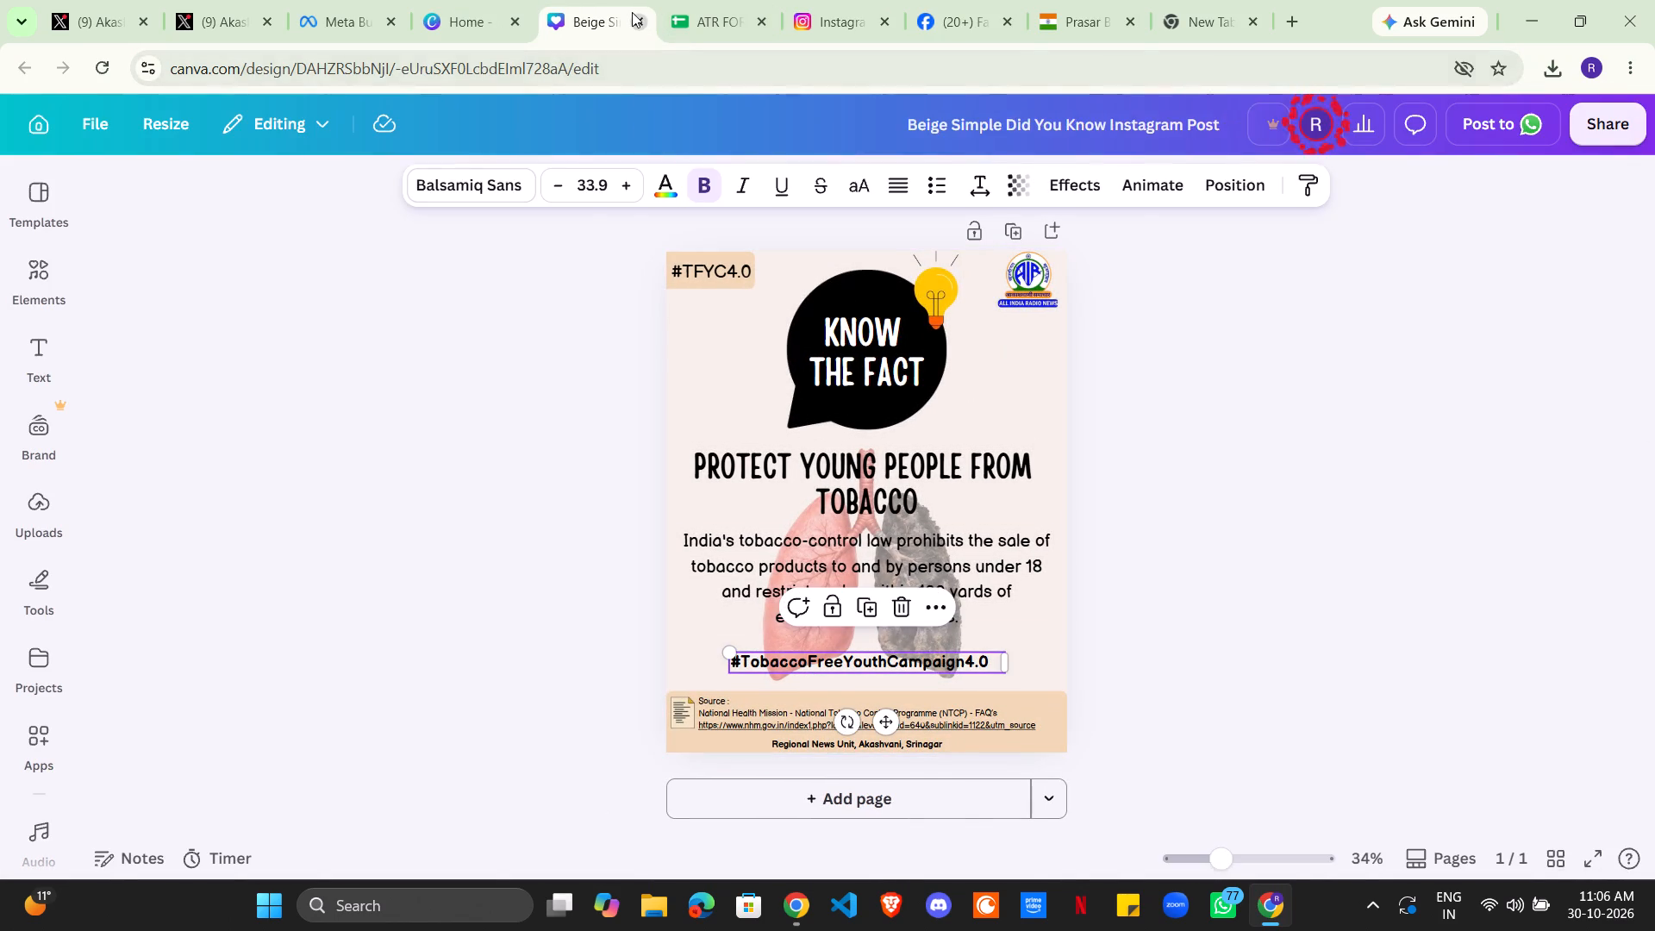
pyautogui.click(632, 12)
pyautogui.click(921, 9)
pyautogui.hotkey('ctrl', 'v')
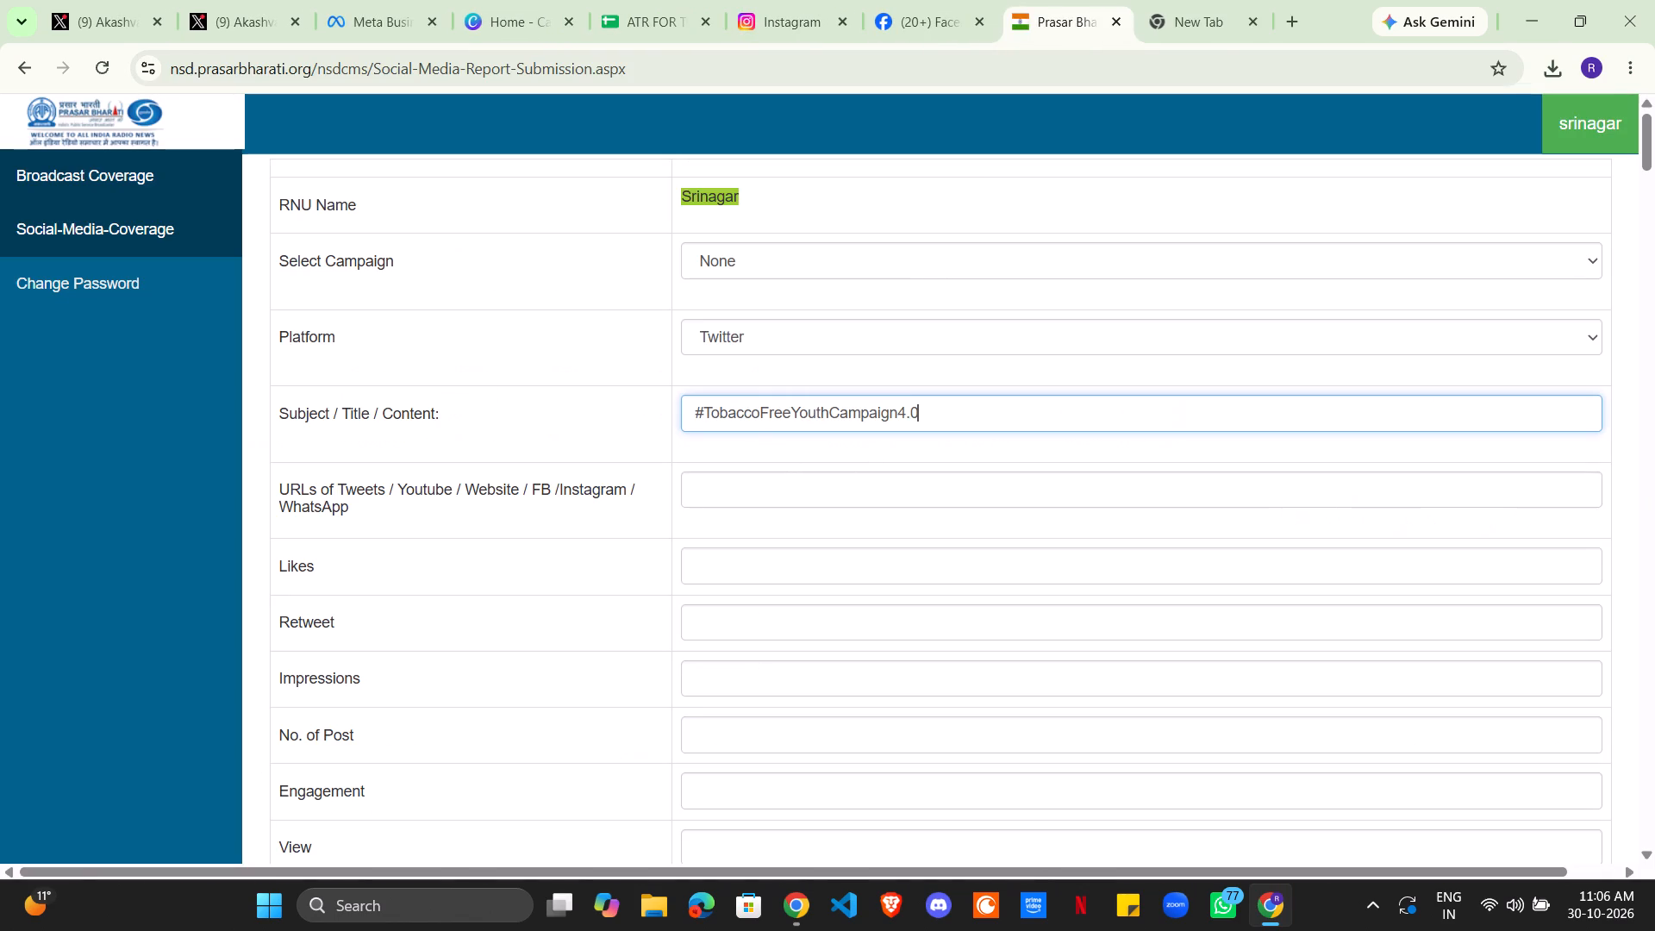
# Edit the subject to read "Tobacco Free Youth Campaign 4.0" and copy it.
pyautogui.click(703, 409)
pyautogui.press('BackSpace')
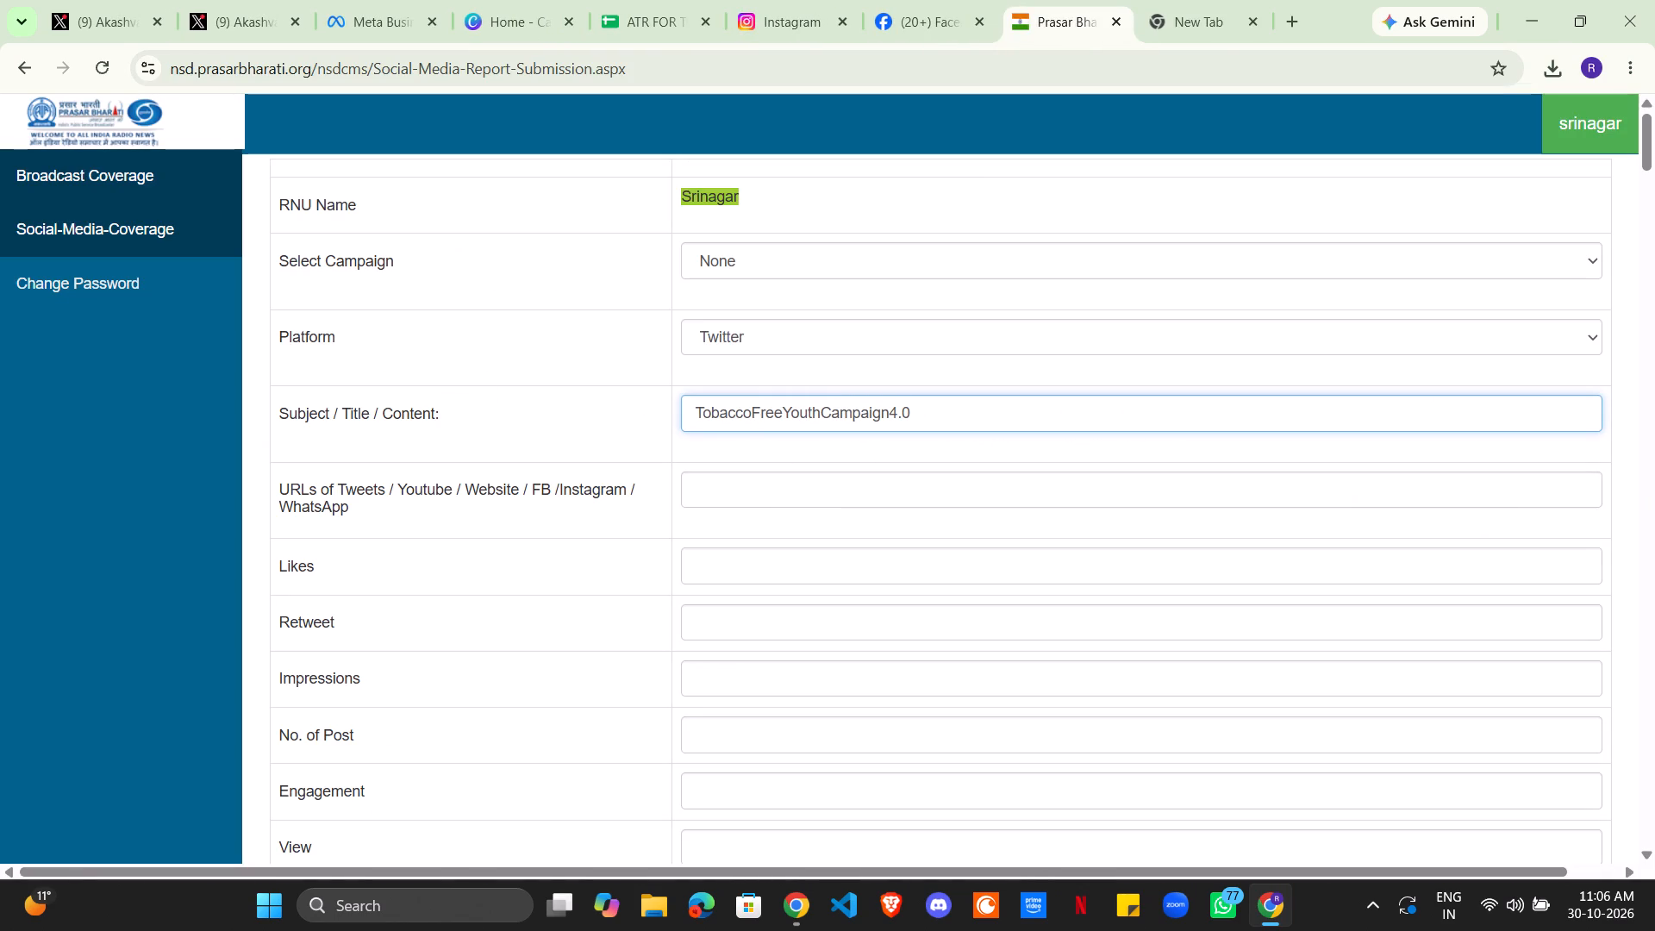
pyautogui.click(747, 417)
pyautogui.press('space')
pyautogui.click(794, 409)
pyautogui.click(790, 413)
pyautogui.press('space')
pyautogui.click(828, 414)
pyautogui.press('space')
pyautogui.click(901, 416)
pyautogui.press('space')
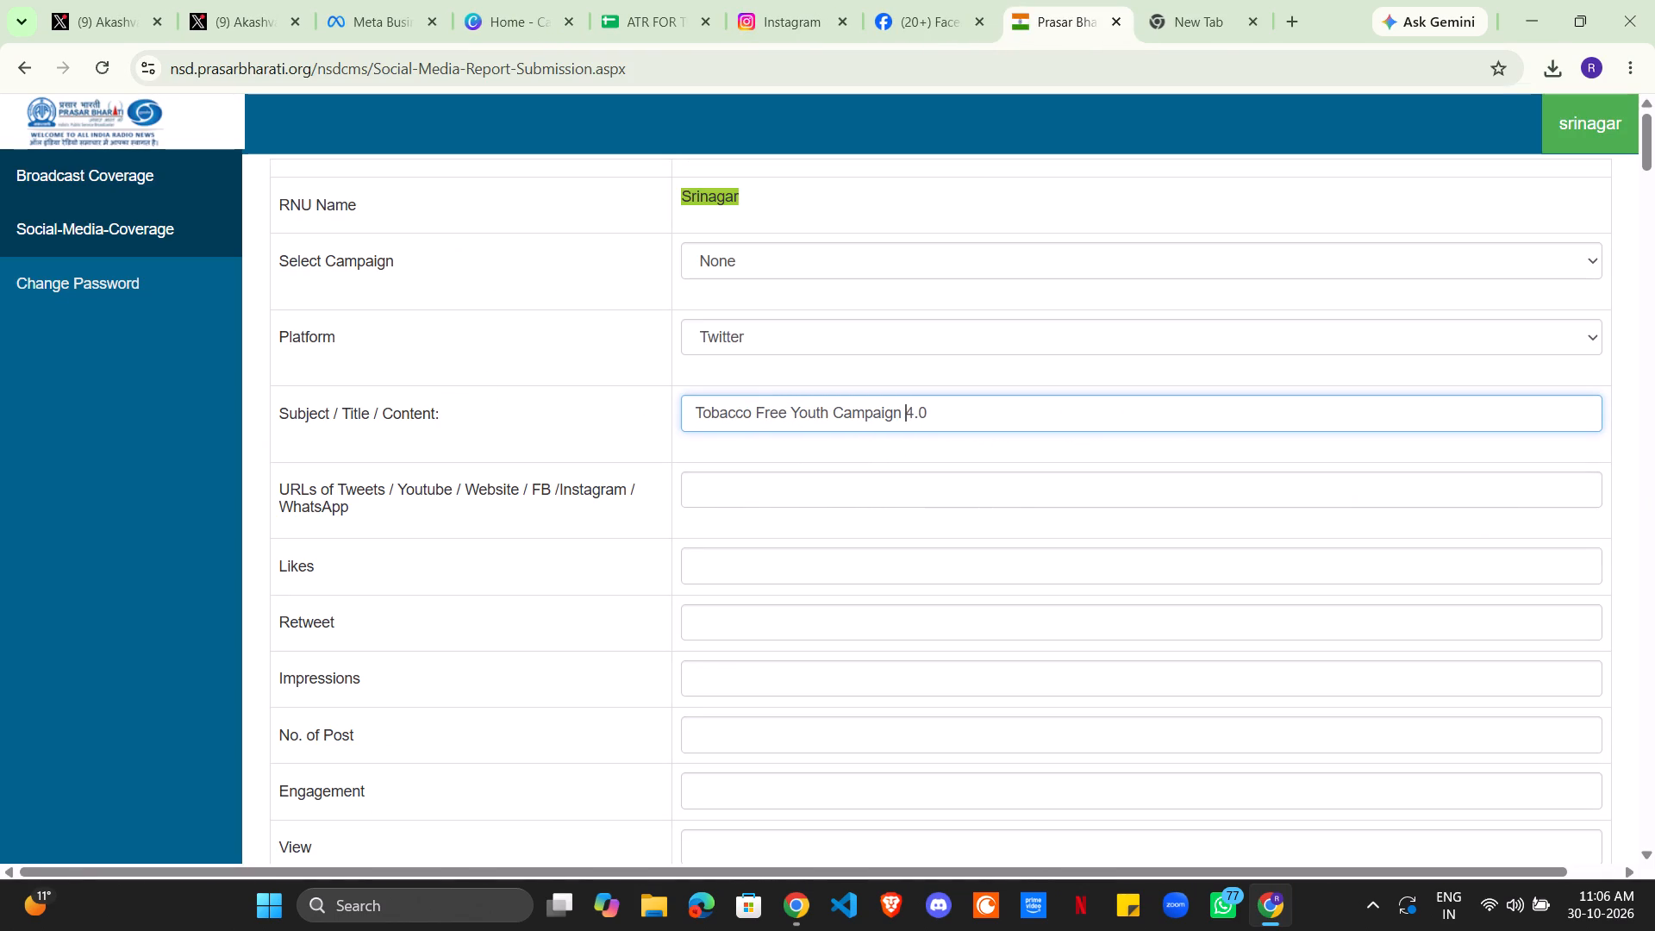
pyautogui.hotkey('ctrl', 'a')
pyautogui.hotkey('ctrl', 'c')
pyautogui.click(912, 407)
# Copy the two X links dated 10-28-2026 from the ATR FOR TOBACCO sheet into the report's URLs field.
pyautogui.click(662, 27)
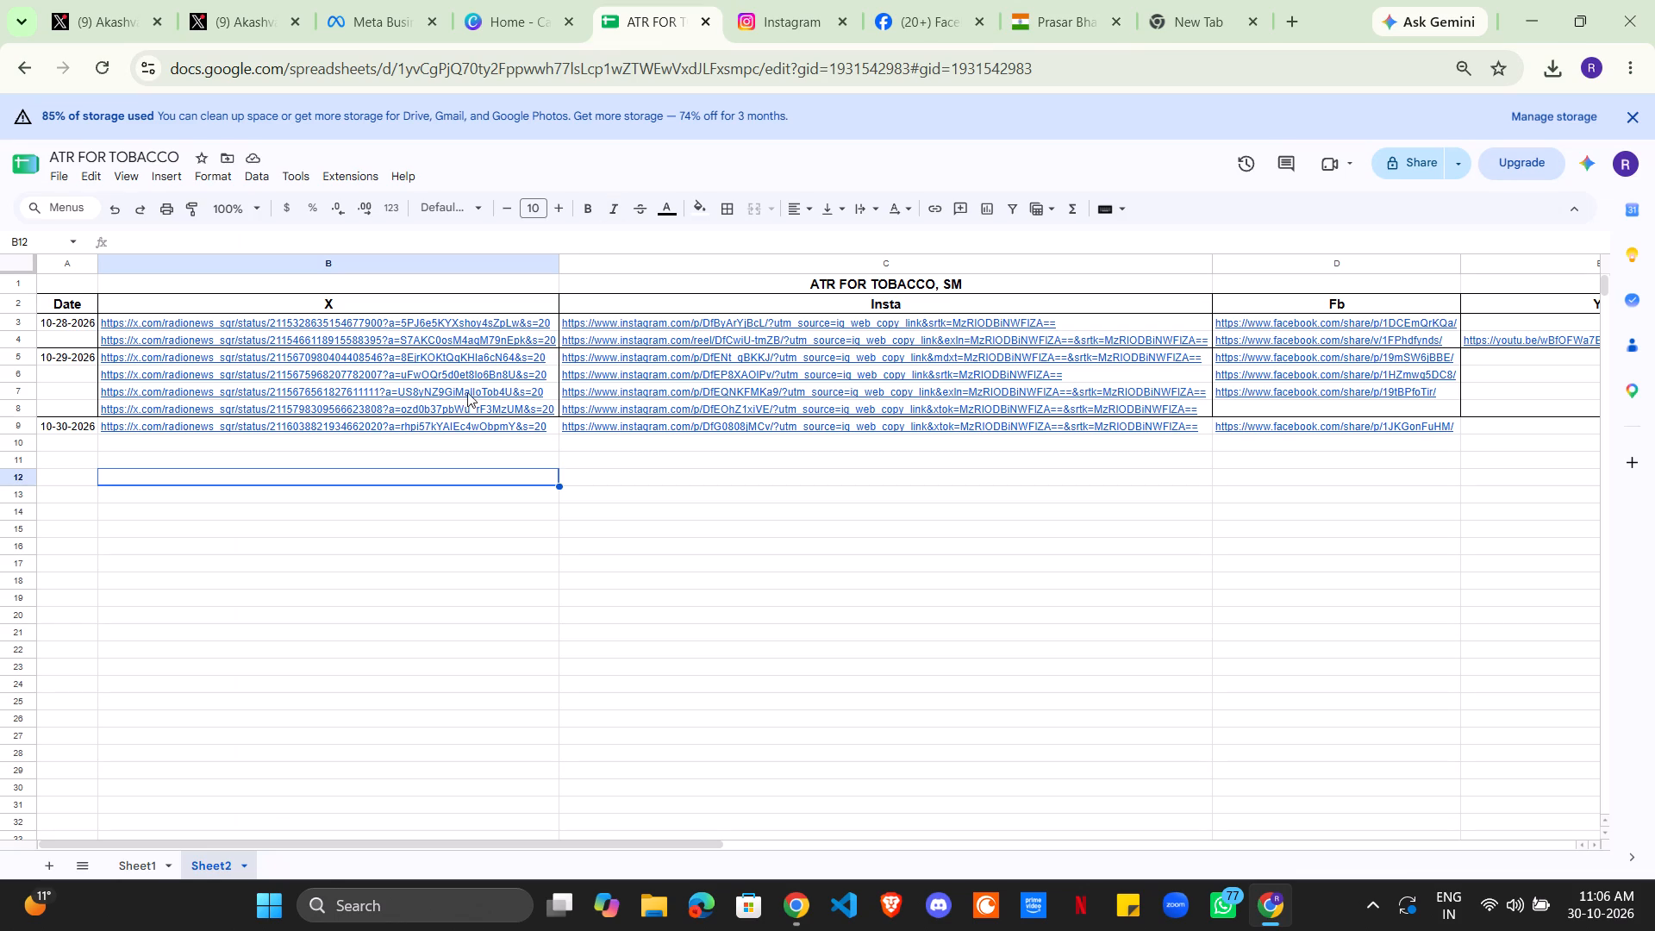
pyautogui.moveTo(447, 322); pyautogui.dragTo(477, 338)
pyautogui.hotkey('ctrl', 'c')
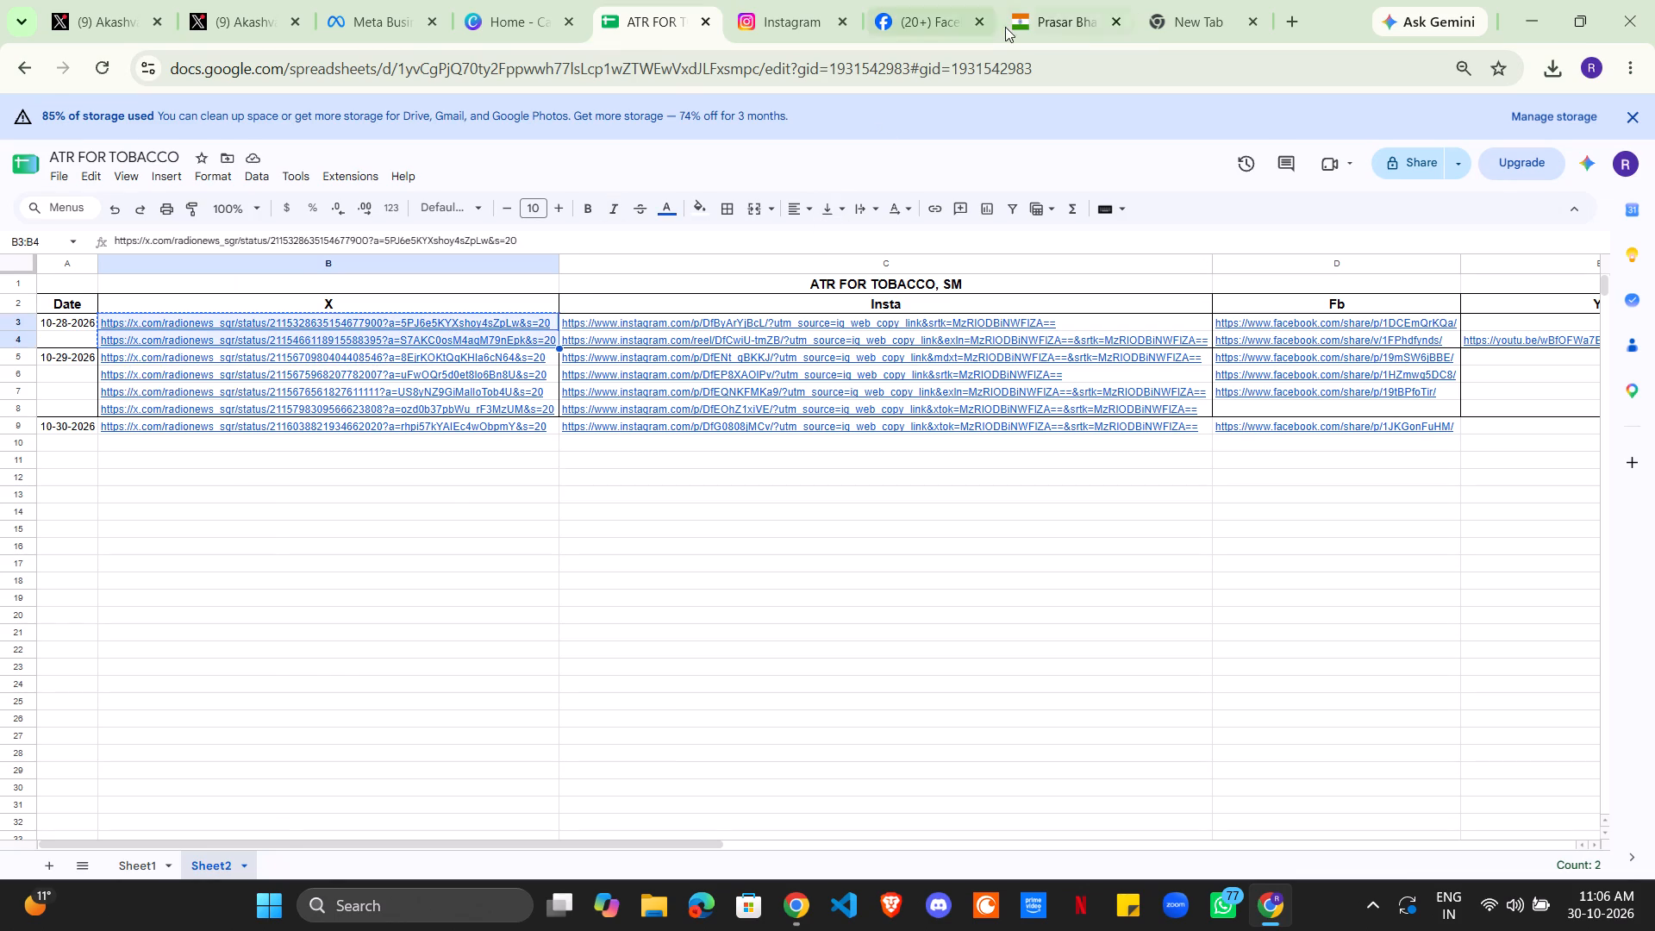
pyautogui.click(1024, 15)
pyautogui.click(755, 492)
pyautogui.hotkey('ctrl', 'v')
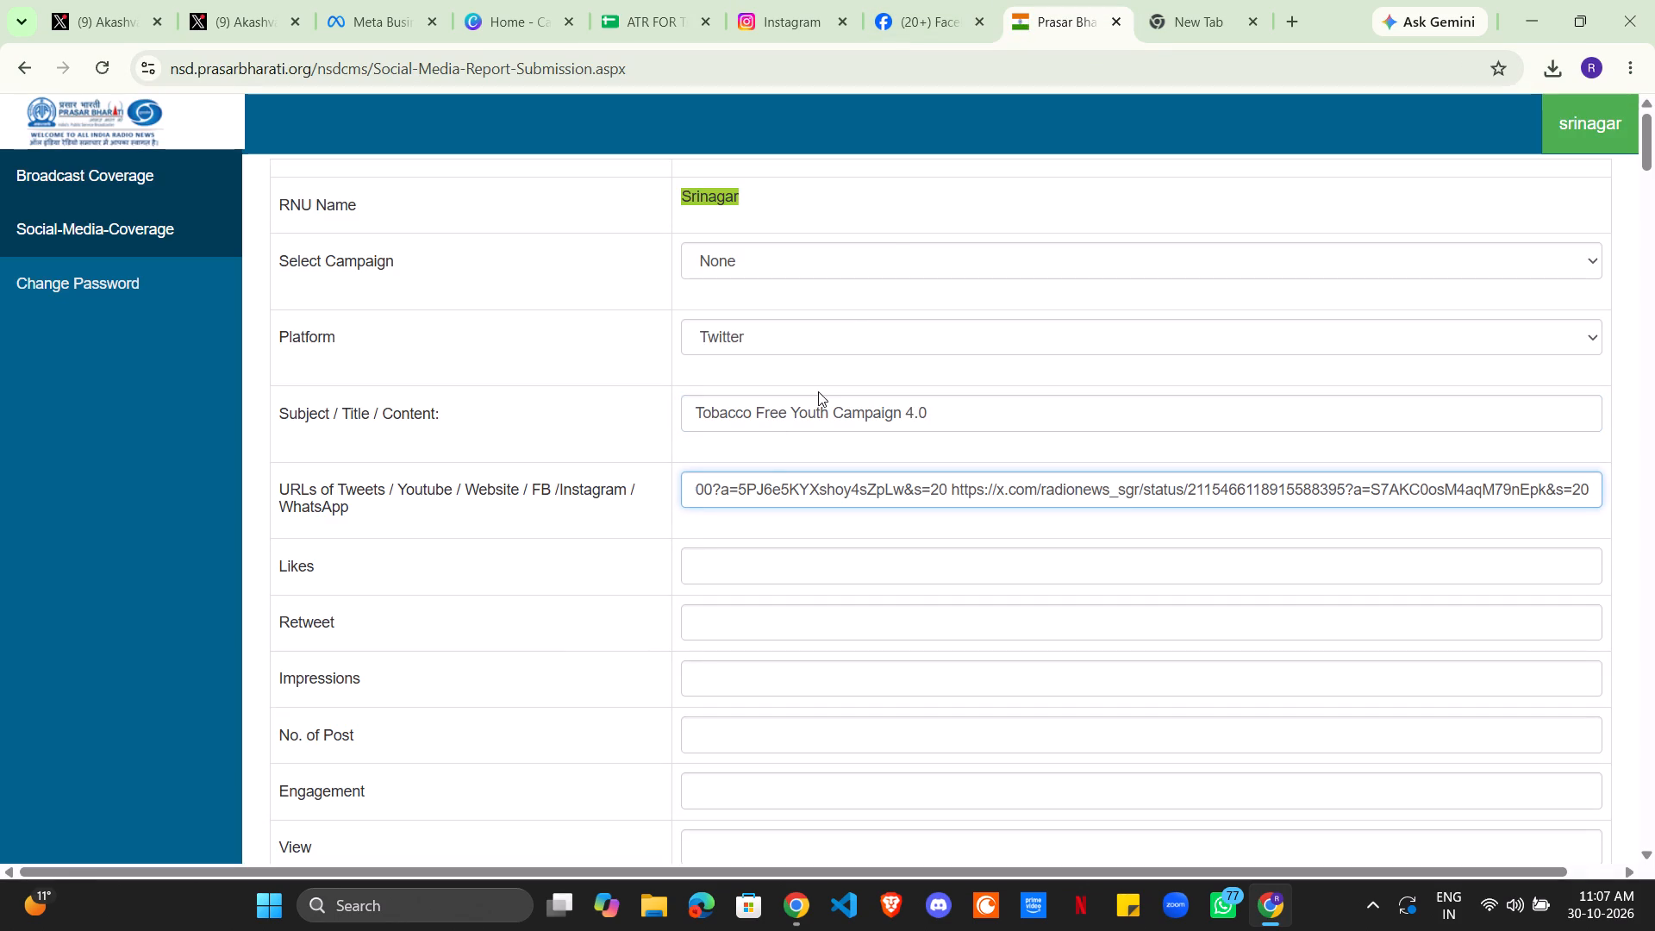
# Set the date of posting to 10/28/2026 and submit the Twitter report.
pyautogui.scroll(-7, 857, 327)
pyautogui.click(793, 196)
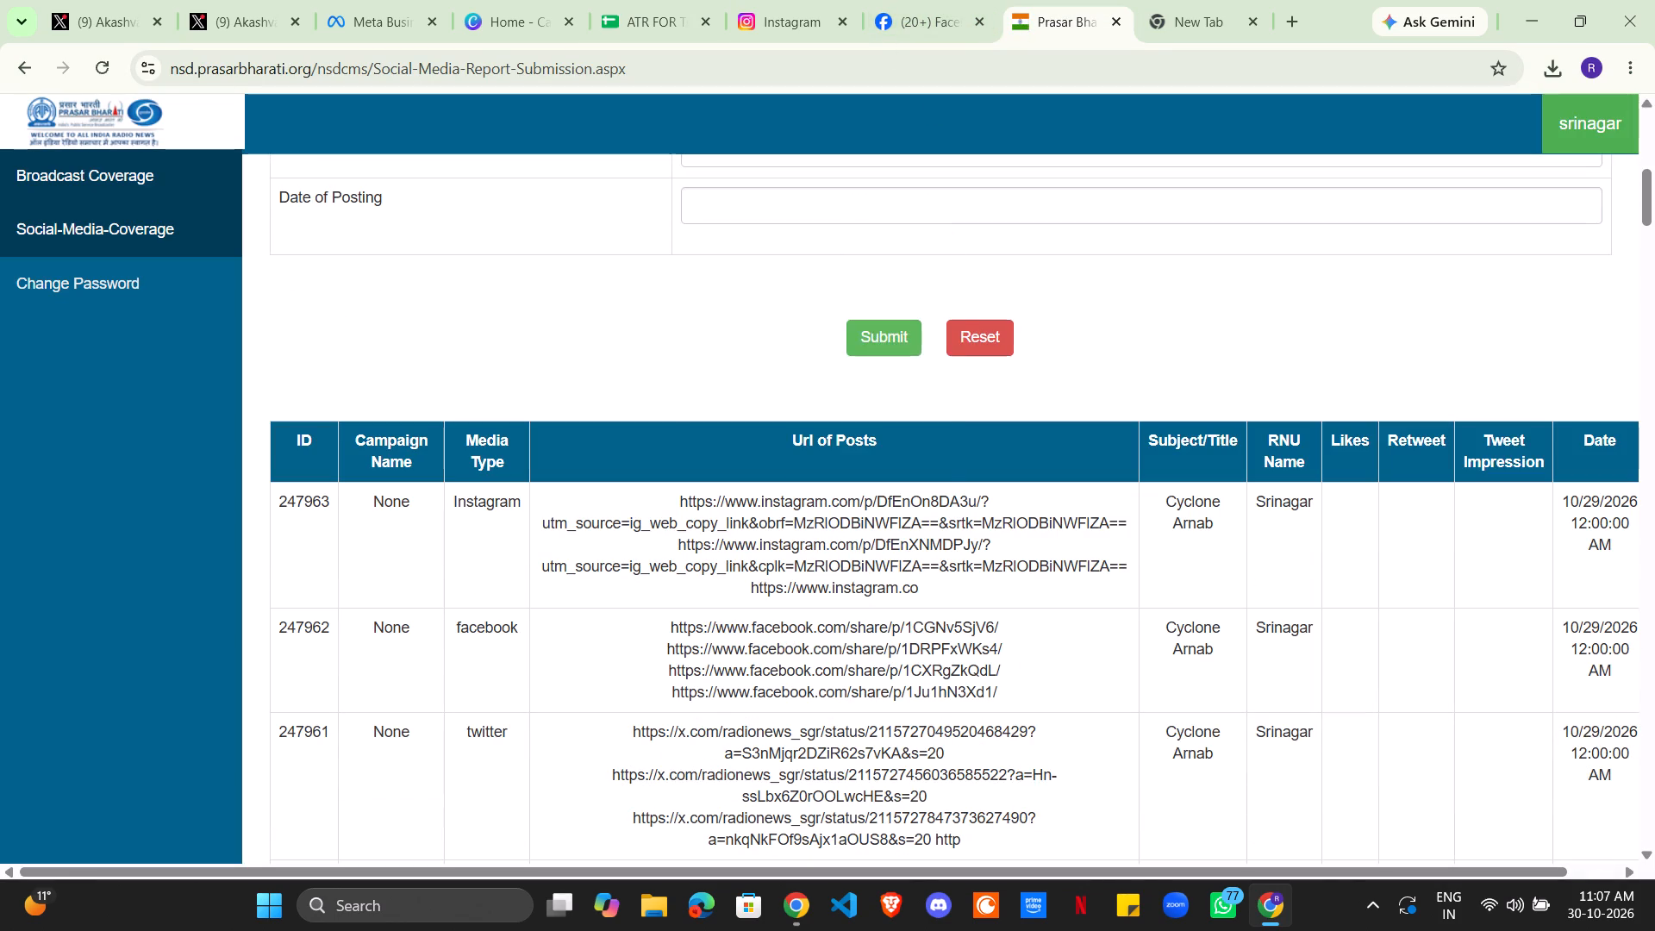
pyautogui.click(695, 291)
pyautogui.click(778, 347)
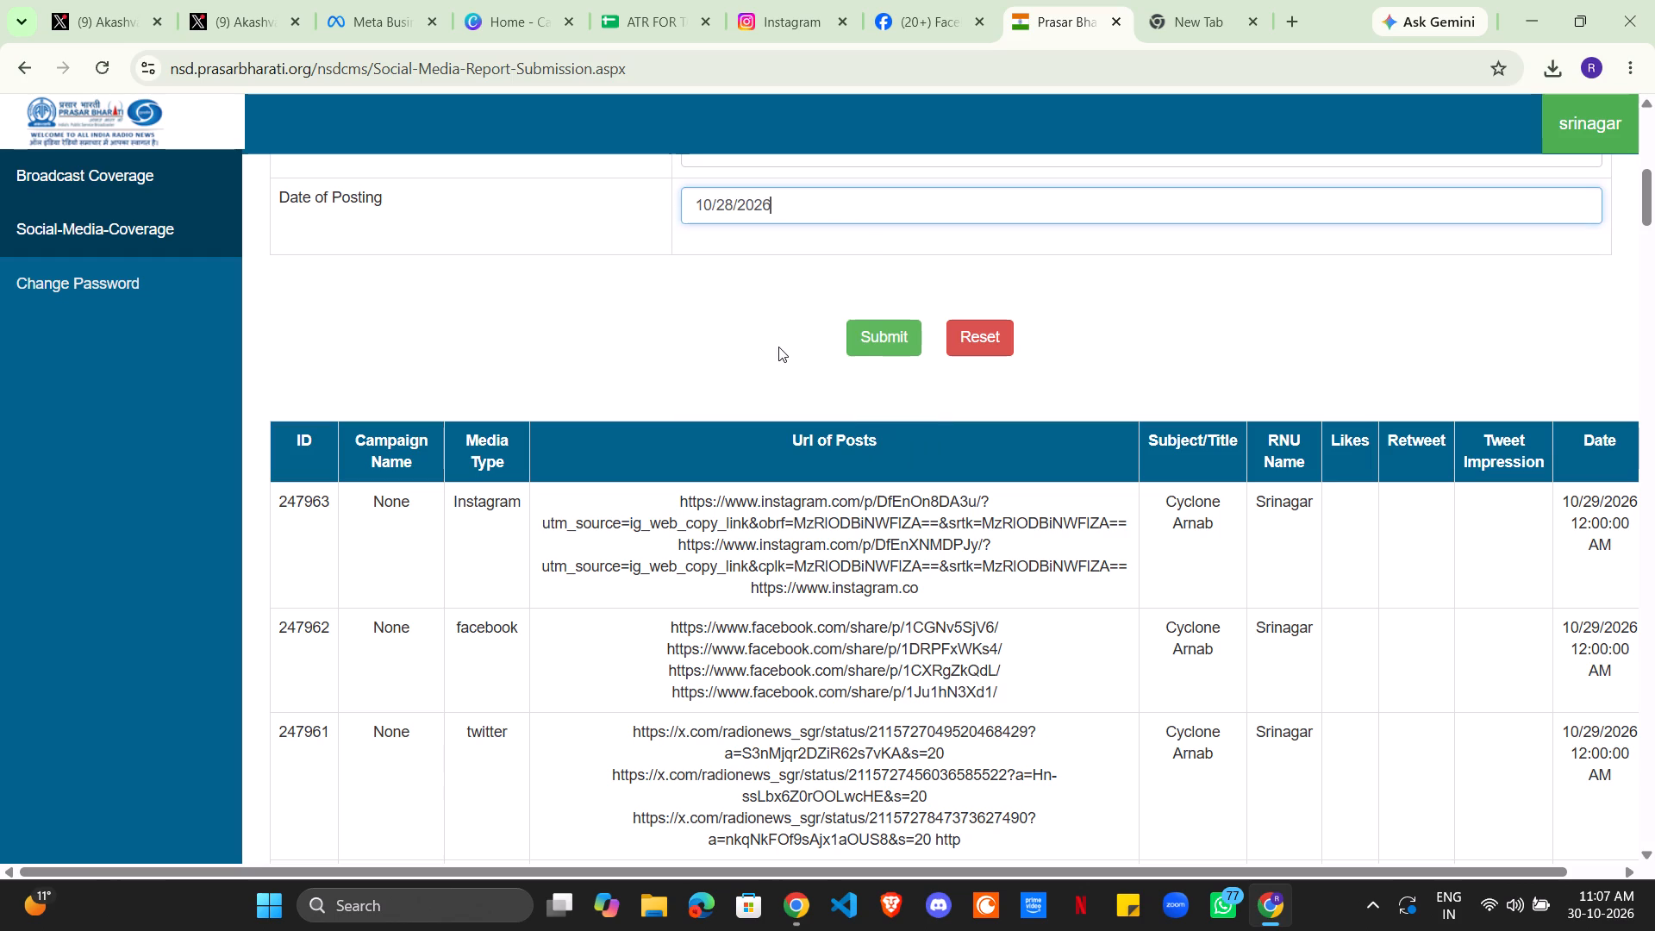
pyautogui.click(903, 336)
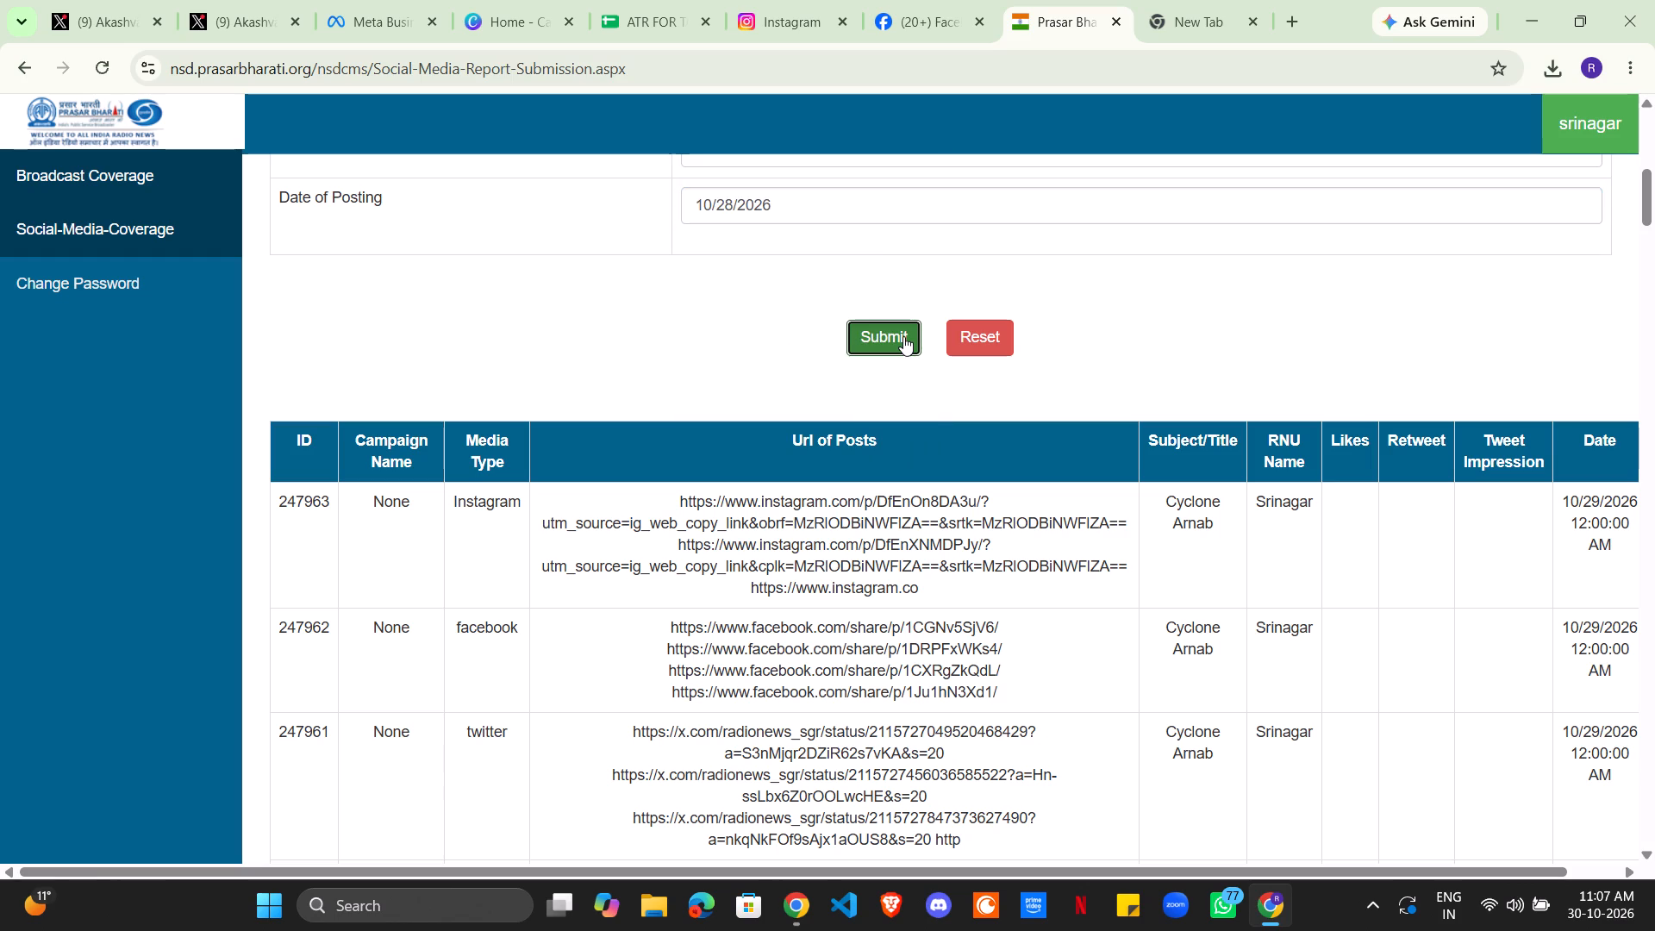
pyautogui.click(978, 200)
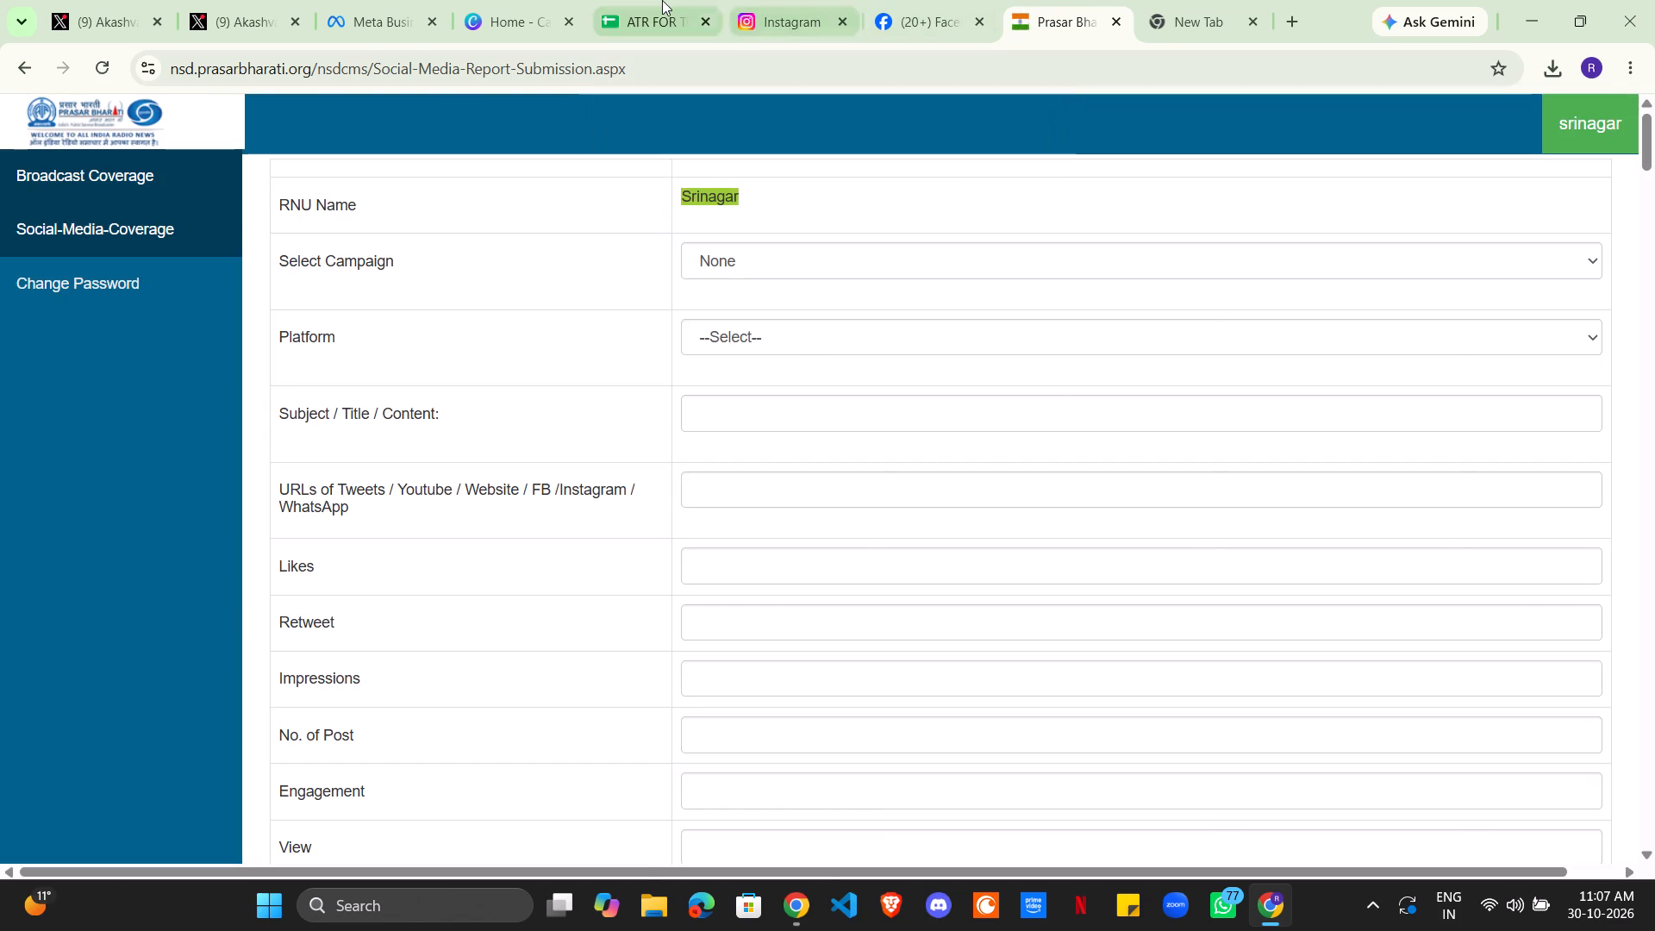
# Copy the two Instagram links dated 10-28-2026 from the ATR FOR TOBACCO sheet into the report's subject field.
pyautogui.click(662, 0)
pyautogui.moveTo(655, 322); pyautogui.dragTo(669, 328)
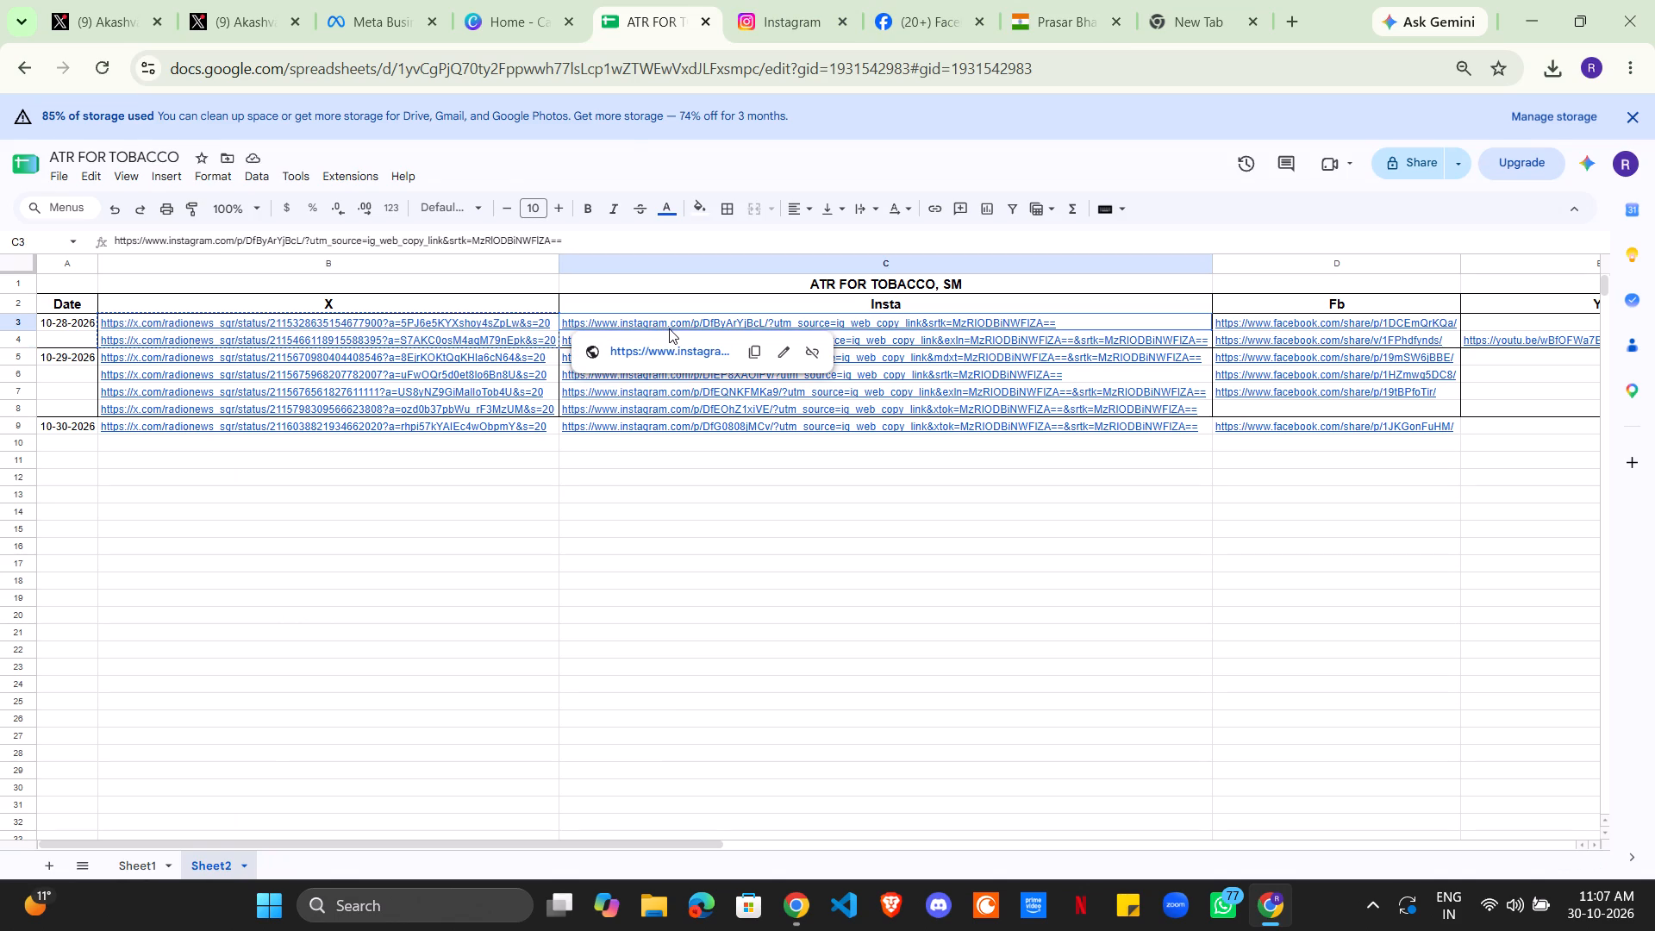
pyautogui.moveTo(669, 328); pyautogui.dragTo(869, 347)
pyautogui.hotkey('ctrl', 'c')
pyautogui.click(1052, 0)
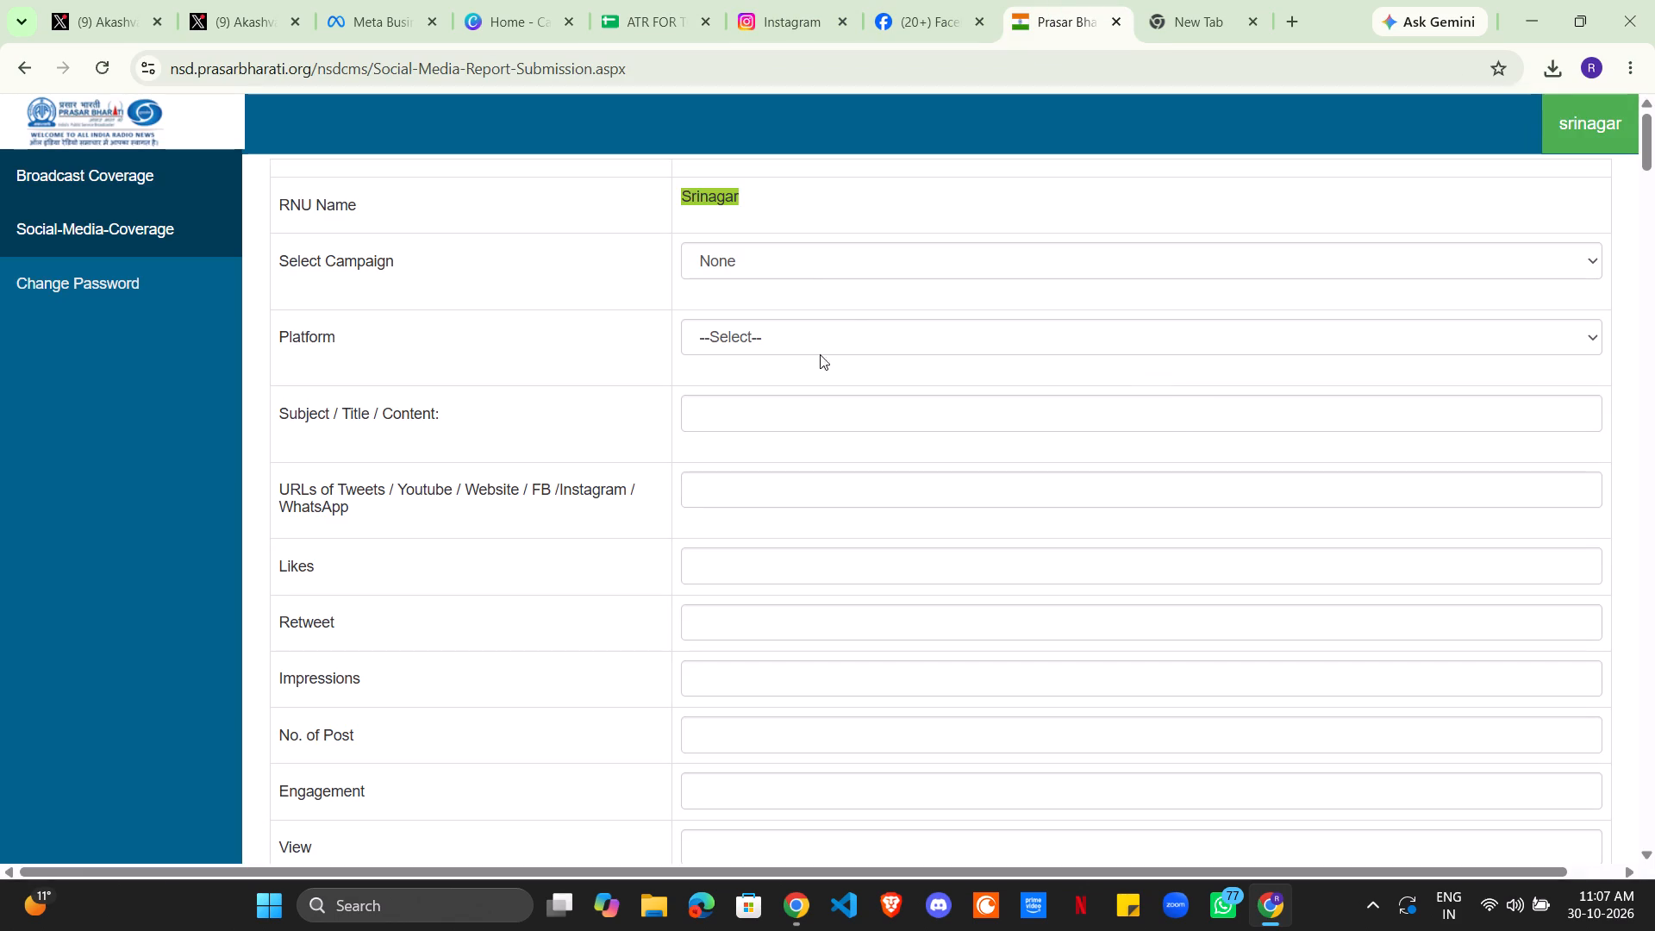
pyautogui.click(805, 419)
pyautogui.hotkey('ctrl', 'v')
# Set the report's platform to Instagram and the campaign to None.
pyautogui.click(770, 341)
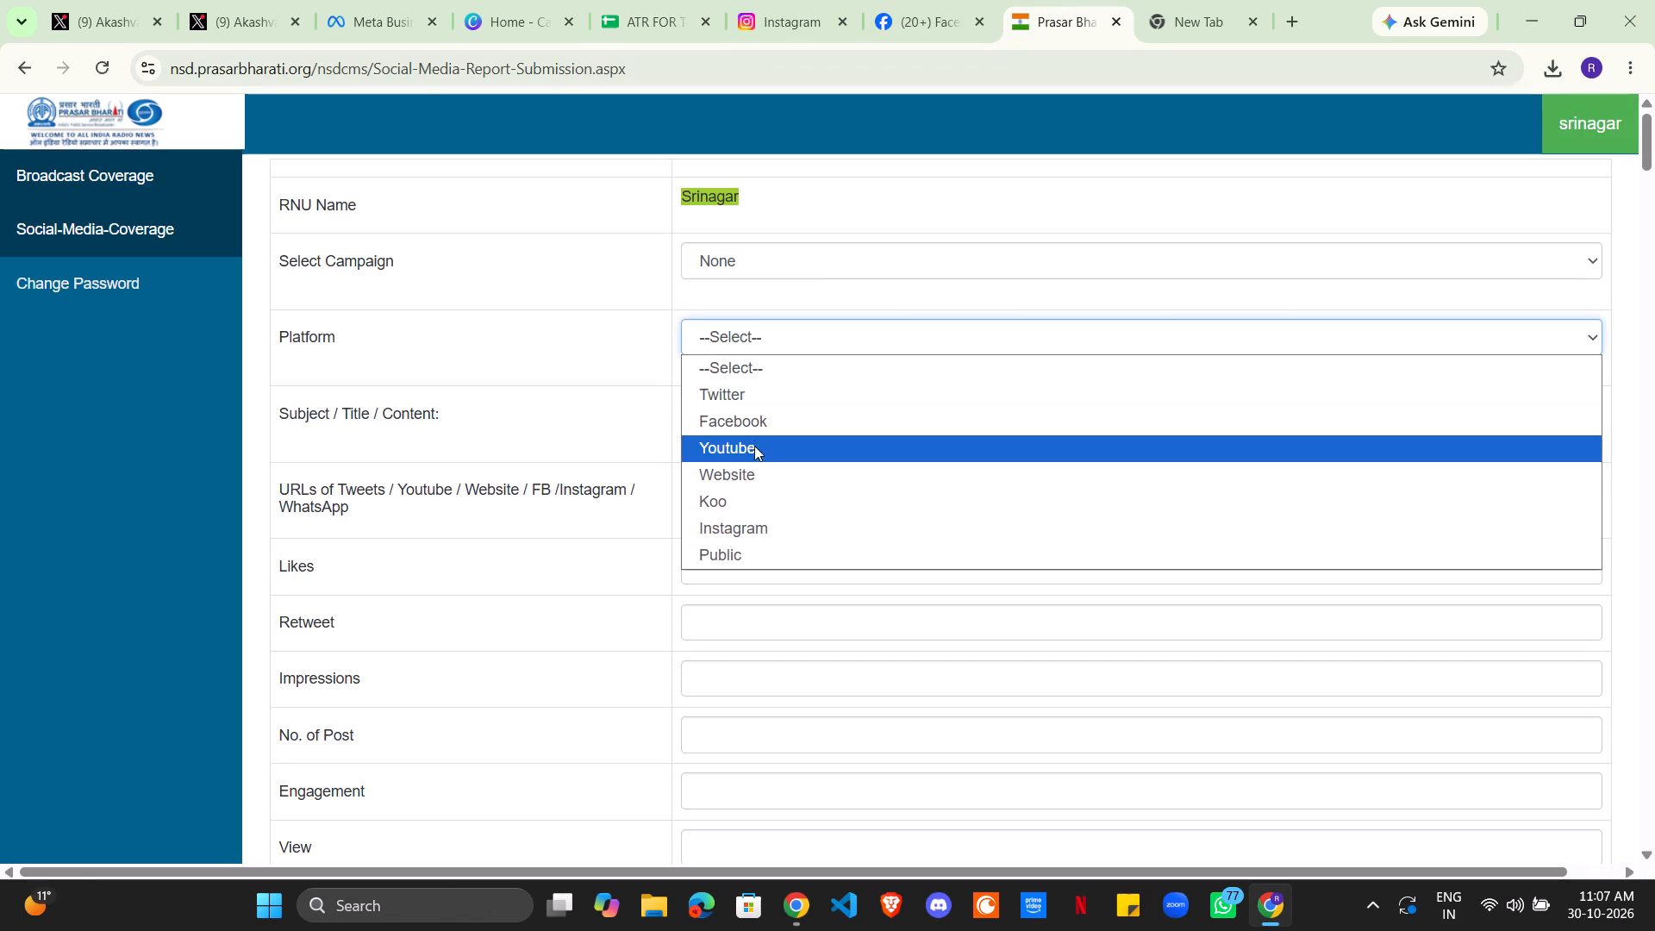
pyautogui.click(753, 523)
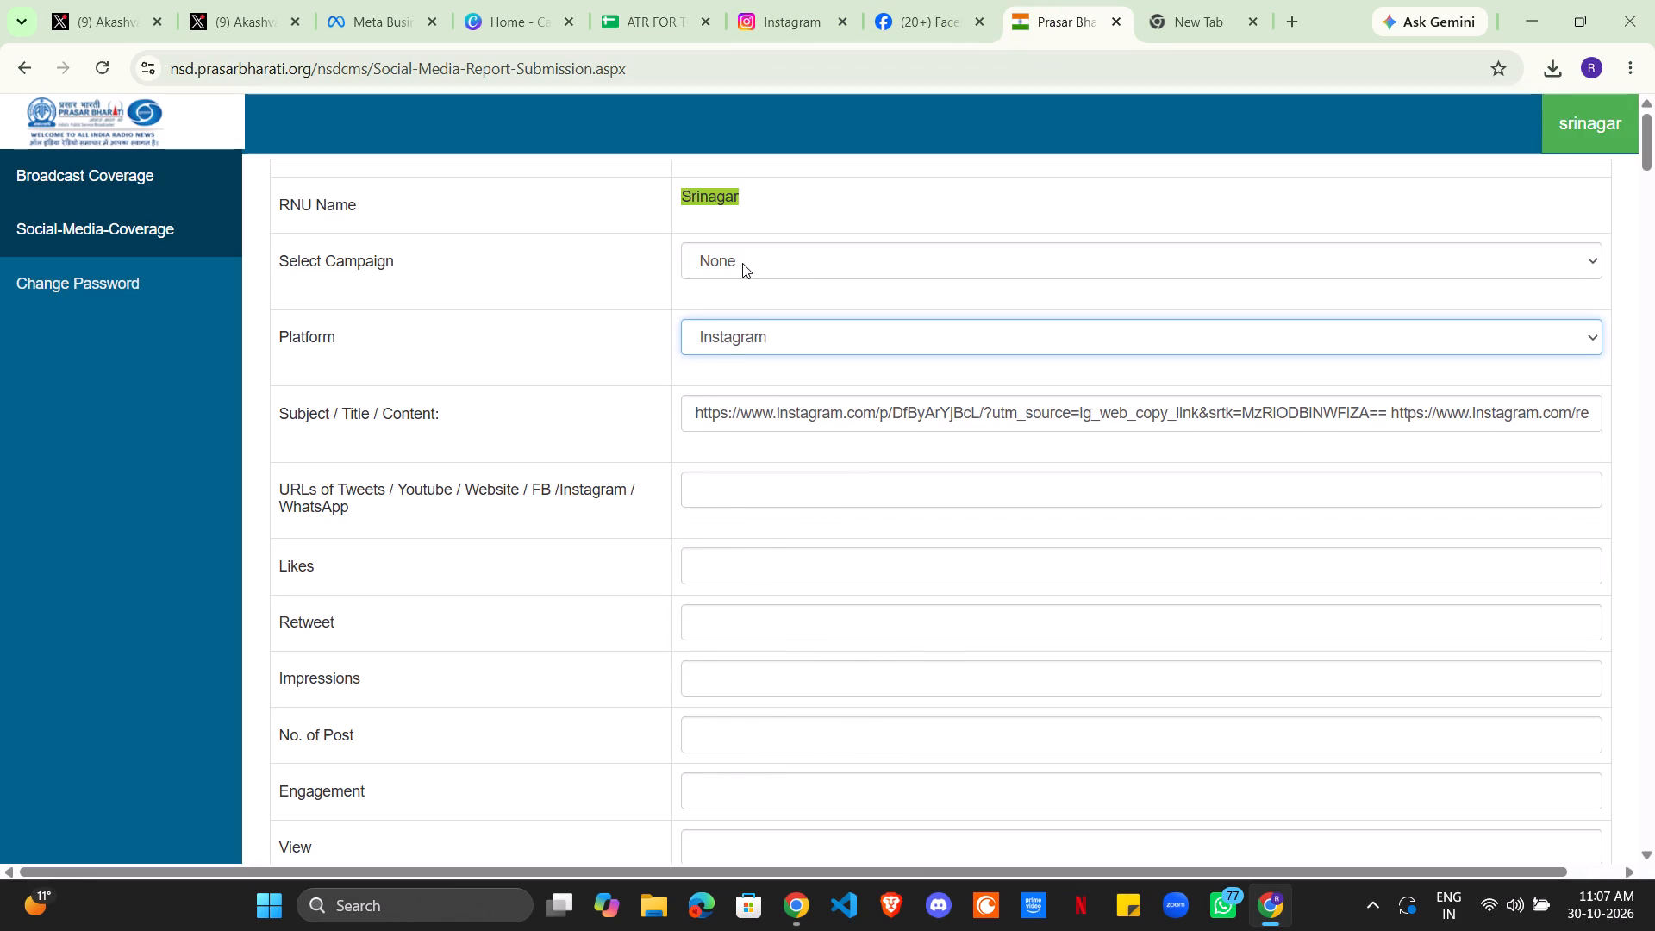
pyautogui.click(742, 263)
pyautogui.click(735, 314)
# Copy "Tobacco Free Youth Campaign 4.0" from the submitted Twitter entry into the report's URLs field.
pyautogui.scroll(-5, 824, 459)
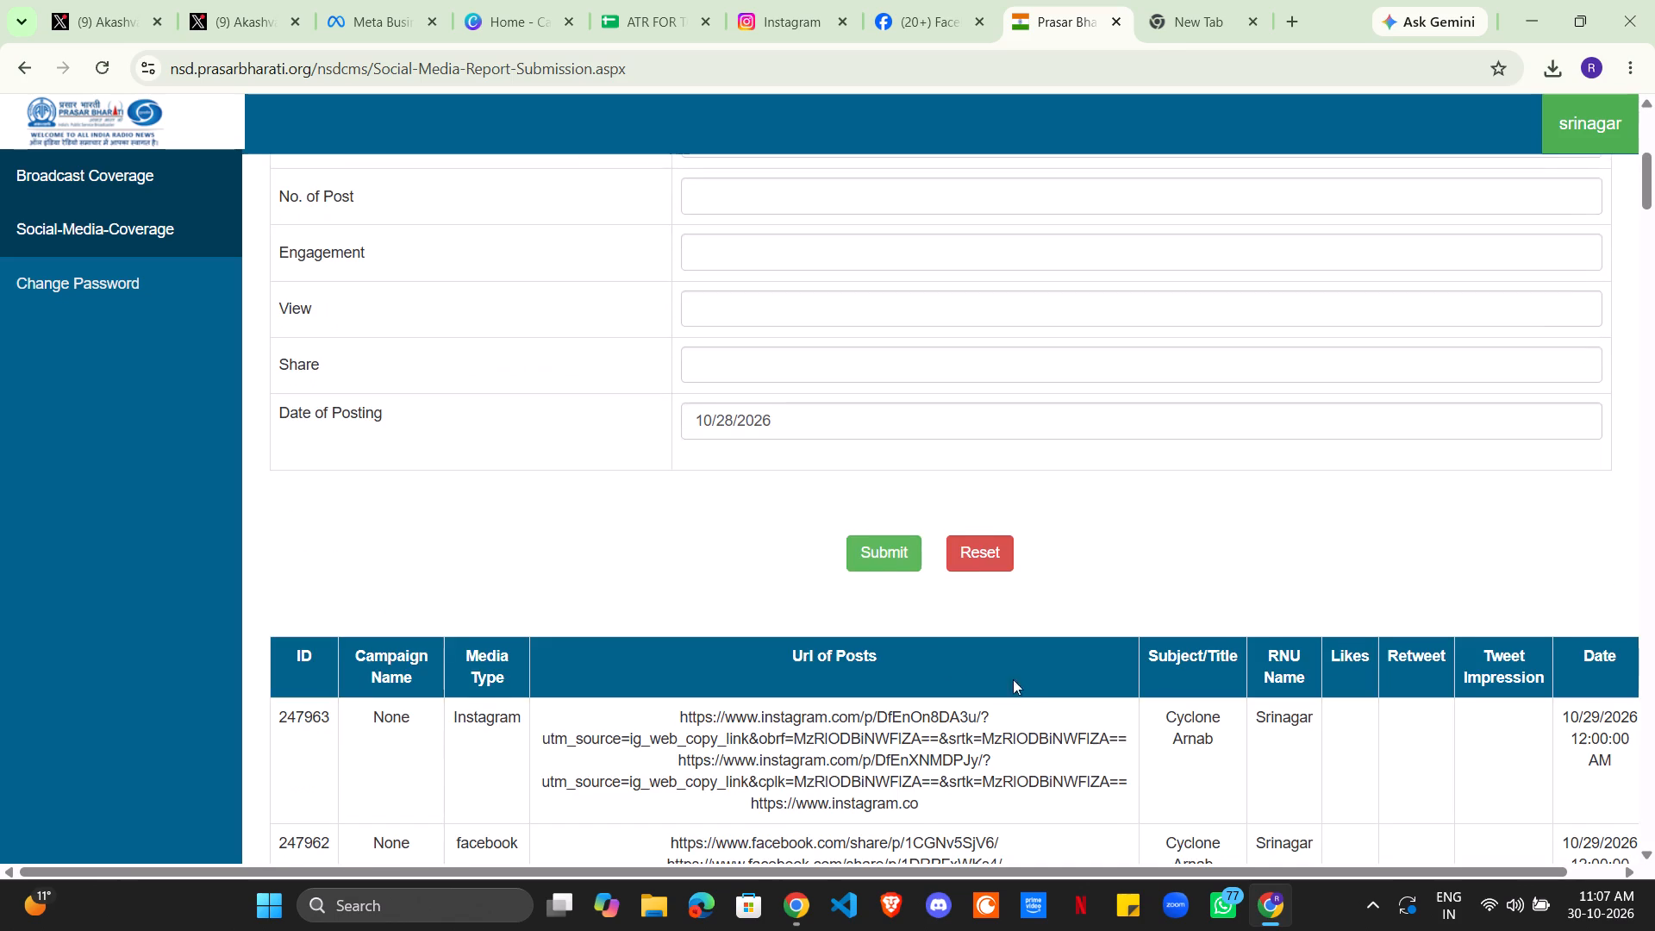
pyautogui.scroll(-2, 1024, 687)
pyautogui.scroll(-4, 1240, 695)
pyautogui.moveTo(1218, 522); pyautogui.dragTo(1166, 440)
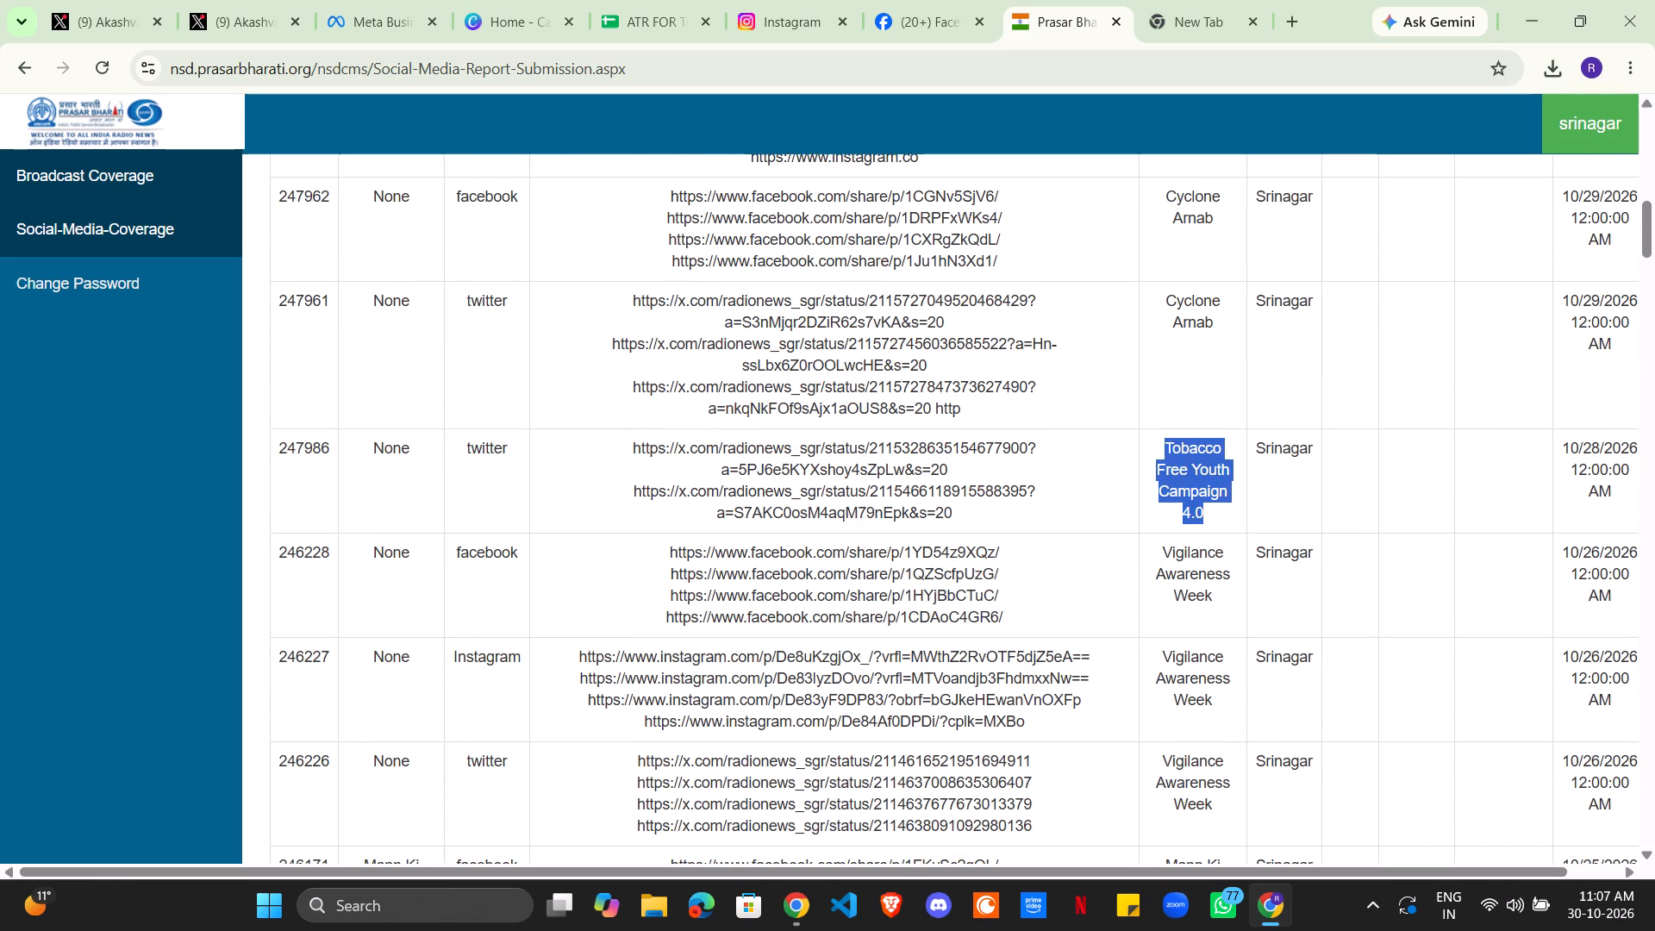
pyautogui.hotkey('ctrl', 'c')
pyautogui.scroll(9, 881, 488)
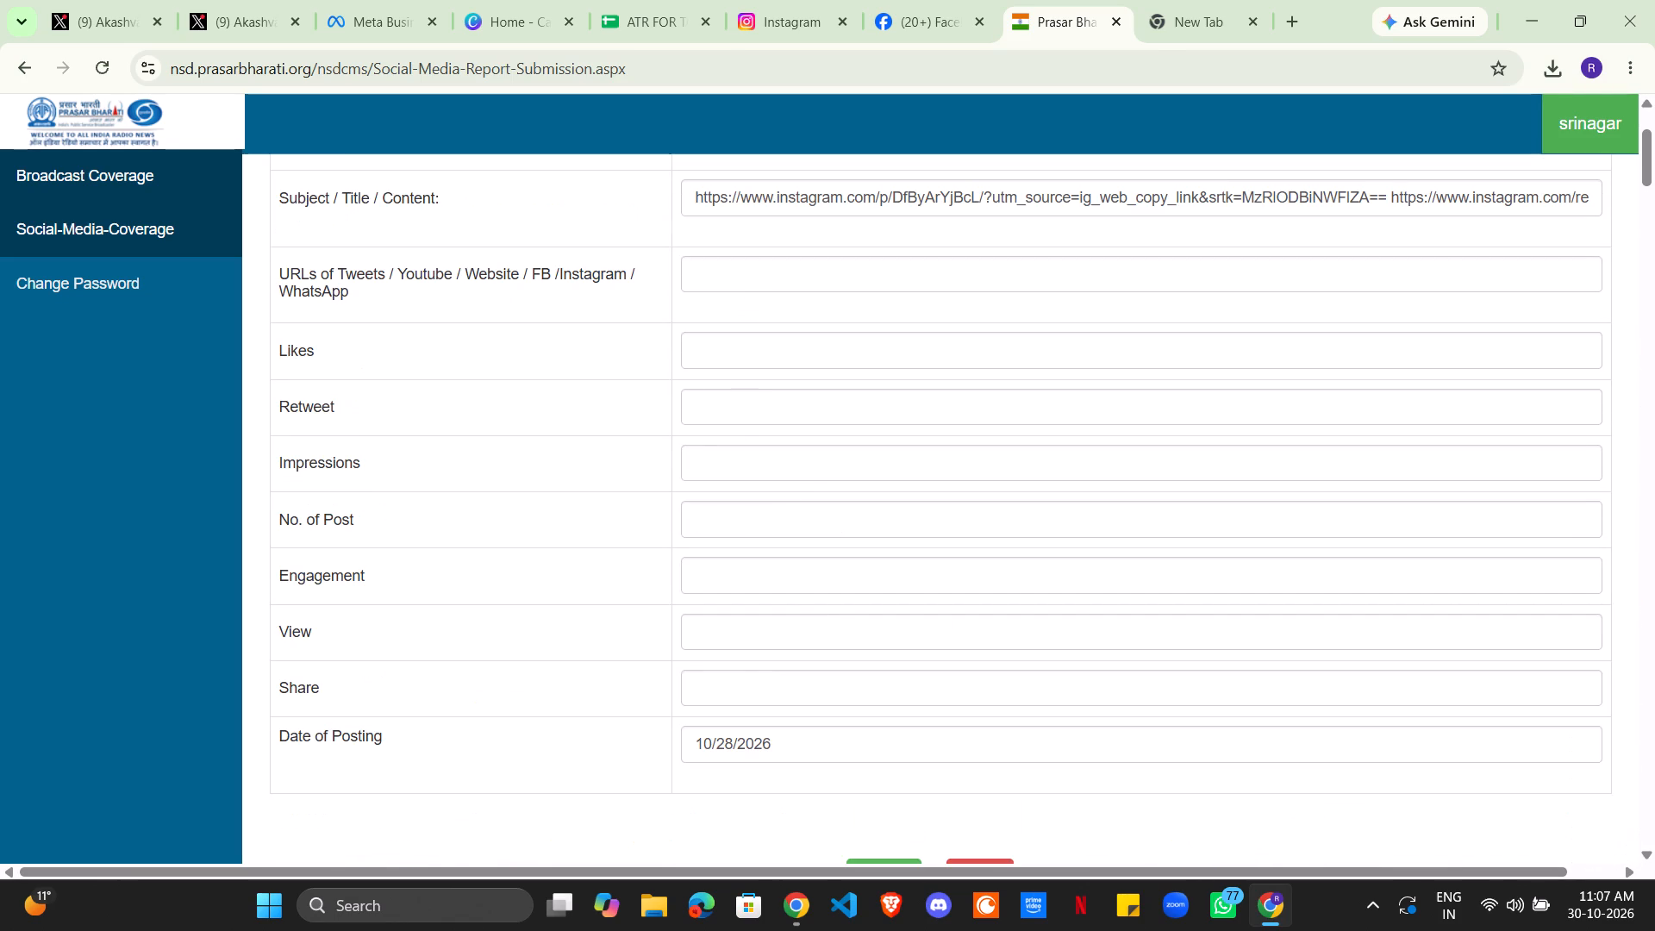
pyautogui.click(750, 289)
pyautogui.hotkey('ctrl', 'v')
# Submit the Instagram report dated 10/28/2026.
pyautogui.scroll(-3, 827, 633)
pyautogui.click(887, 547)
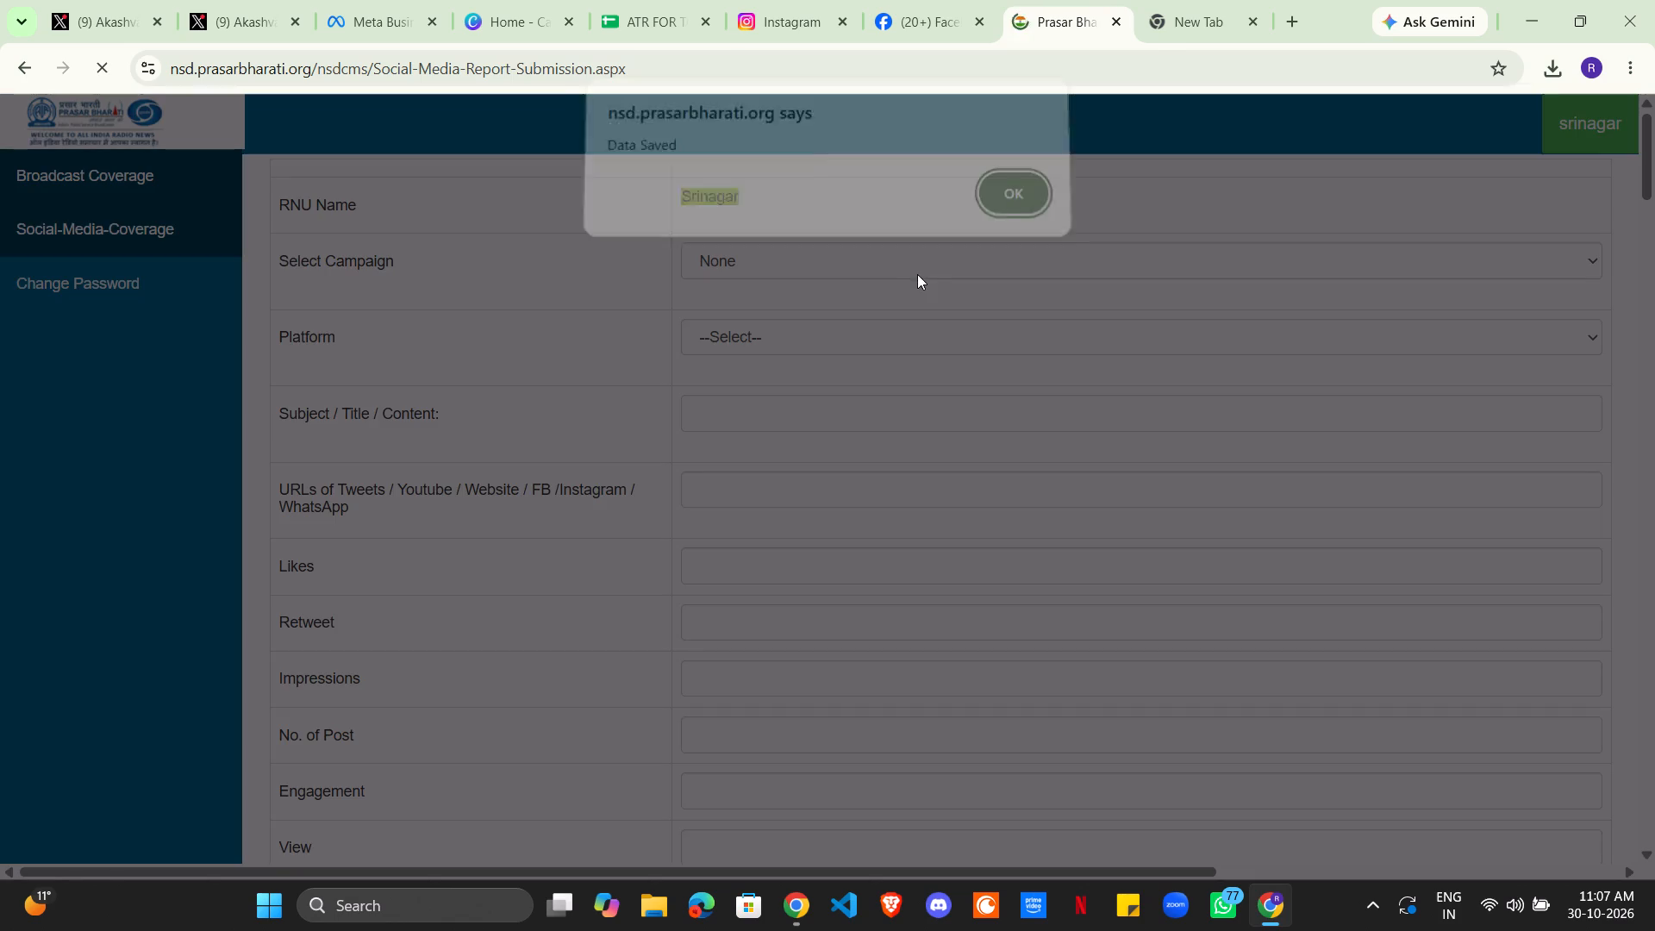
pyautogui.click(1021, 211)
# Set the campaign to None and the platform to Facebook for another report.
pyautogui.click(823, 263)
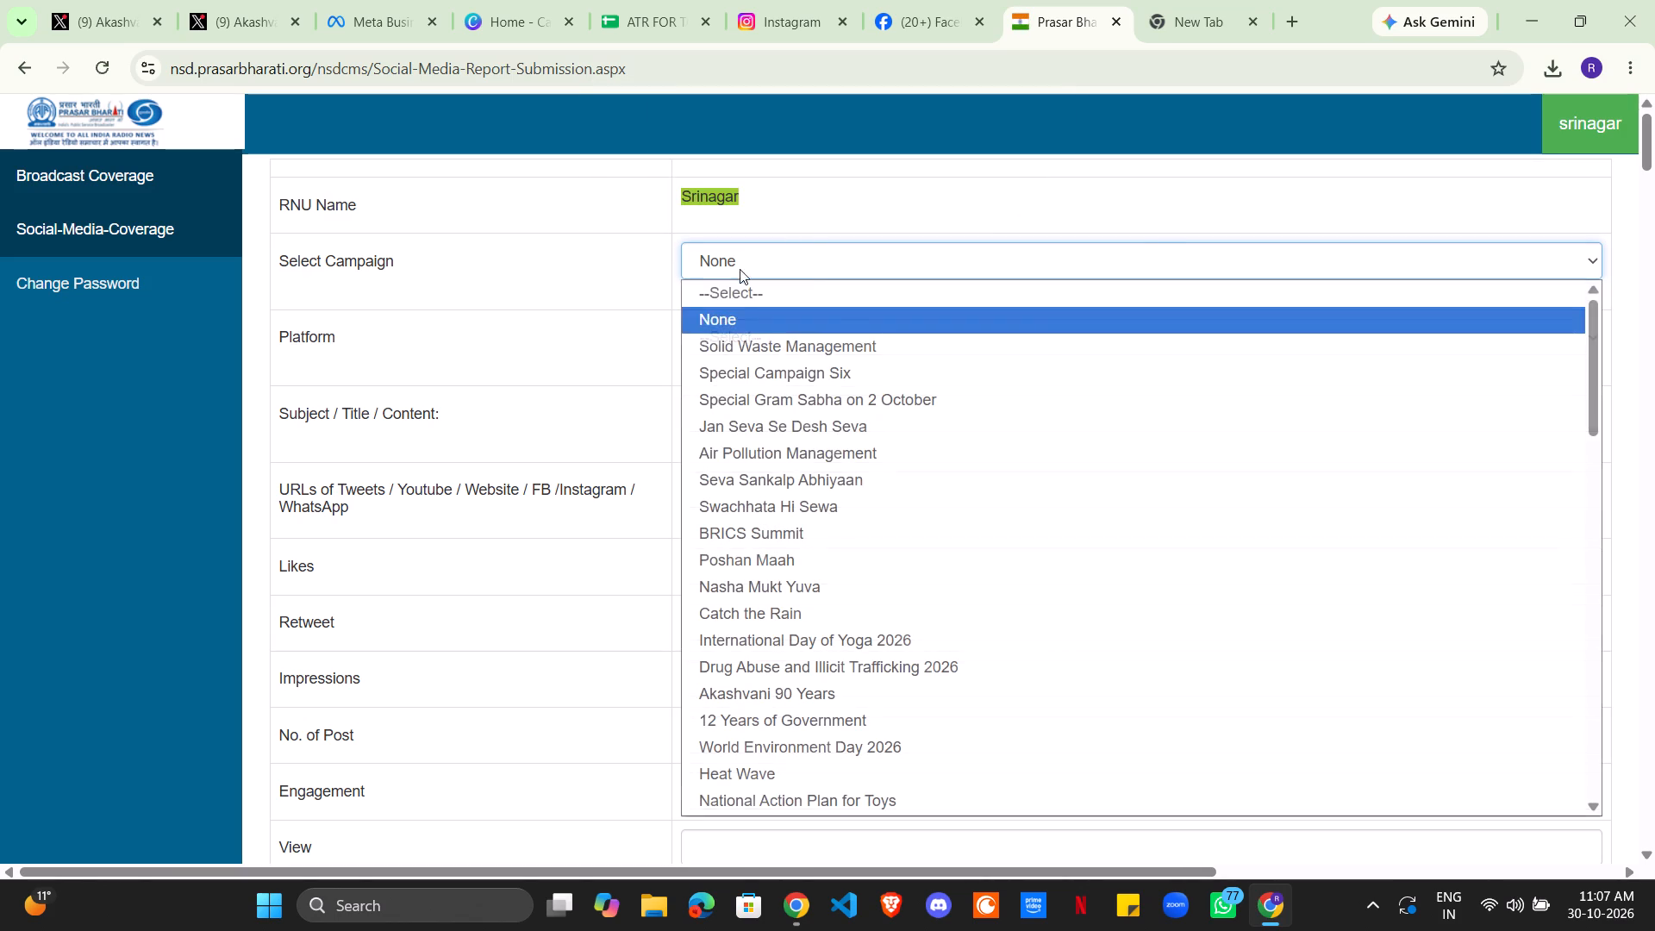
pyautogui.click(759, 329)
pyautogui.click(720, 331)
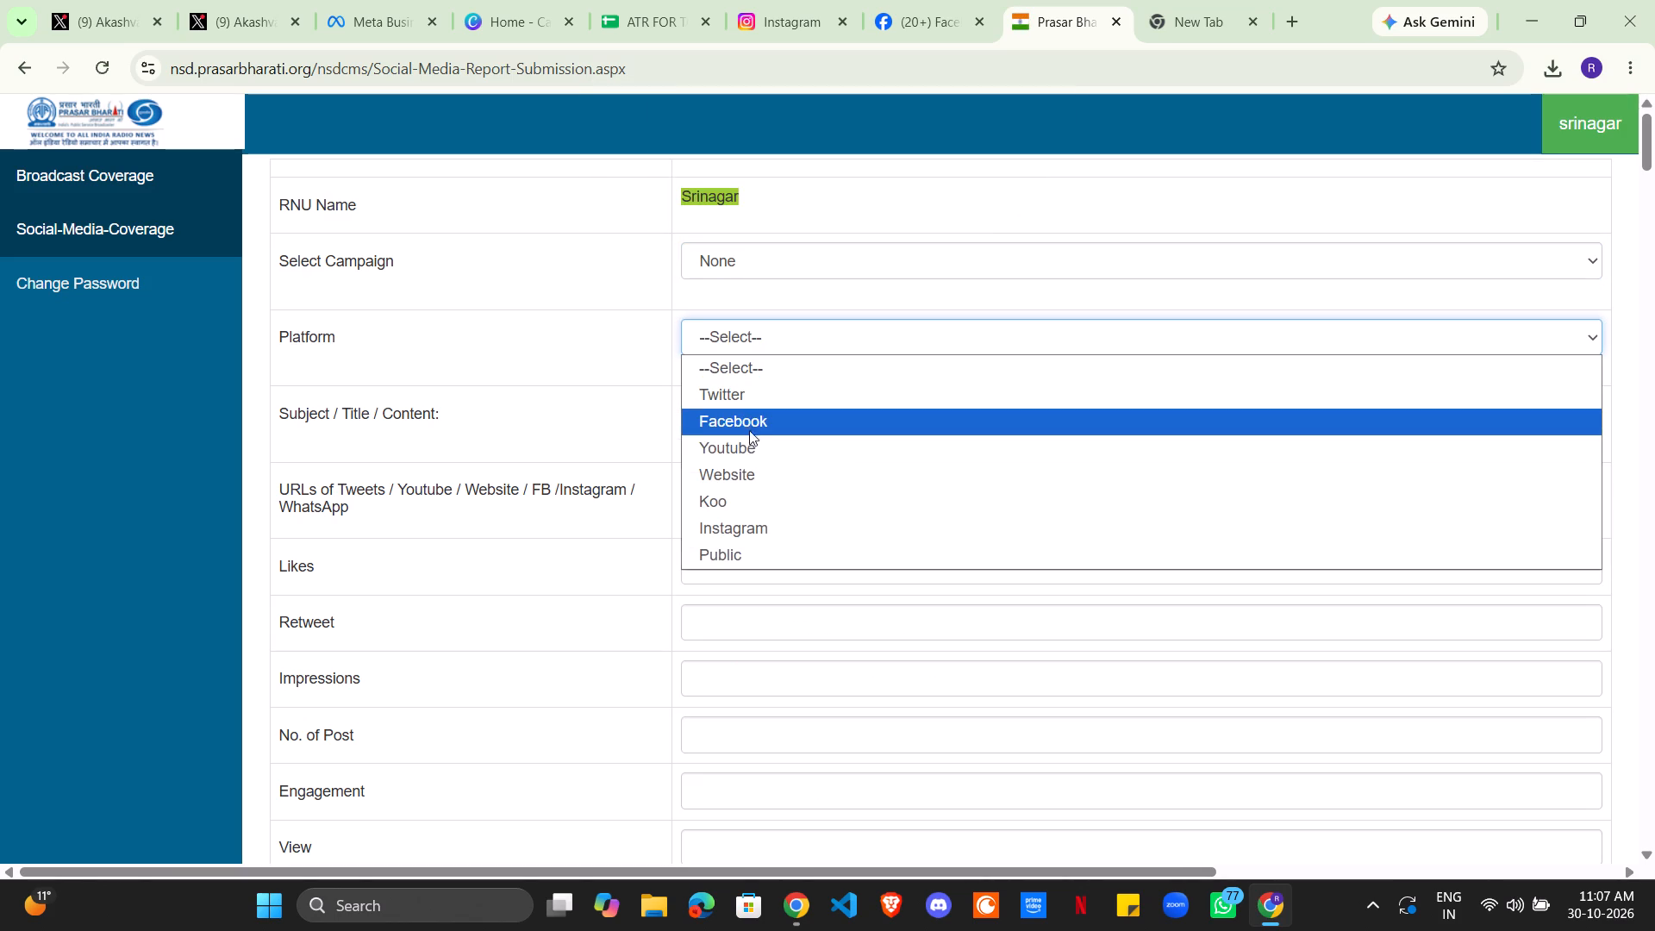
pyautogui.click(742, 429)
# Check the URL and subject columns of the newly submitted Instagram entry in the reports list.
pyautogui.scroll(-3, 833, 572)
pyautogui.scroll(-5, 1041, 675)
pyautogui.scroll(-5, 1173, 675)
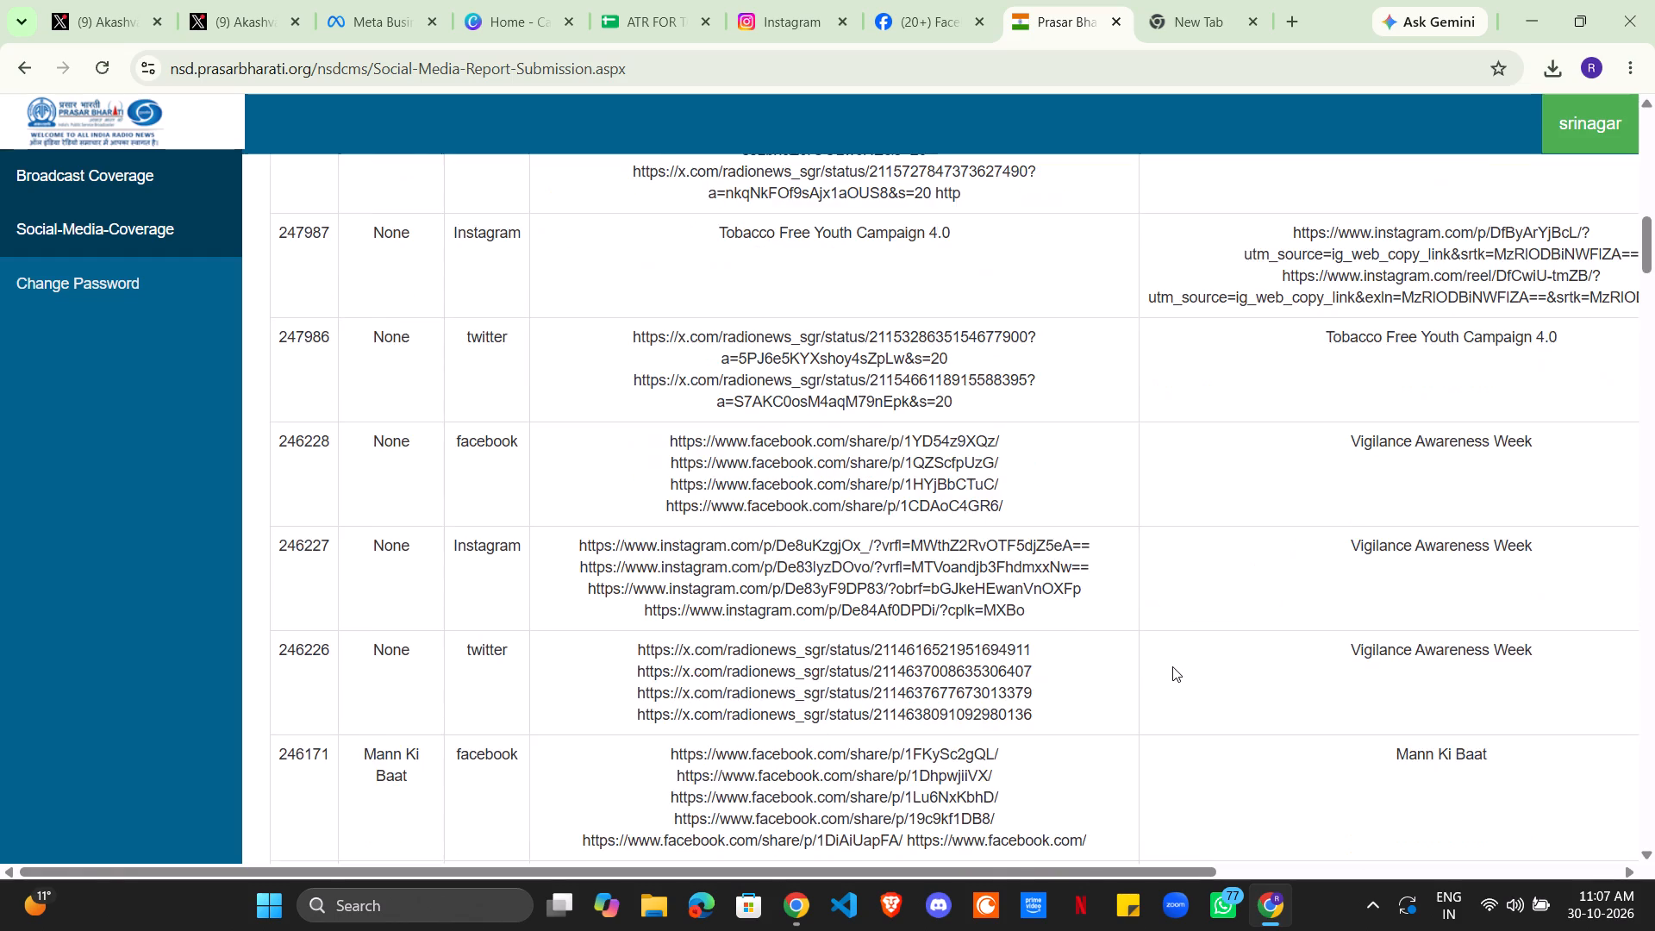
pyautogui.scroll(3, 1176, 663)
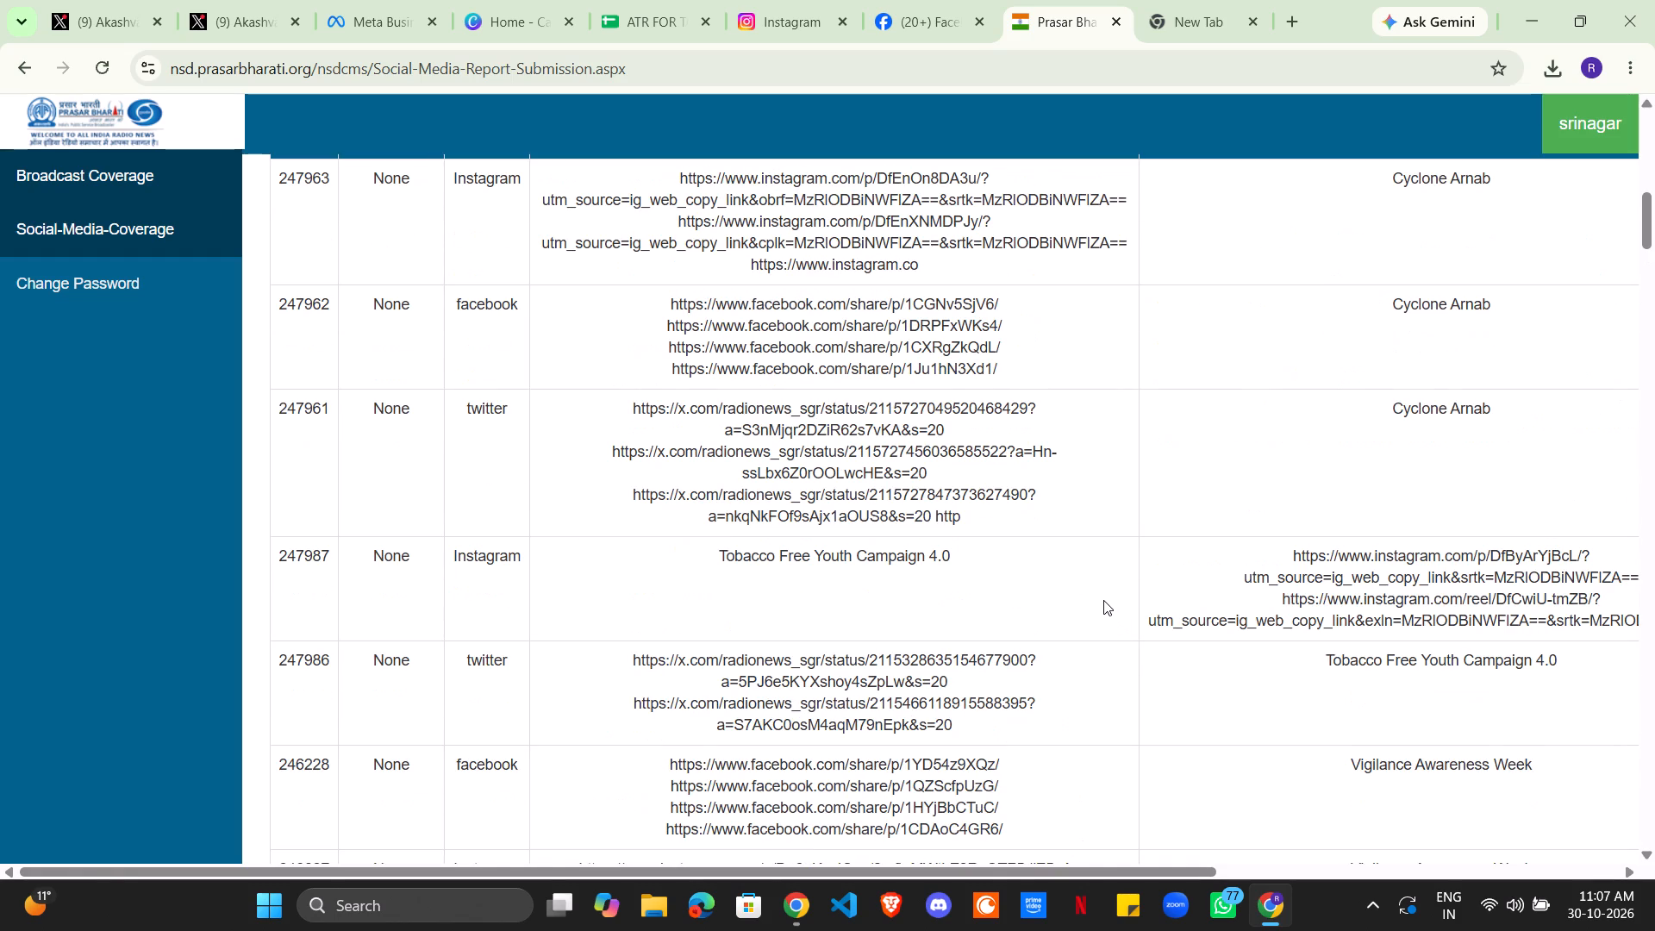
pyautogui.moveTo(1031, 569); pyautogui.dragTo(720, 556)
pyautogui.scroll(6, 908, 627)
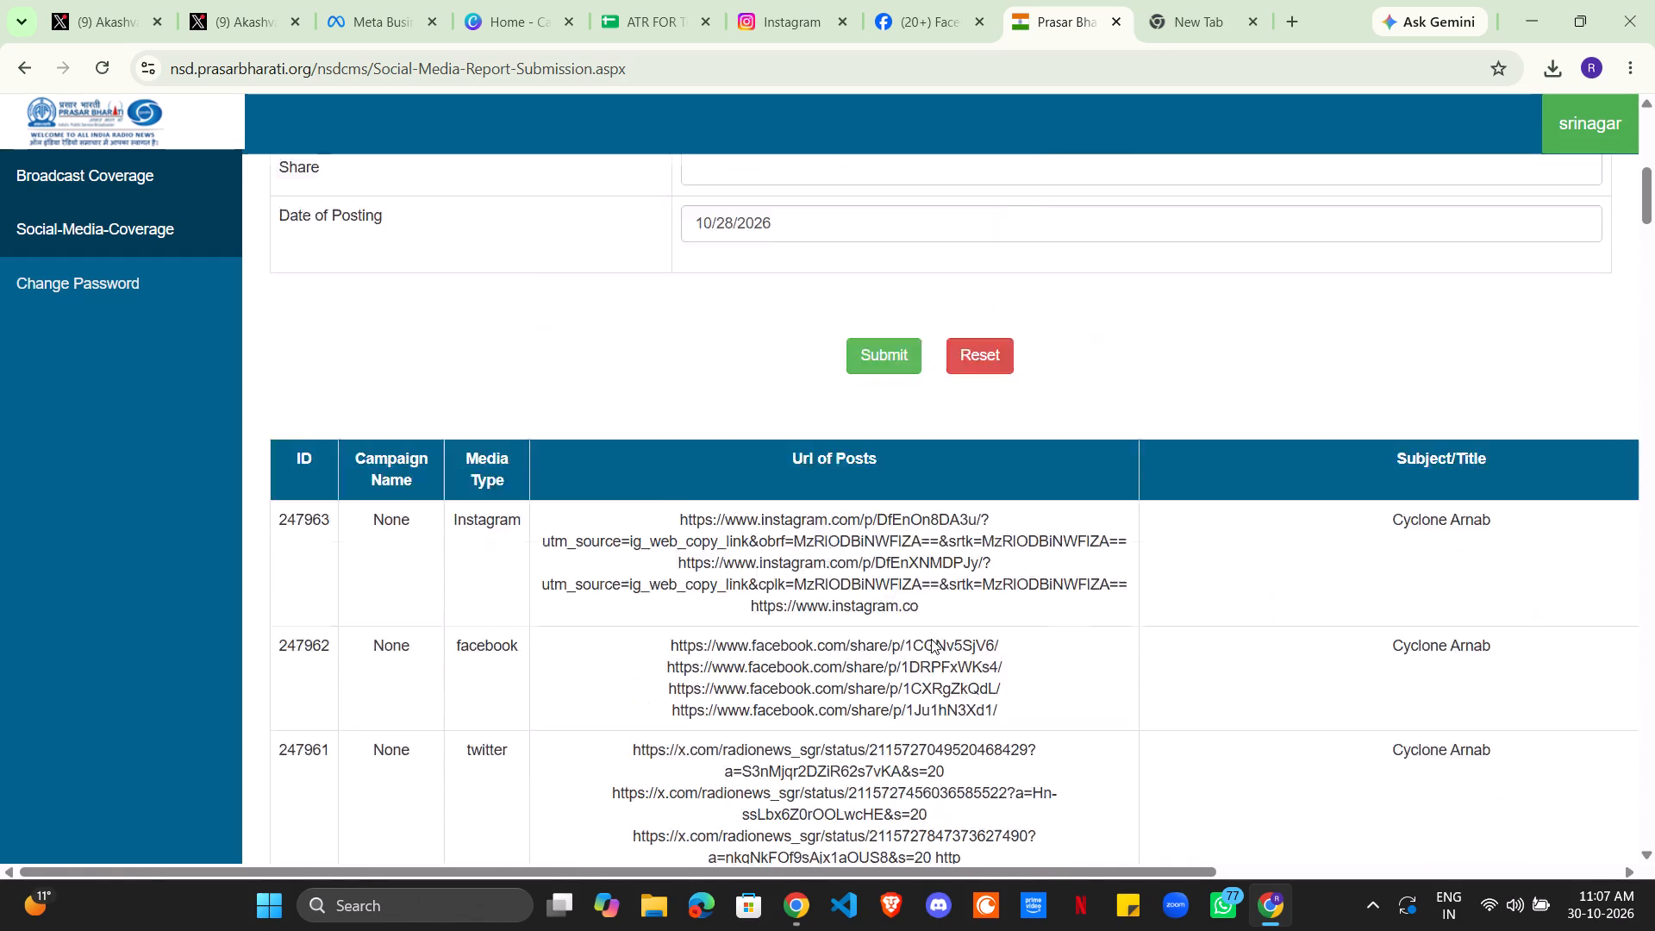
pyautogui.scroll(3, 936, 639)
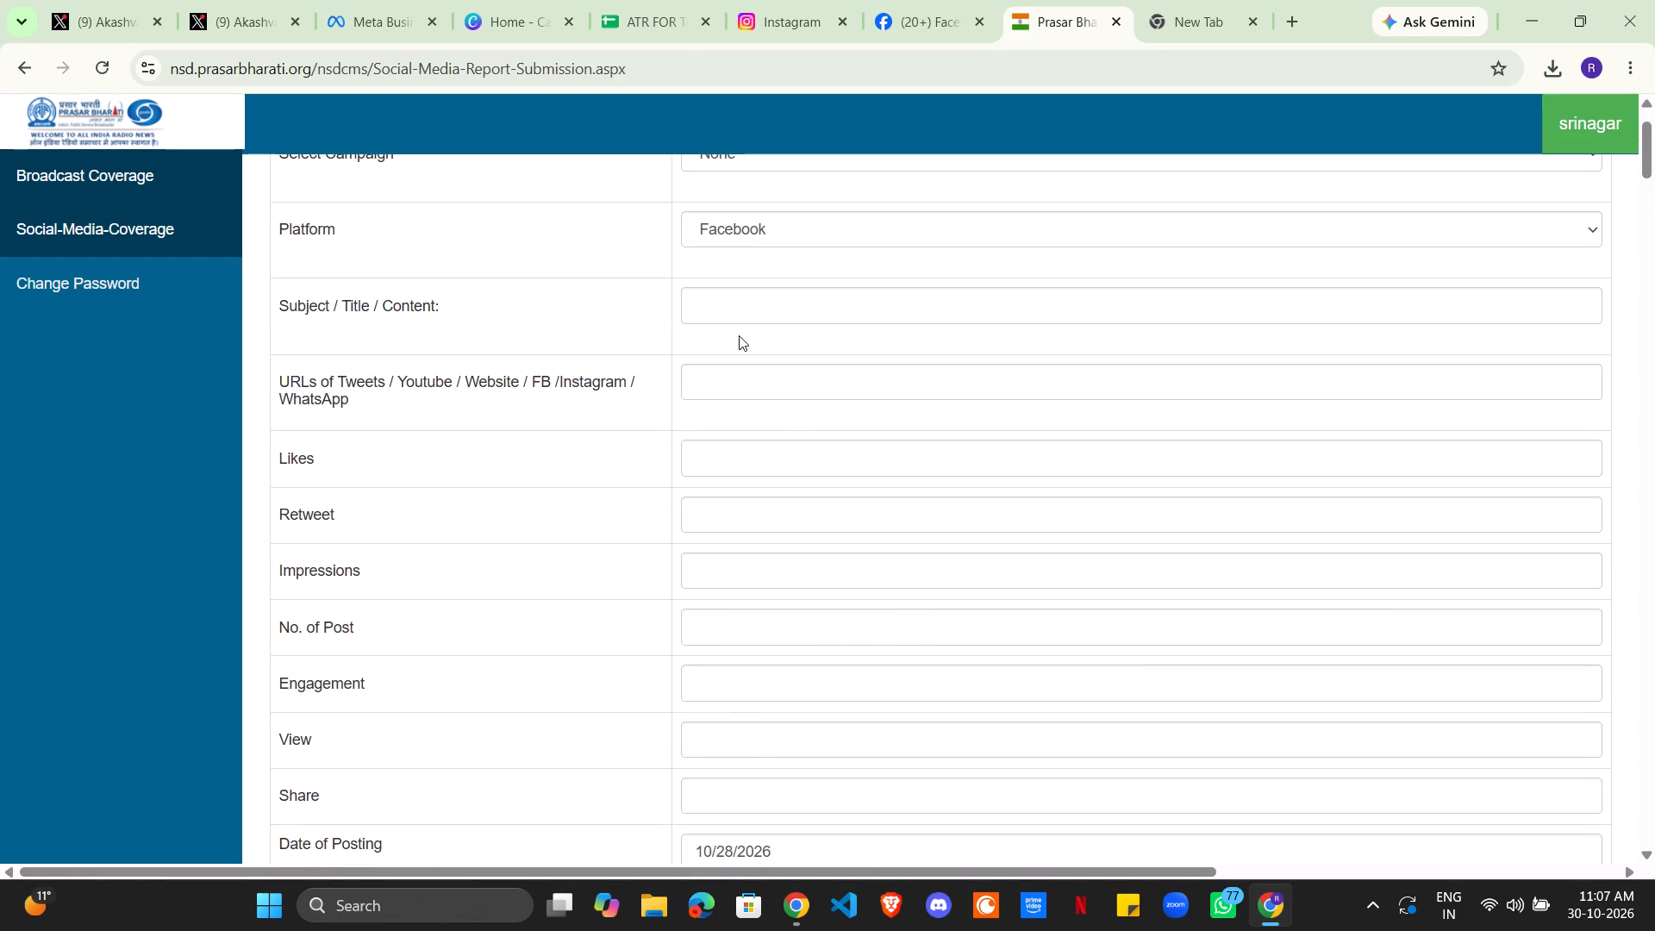
# Set the platform to Instagram and copy "Tobacco Free Youth Campaign 4.0" from the submitted Twitter entry into the subject field.
pyautogui.click(788, 238)
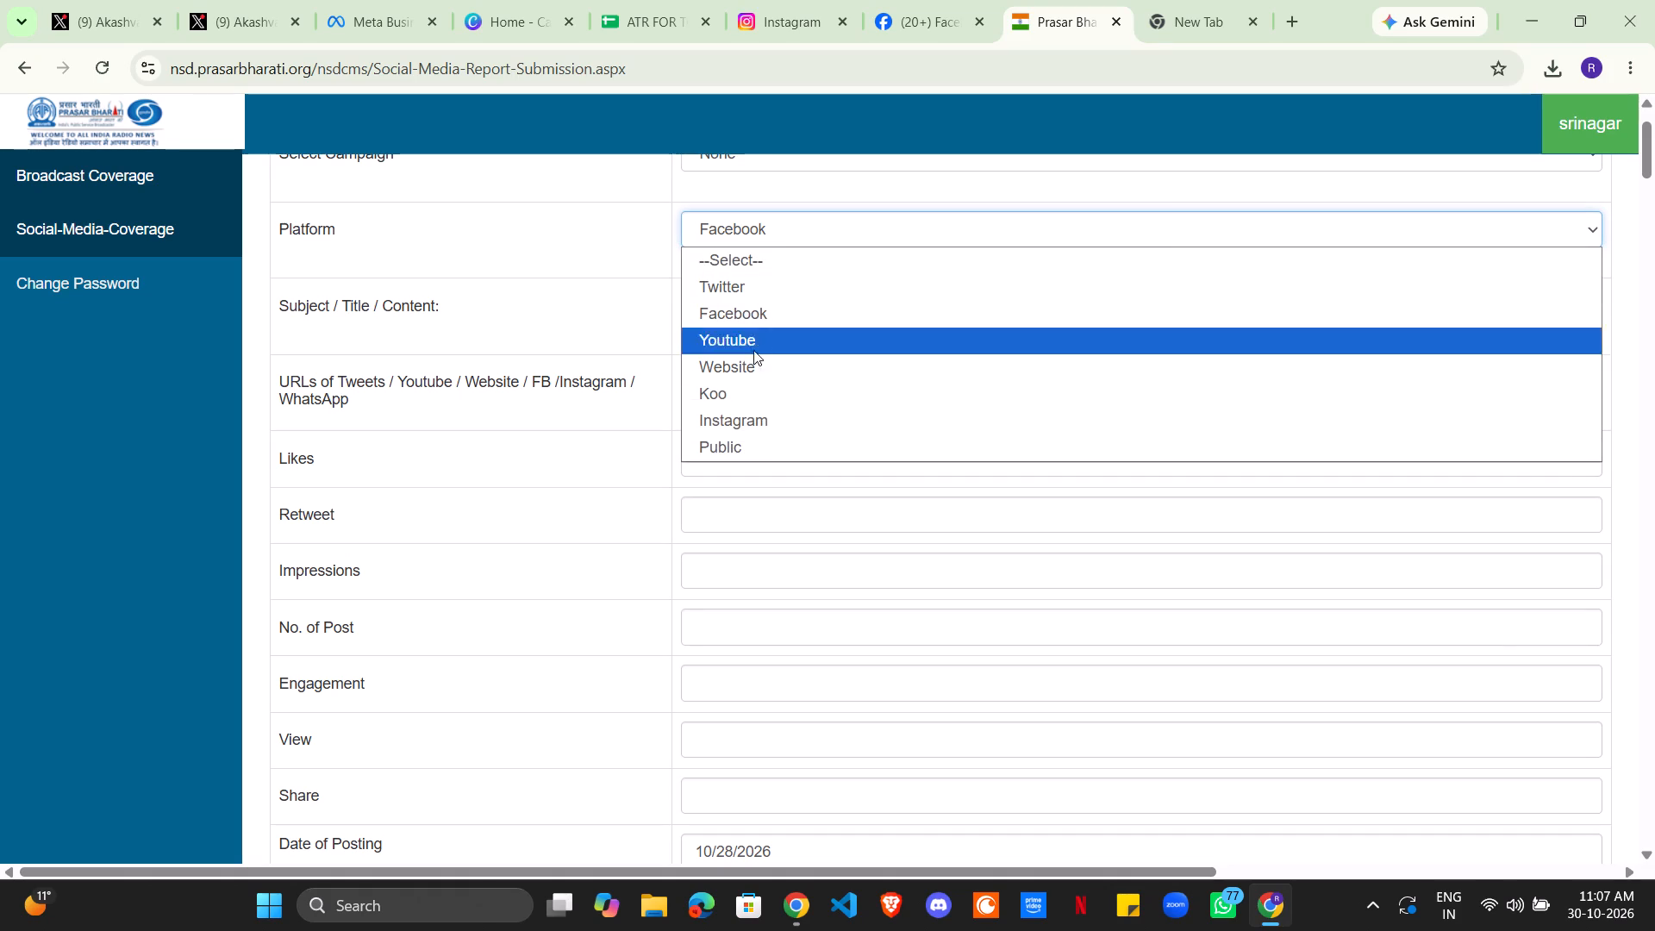
pyautogui.click(759, 428)
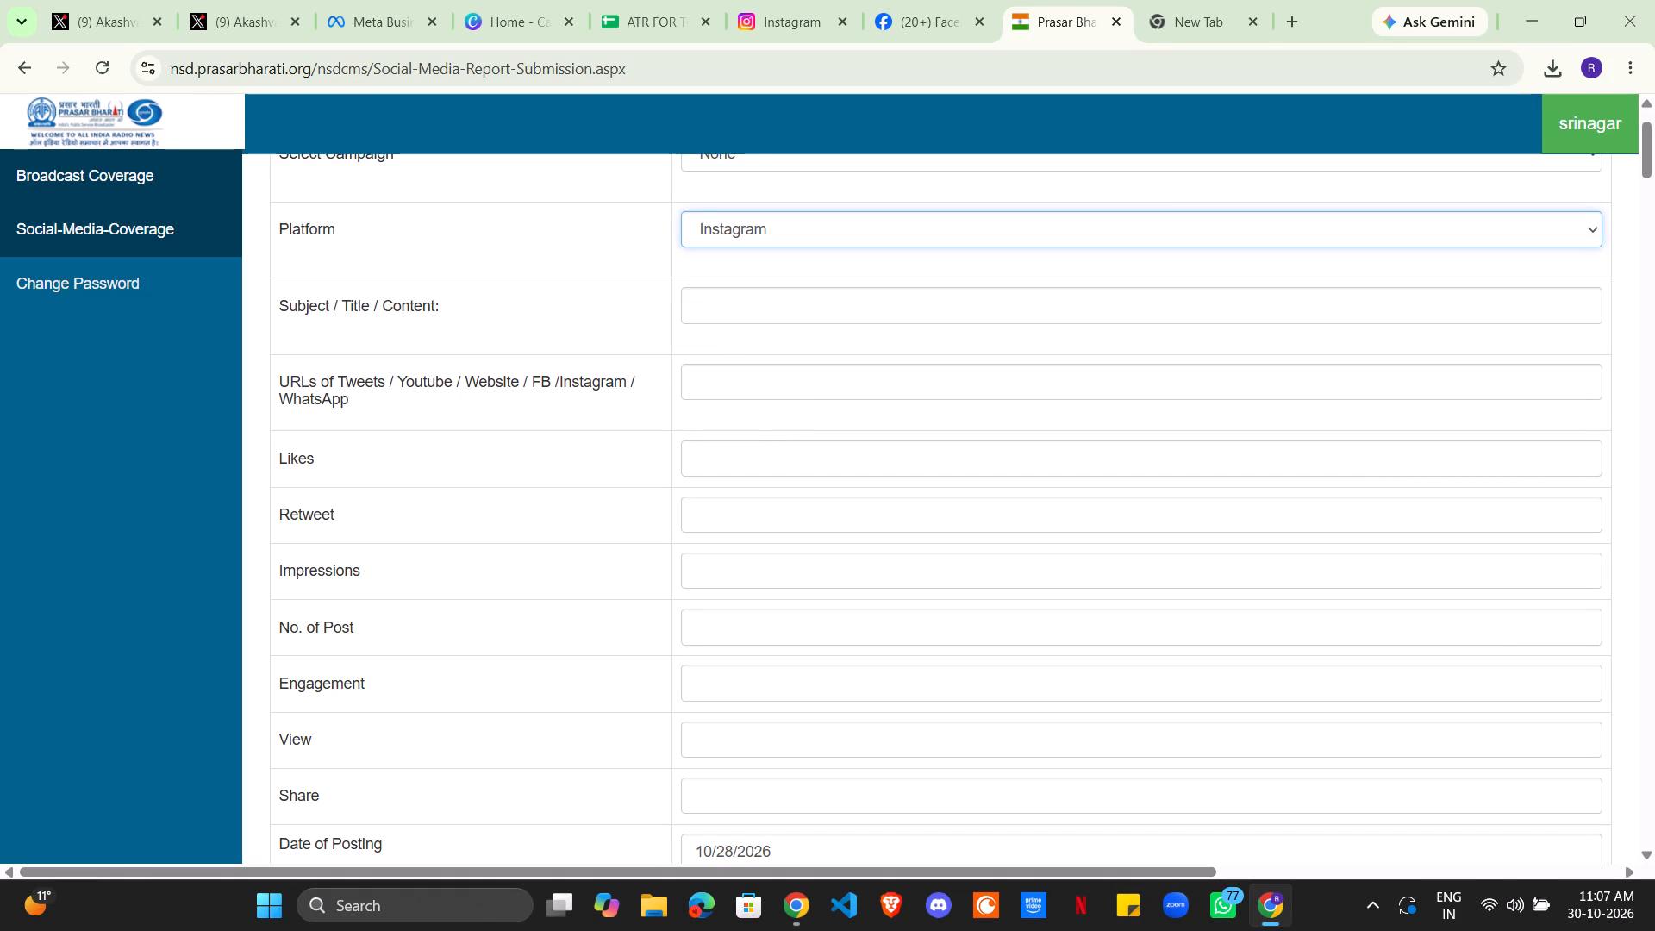
pyautogui.scroll(-10, 826, 413)
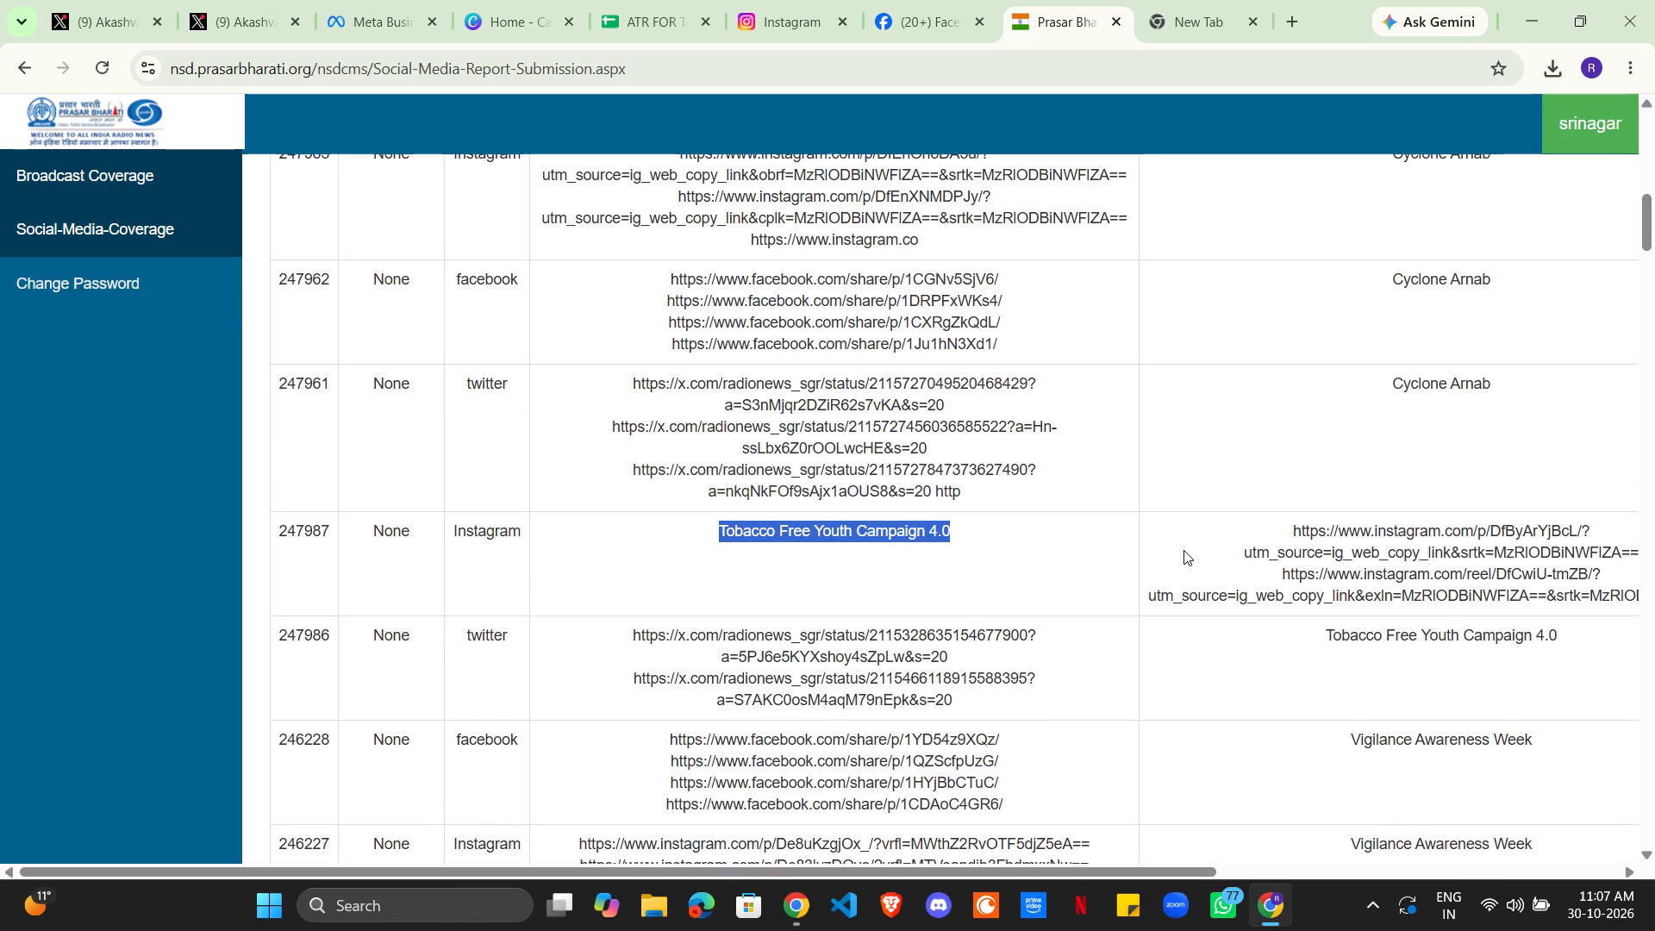
pyautogui.moveTo(1590, 556); pyautogui.dragTo(1290, 556)
pyautogui.hotkey('ctrl', 'c')
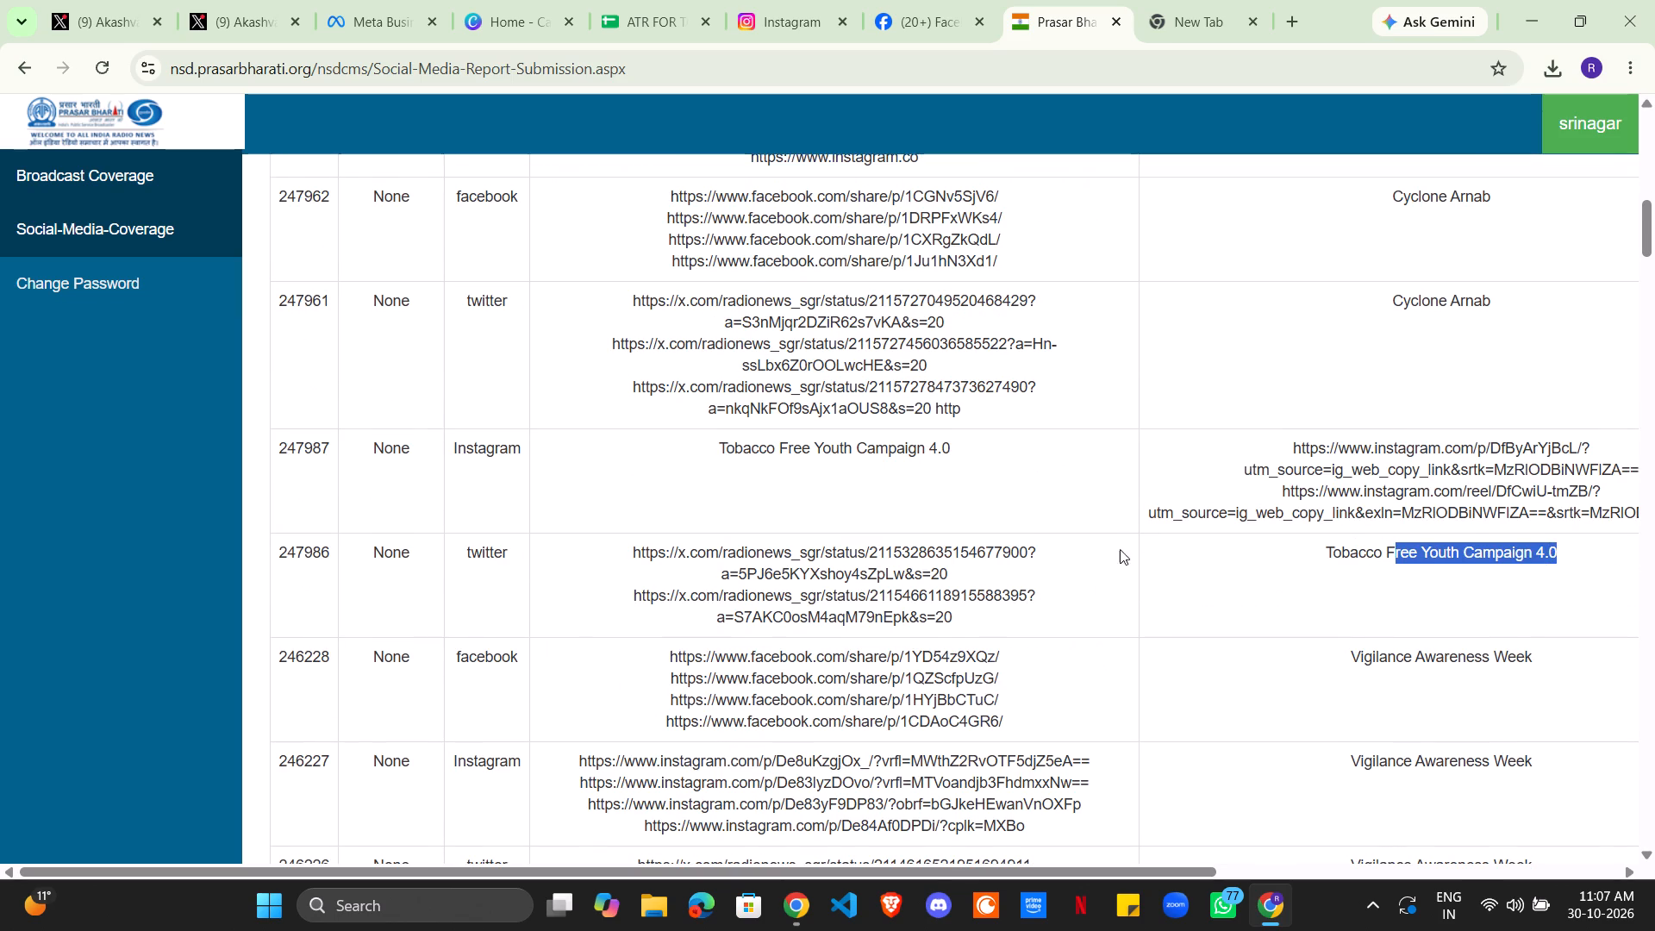
pyautogui.scroll(12, 1123, 550)
pyautogui.click(741, 410)
pyautogui.hotkey('ctrl', 'v')
pyautogui.click(778, 493)
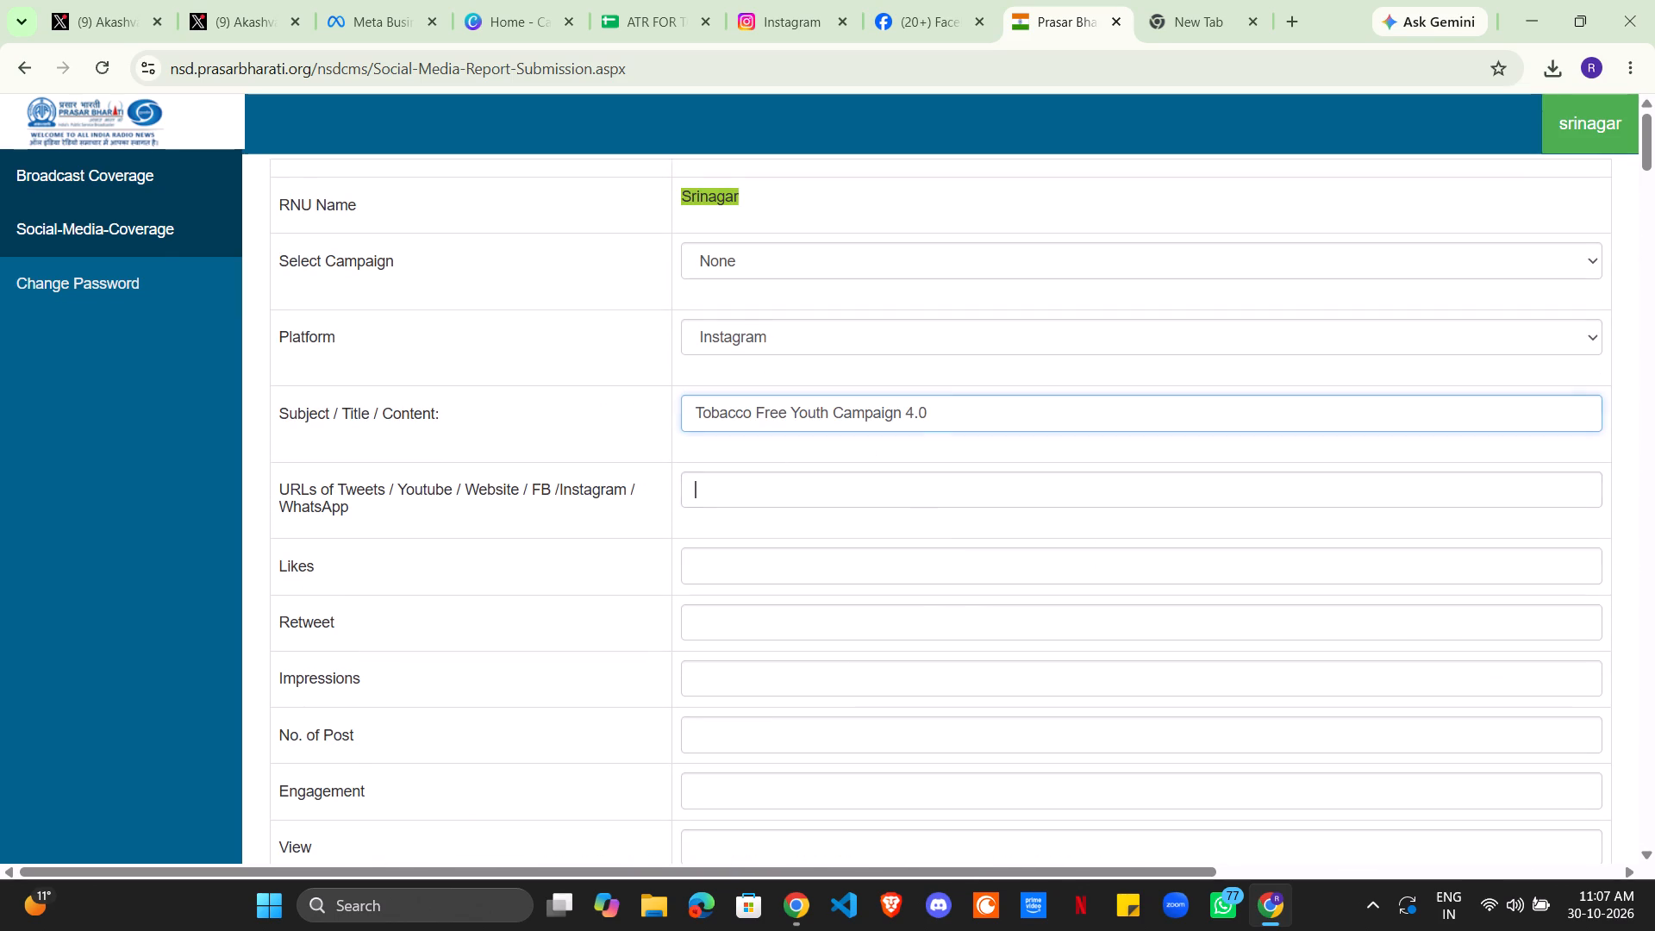
# Copy the two 10-28-2026 Insta links from the ATR FOR TOBACCO spreadsheet into the report's URL field and submit the Instagram report.
pyautogui.click(793, 20)
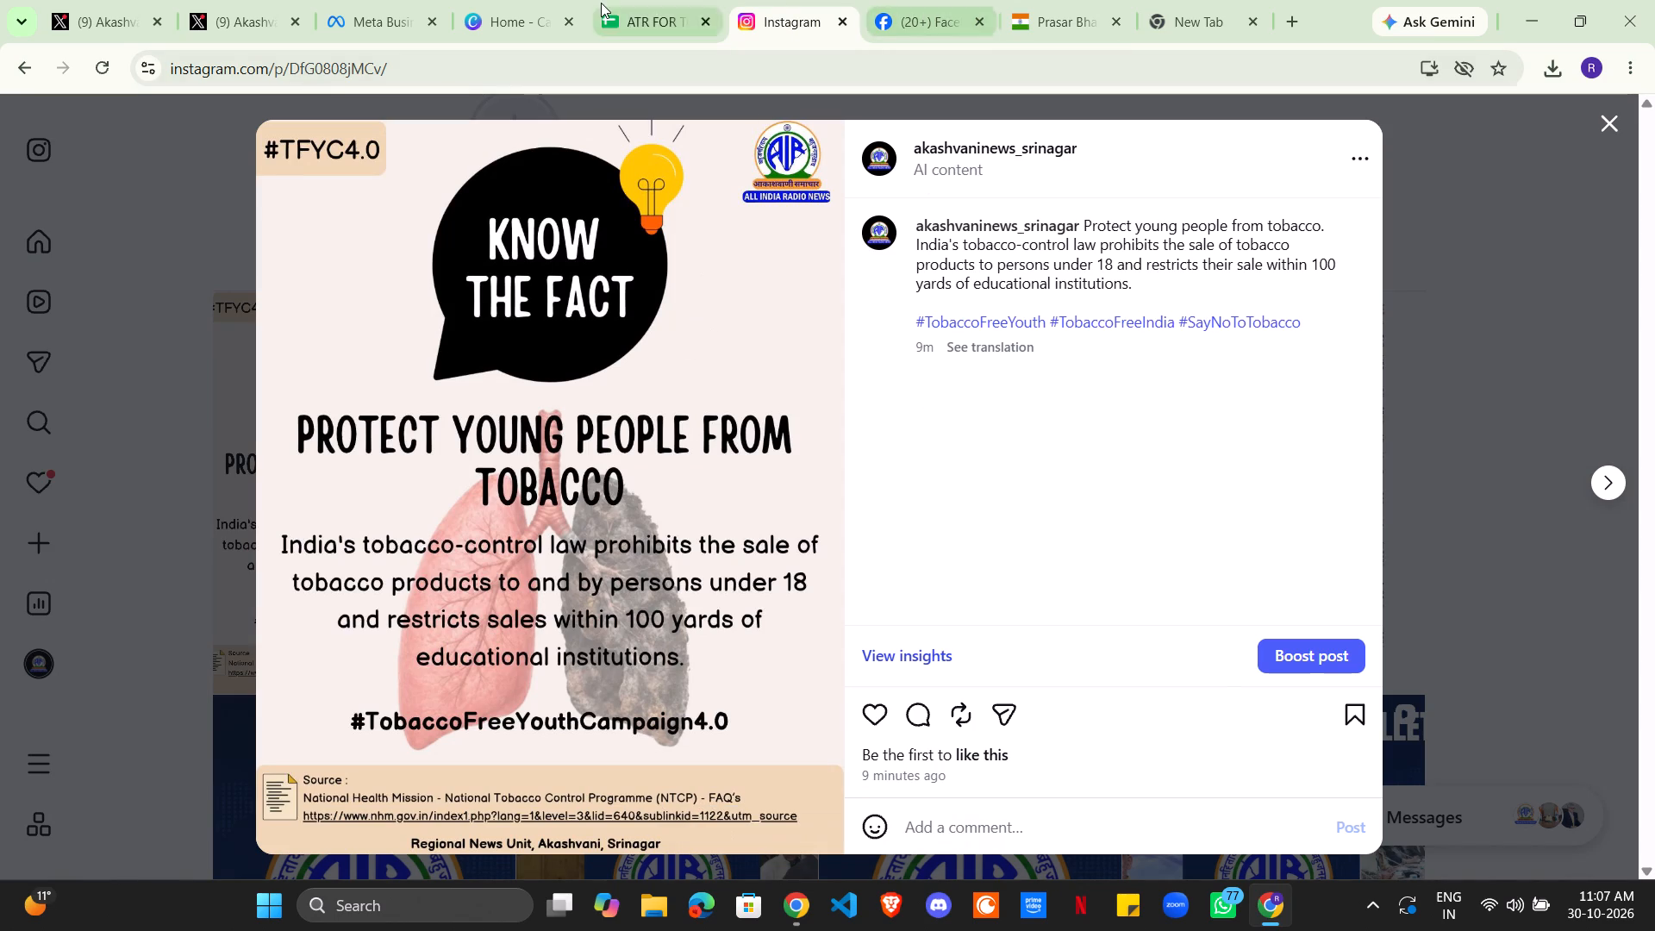
pyautogui.click(601, 3)
pyautogui.hotkey('ctrl', 'c')
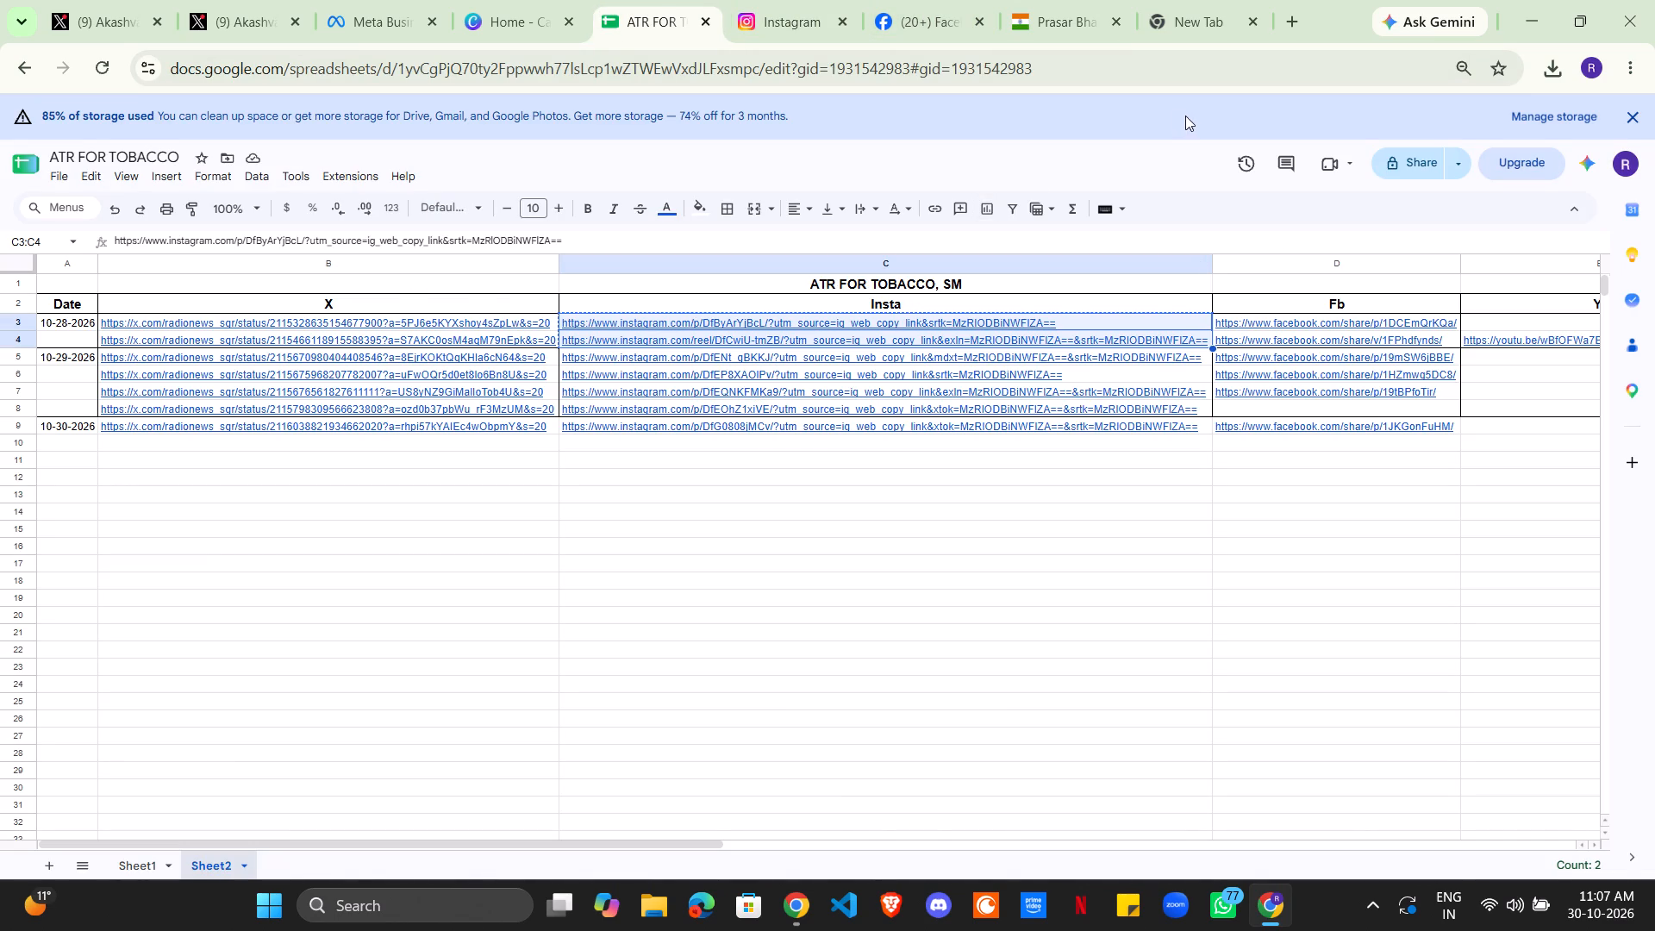
pyautogui.hotkey('ctrl', 'c')
pyautogui.click(1071, 22)
pyautogui.hotkey('ctrl', 'v')
pyautogui.scroll(-3, 890, 563)
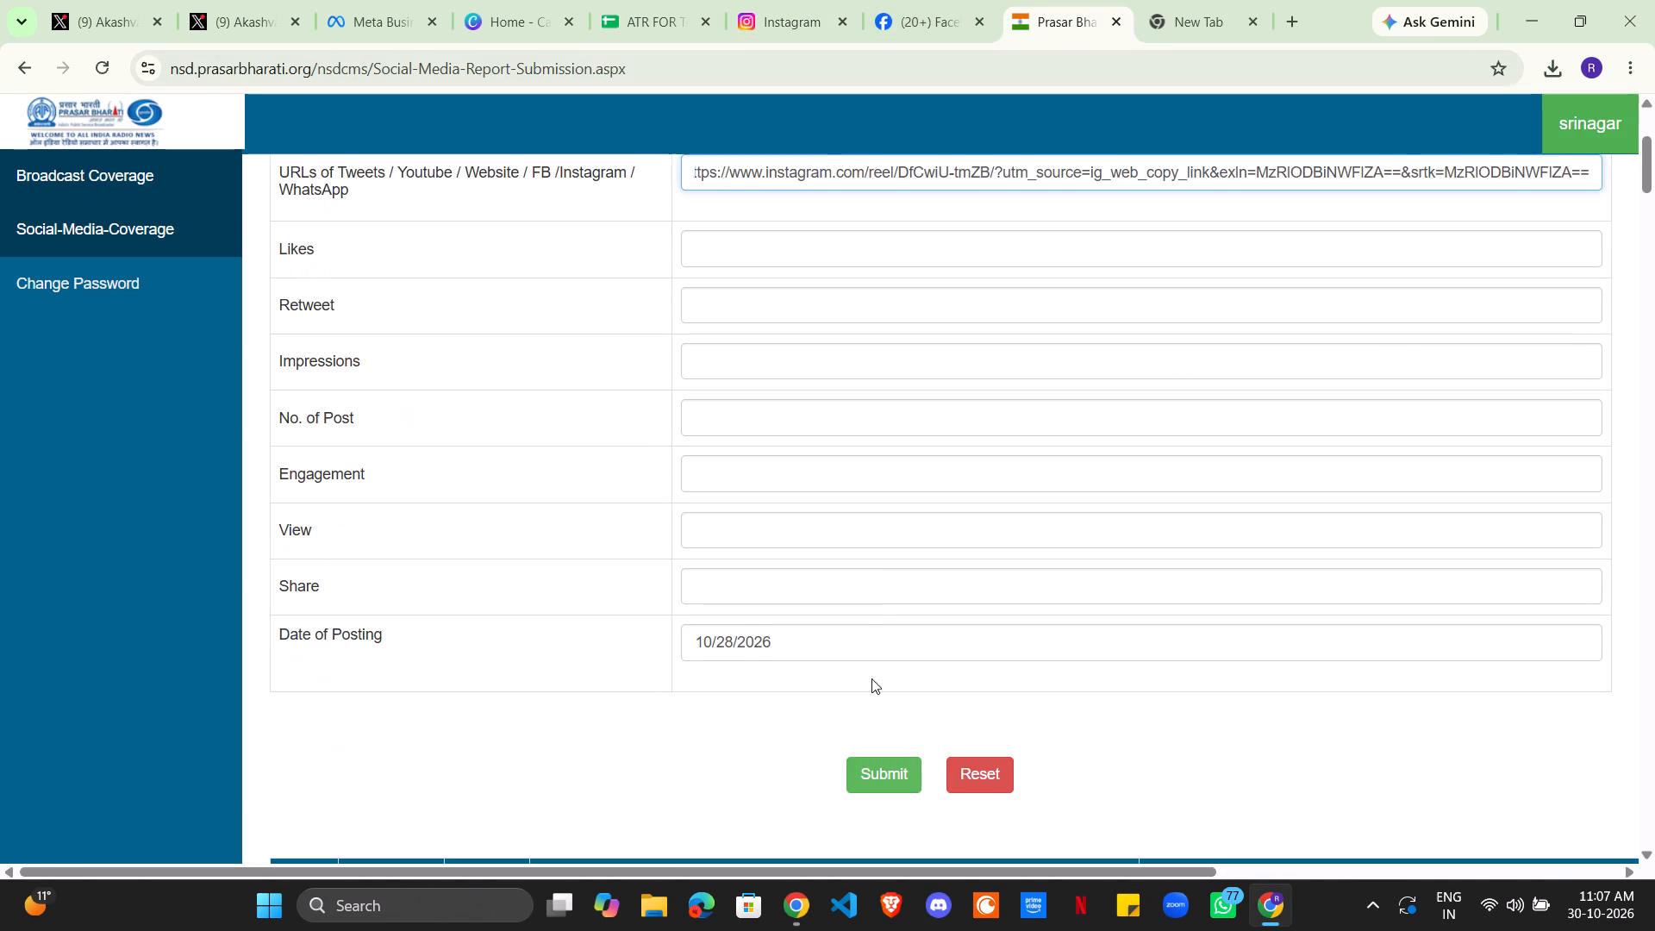
pyautogui.click(902, 772)
pyautogui.click(1016, 209)
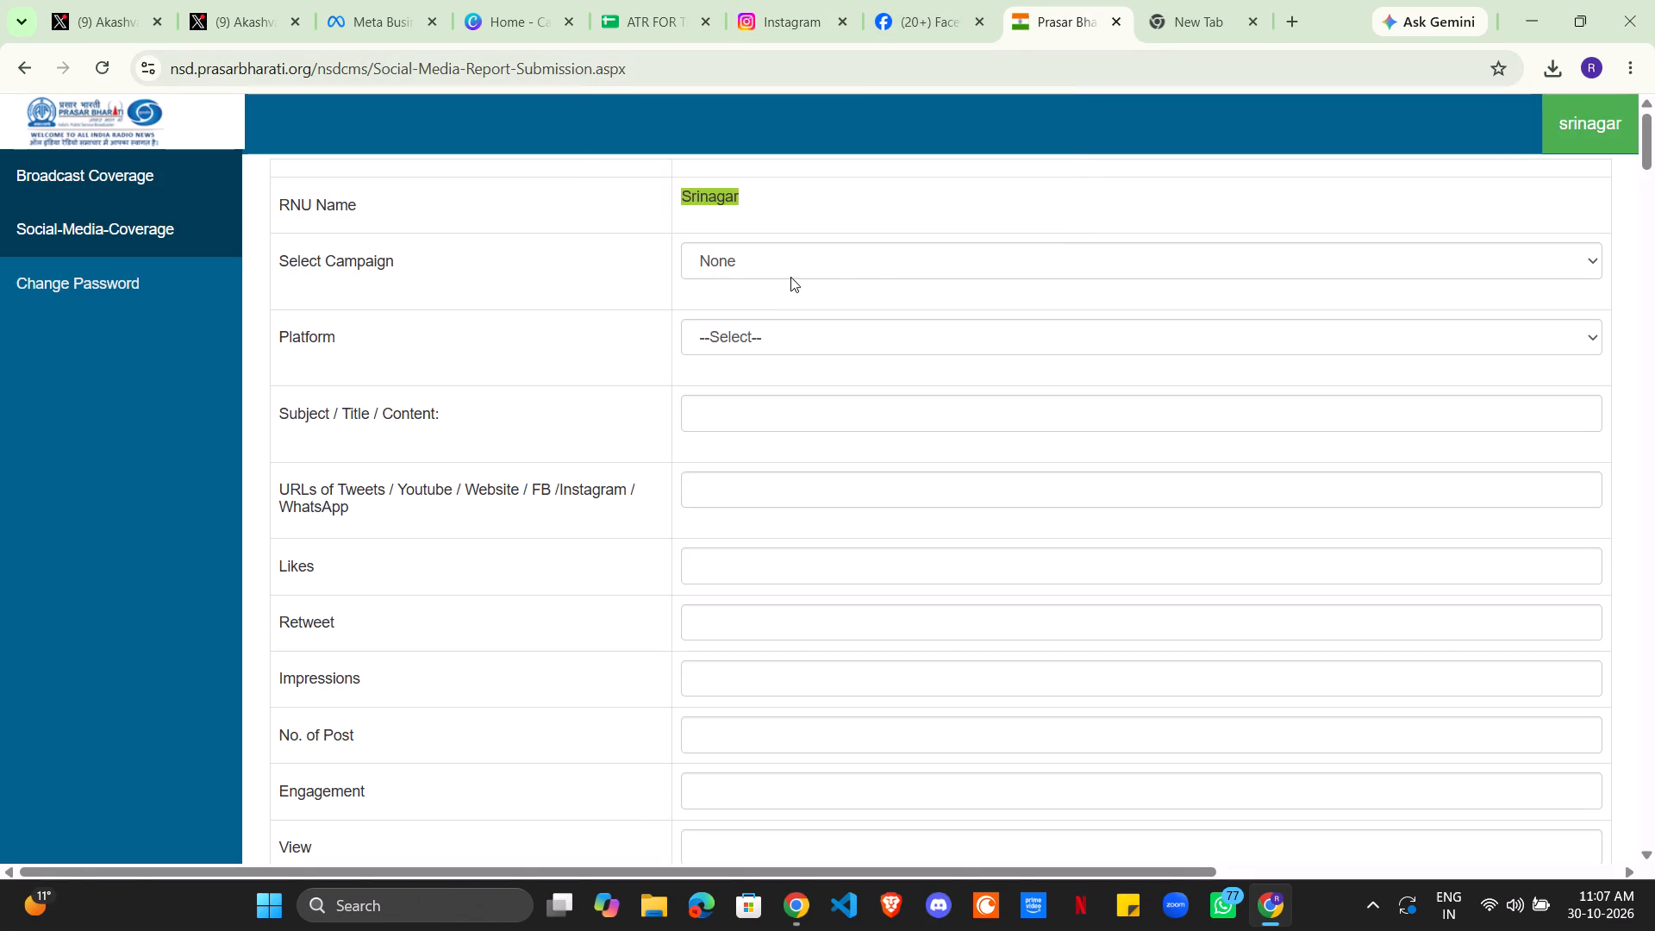
# Set the platform to Facebook and copy "Tobacco Free Youth Campaign 4.0" from the latest submitted Instagram entry into the subject field.
pyautogui.click(759, 331)
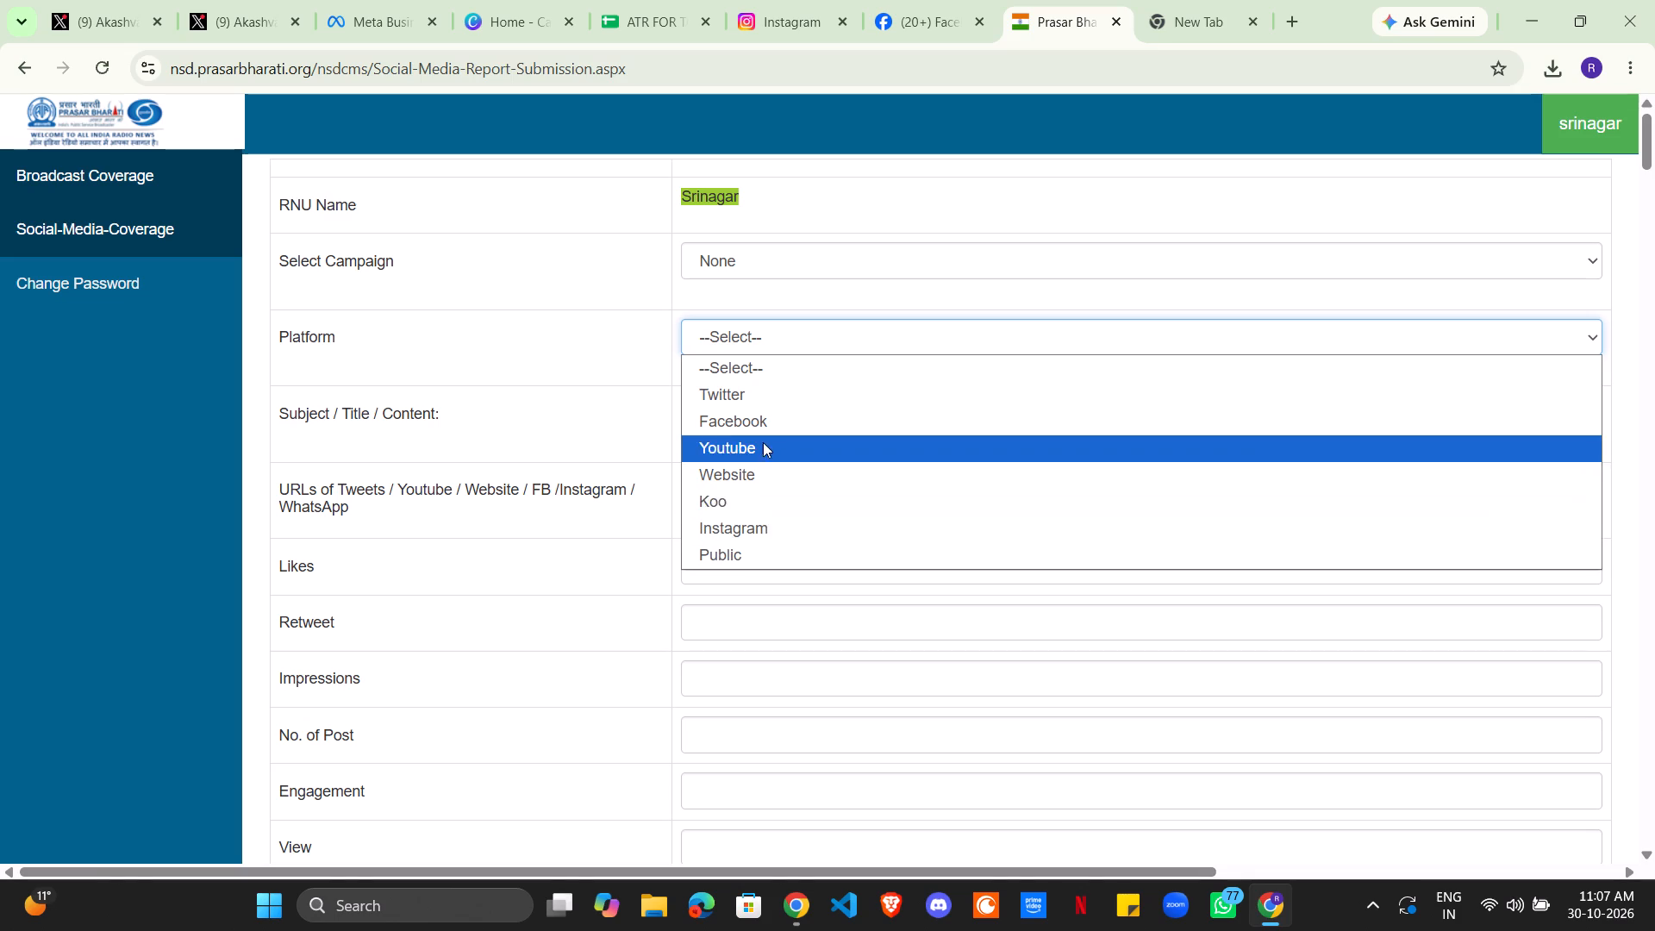
pyautogui.click(765, 427)
pyautogui.click(757, 422)
pyautogui.hotkey('ctrl', 'v')
pyautogui.hotkey('ctrl', 'z')
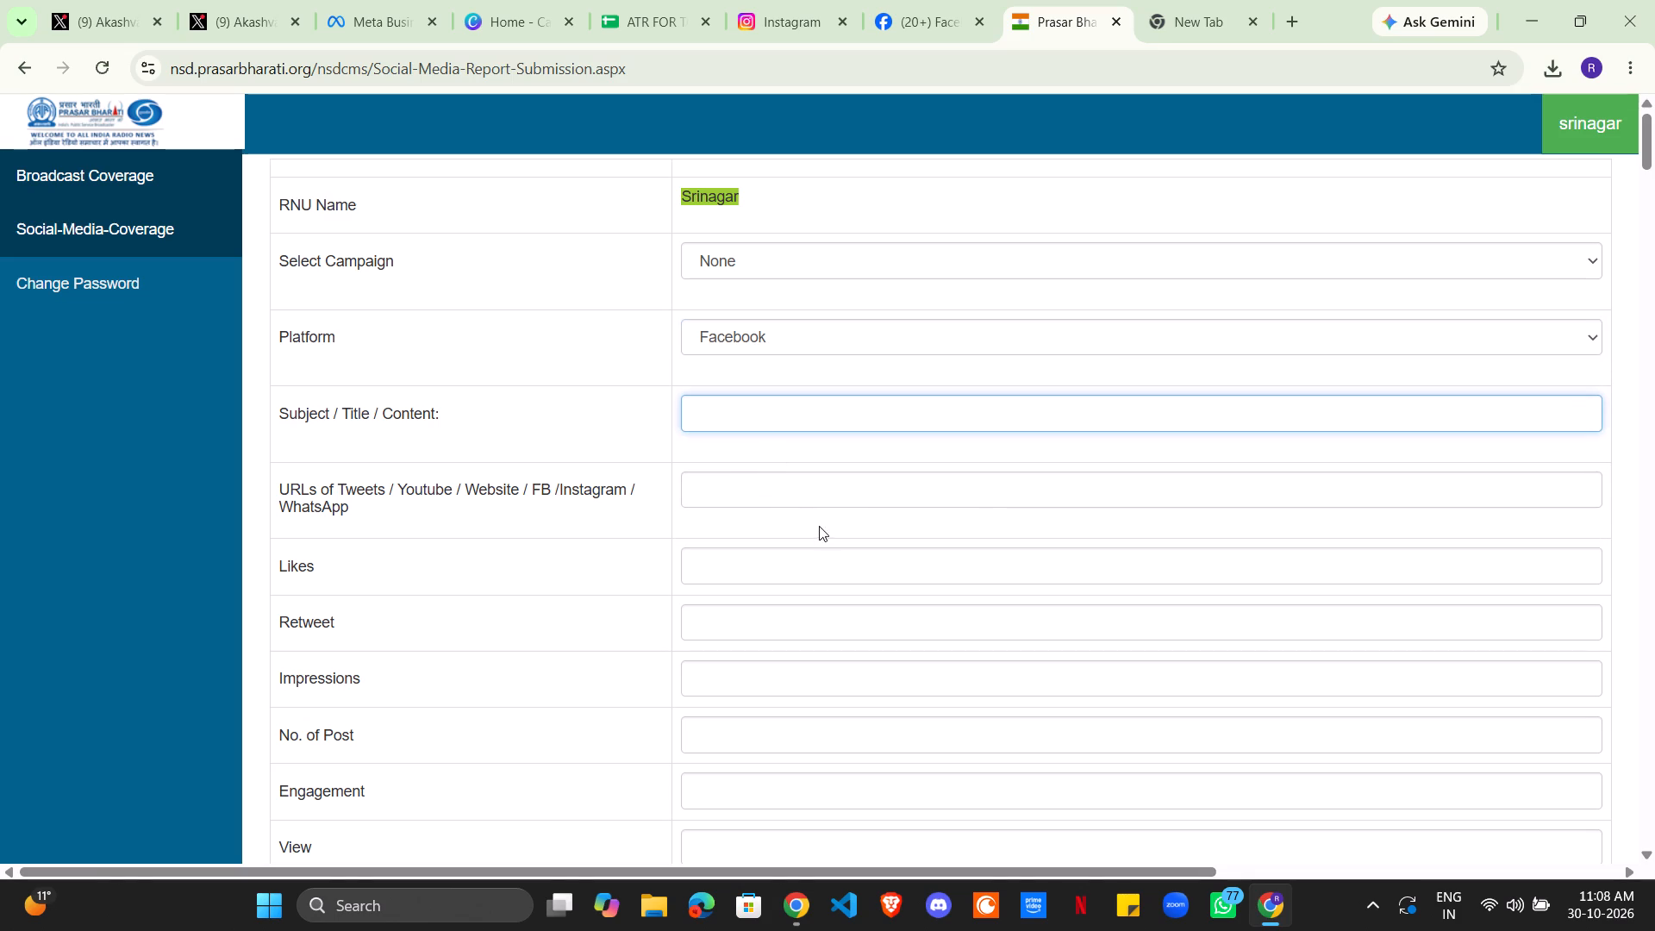
pyautogui.click(759, 478)
pyautogui.scroll(-5, 854, 562)
pyautogui.scroll(-3, 919, 663)
pyautogui.scroll(-1, 777, 689)
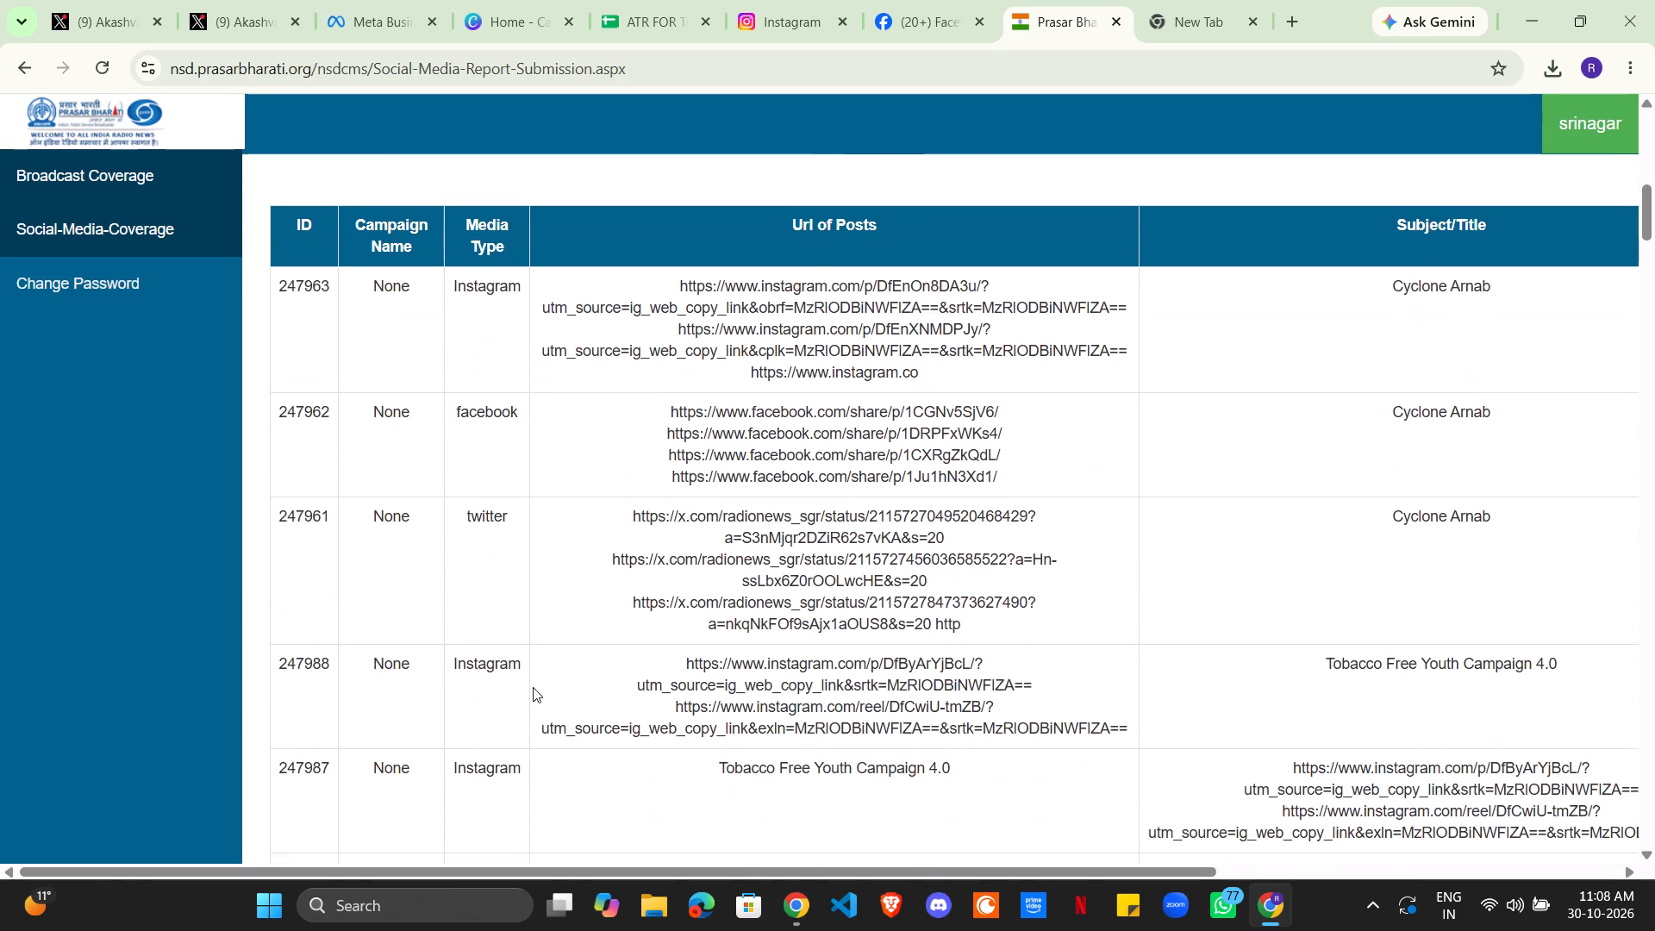
pyautogui.moveTo(1589, 672); pyautogui.dragTo(1263, 672)
pyautogui.hotkey('ctrl', 'c')
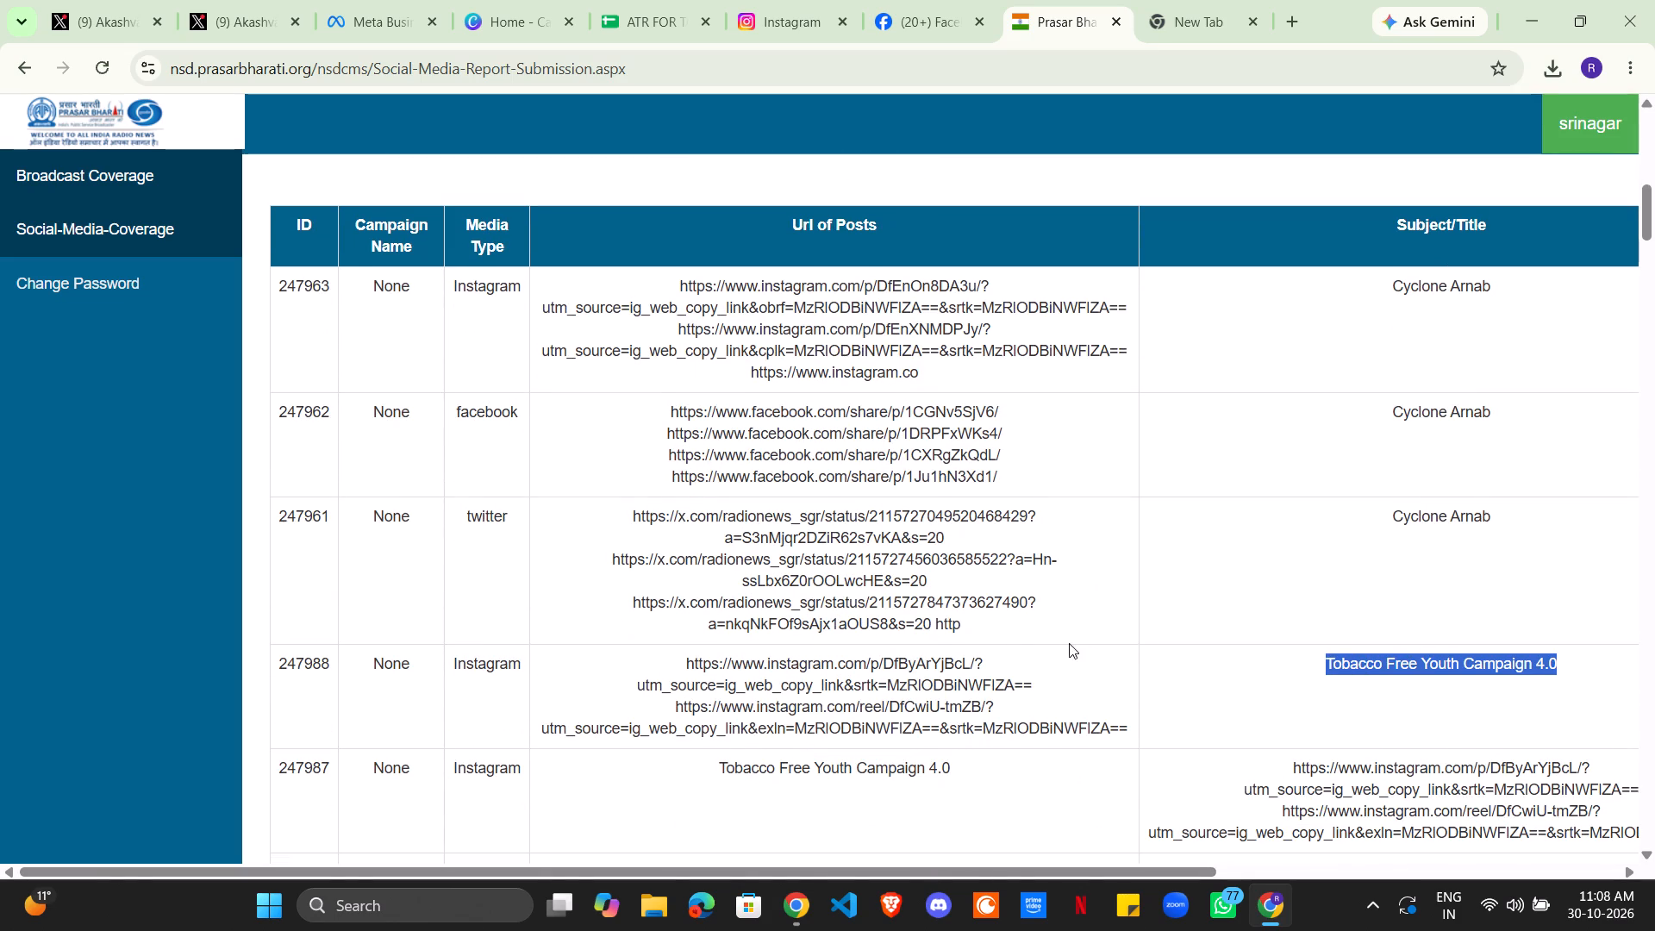
pyautogui.scroll(5, 1046, 648)
pyautogui.scroll(3, 948, 593)
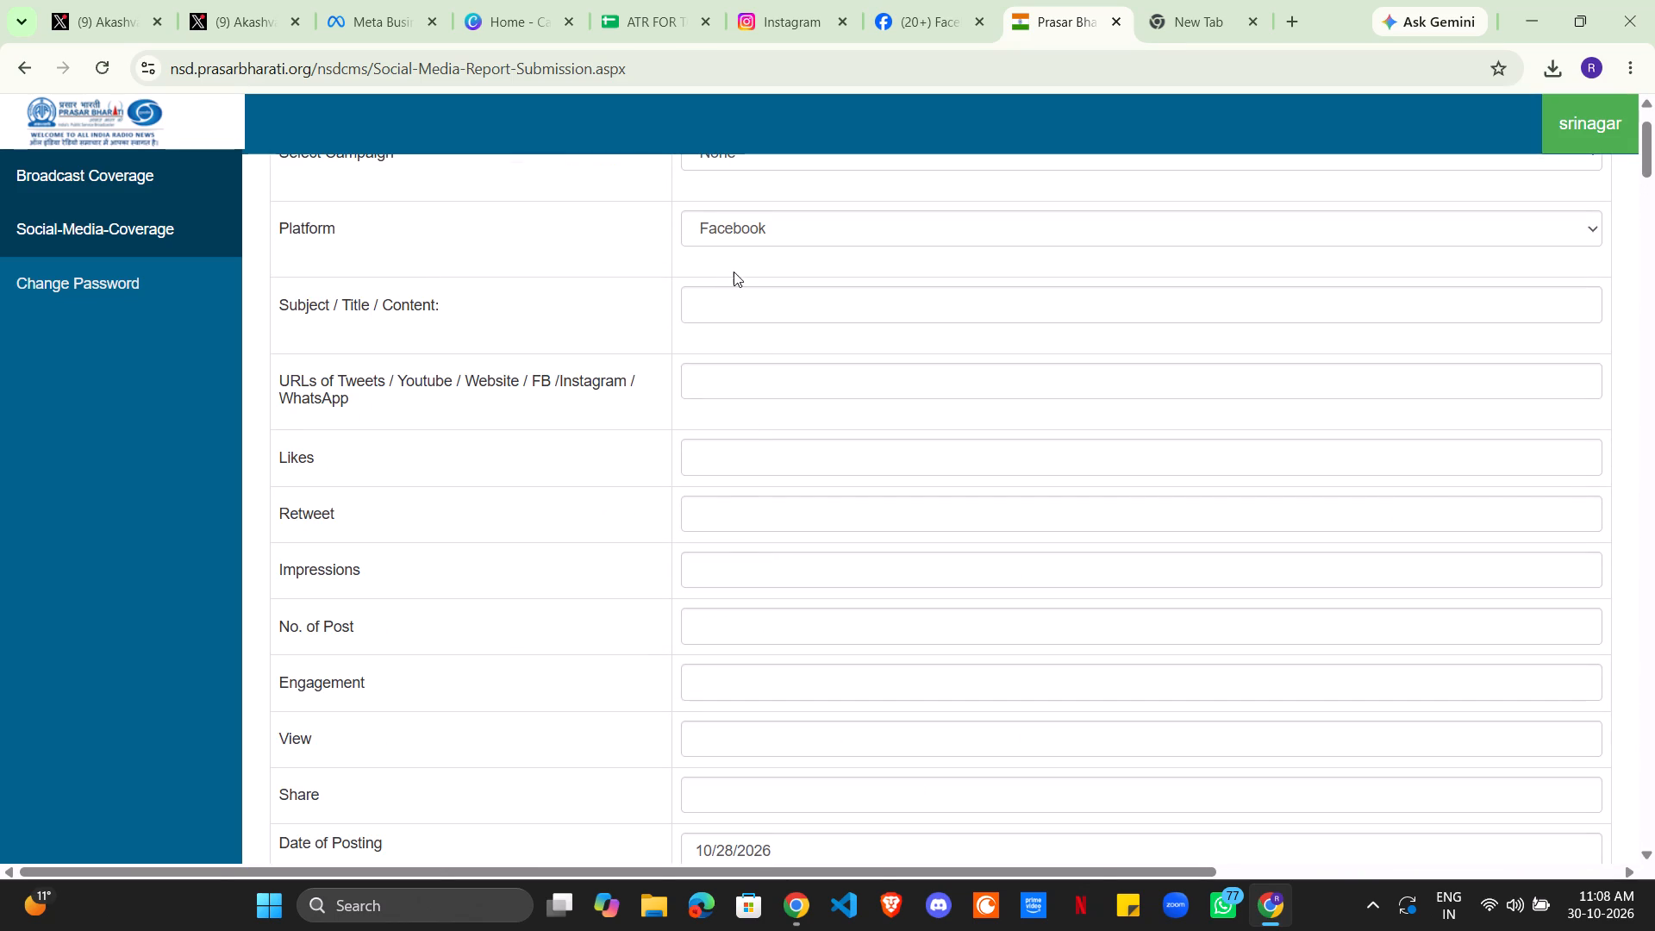
pyautogui.click(725, 309)
pyautogui.hotkey('ctrl', 'v')
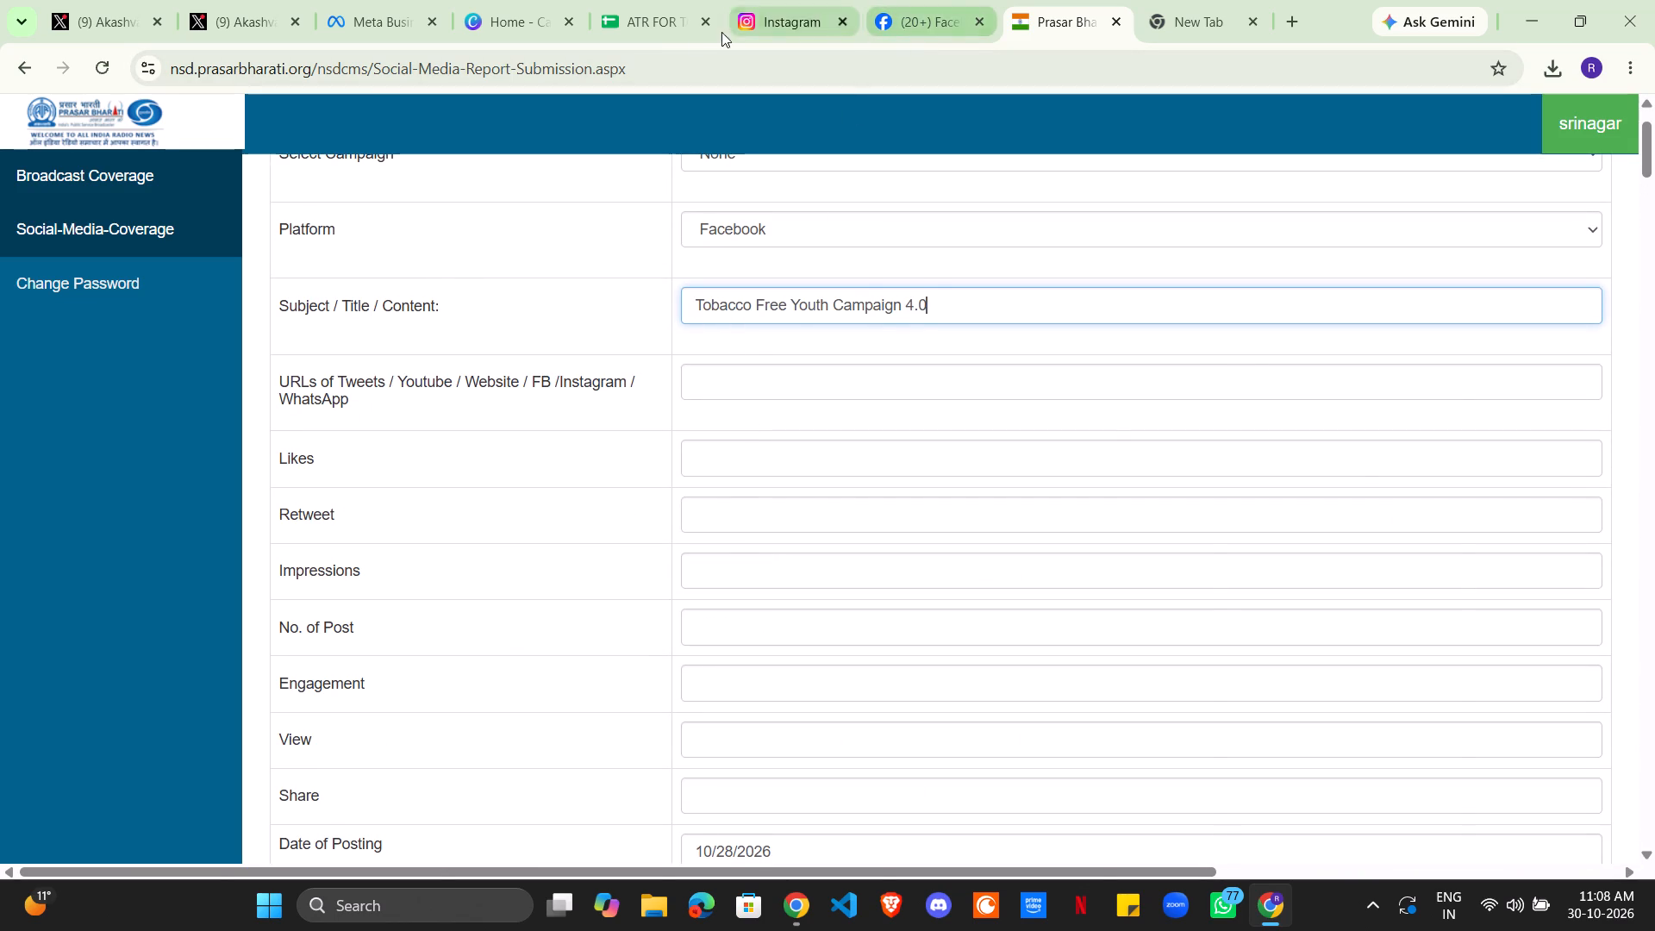
# Copy the two 10-28-2026 Fb links from the ATR FOR TOBACCO spreadsheet into the Facebook report's URL field.
pyautogui.click(655, 32)
pyautogui.moveTo(1291, 320); pyautogui.dragTo(1204, 337)
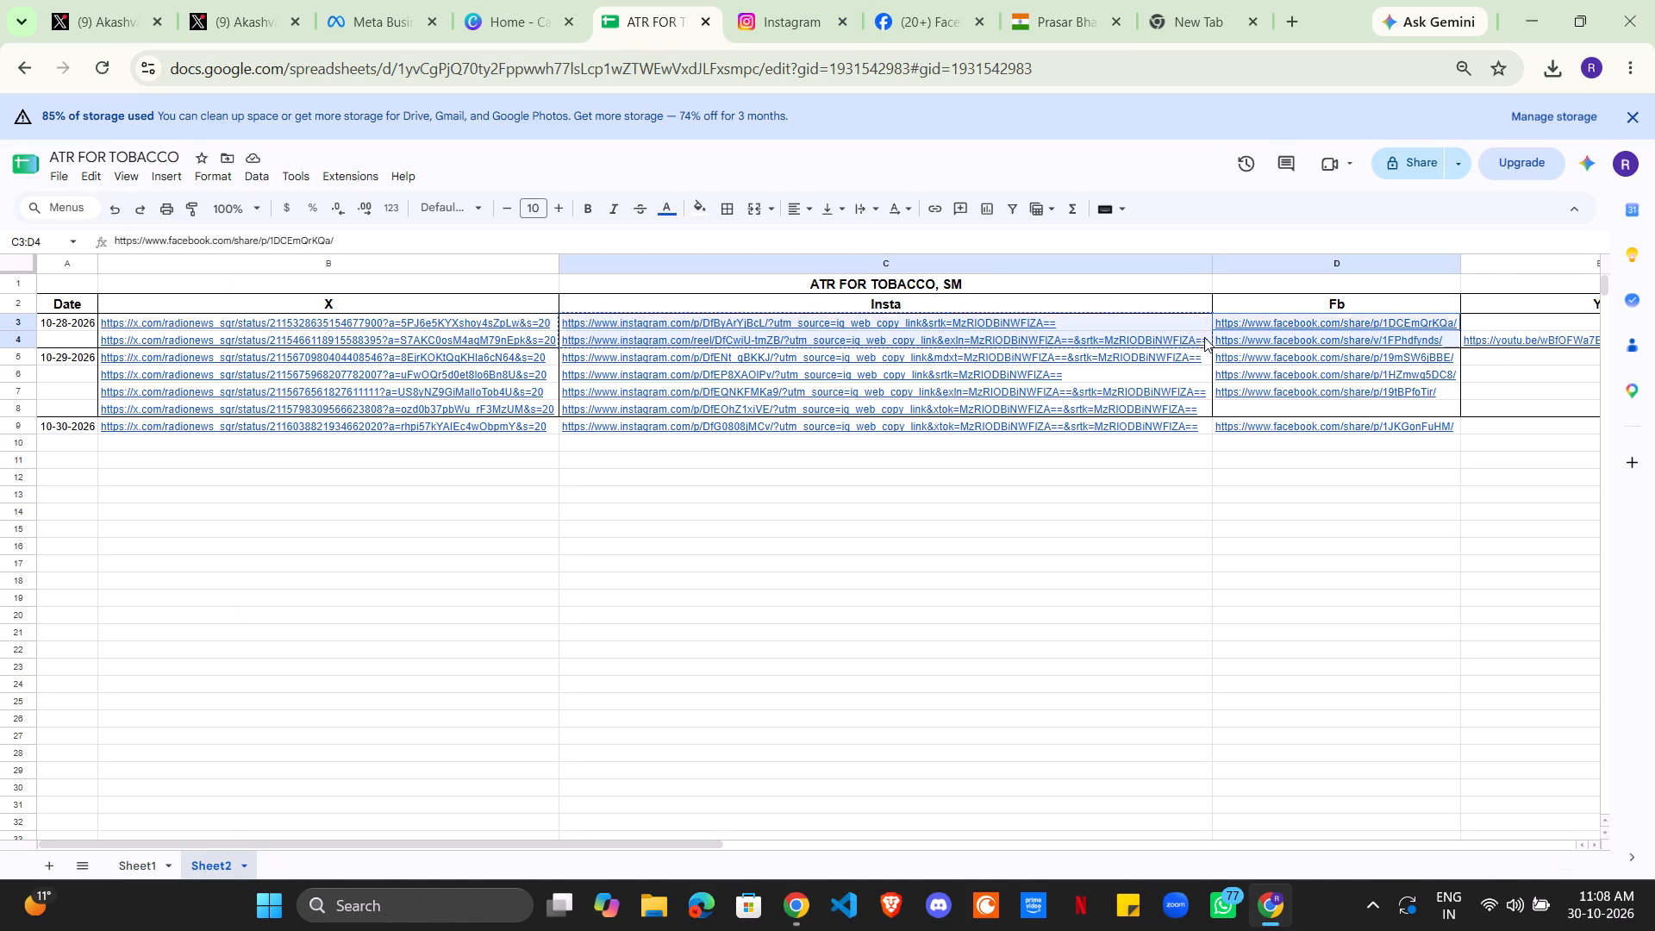
pyautogui.moveTo(1204, 337); pyautogui.dragTo(1221, 344)
pyautogui.hotkey('ctrl', 'c')
pyautogui.click(1069, 0)
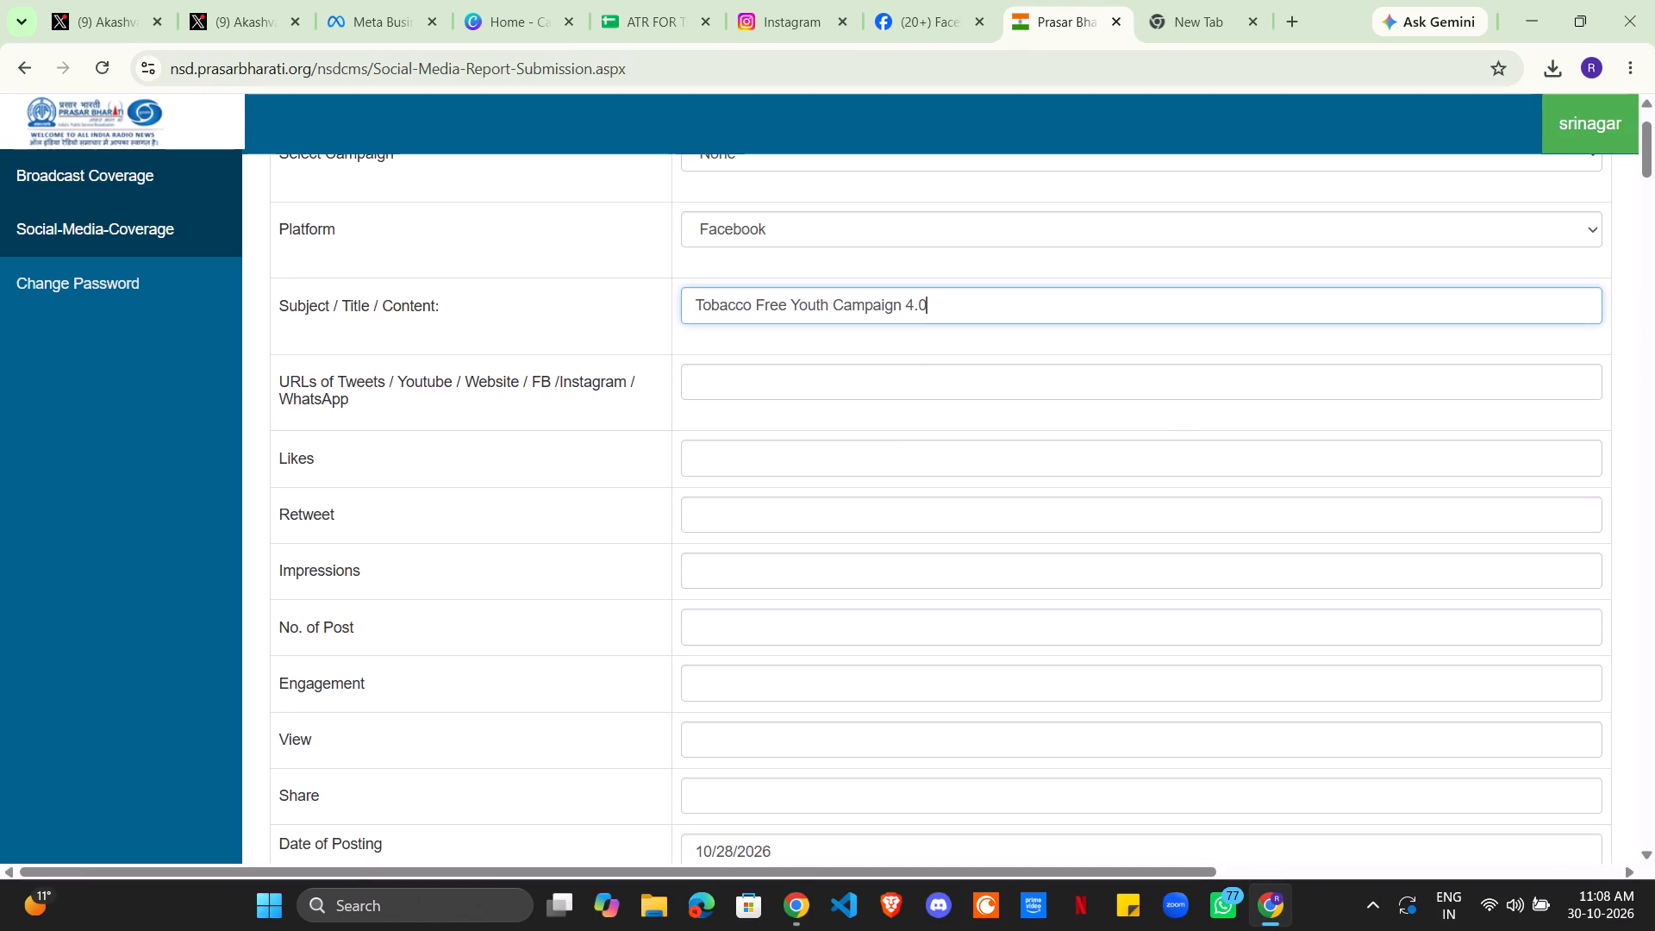
pyautogui.keyDown('ctrl'); pyautogui.click(809, 382); pyautogui.keyUp('ctrl')
pyautogui.hotkey('ctrl', 'v')
# Copy the subject text for reuse and submit the Facebook report dated 10/28/2026.
pyautogui.moveTo(990, 302); pyautogui.dragTo(558, 298)
pyautogui.hotkey('ctrl', 'c')
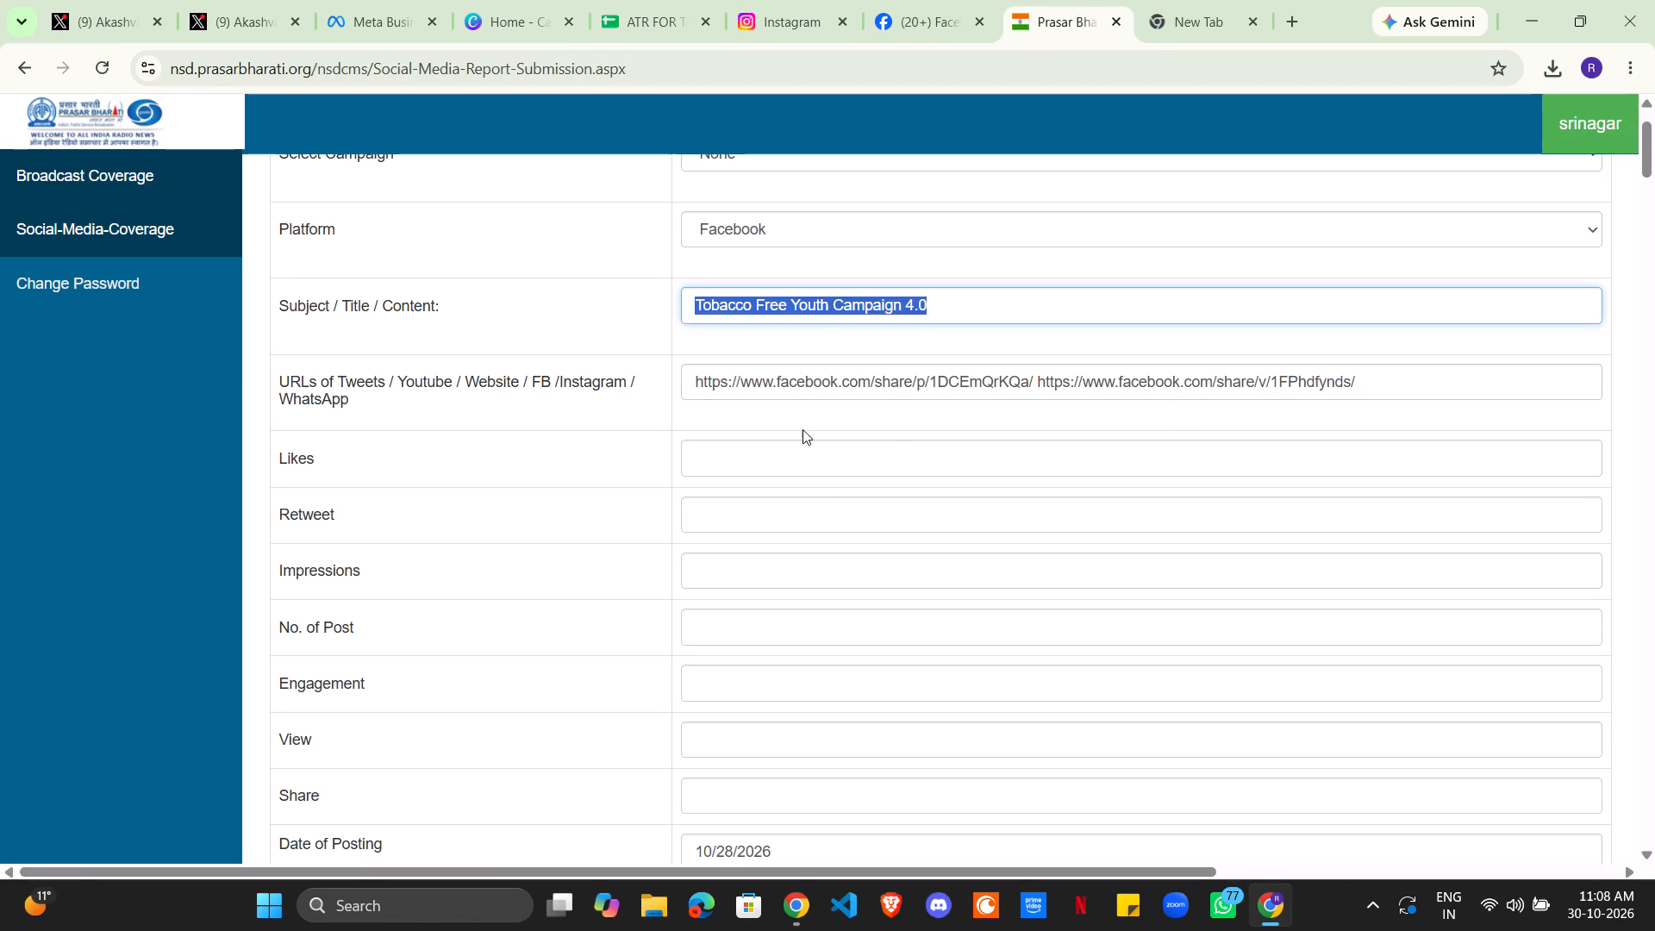
pyautogui.scroll(-2, 814, 472)
pyautogui.click(871, 770)
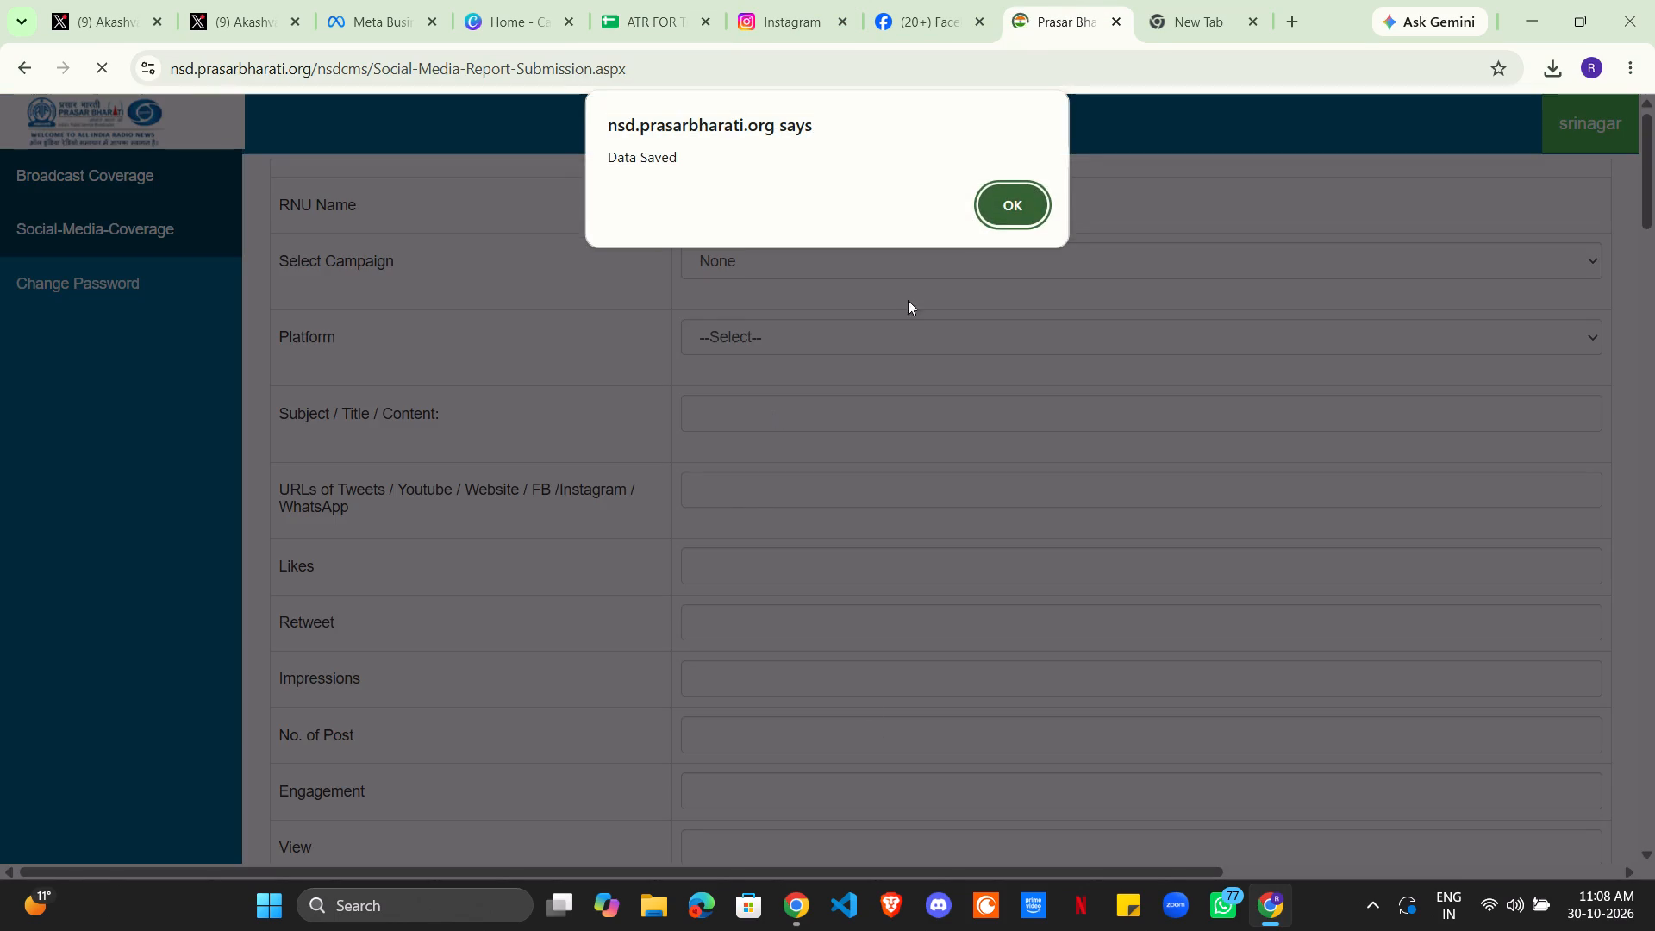
pyautogui.click(1011, 208)
# Set the platform to Youtube and fill the subject with the copied "Tobacco Free Youth Campaign 4.0".
pyautogui.click(748, 319)
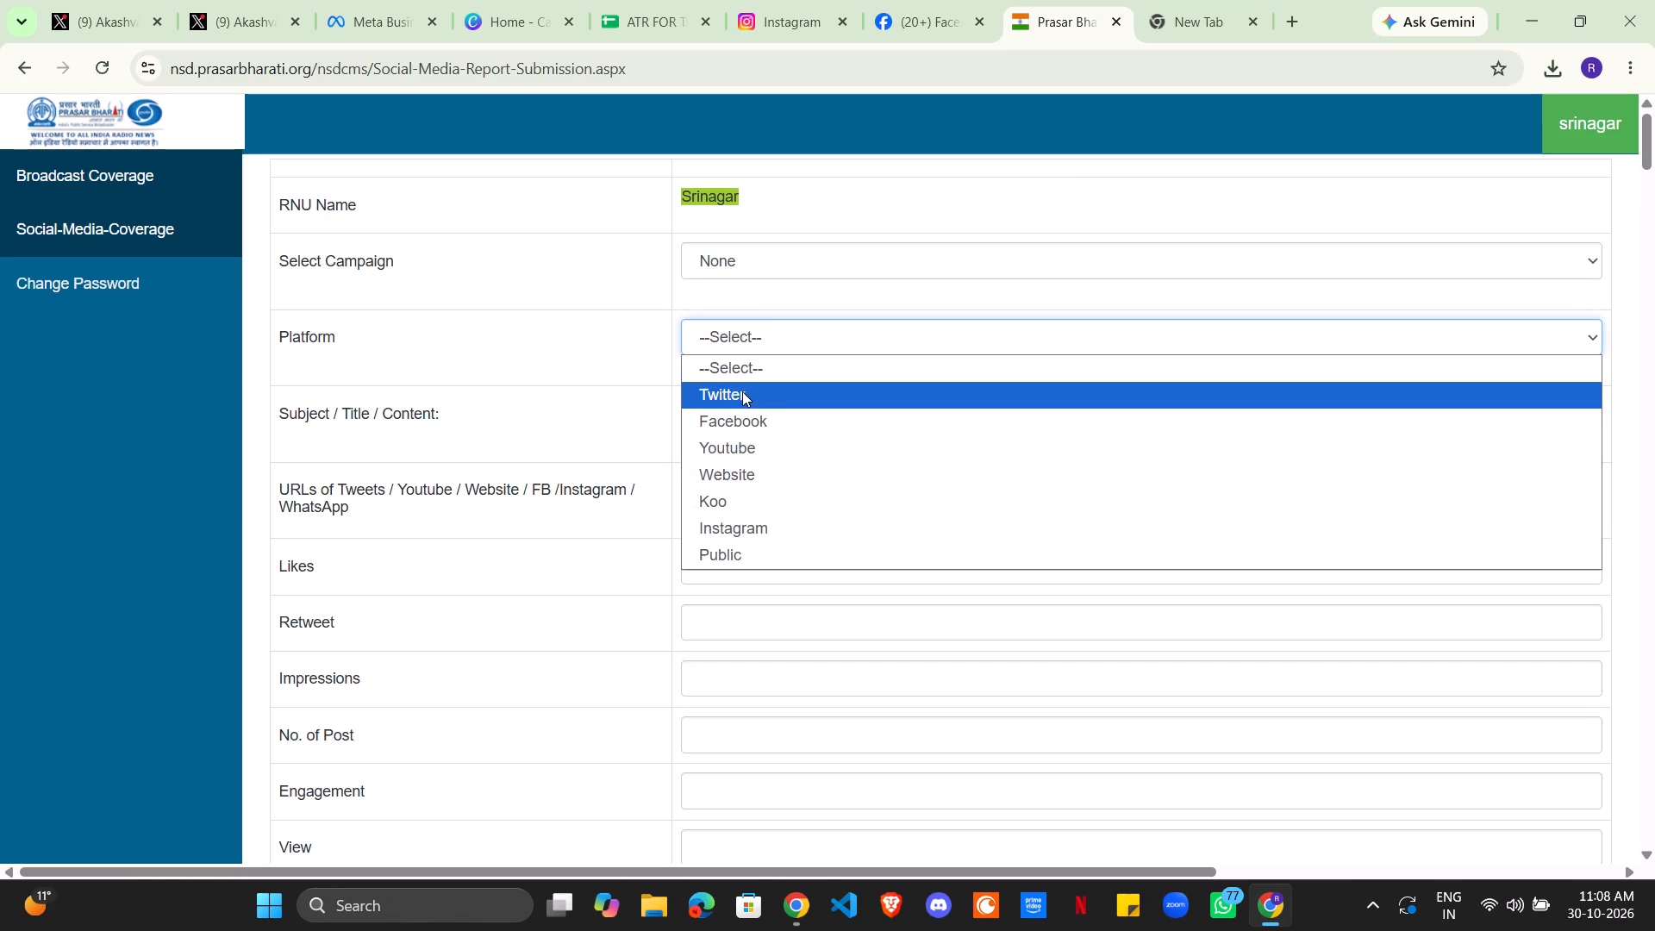
pyautogui.click(744, 449)
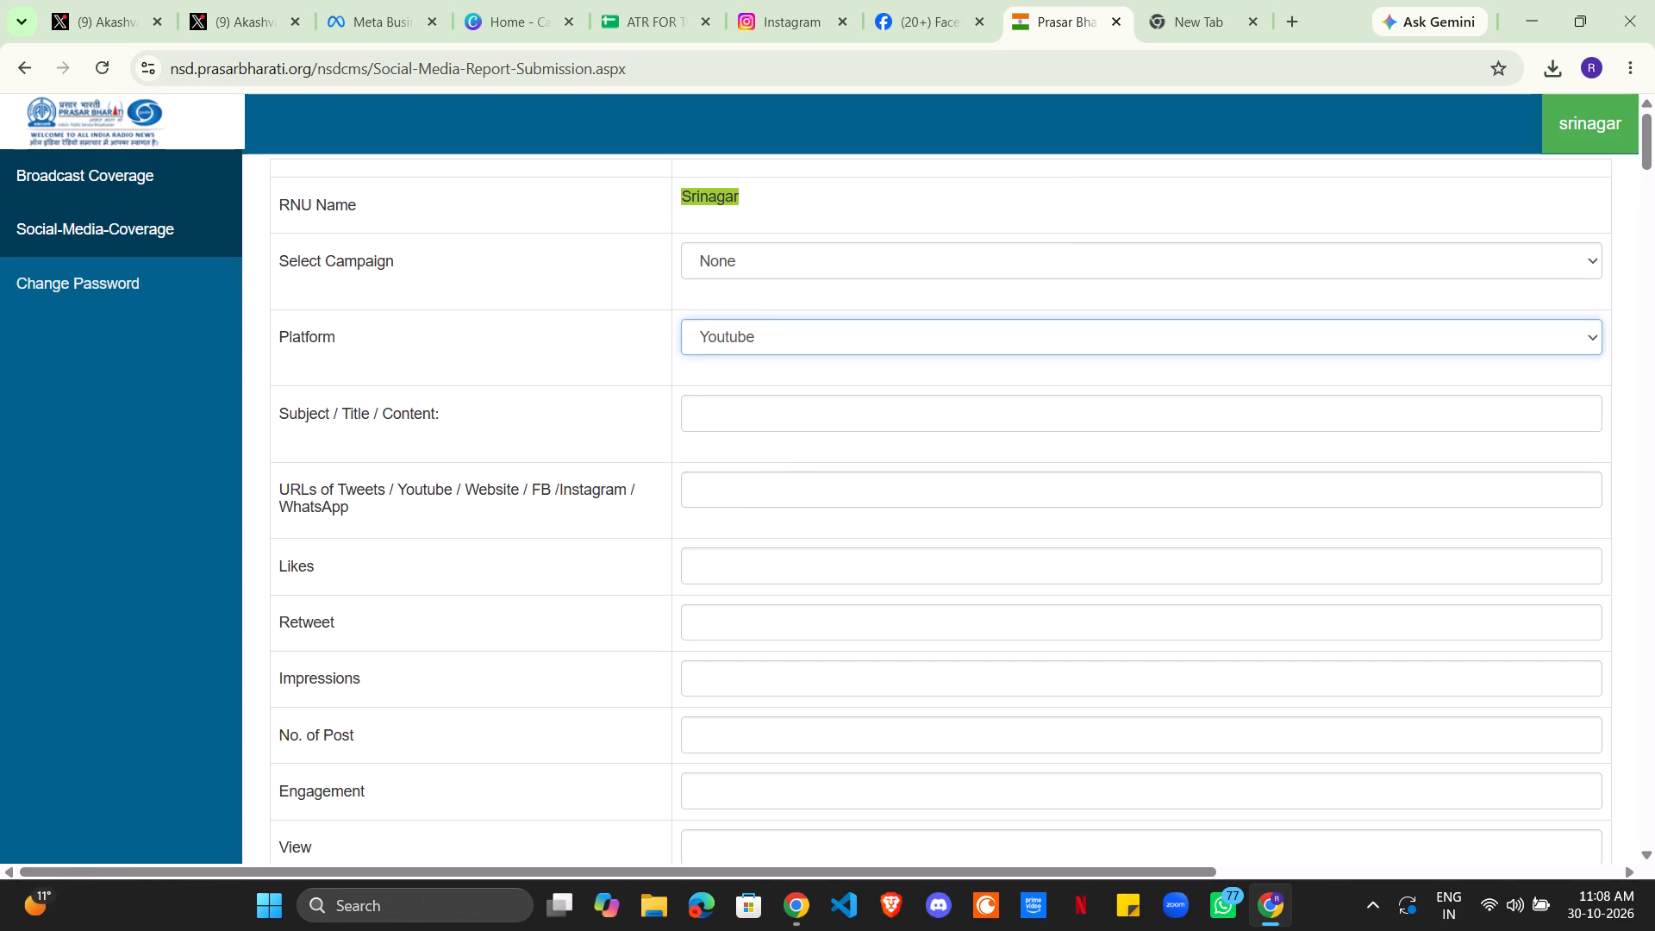
pyautogui.click(753, 427)
pyautogui.hotkey('ctrl', 'v')
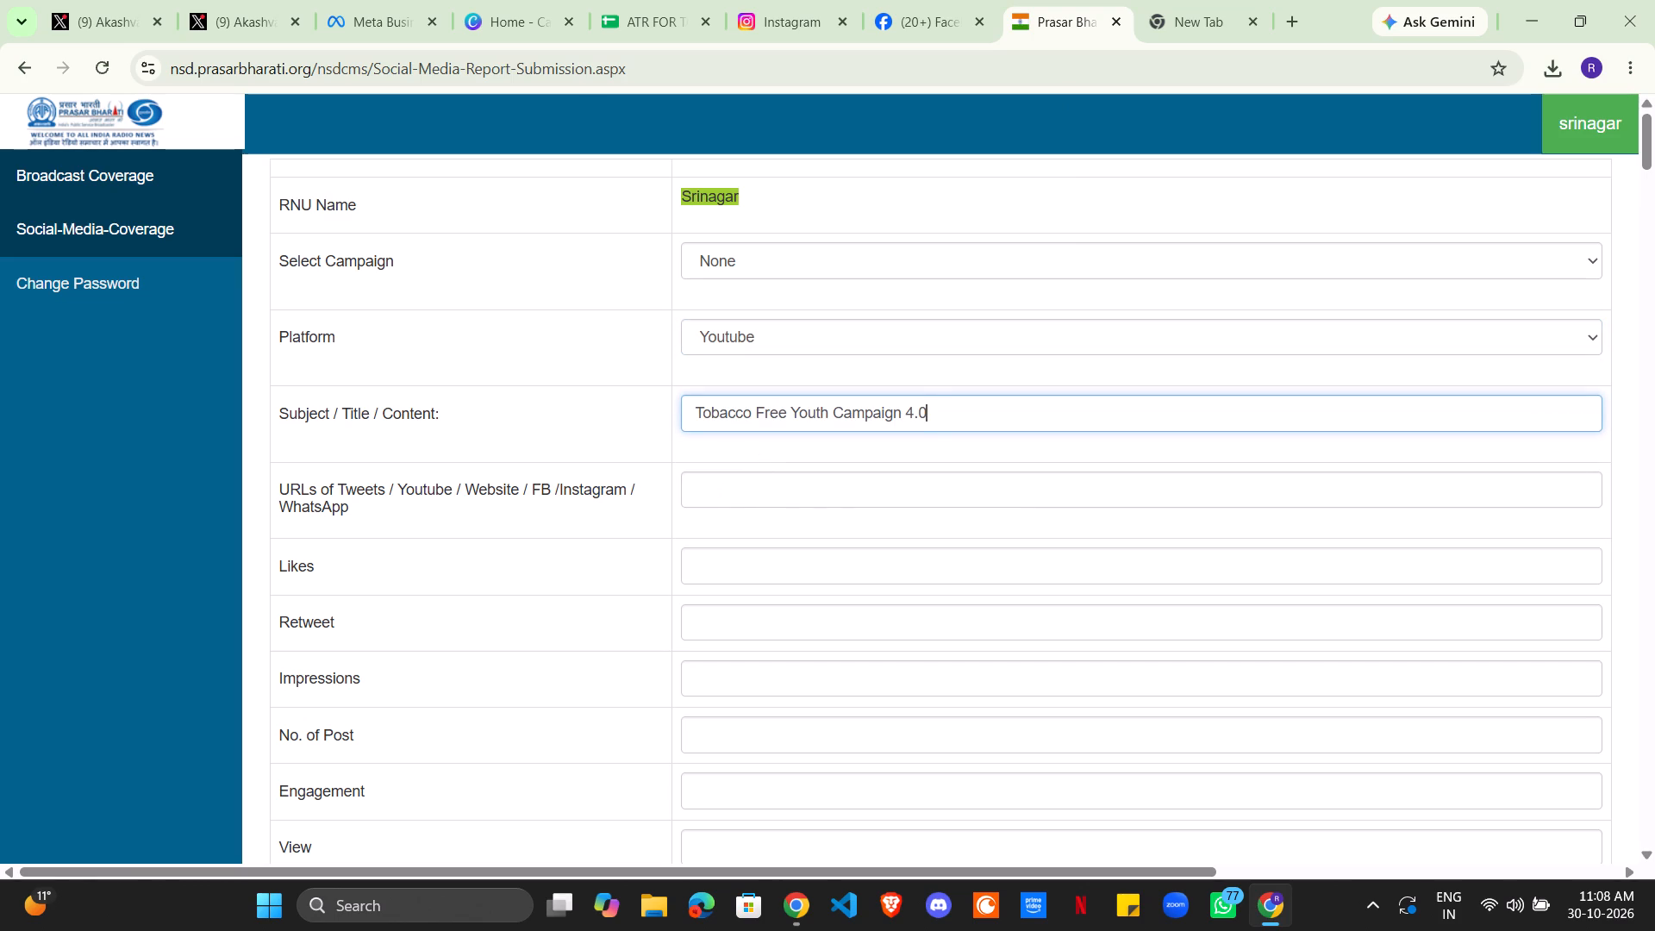
# Copy the 10-28-2026 YouTube link from the ATR FOR TOBACCO spreadsheet into the Youtube report's URL field.
pyautogui.click(626, 26)
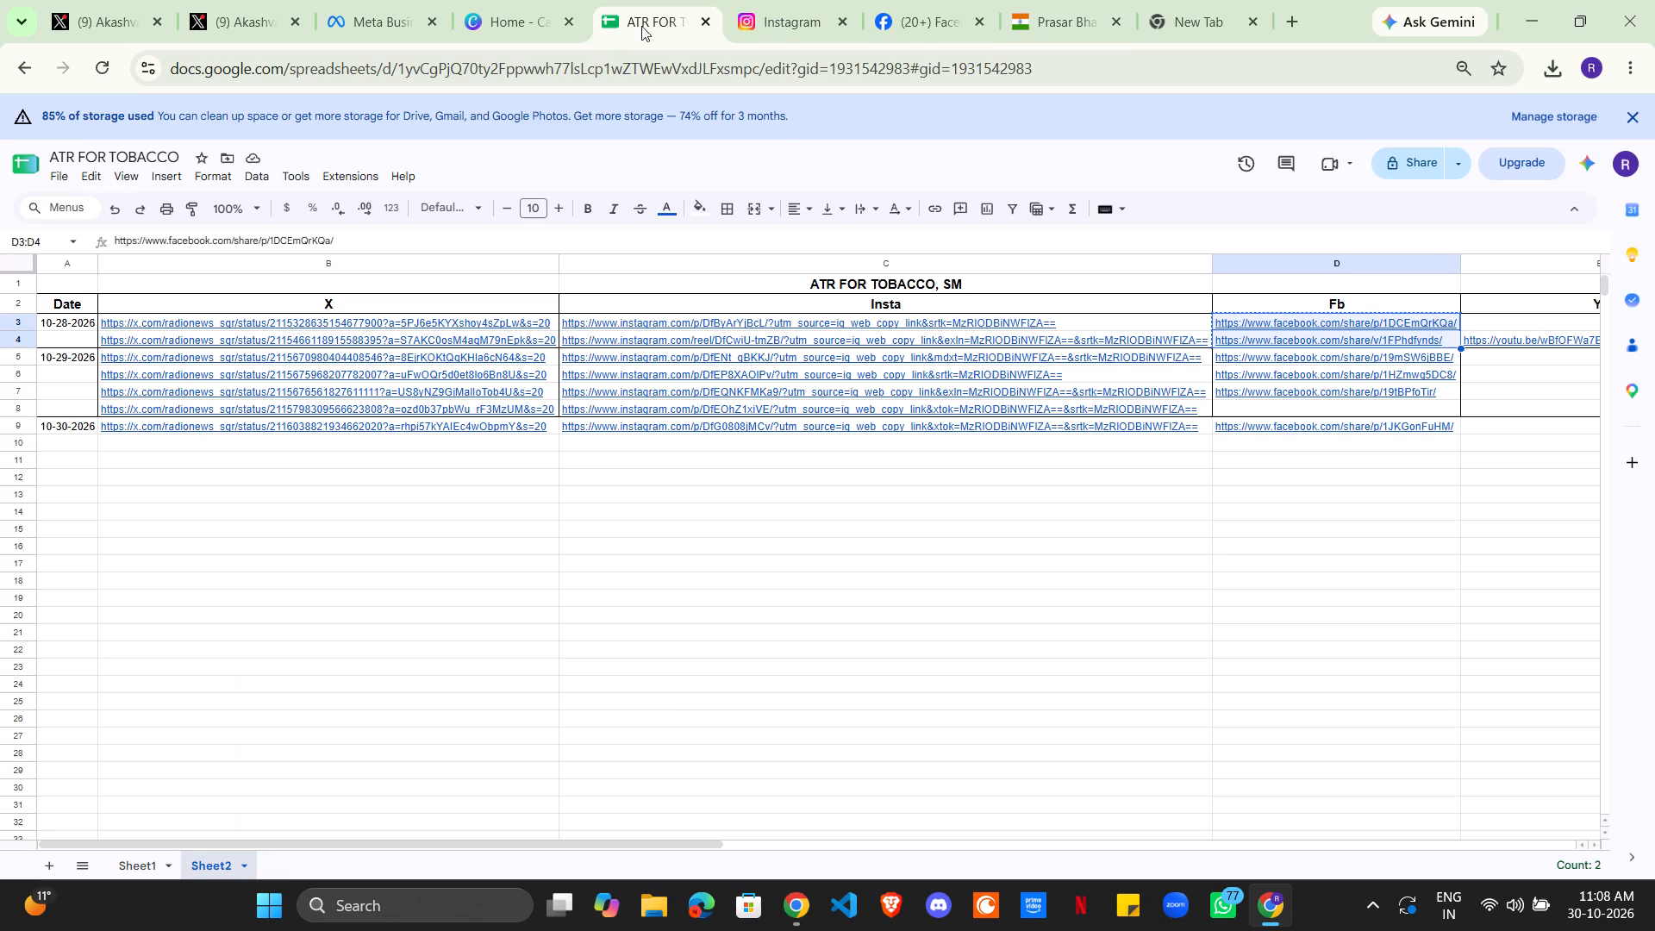
pyautogui.click(1482, 344)
pyautogui.hotkey('ctrl', 'c')
pyautogui.click(1188, 0)
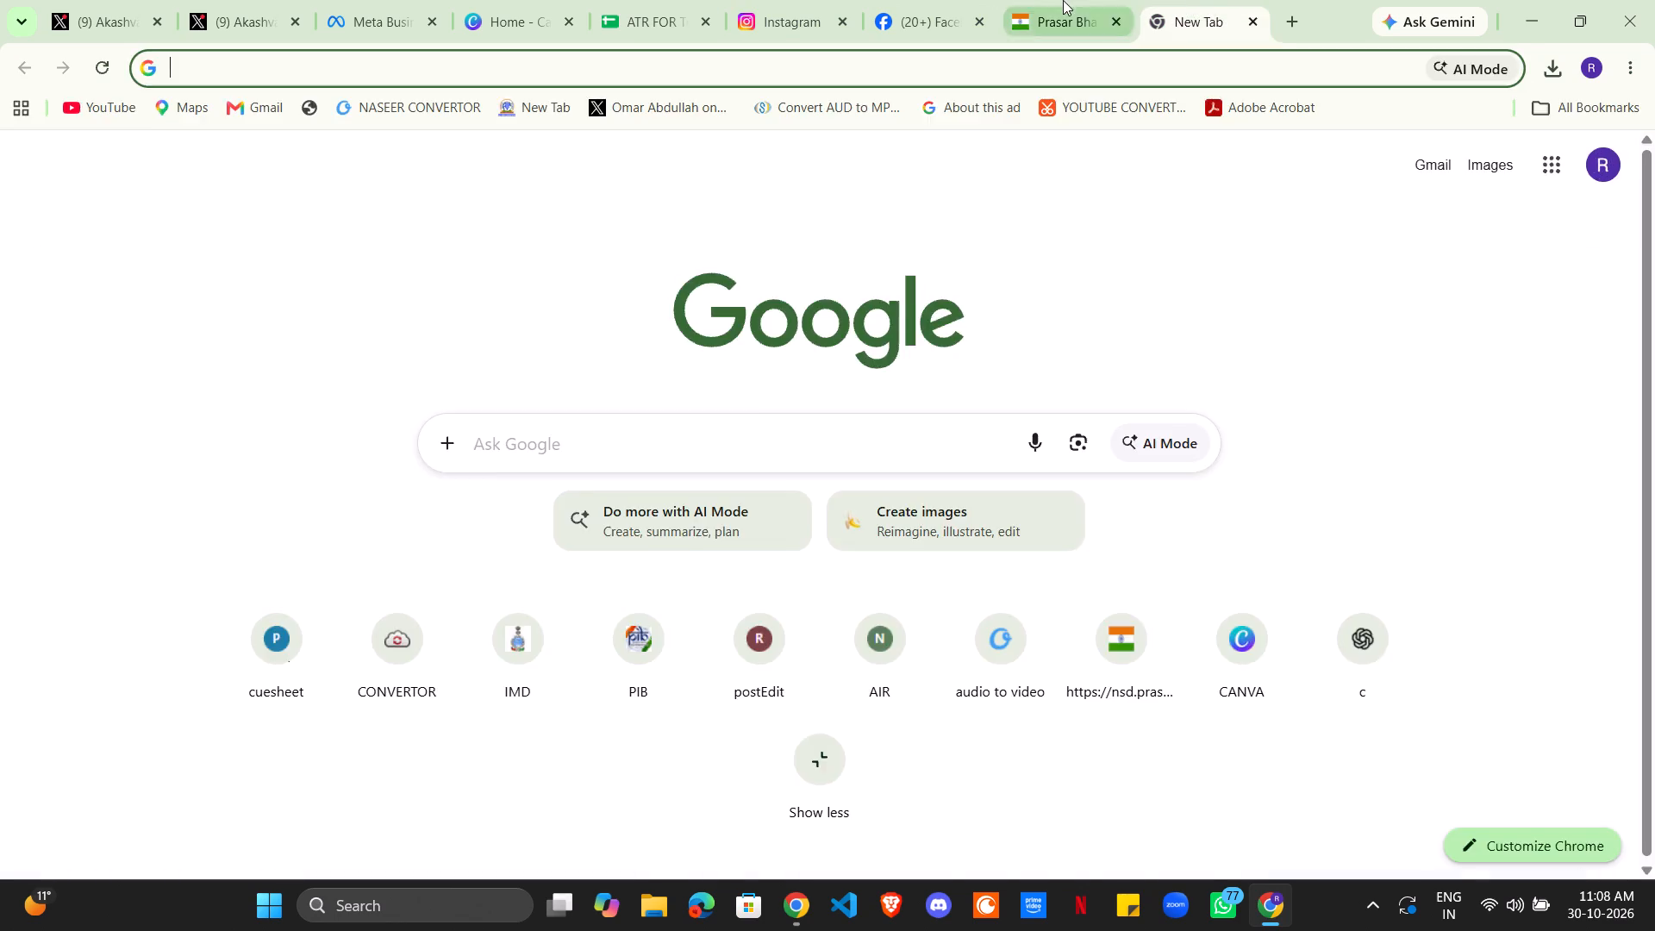
pyautogui.click(1063, 0)
pyautogui.keyDown('ctrl'); pyautogui.click(794, 485); pyautogui.keyUp('ctrl')
pyautogui.hotkey('ctrl', 'v')
# Copy the subject text for reuse and submit the Youtube report.
pyautogui.moveTo(965, 422); pyautogui.dragTo(540, 421)
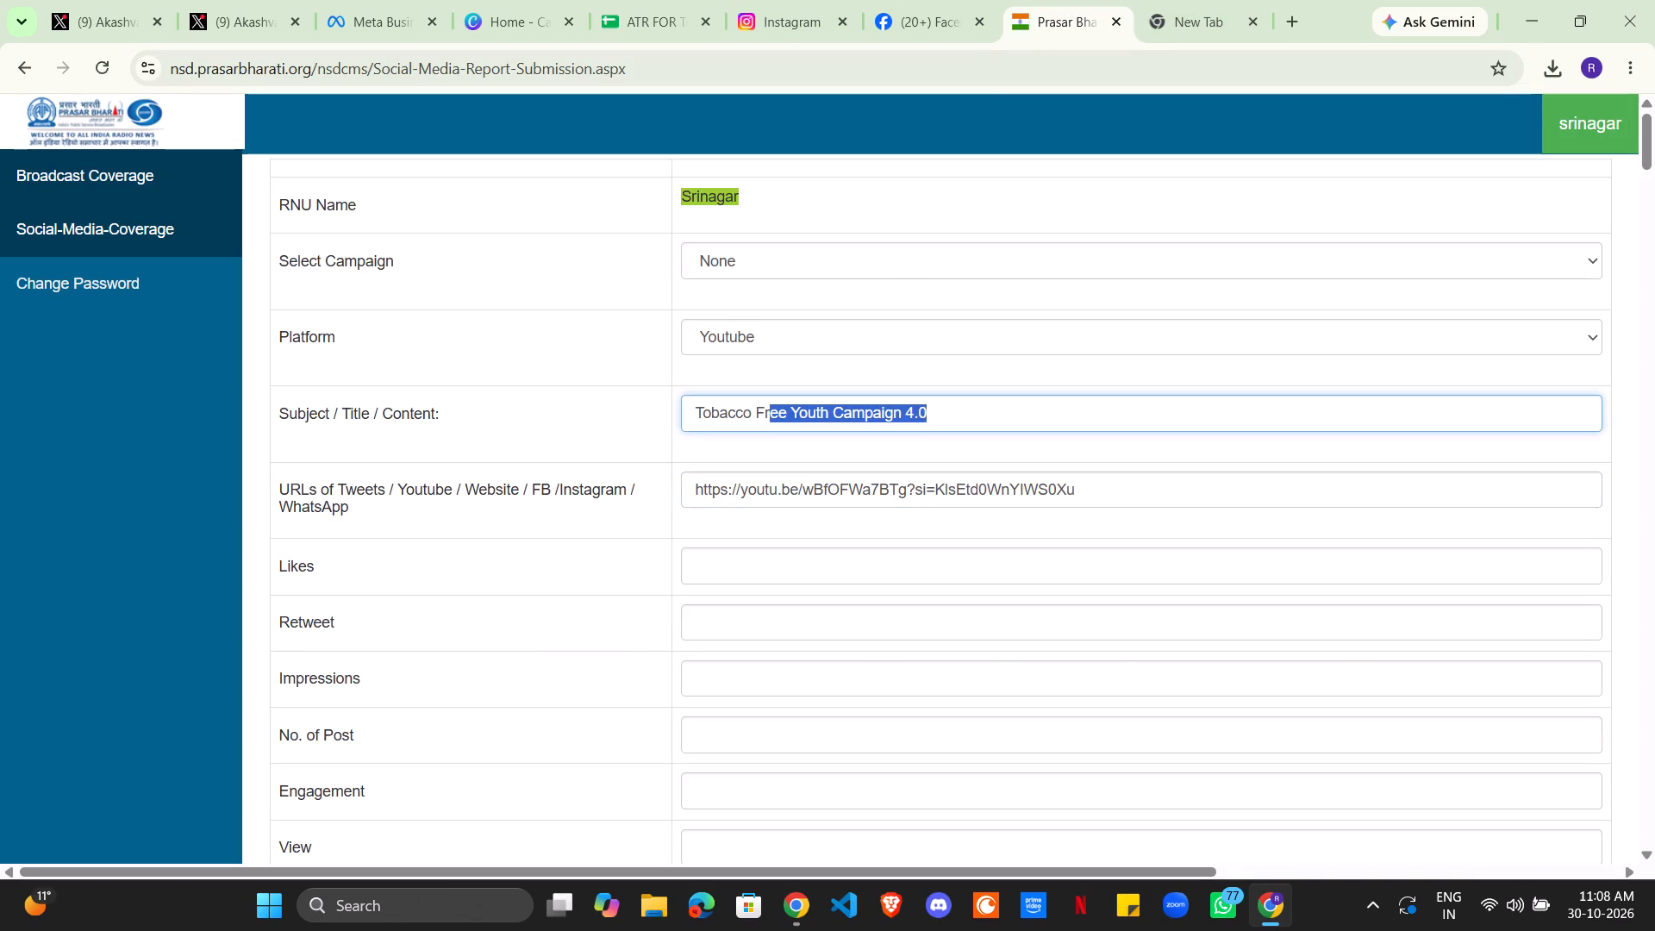
pyautogui.hotkey('ctrl', 'c')
pyautogui.scroll(-6, 770, 437)
pyautogui.click(878, 427)
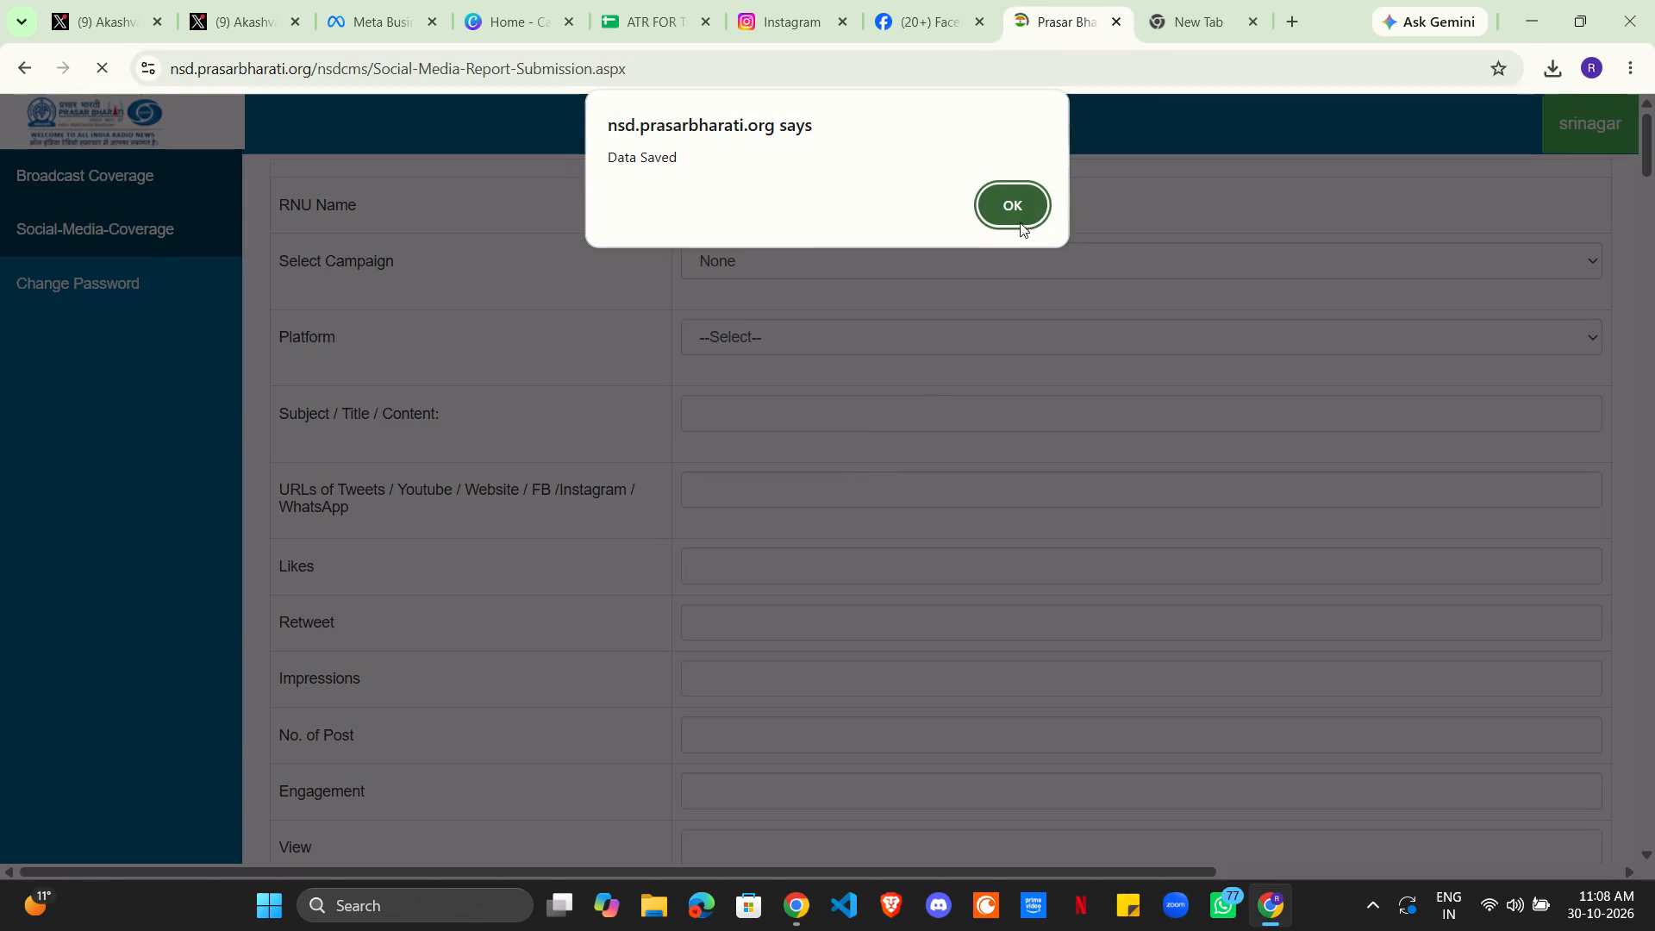
pyautogui.click(1022, 213)
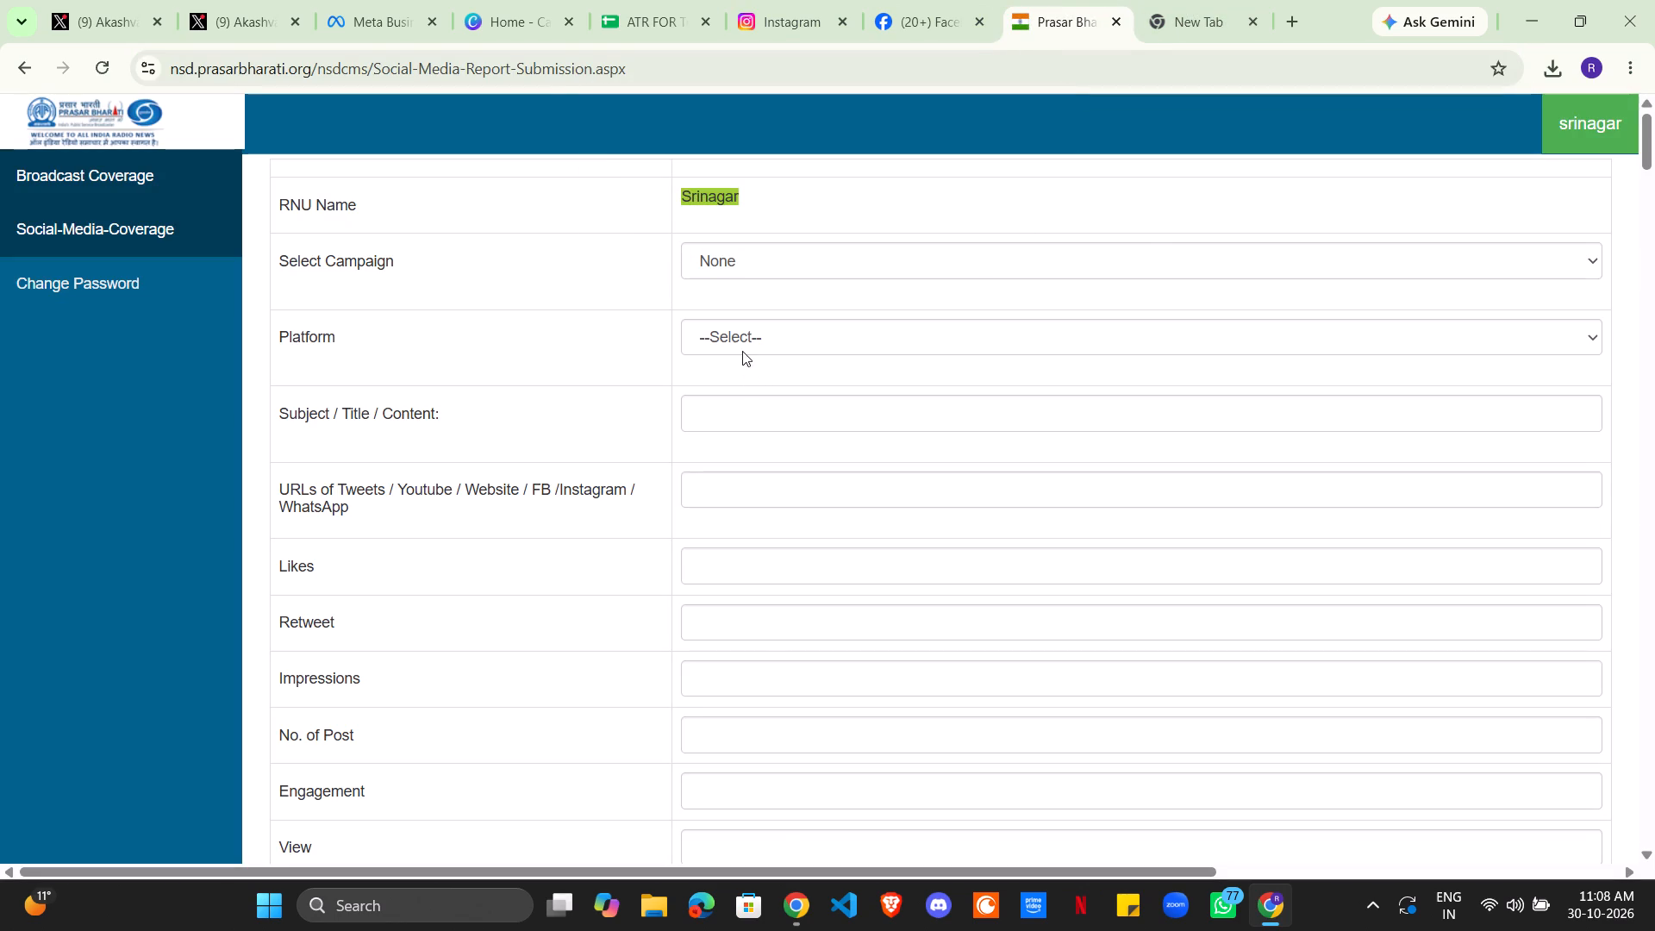
# Set the report's platform to Twitter and enter "Tobacco Free Youth Campaign 4.0" as the subject.
pyautogui.click(742, 341)
pyautogui.click(740, 408)
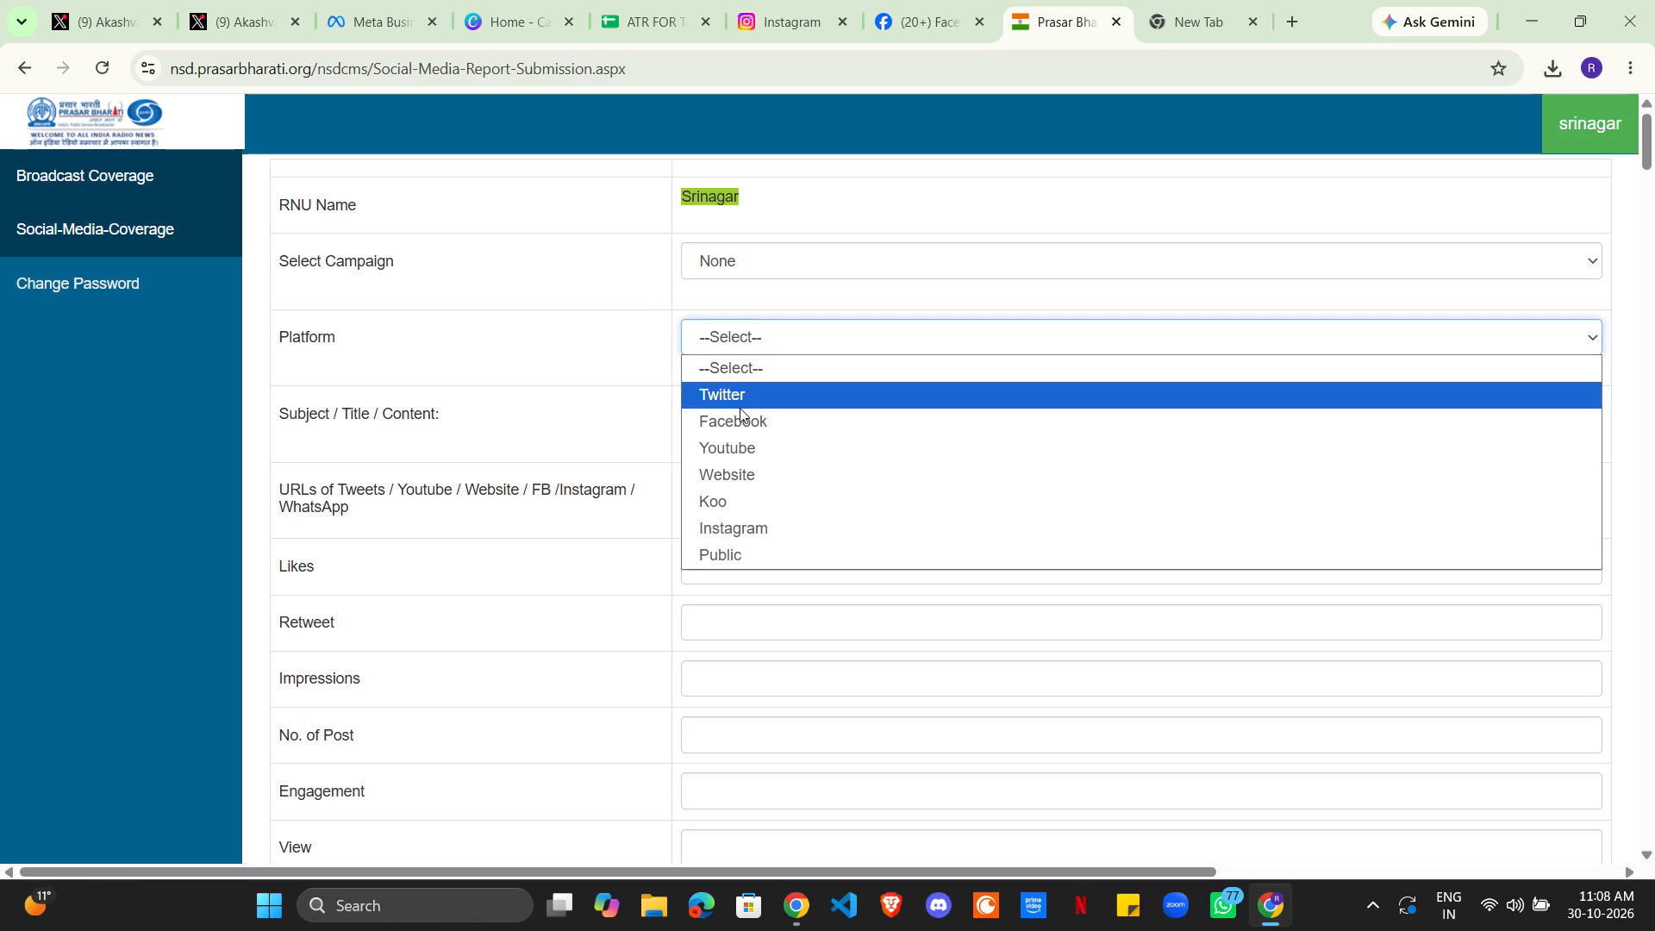
pyautogui.click(763, 404)
pyautogui.hotkey('ctrl', 'v')
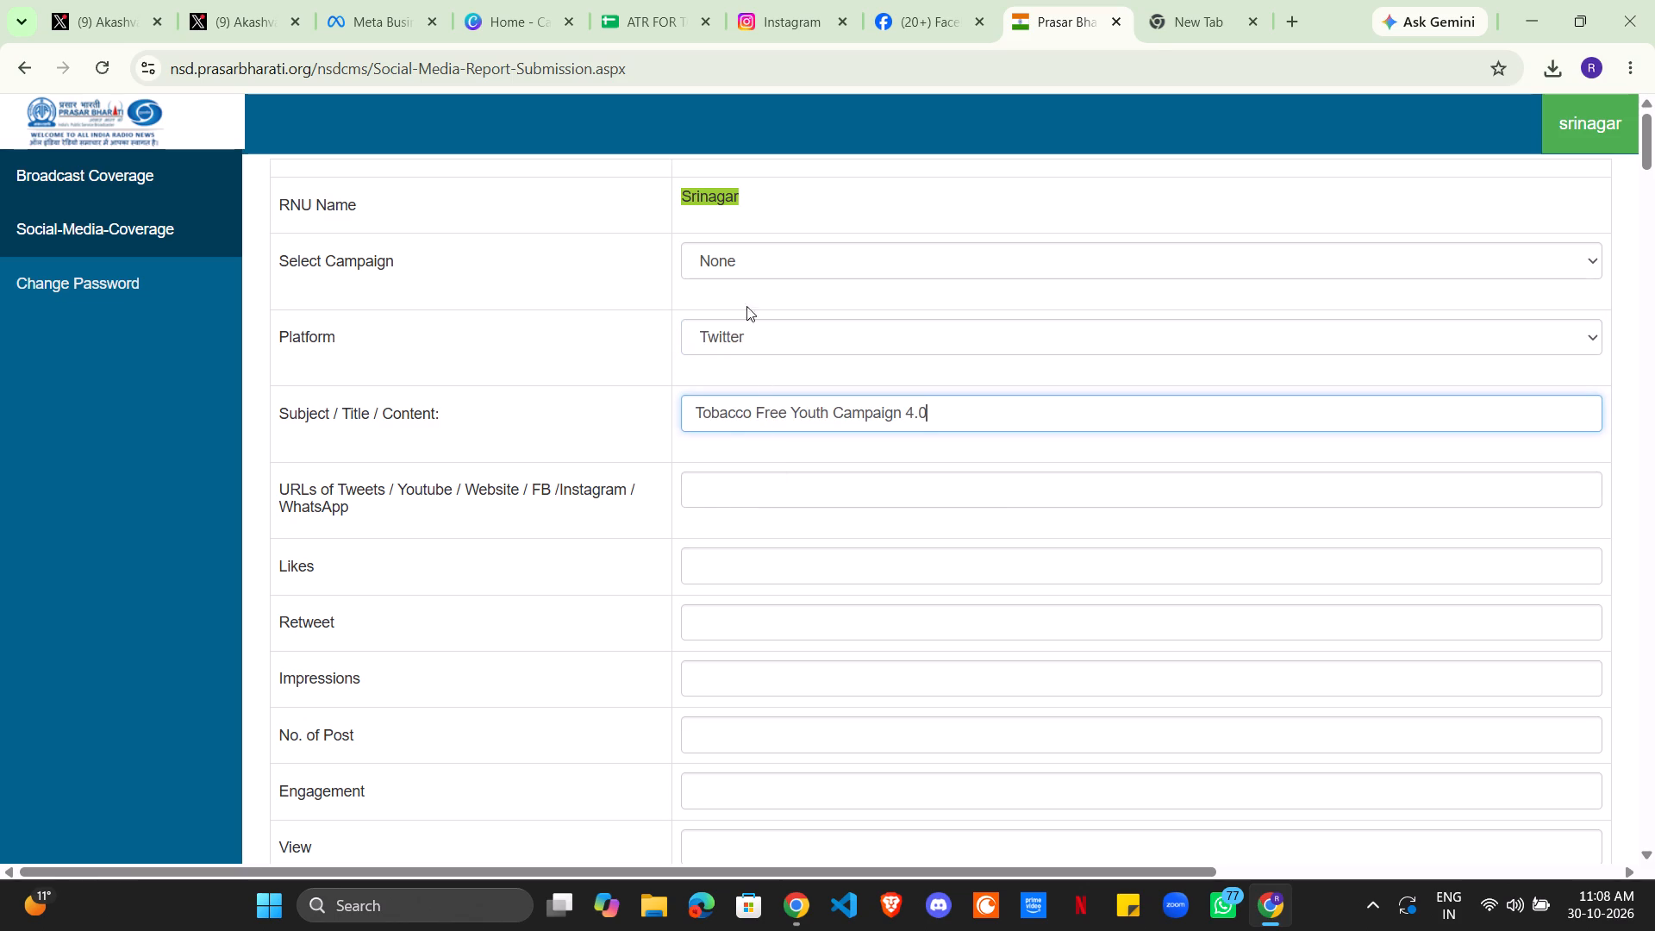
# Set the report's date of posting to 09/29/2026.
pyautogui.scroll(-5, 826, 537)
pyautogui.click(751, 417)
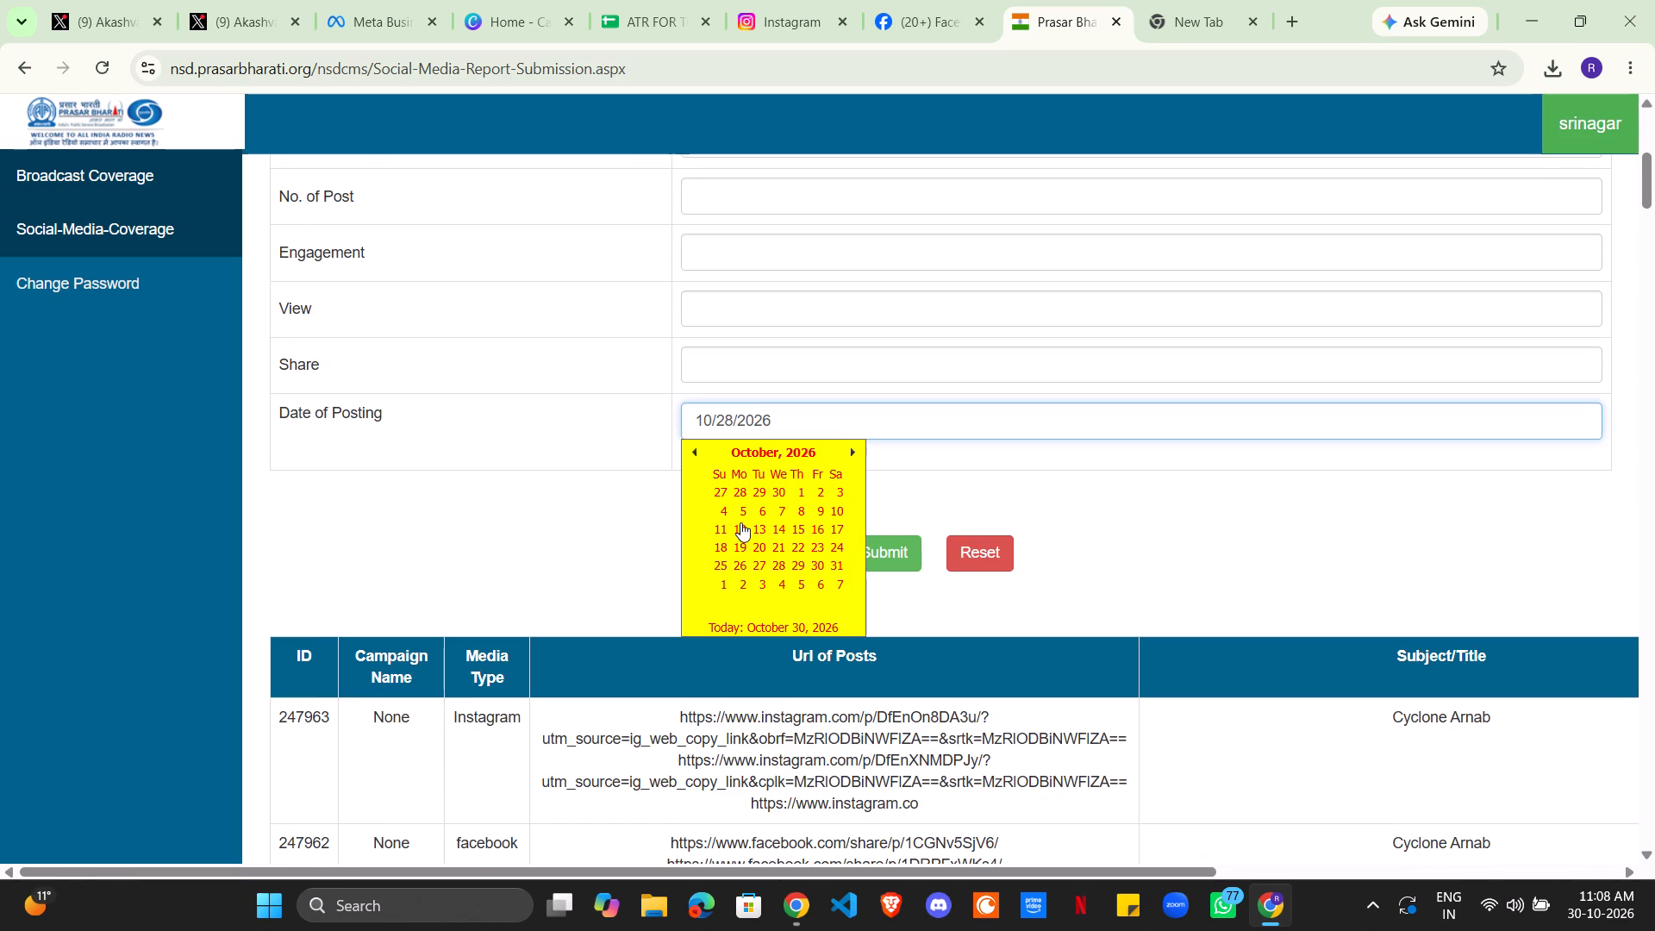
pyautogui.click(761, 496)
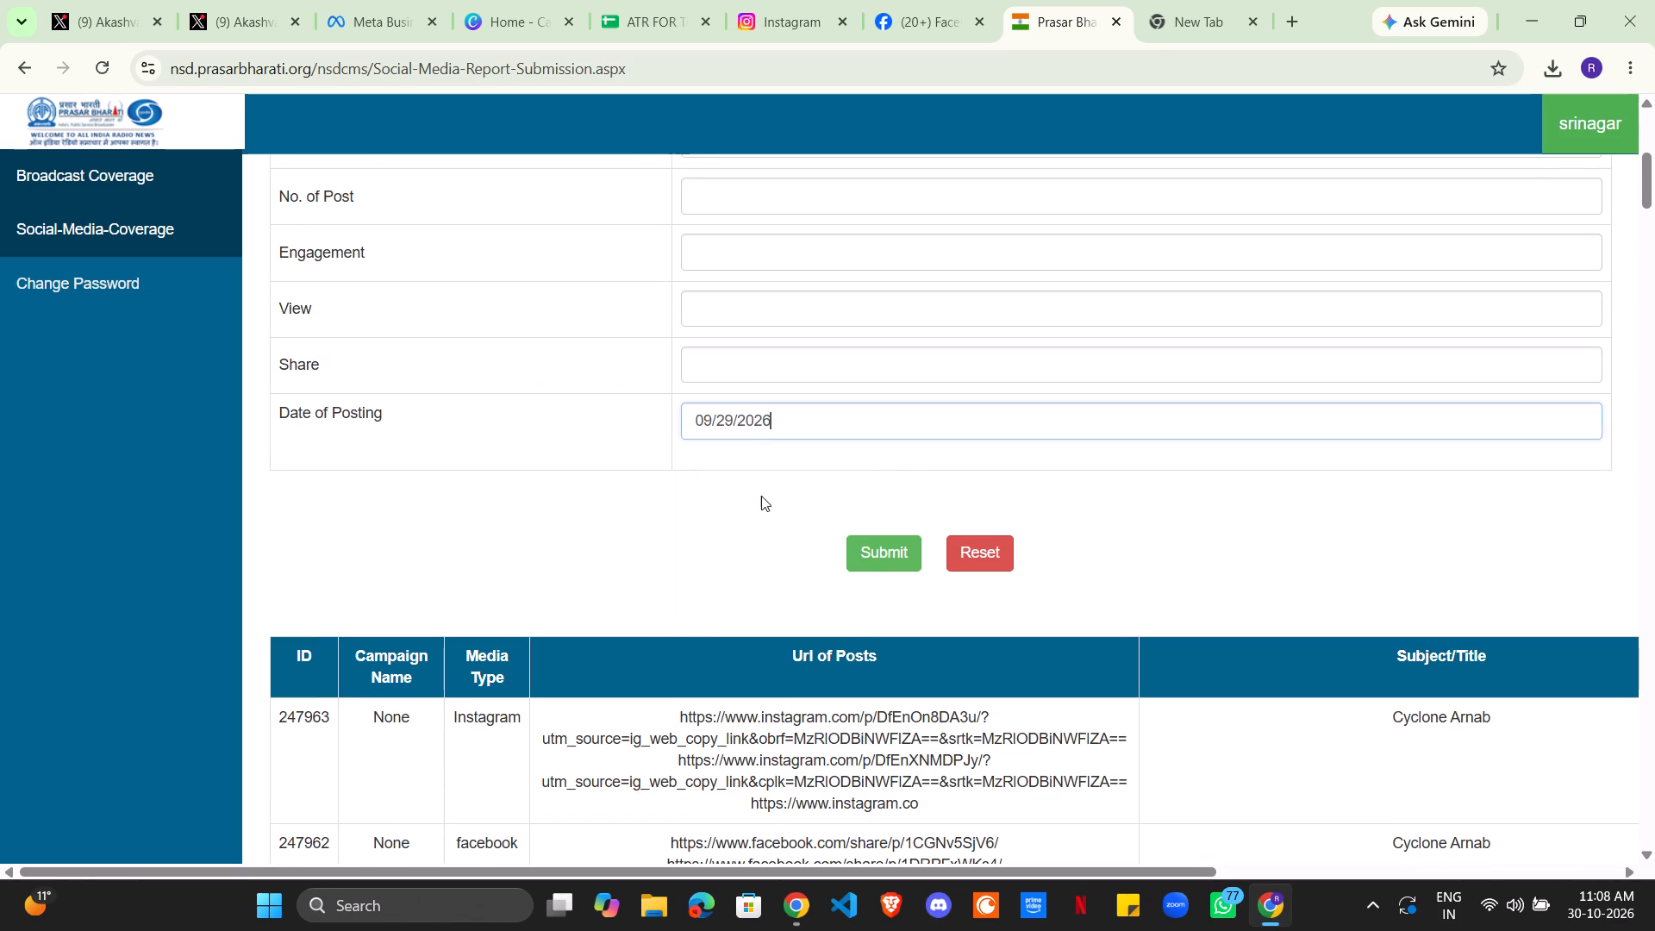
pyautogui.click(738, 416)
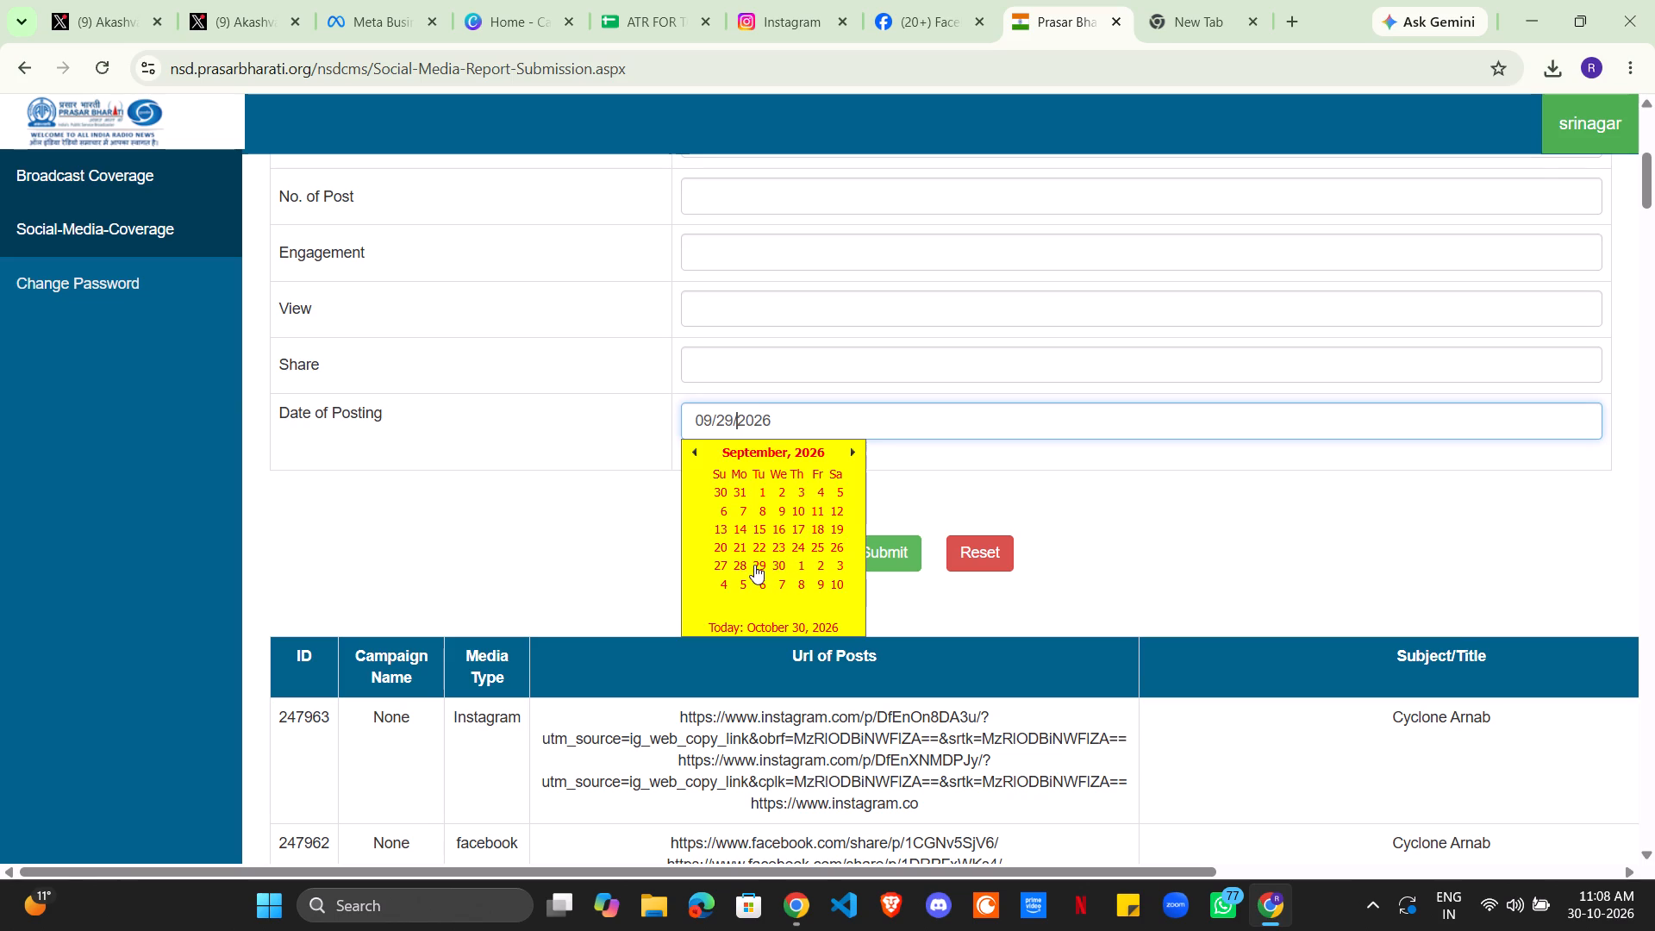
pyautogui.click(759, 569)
# Set the report's date of posting to 29 October 2026.
pyautogui.click(771, 421)
pyautogui.scroll(-2, 791, 552)
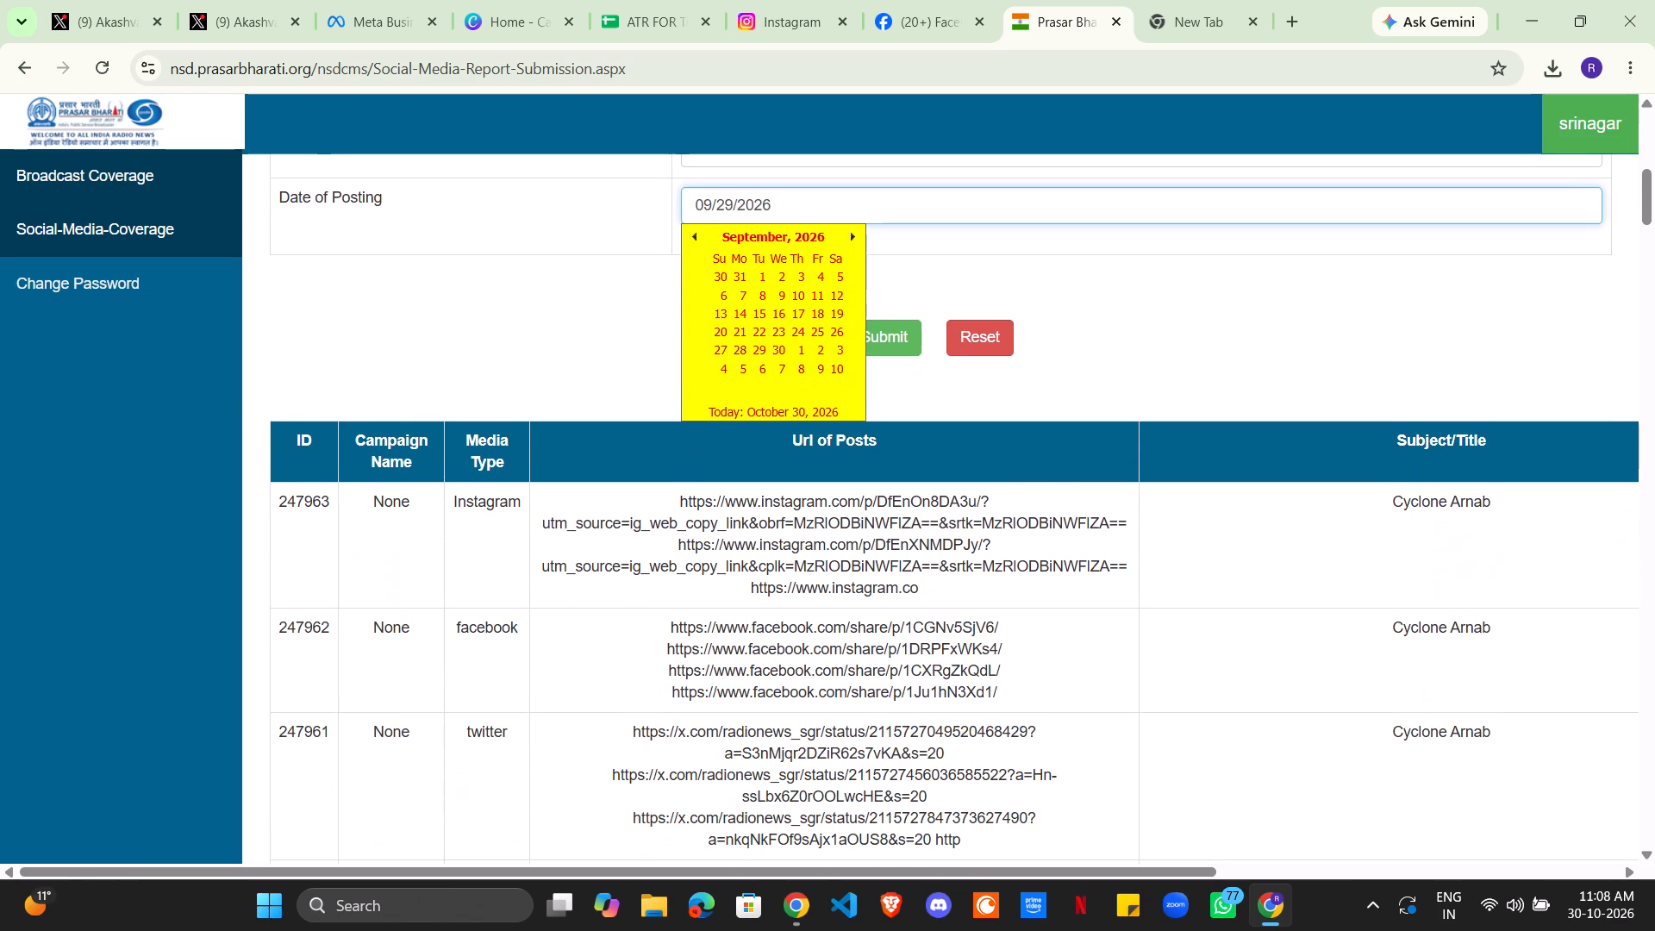
pyautogui.click(851, 237)
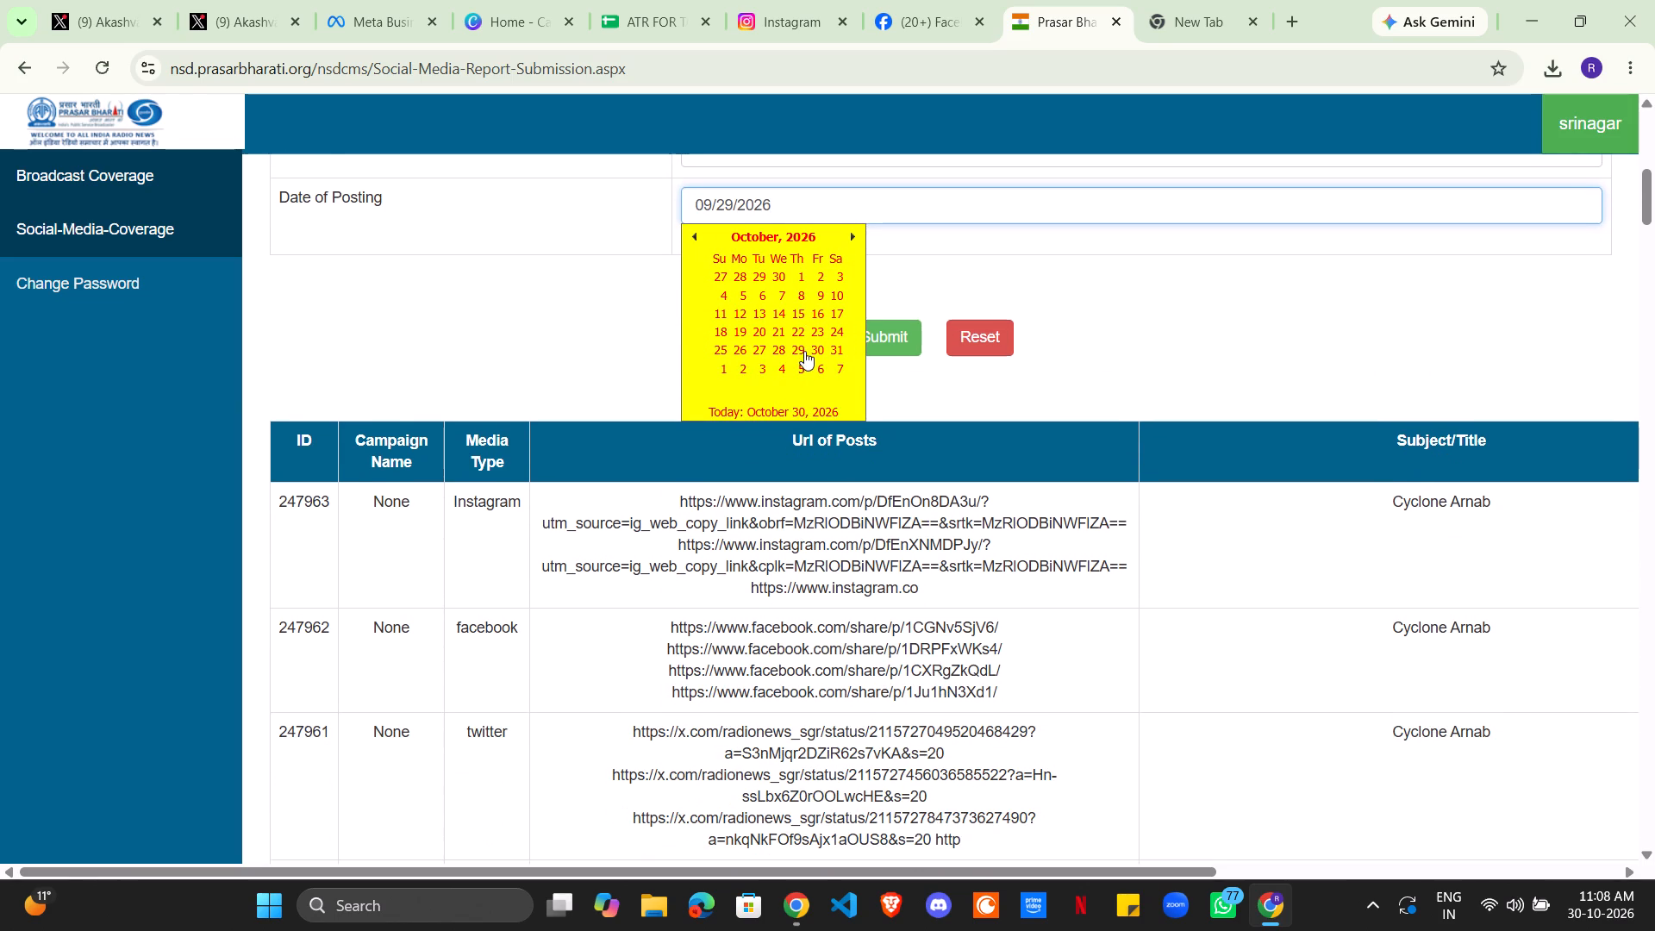
pyautogui.click(799, 344)
# For the report's URL field, copy the four X post links dated 10-29-2026 from the ATR FOR TOBACCO spreadsheet.
pyautogui.scroll(7, 751, 355)
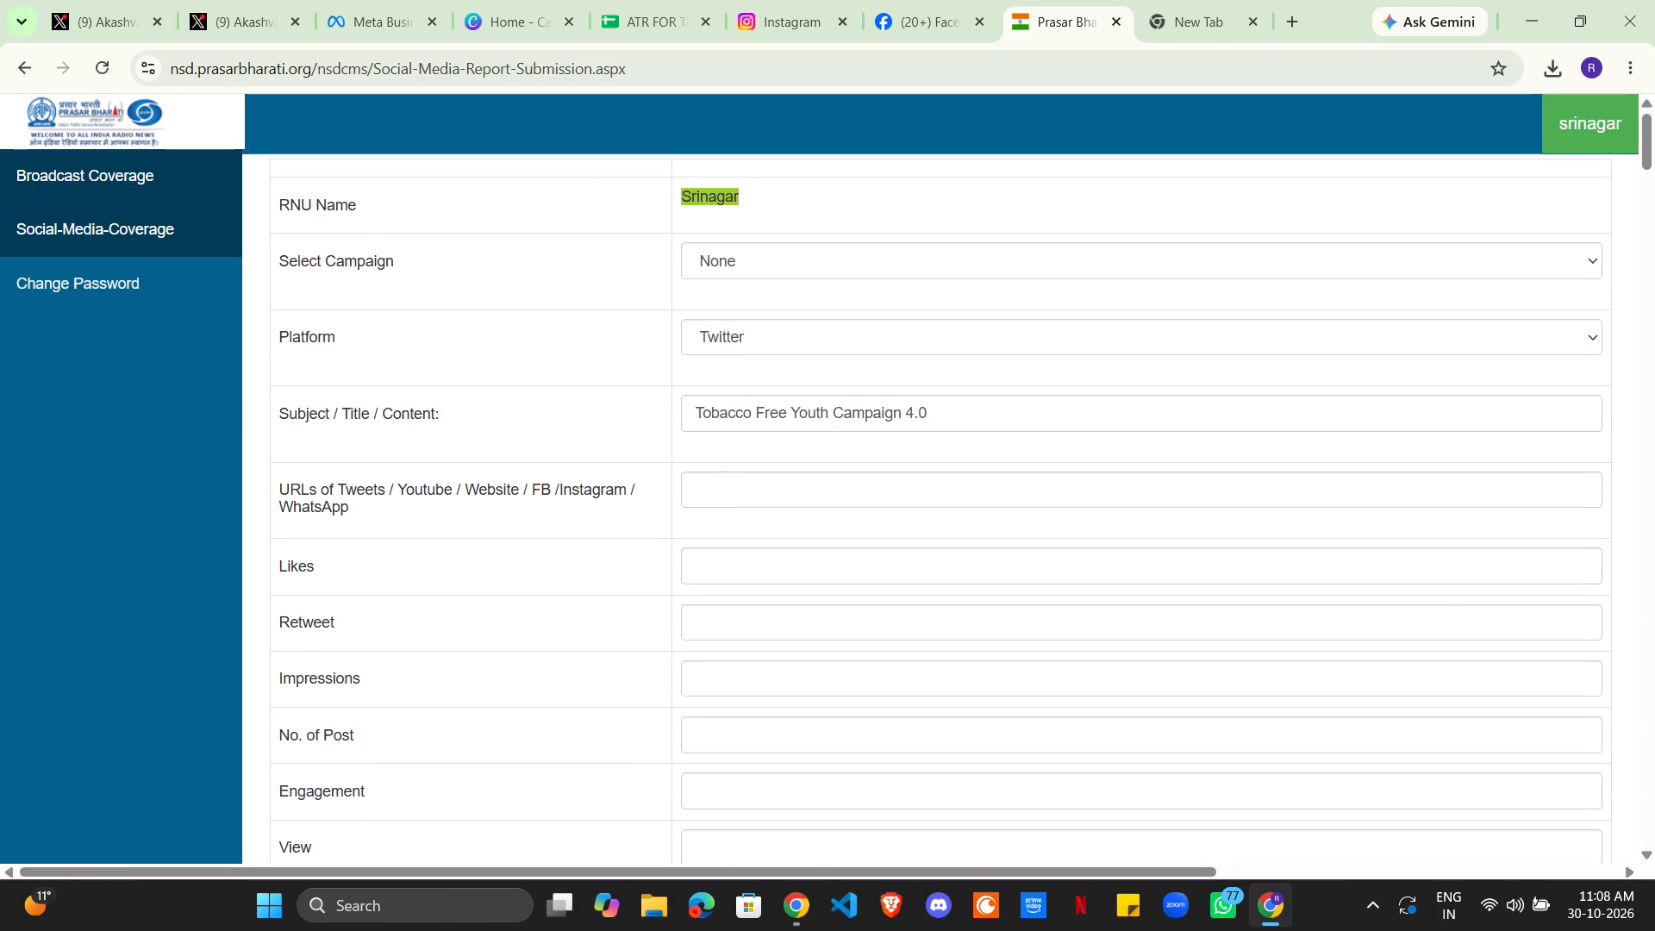
pyautogui.click(734, 488)
pyautogui.click(653, 17)
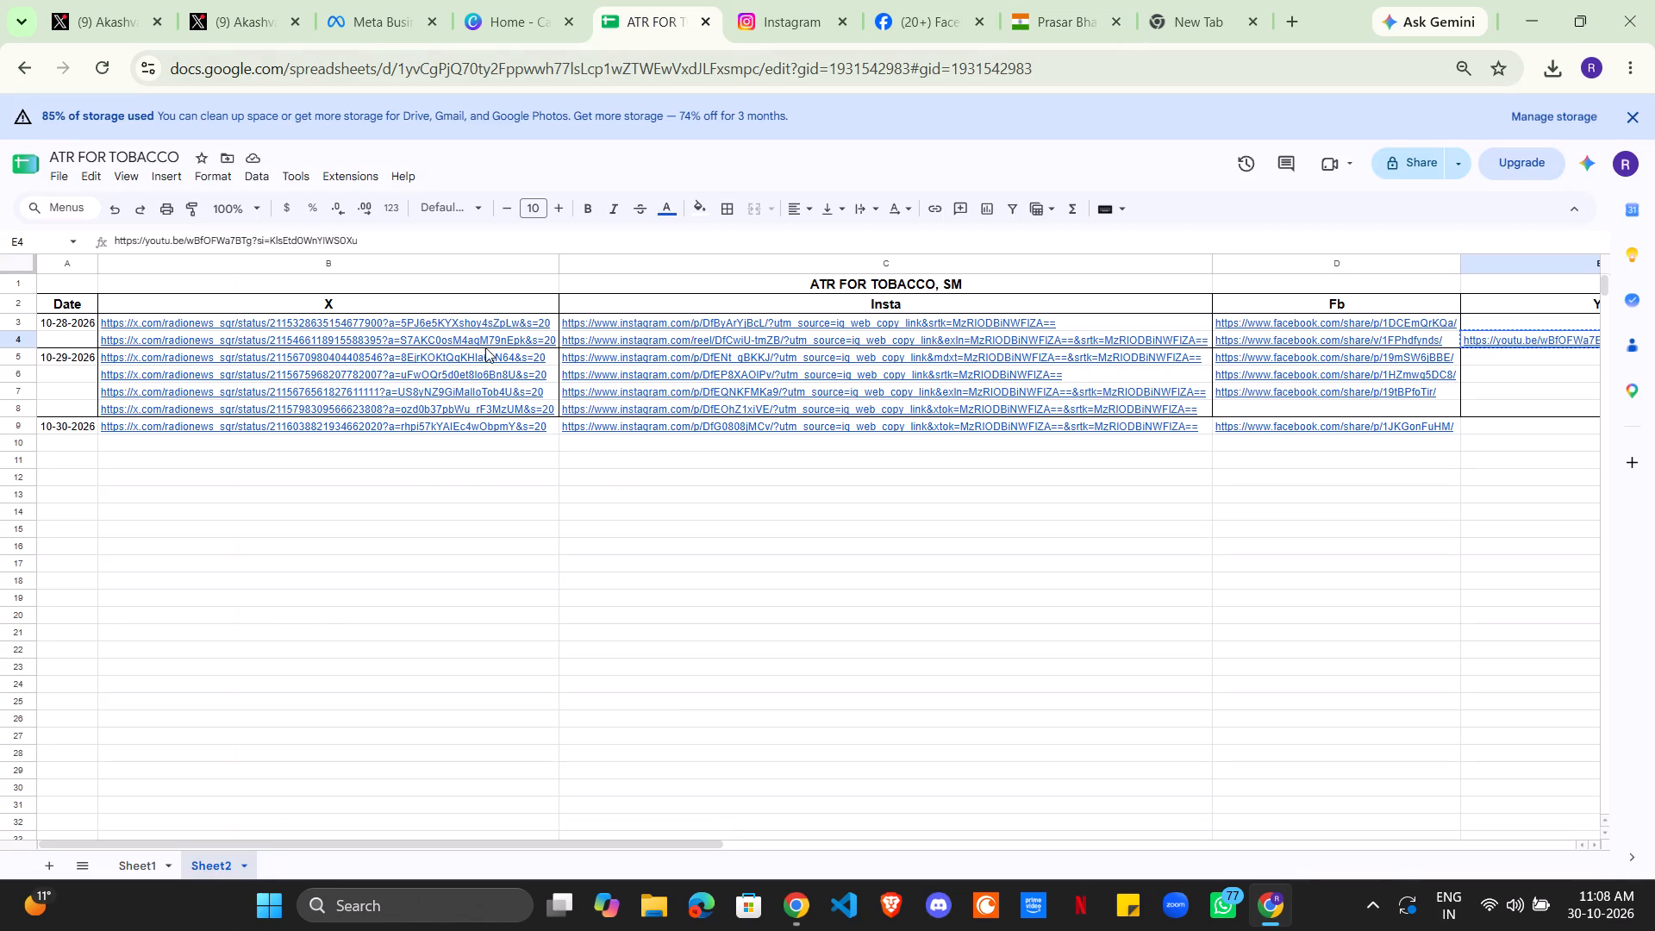
pyautogui.moveTo(529, 353); pyautogui.dragTo(537, 403)
pyautogui.hotkey('ctrl', 'c')
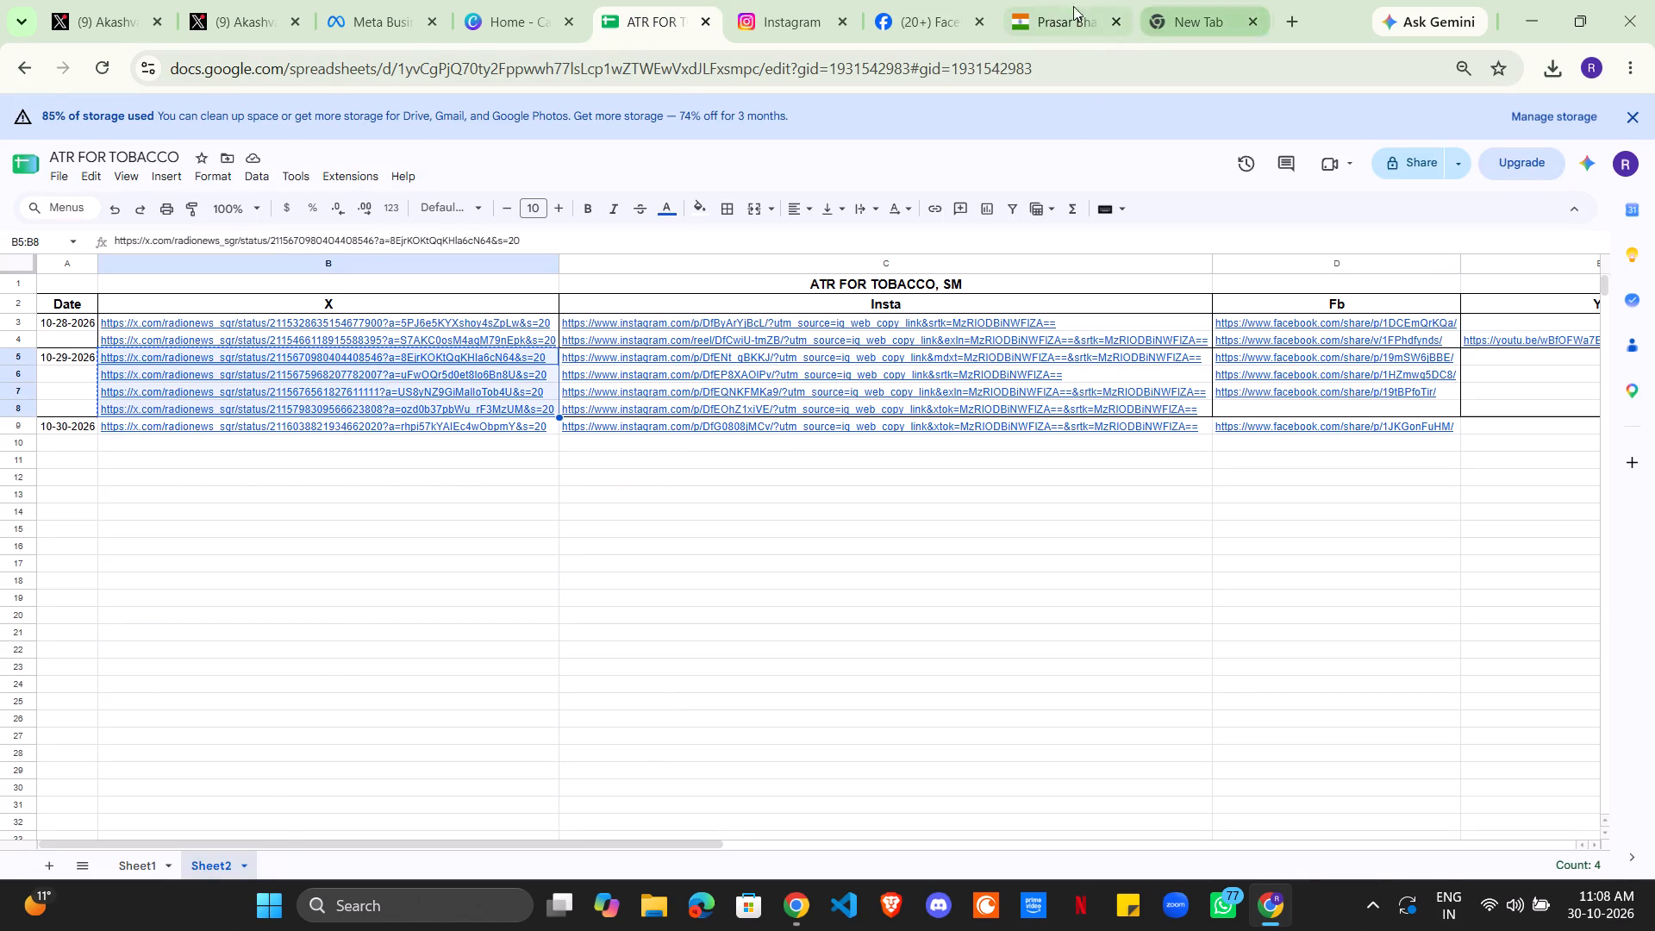
# Enter the four copied X links in the report's URL field, copy the subject for reuse, and submit the Twitter report.
pyautogui.click(1031, 6)
pyautogui.click(772, 498)
pyautogui.hotkey('ctrl', 'v')
pyautogui.moveTo(982, 425); pyautogui.dragTo(618, 416)
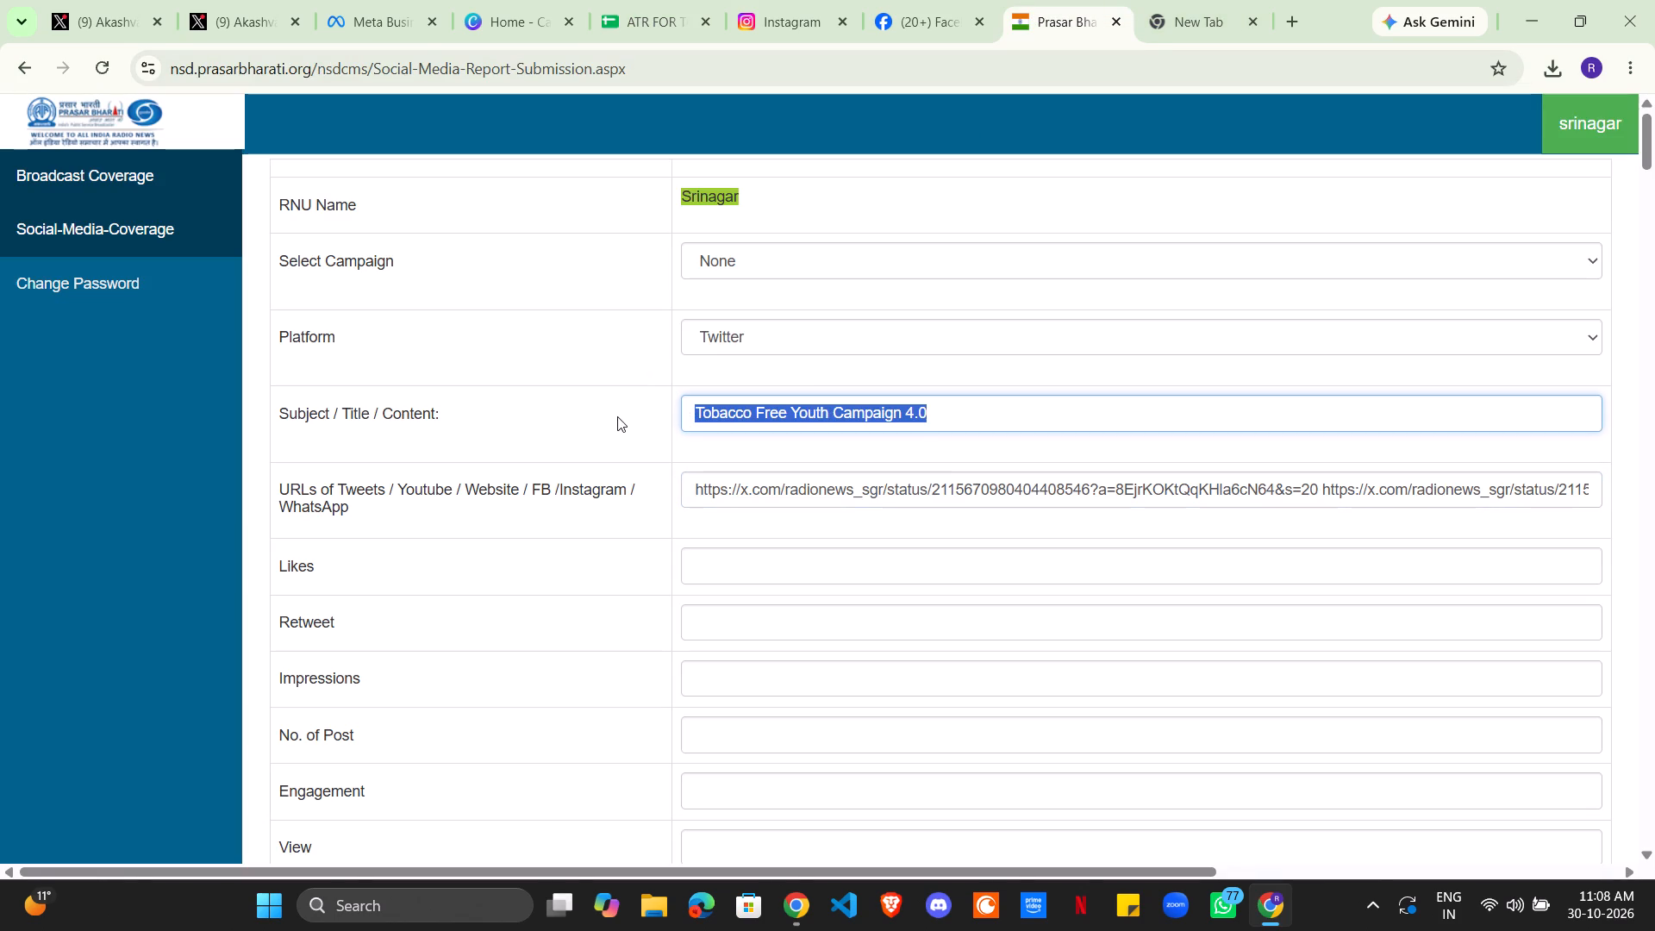
pyautogui.hotkey('ctrl', 'c')
pyautogui.scroll(-5, 783, 494)
pyautogui.click(887, 550)
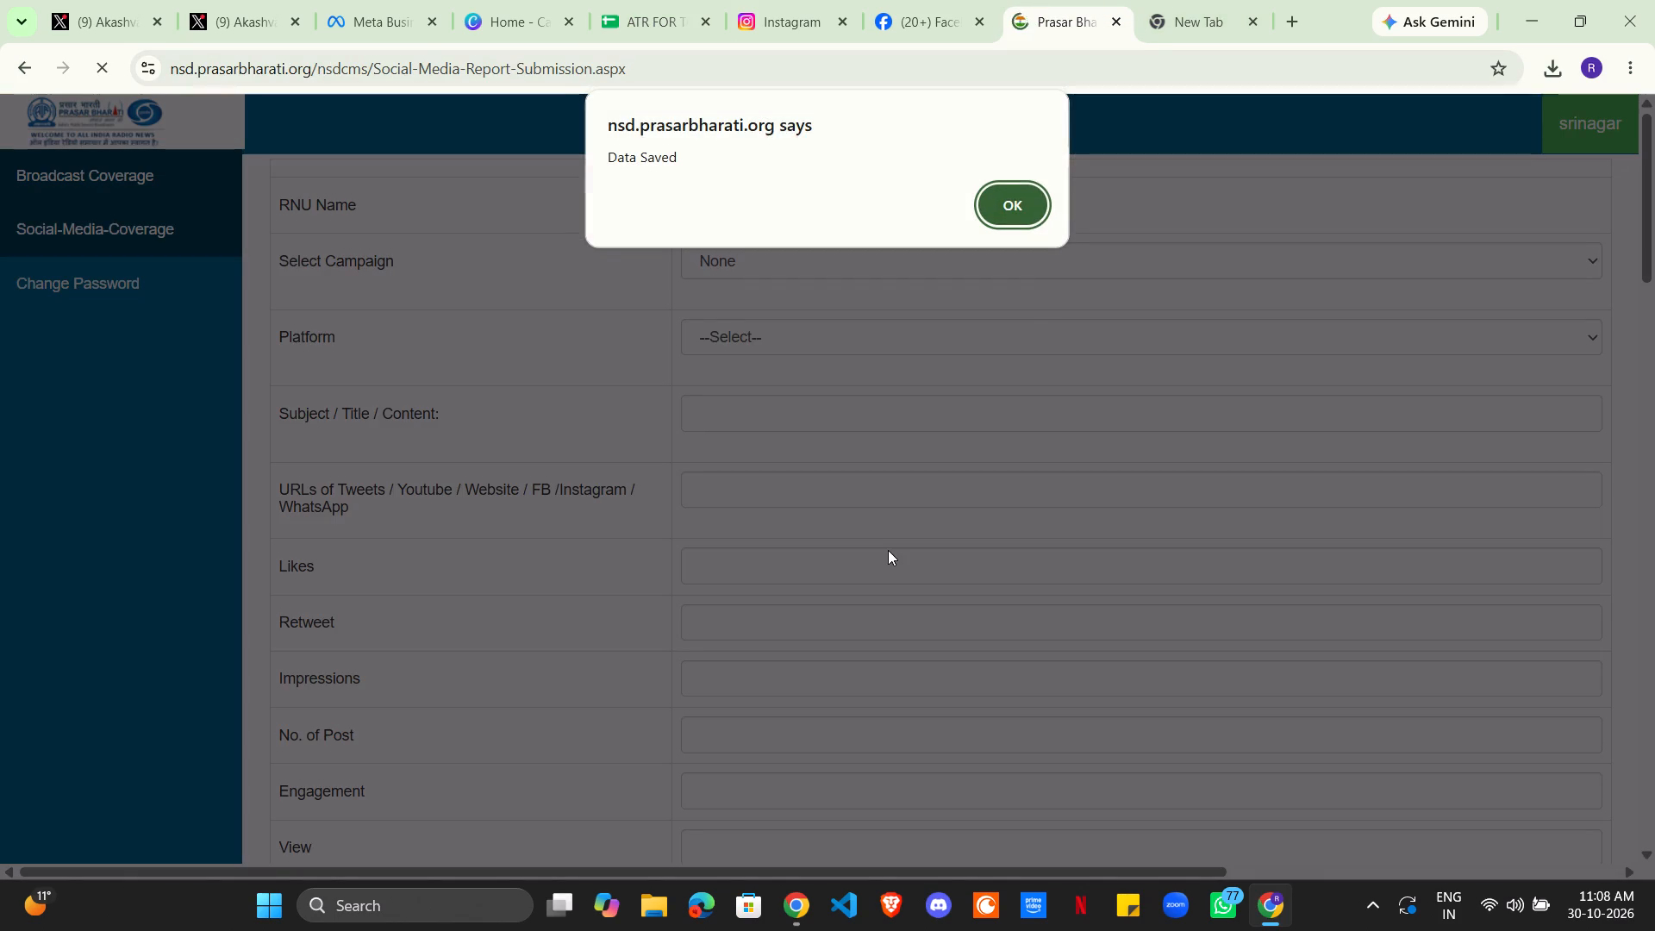
pyautogui.click(1031, 201)
# Start a new report with platform Facebook and subject "Tobacco Free Youth Campaign 4.0".
pyautogui.click(761, 341)
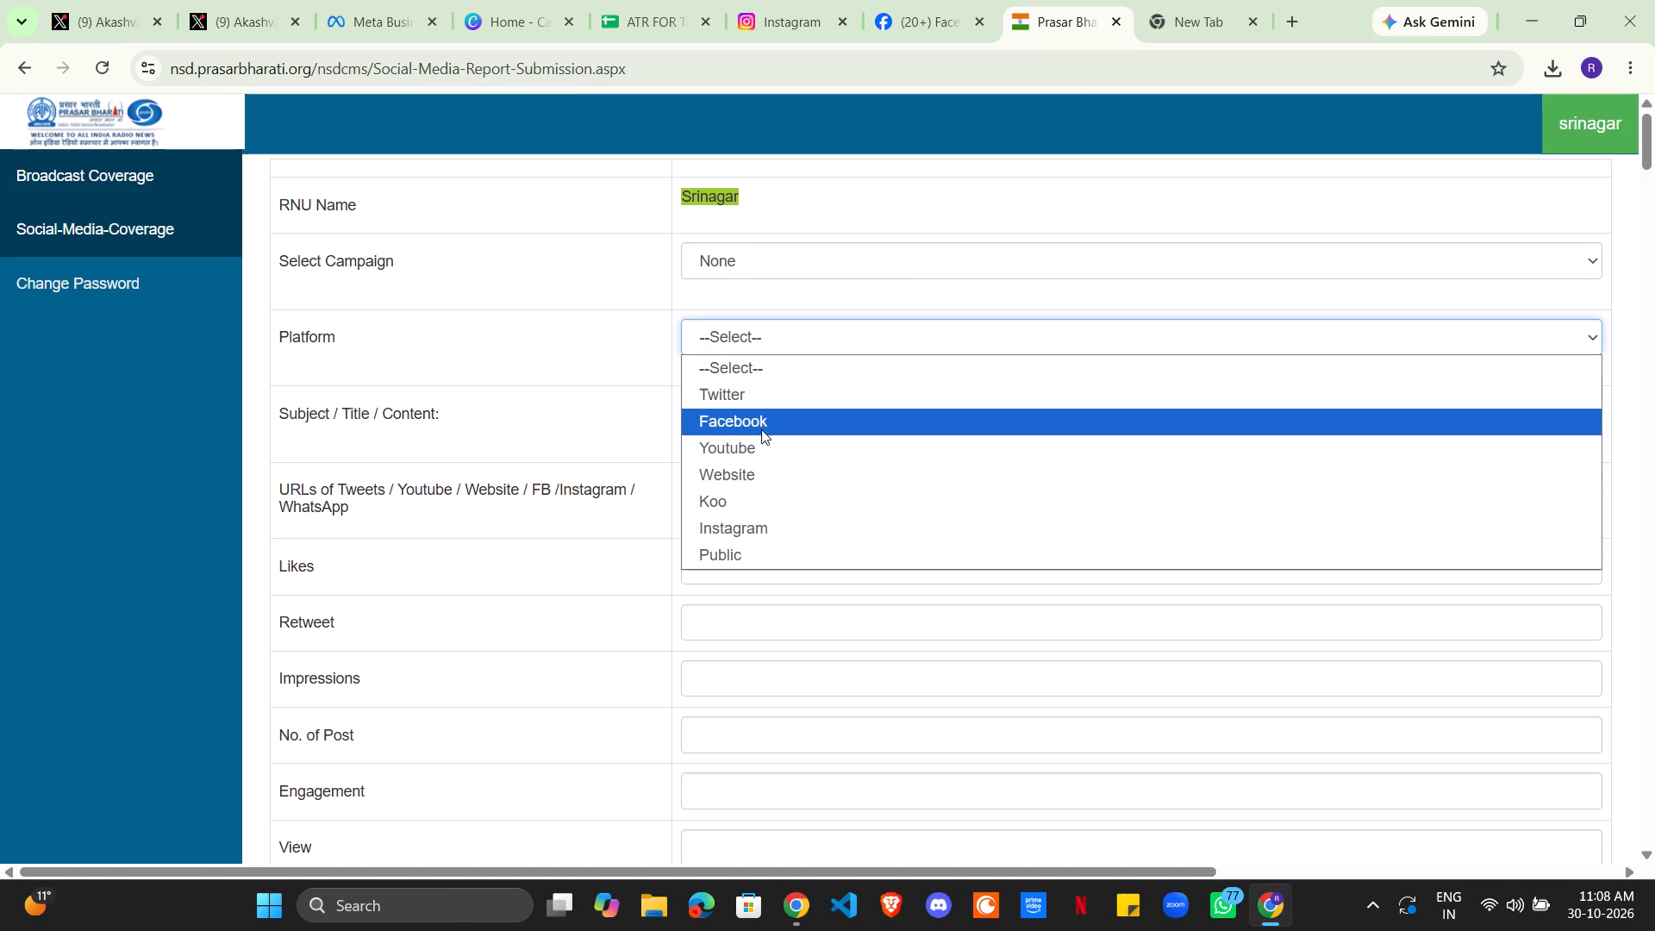
pyautogui.click(765, 416)
pyautogui.click(733, 427)
pyautogui.hotkey('ctrl', 'v')
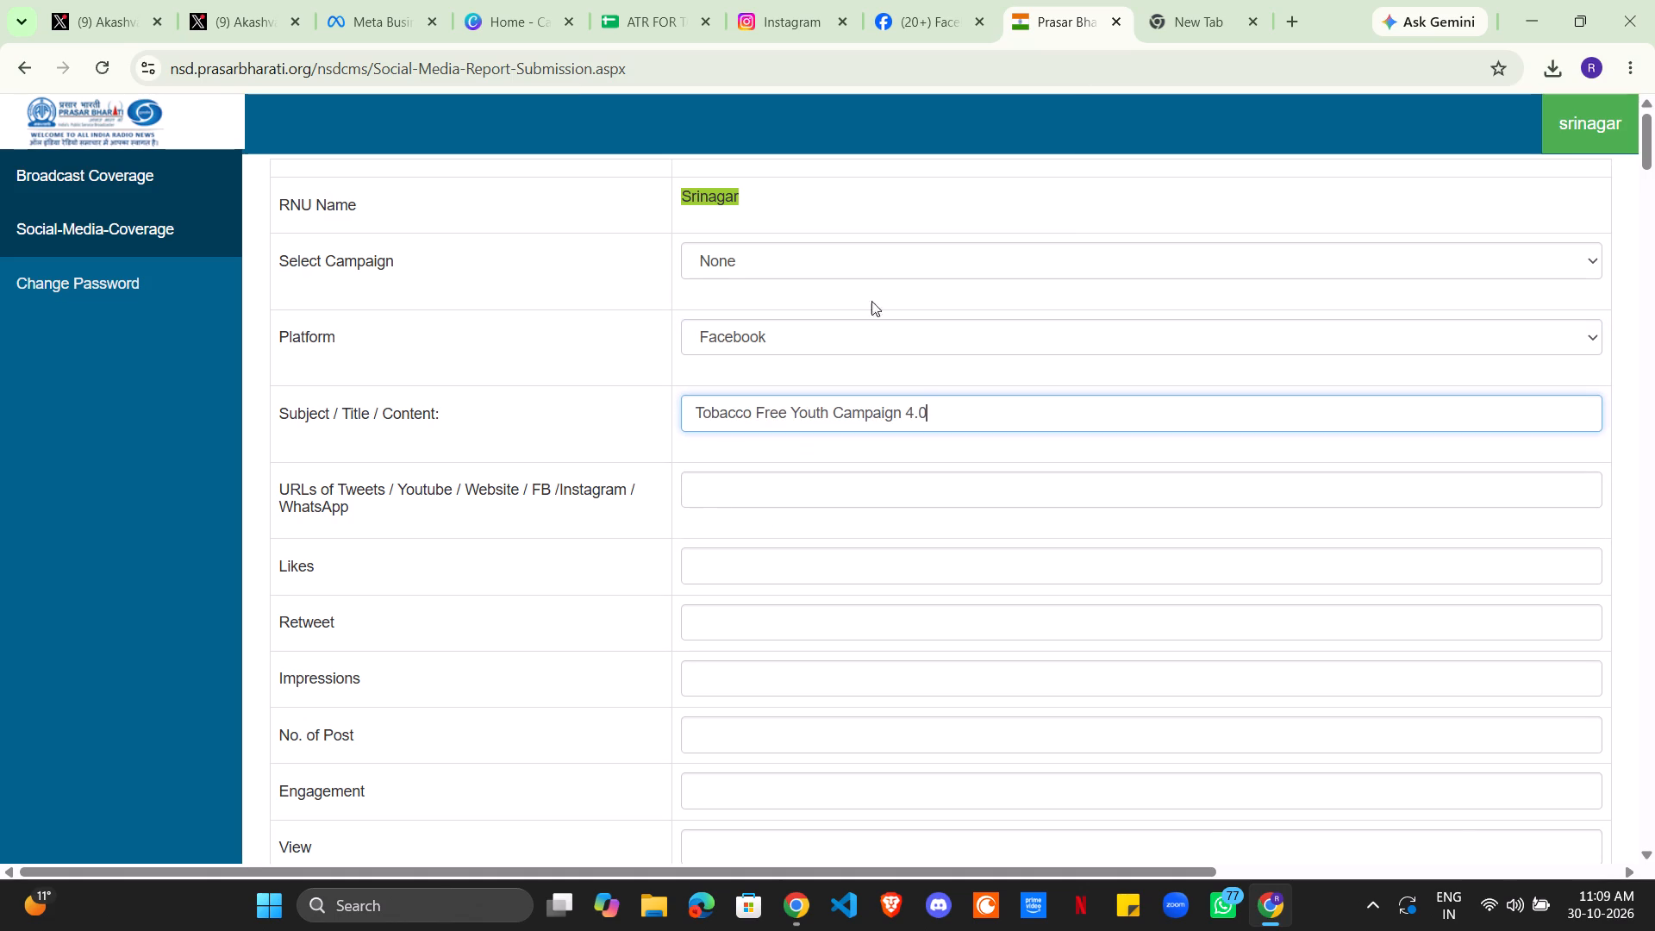
# Copy the three Facebook links dated 10-29-2026 from the ATR FOR TOBACCO spreadsheet into the report's URL field.
pyautogui.click(640, 33)
pyautogui.moveTo(1261, 355); pyautogui.dragTo(1254, 382)
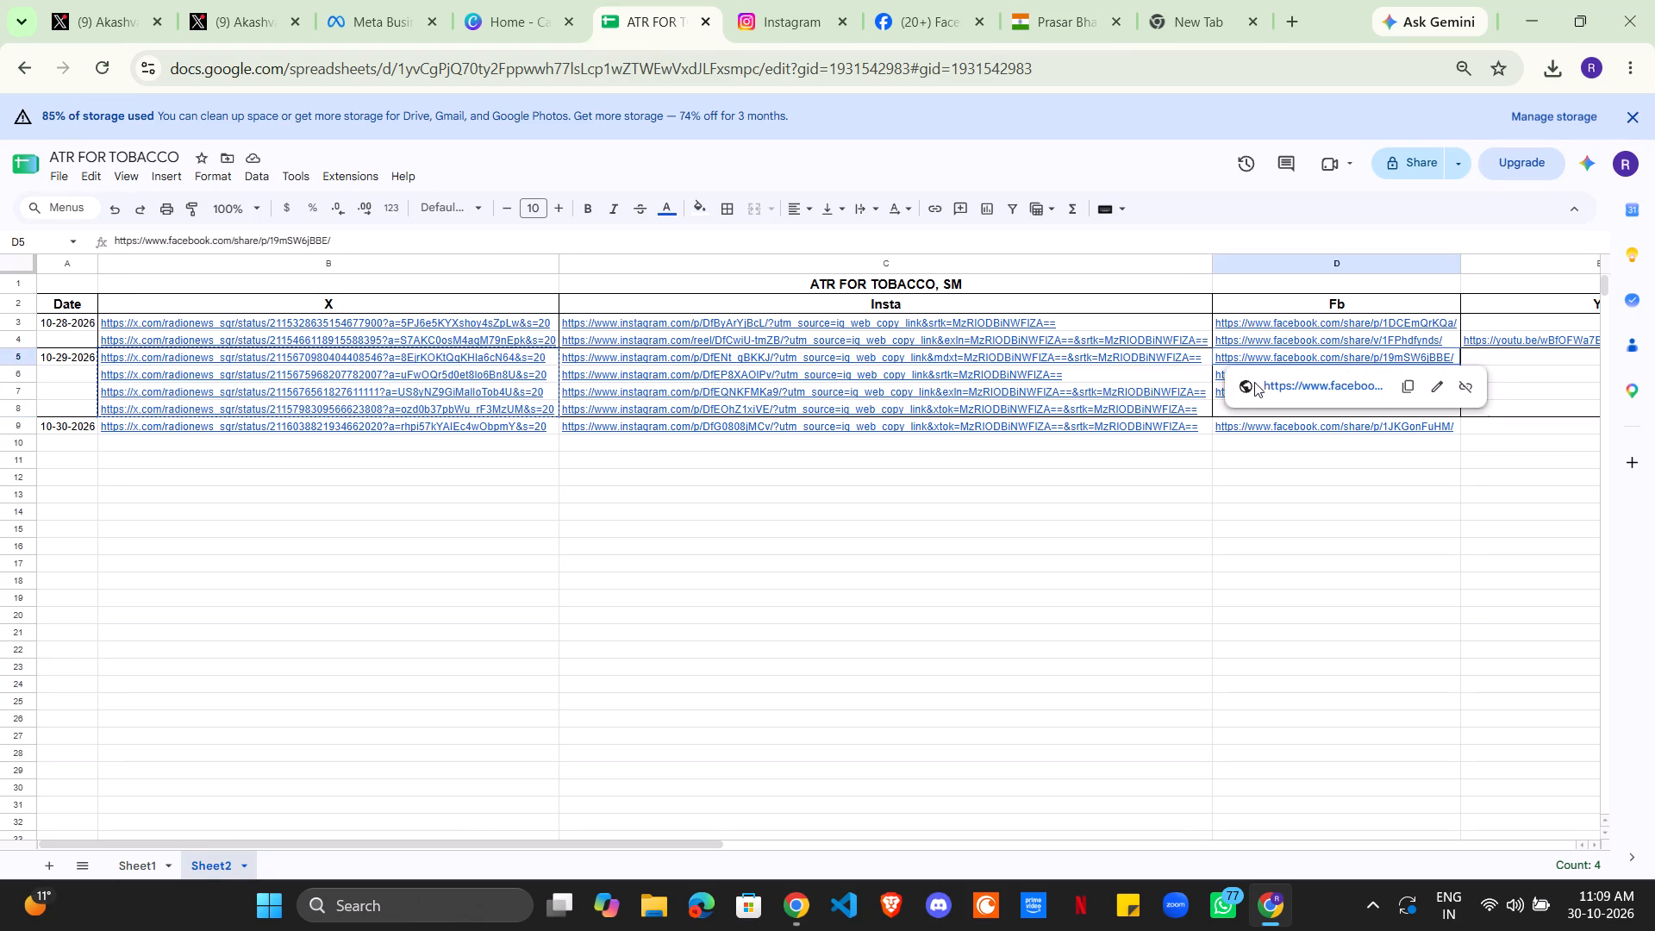
pyautogui.moveTo(1254, 382); pyautogui.dragTo(1224, 392)
pyautogui.hotkey('ctrl', 'c')
pyautogui.click(1070, 0)
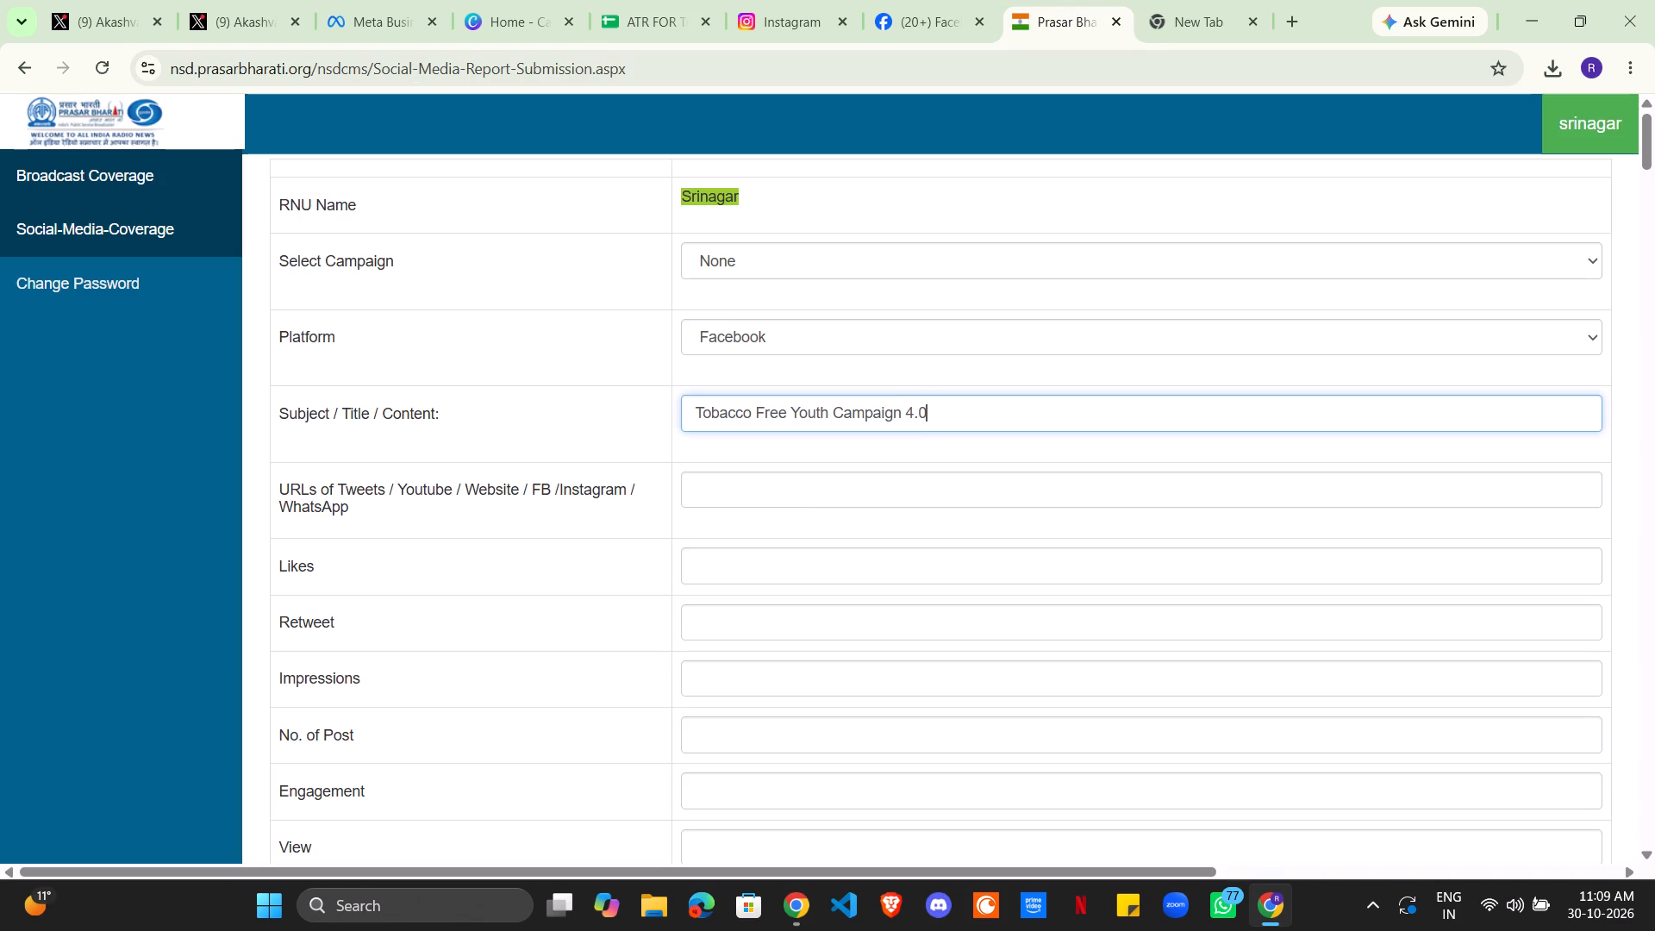
pyautogui.click(847, 496)
pyautogui.hotkey('ctrl', 'v')
# Copy the subject text for reuse and submit the Facebook report.
pyautogui.moveTo(962, 414); pyautogui.dragTo(668, 418)
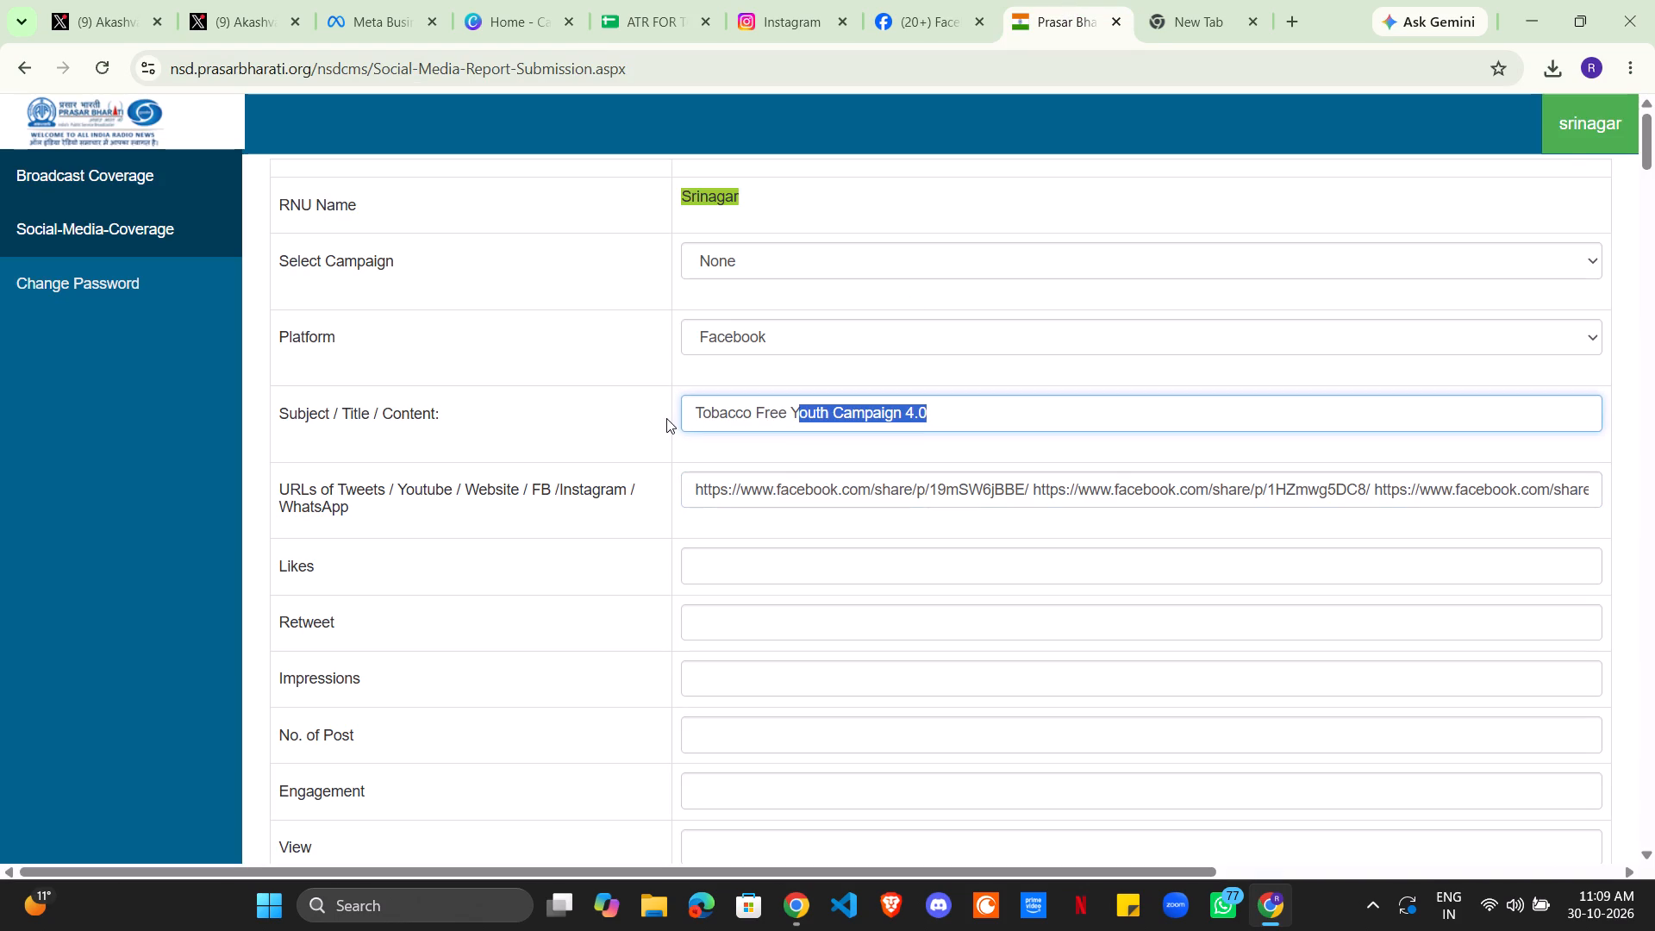
pyautogui.hotkey('ctrl', 'c')
pyautogui.scroll(-3, 830, 491)
pyautogui.click(901, 760)
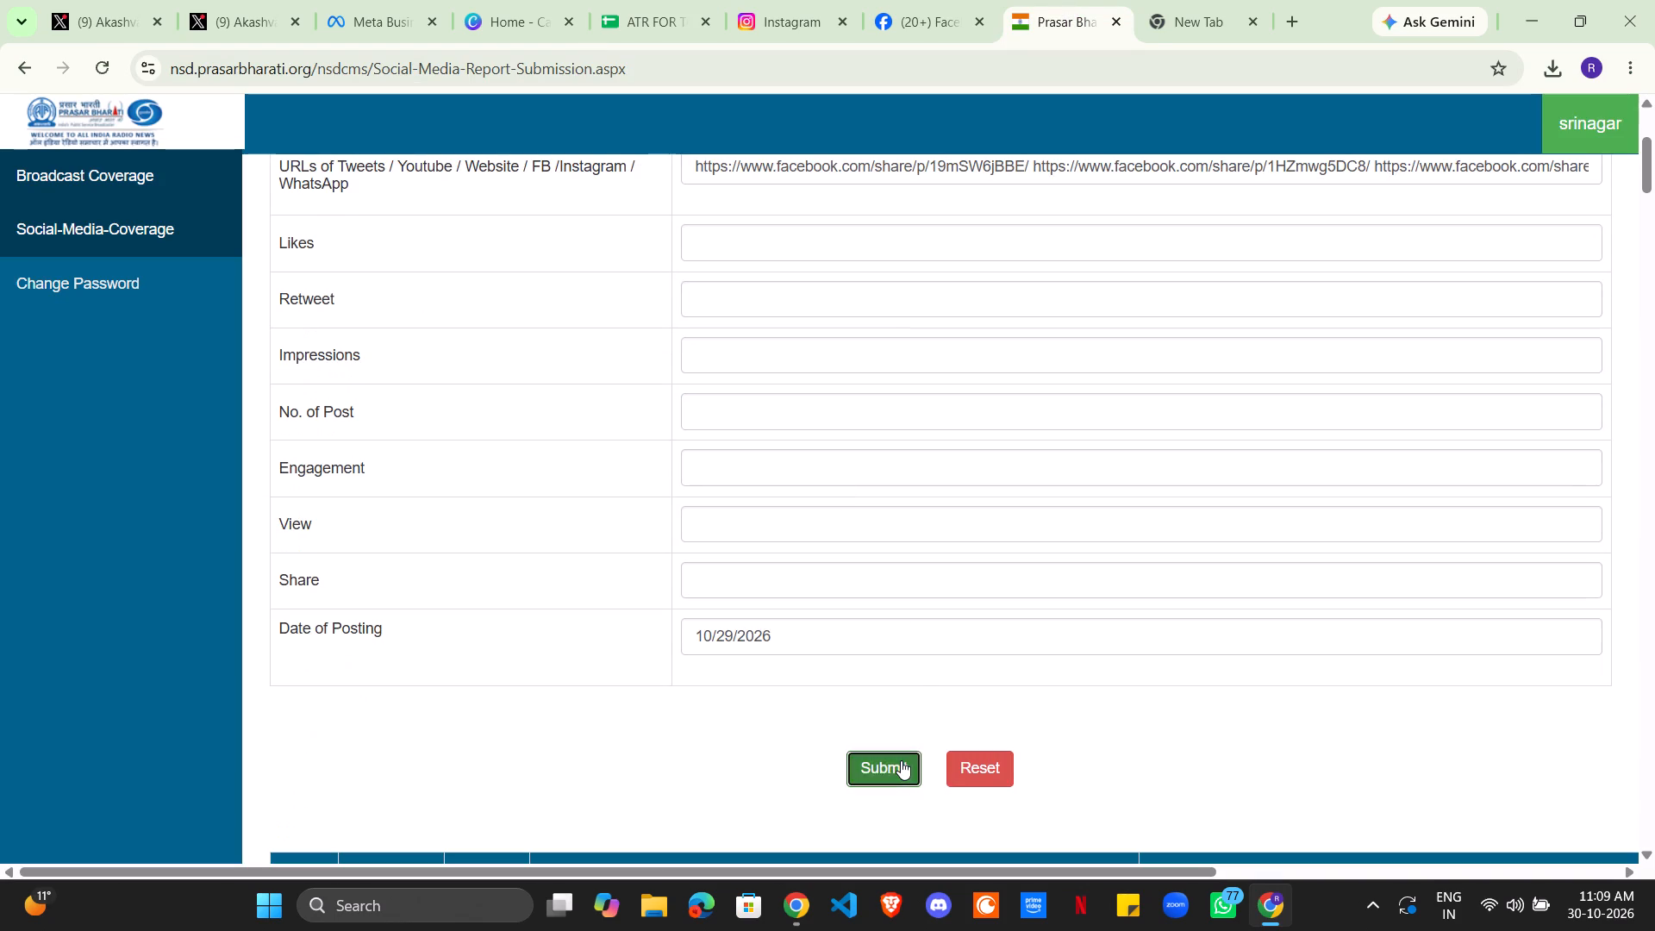
pyautogui.click(1009, 222)
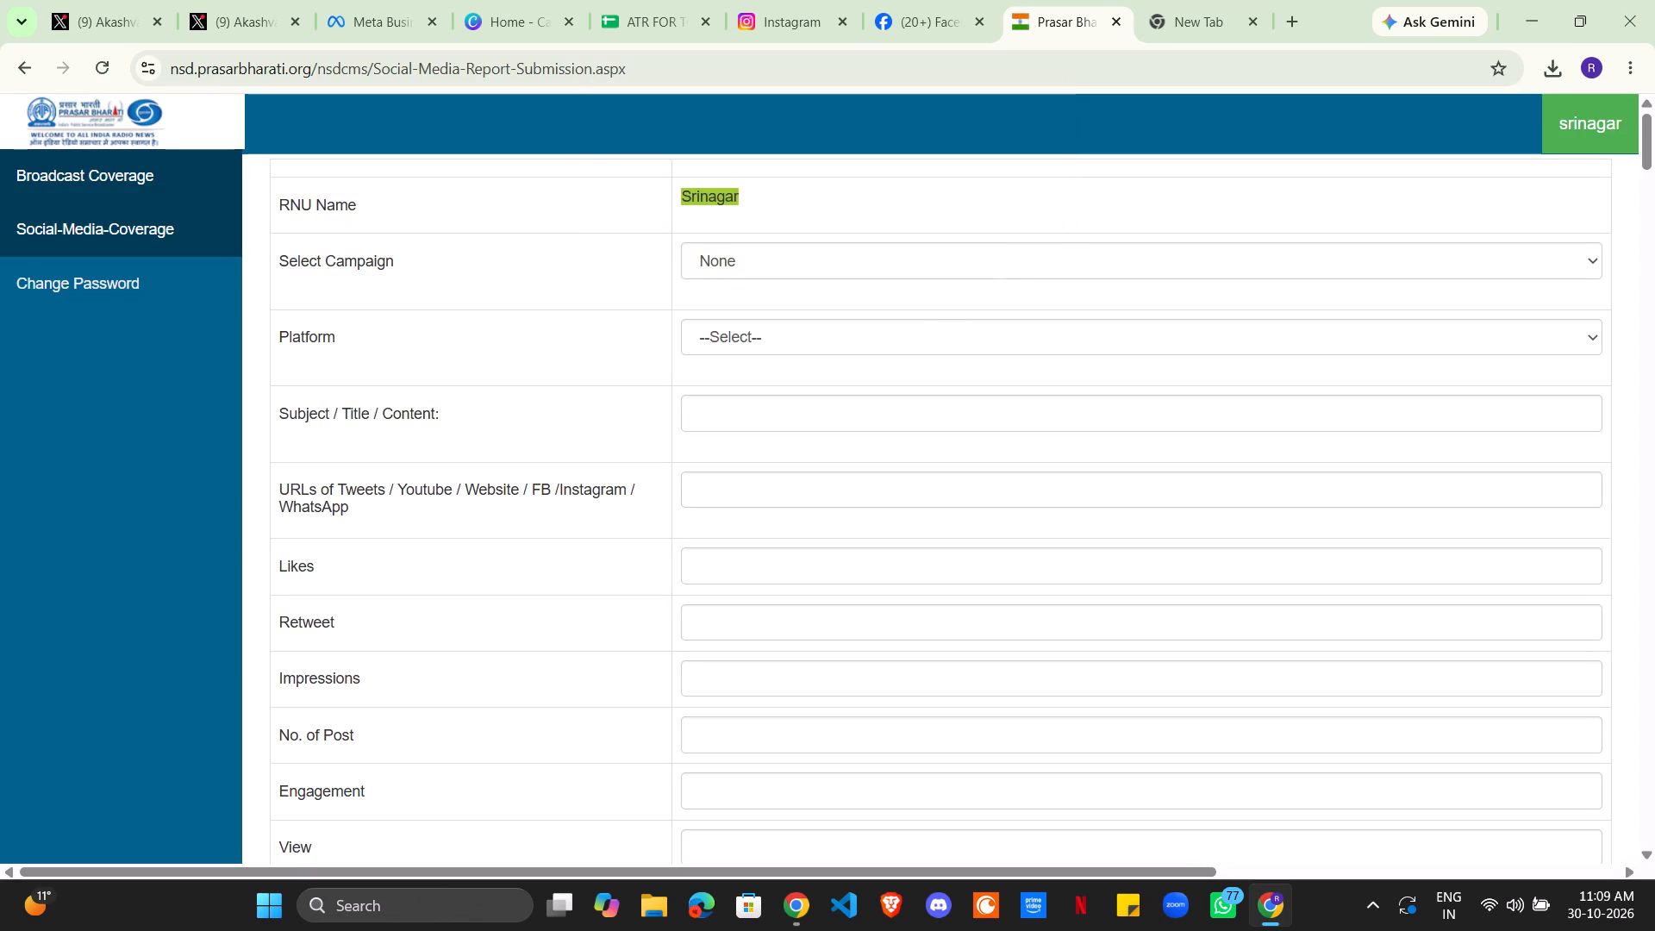
# Start a new report with subject "Tobacco Free Youth Campaign 4.0" and platform Instagram.
pyautogui.click(764, 413)
pyautogui.hotkey('ctrl', 'v')
pyautogui.click(768, 338)
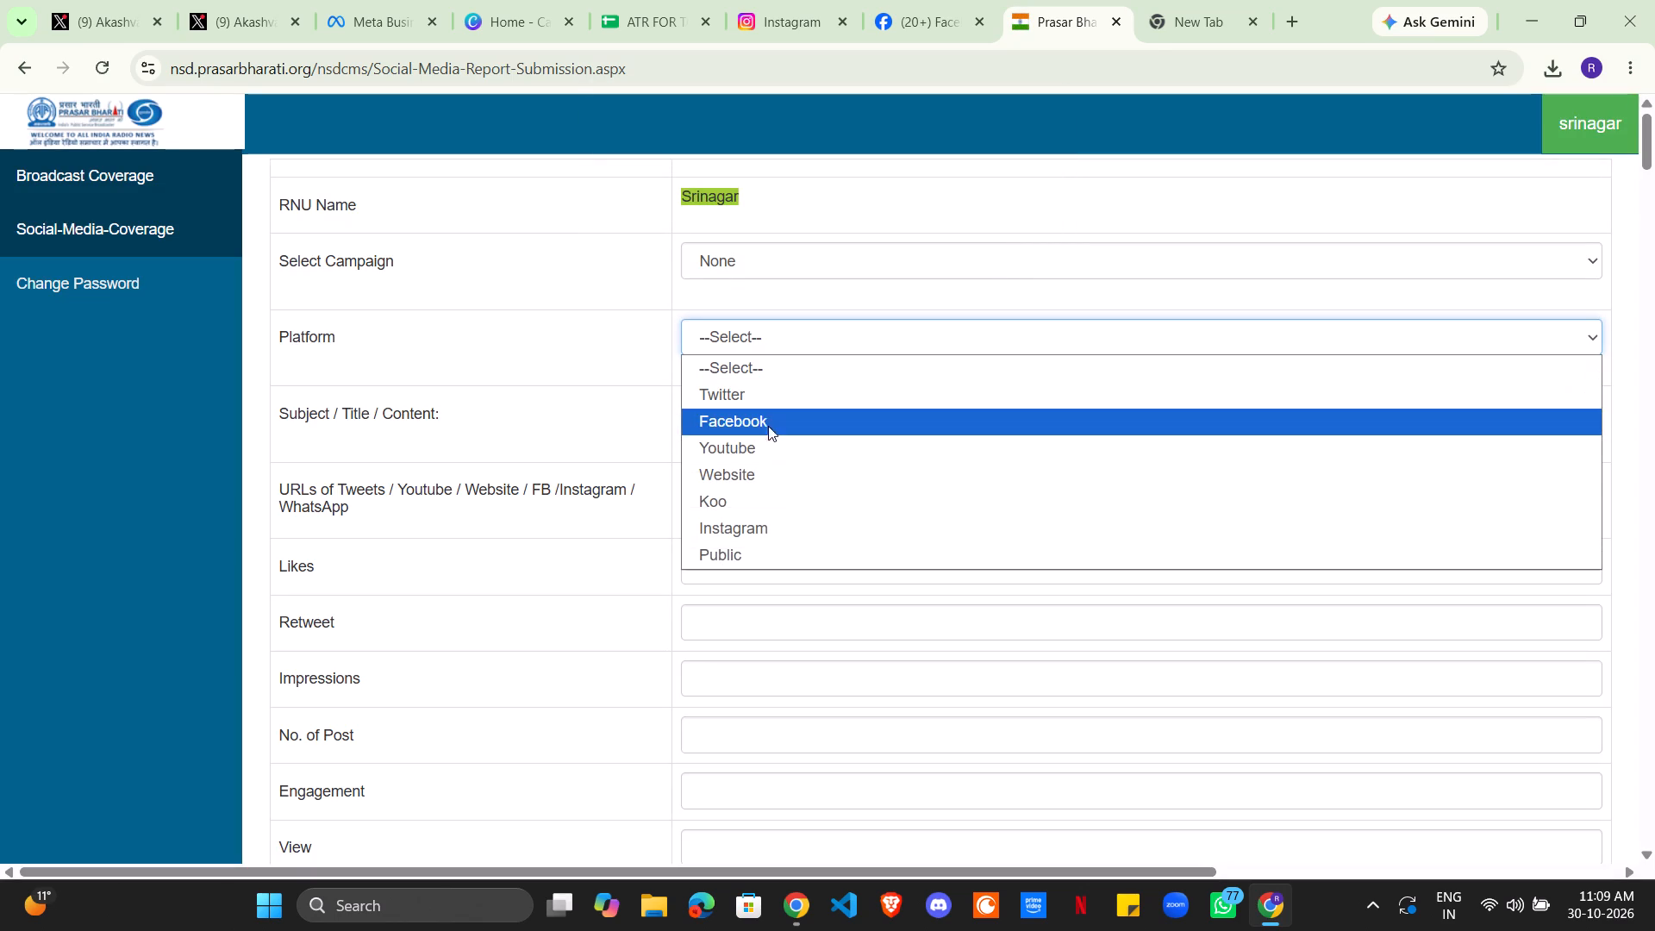
pyautogui.click(770, 517)
# Copy the four Instagram links dated 10-29-2026 from the ATR FOR TOBACCO spreadsheet into the report's URL field.
pyautogui.click(802, 19)
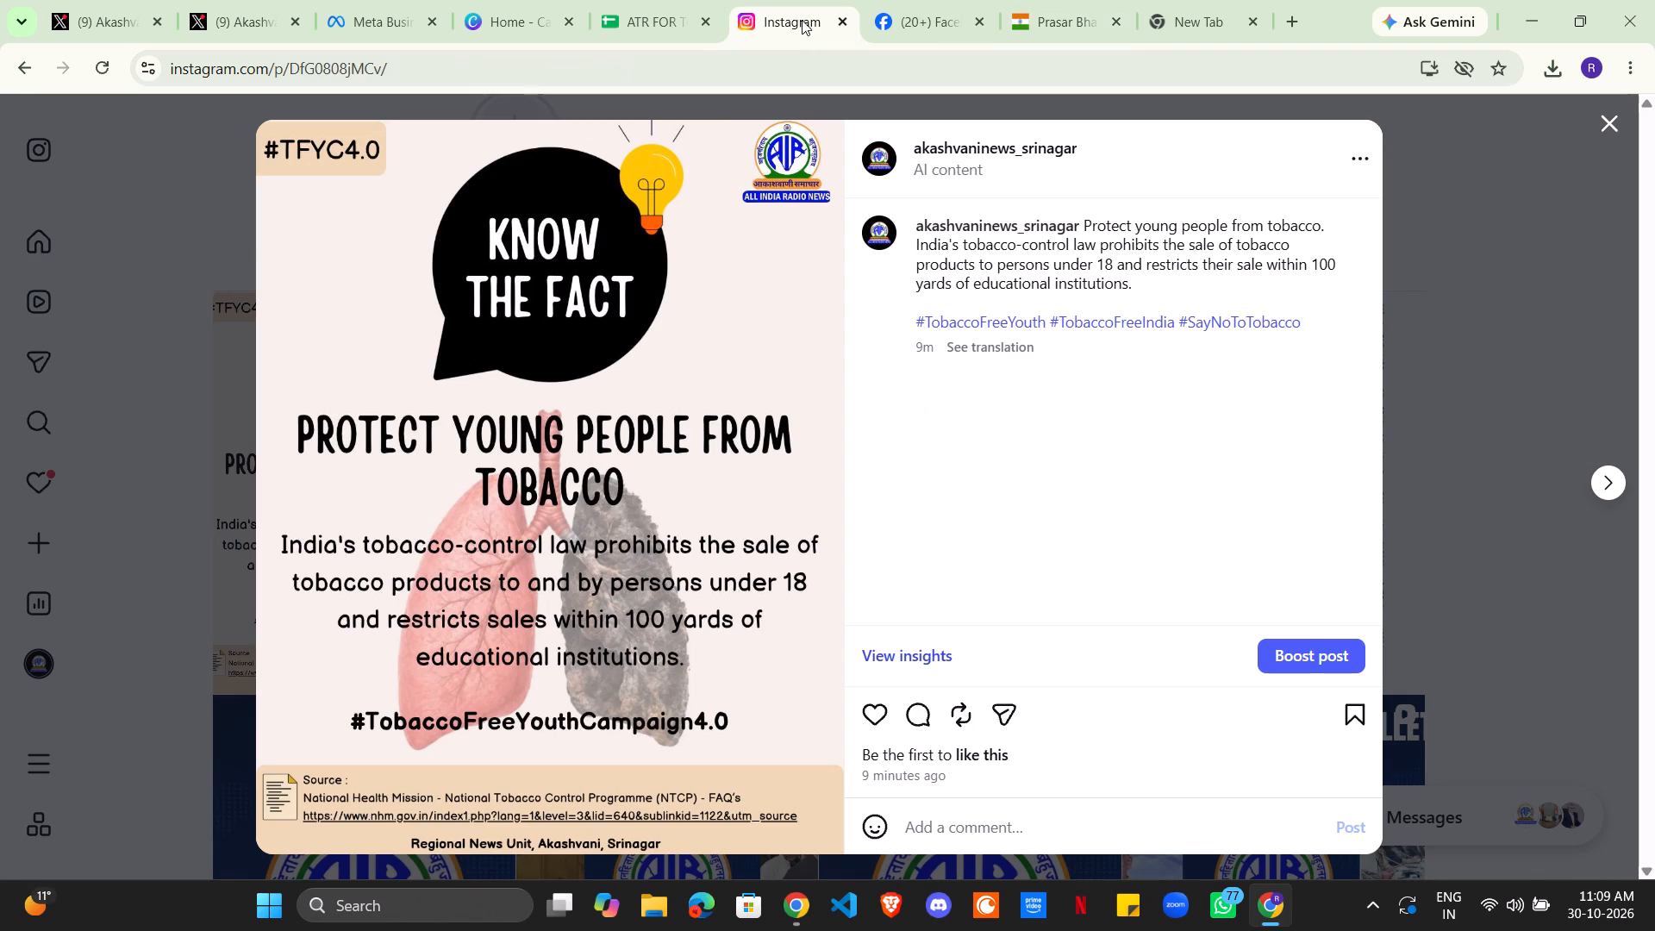
pyautogui.click(672, 26)
pyautogui.moveTo(869, 355); pyautogui.dragTo(889, 401)
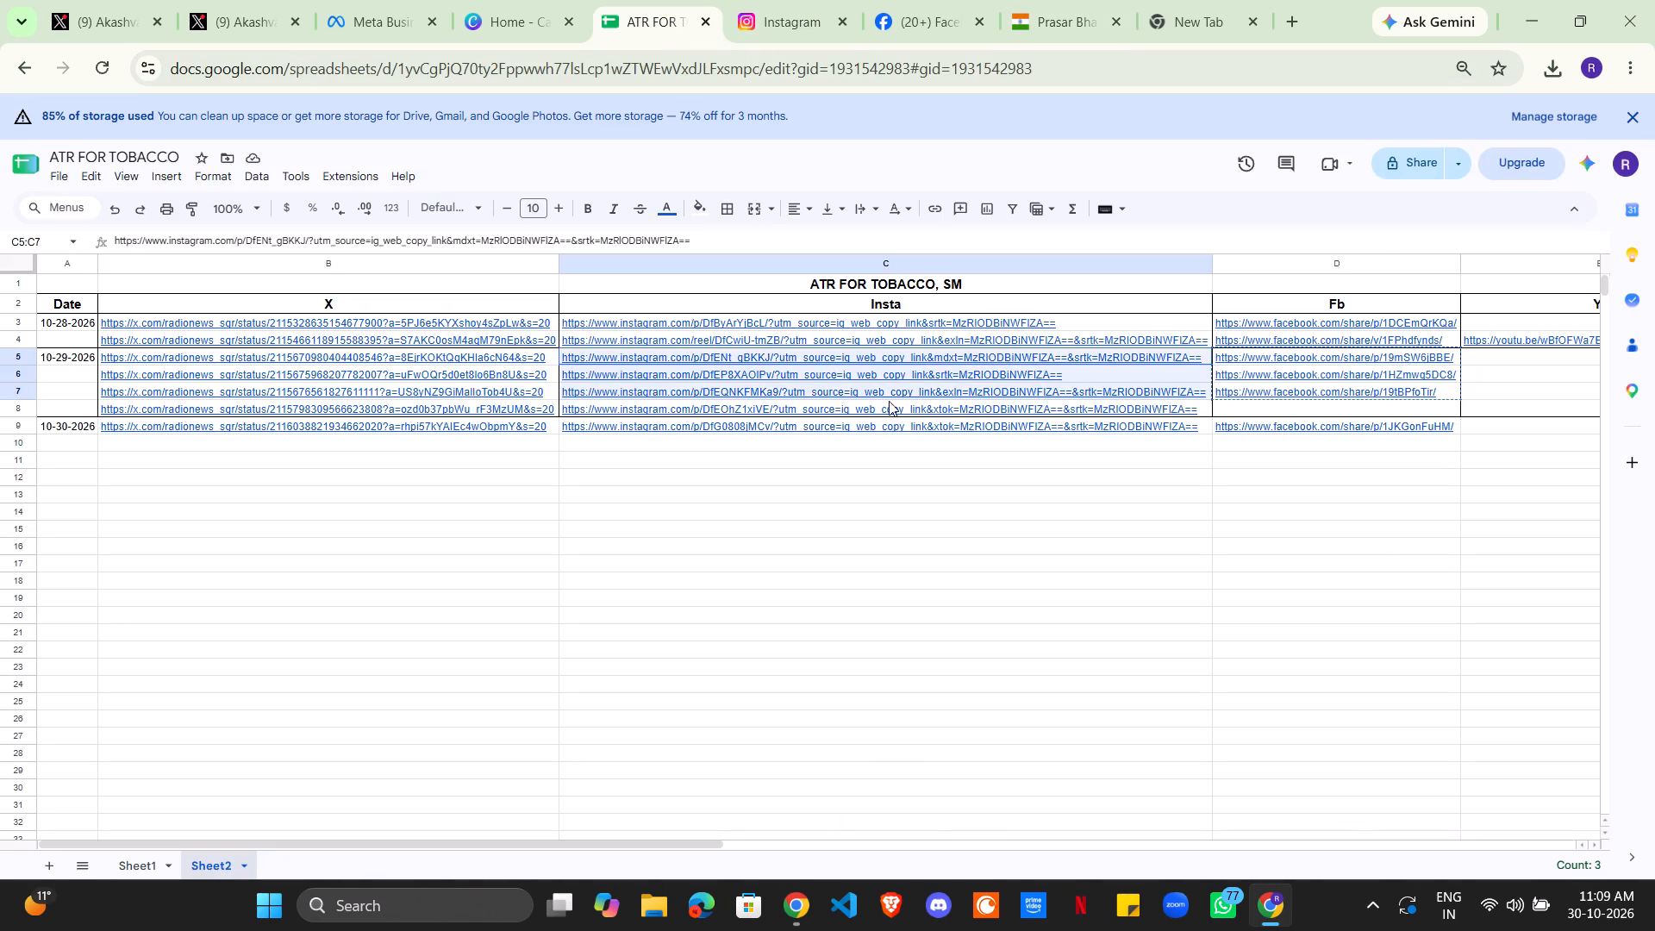
pyautogui.moveTo(889, 401); pyautogui.dragTo(904, 409)
pyautogui.hotkey('ctrl', 'c')
pyautogui.click(1061, 22)
pyautogui.click(804, 502)
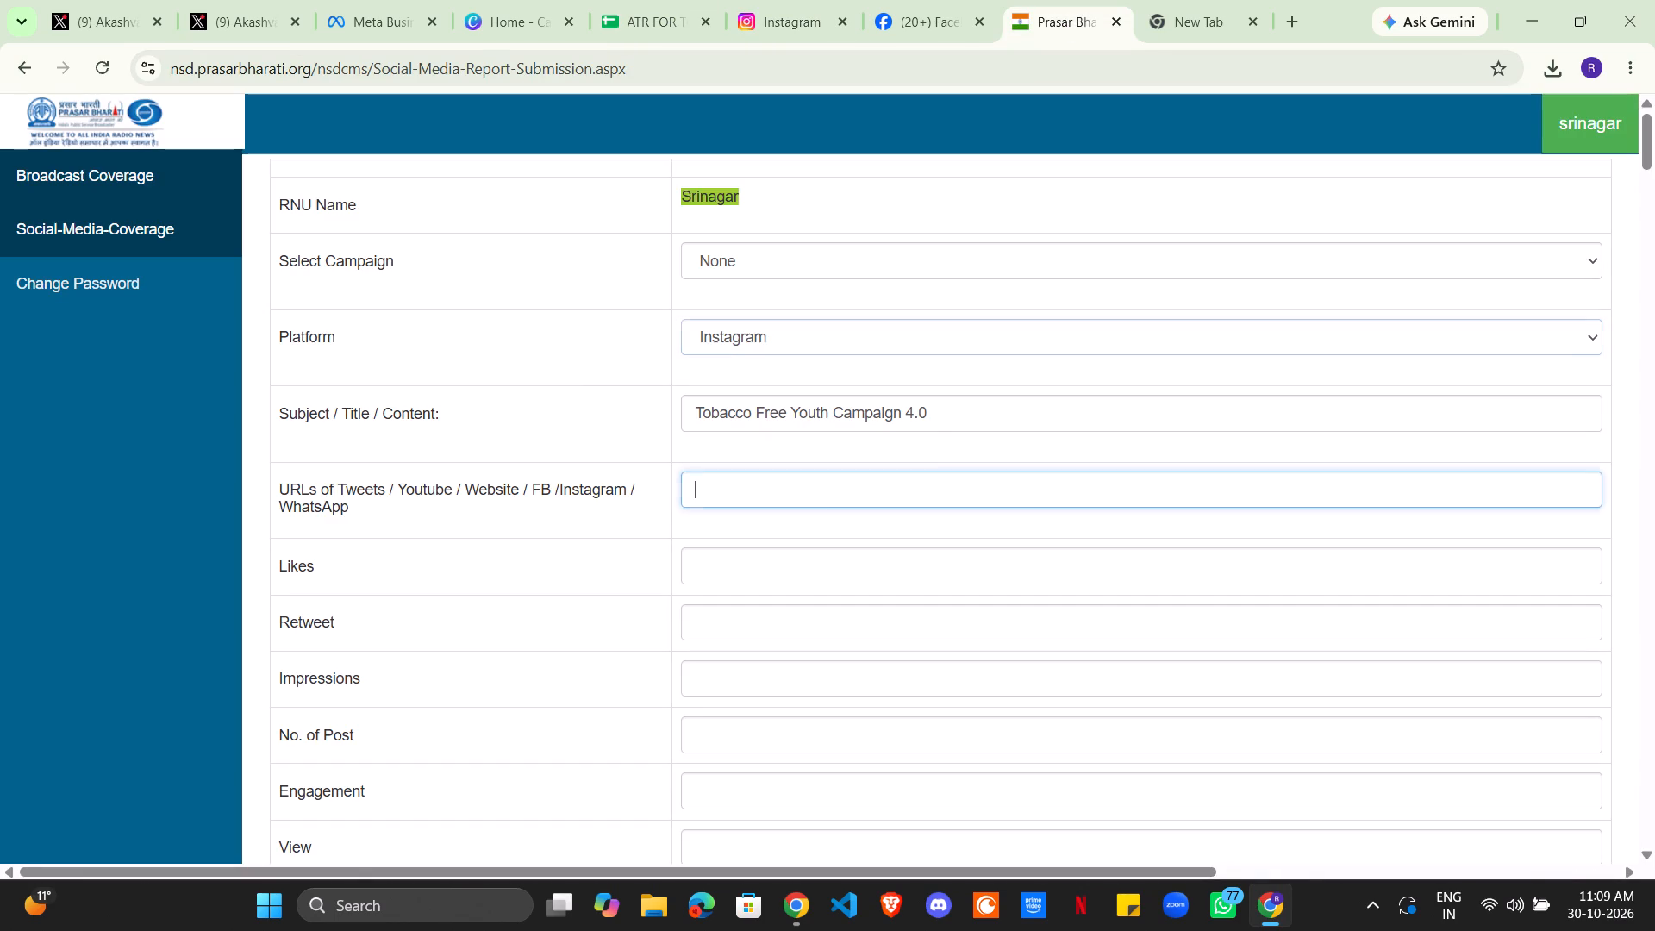
pyautogui.hotkey('ctrl', 'v')
# Copy the subject text for reuse and submit the Instagram report.
pyautogui.moveTo(985, 401); pyautogui.dragTo(615, 417)
pyautogui.hotkey('ctrl', 'c')
pyautogui.scroll(-4, 840, 446)
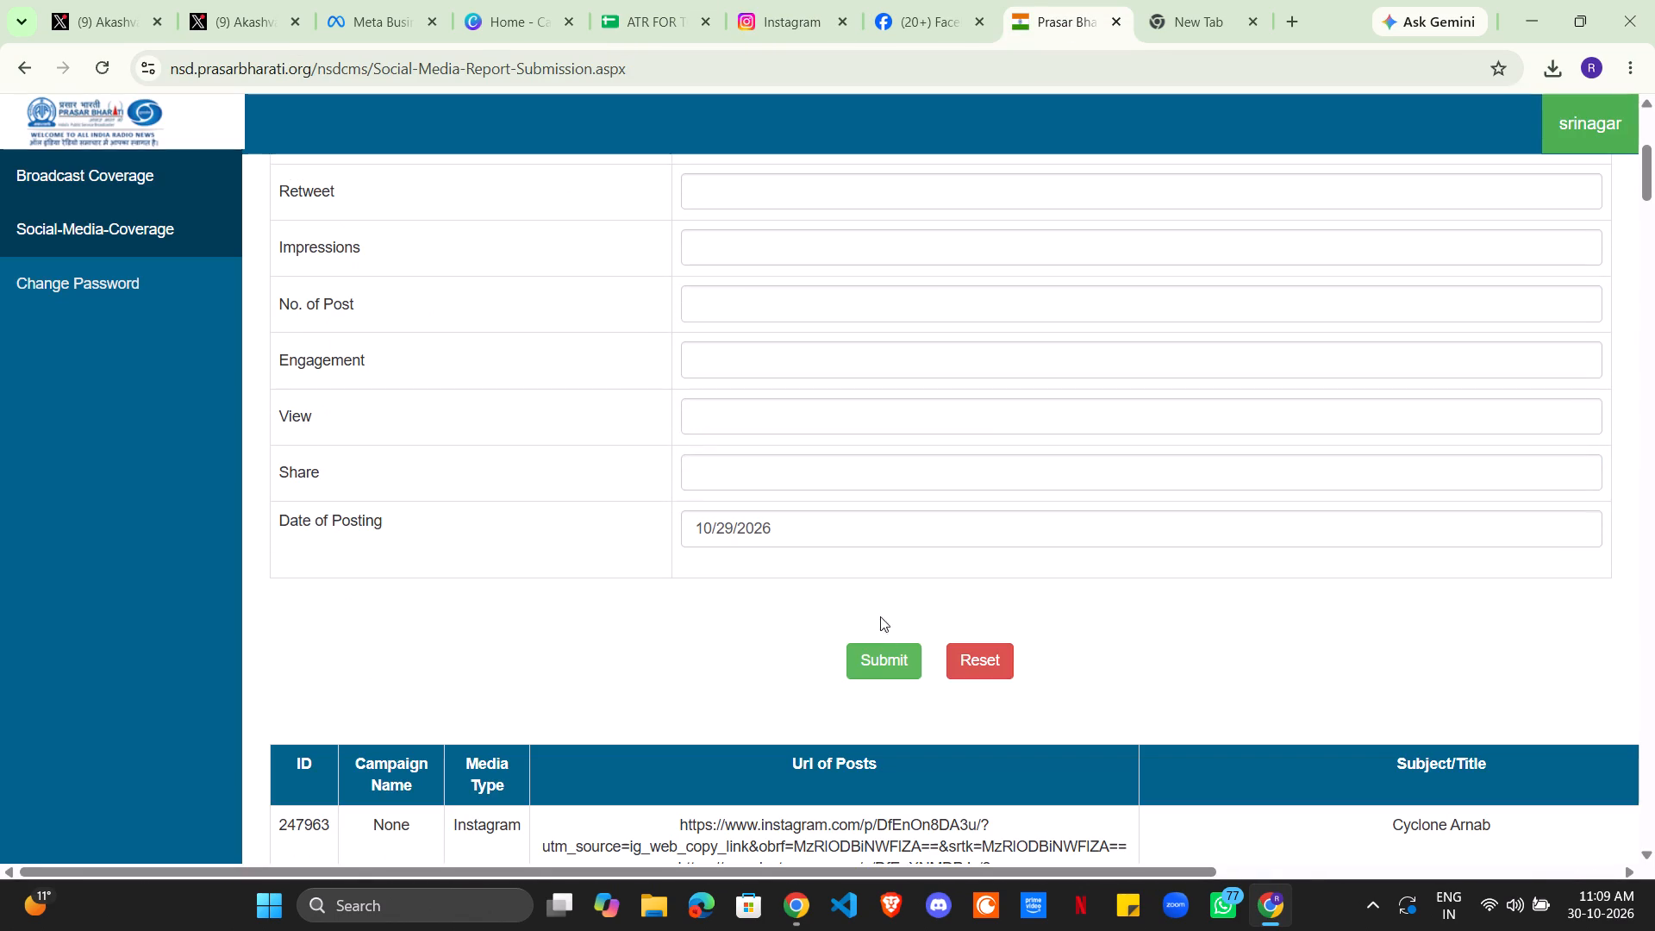
pyautogui.click(879, 659)
pyautogui.click(1020, 216)
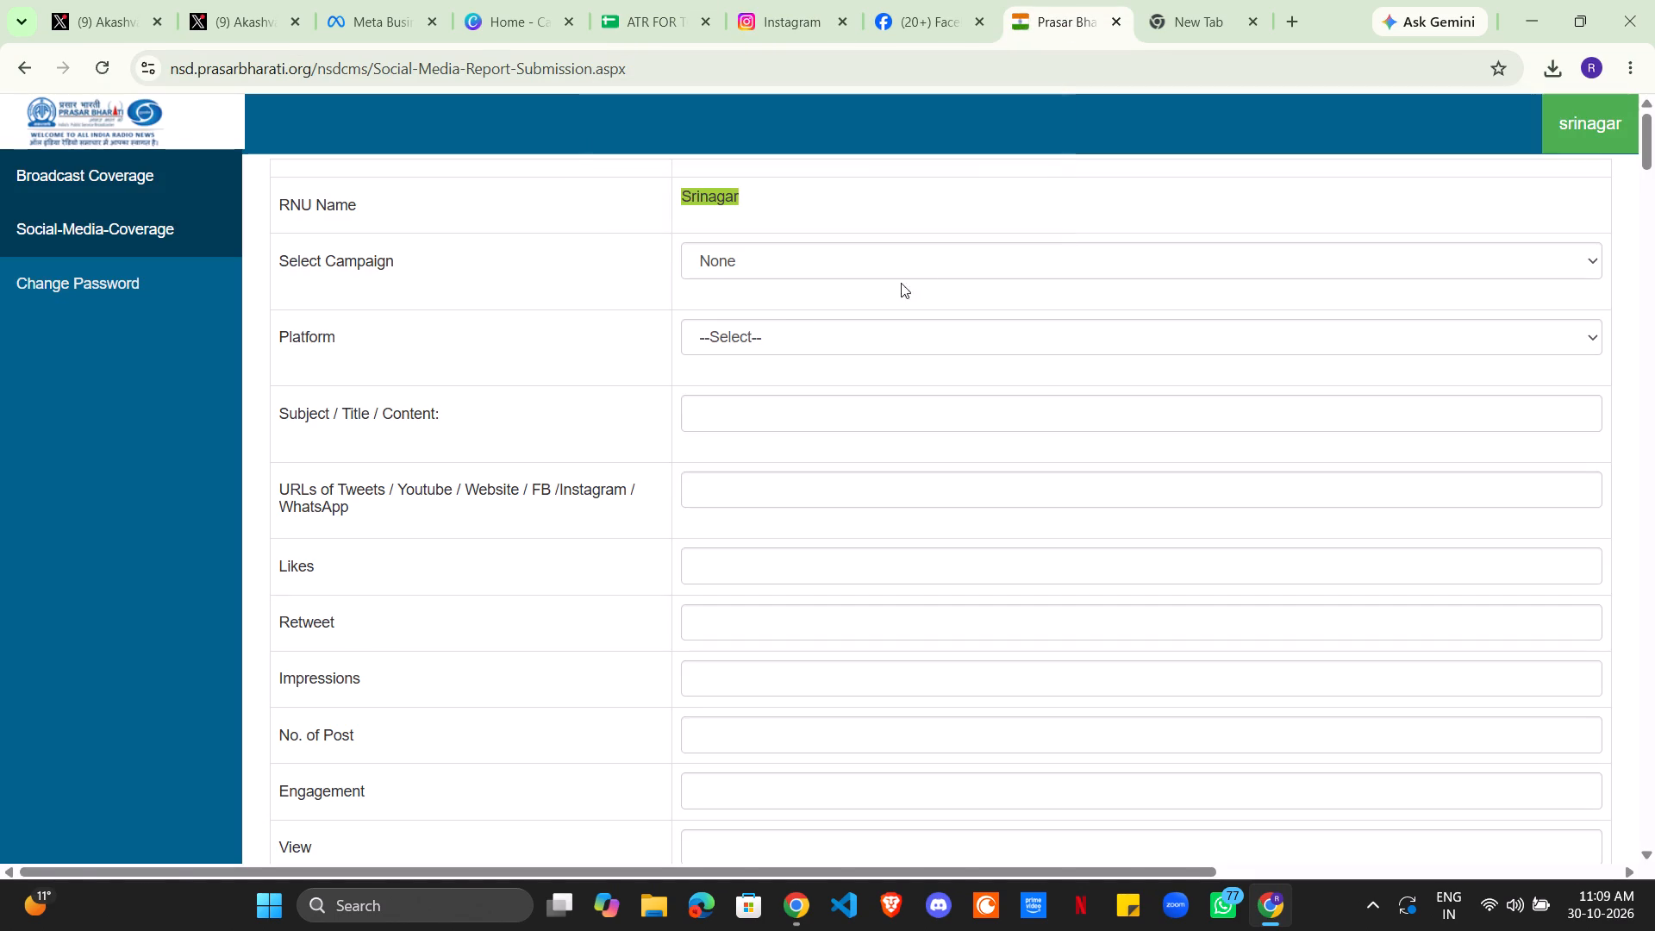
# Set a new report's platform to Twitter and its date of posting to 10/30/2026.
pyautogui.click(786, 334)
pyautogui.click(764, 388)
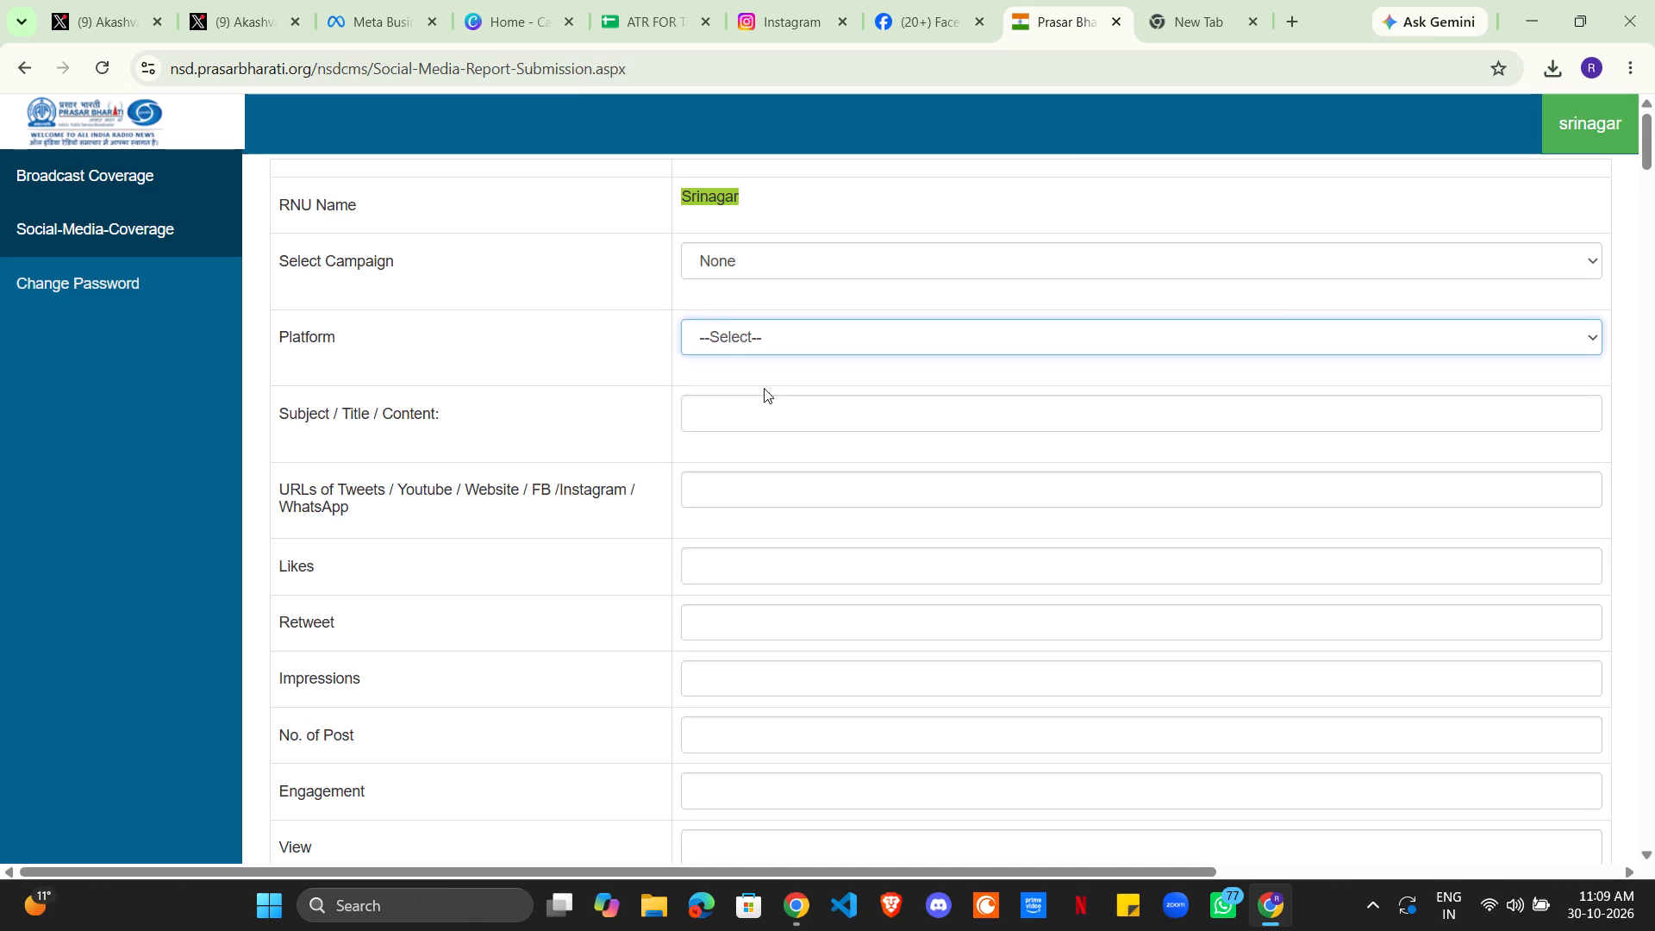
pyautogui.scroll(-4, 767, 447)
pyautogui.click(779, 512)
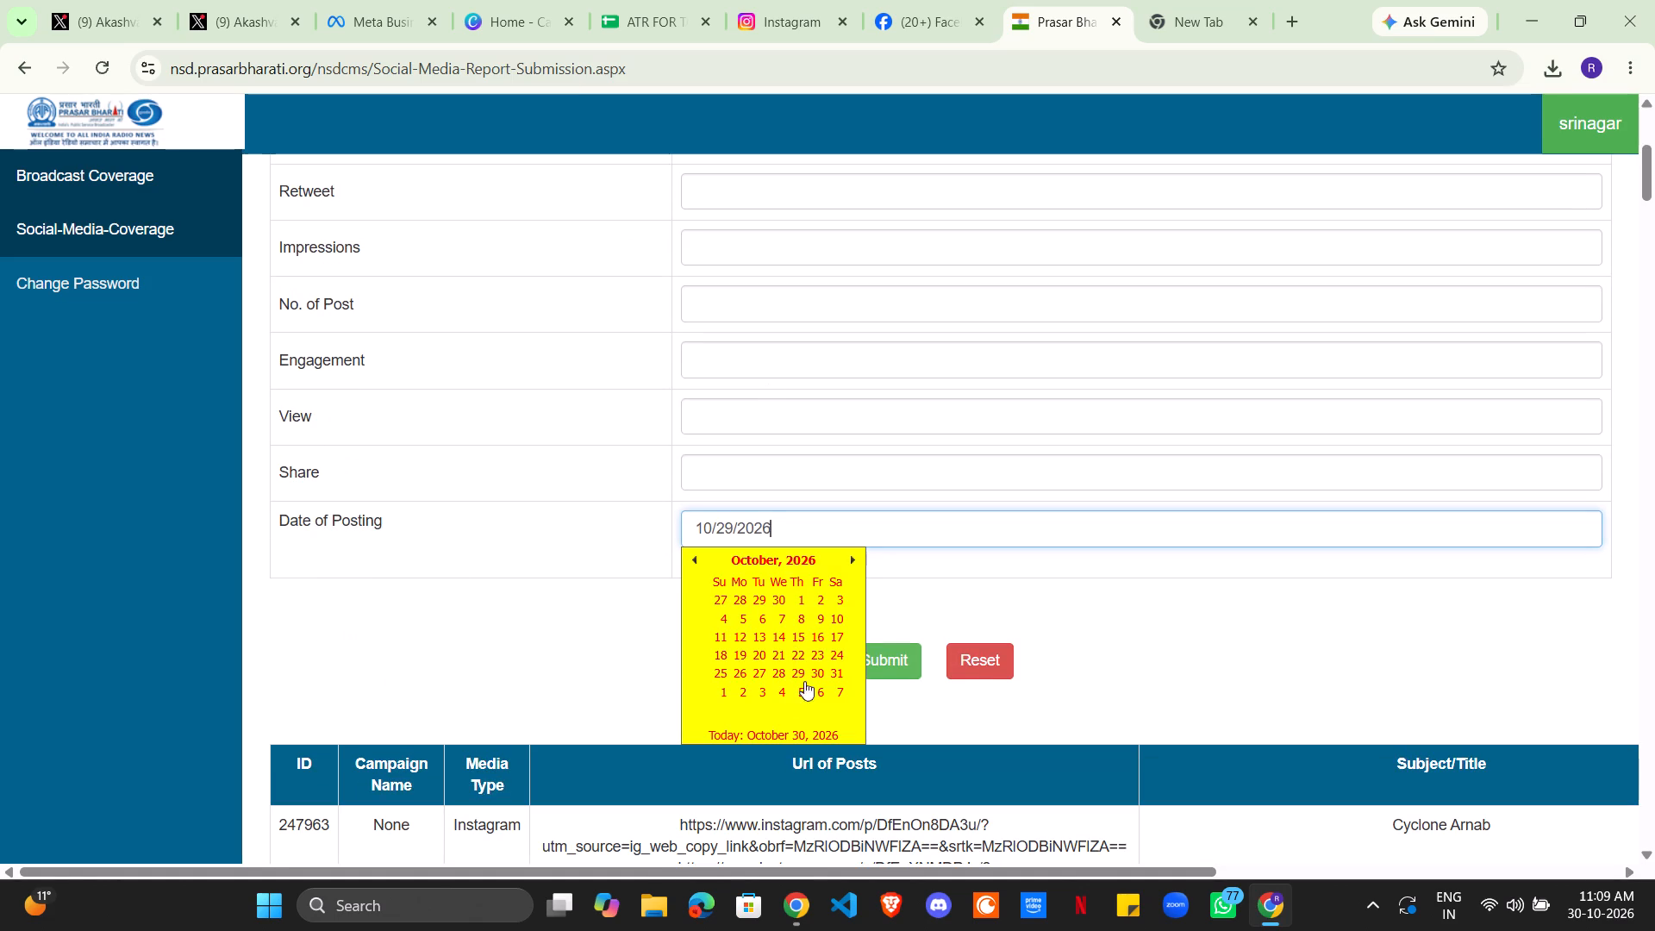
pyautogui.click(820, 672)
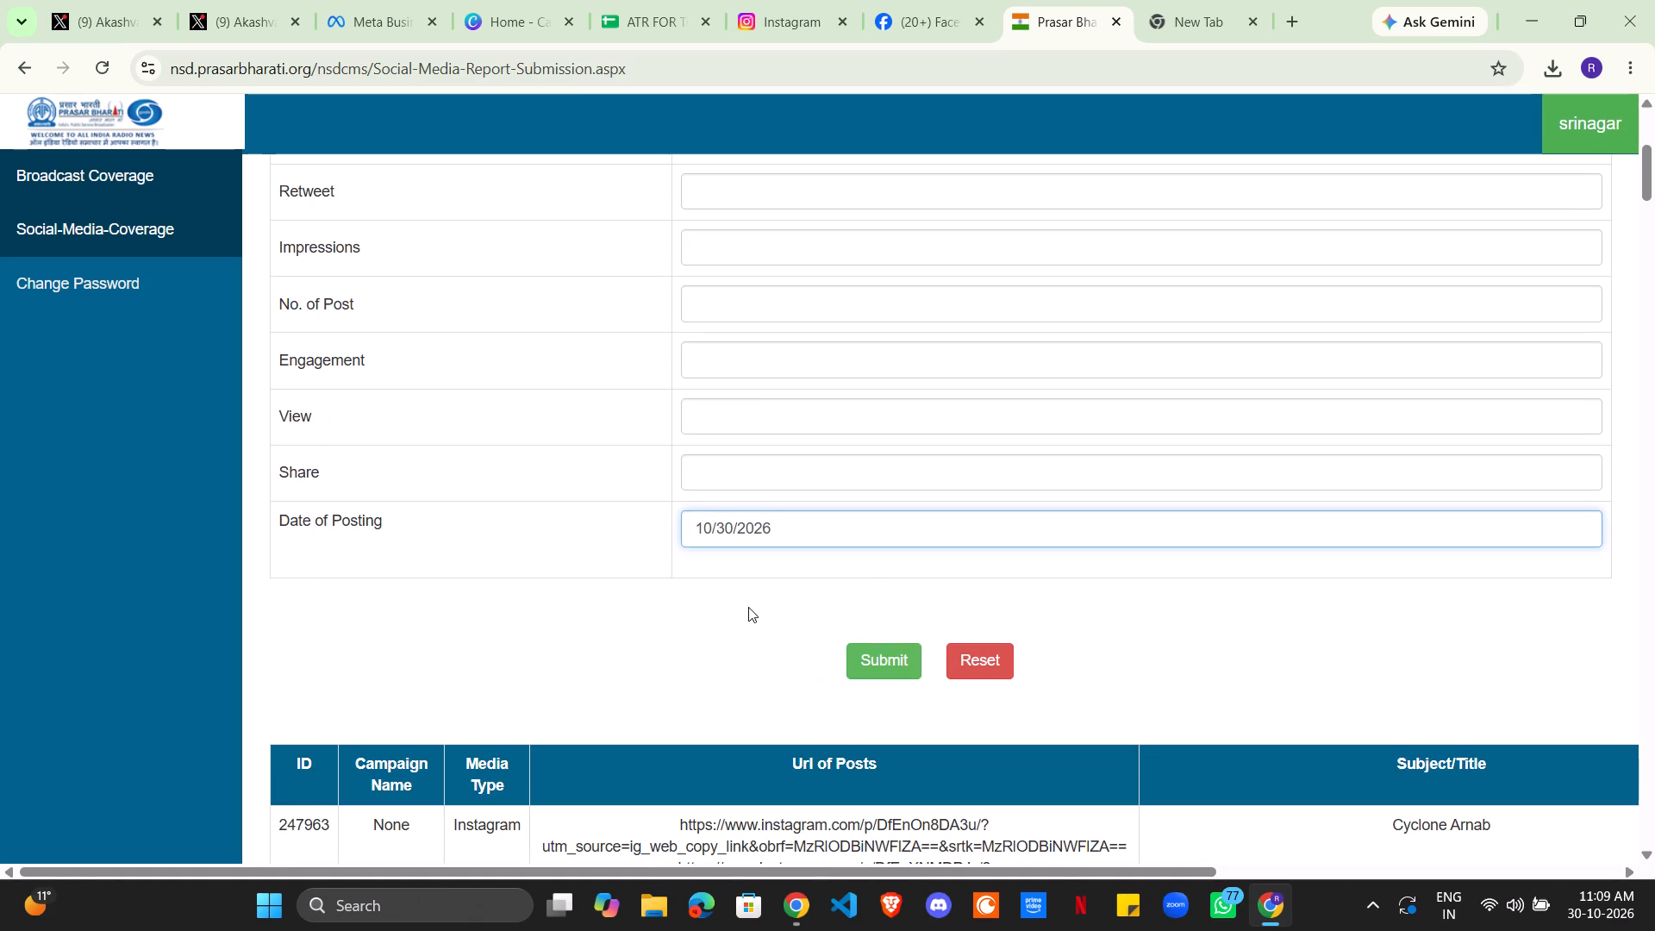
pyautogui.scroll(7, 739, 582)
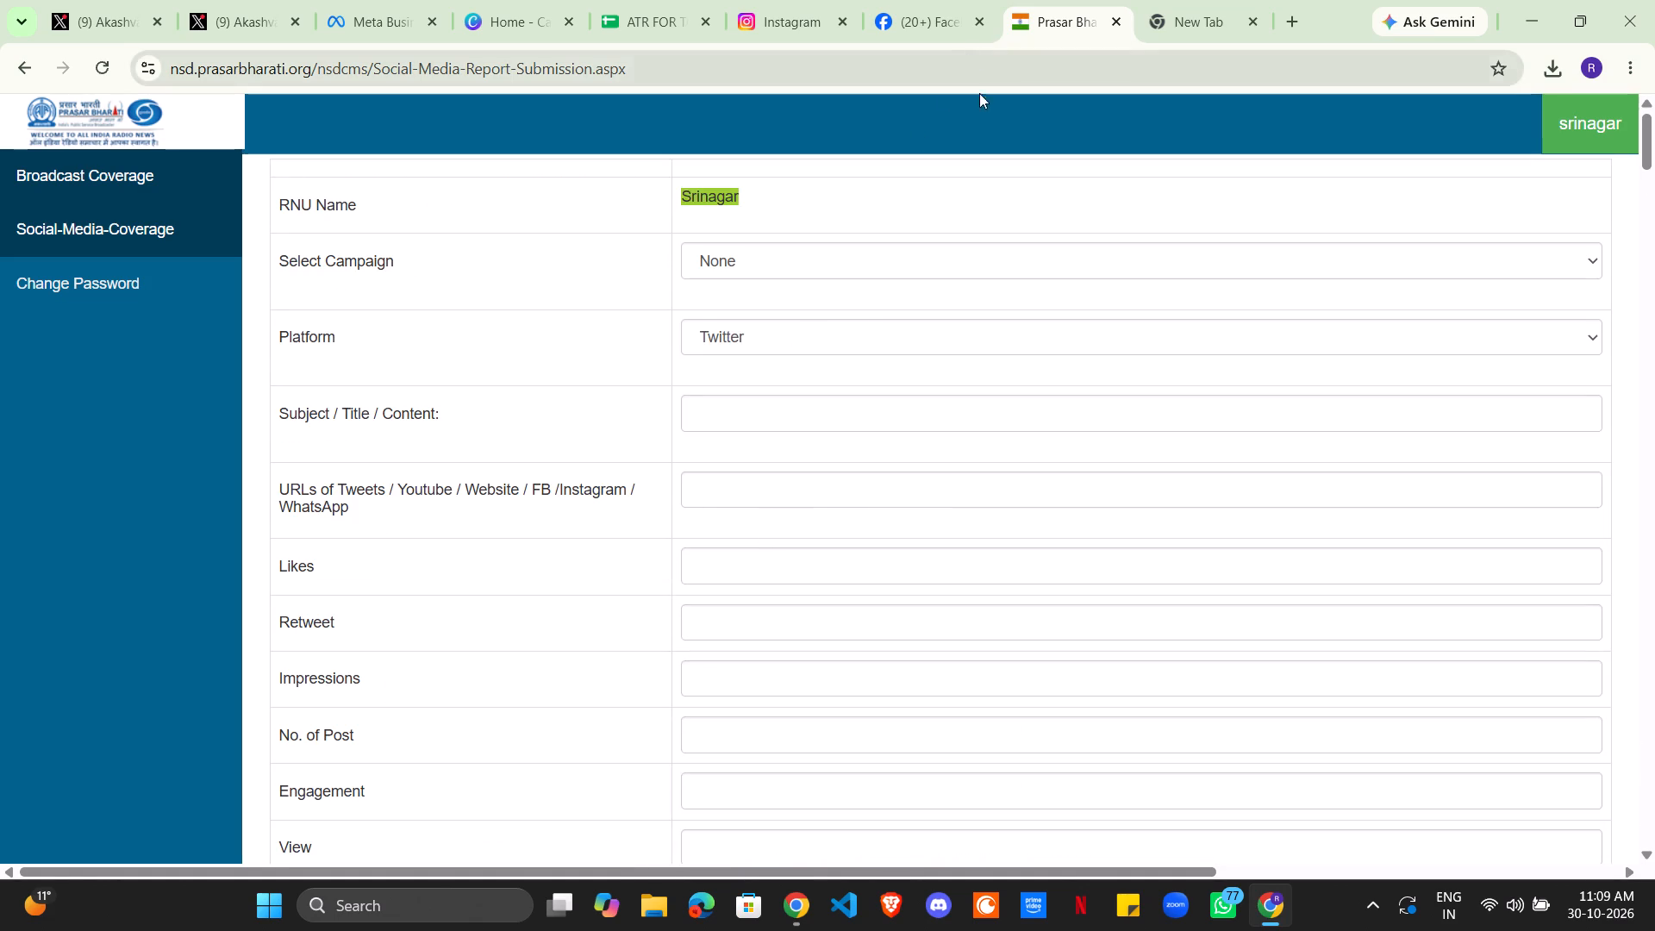
# Review the table of submitted reports below the form, checking its media types, post links, subjects and further columns.
pyautogui.scroll(-13, 979, 286)
pyautogui.scroll(-3, 1021, 432)
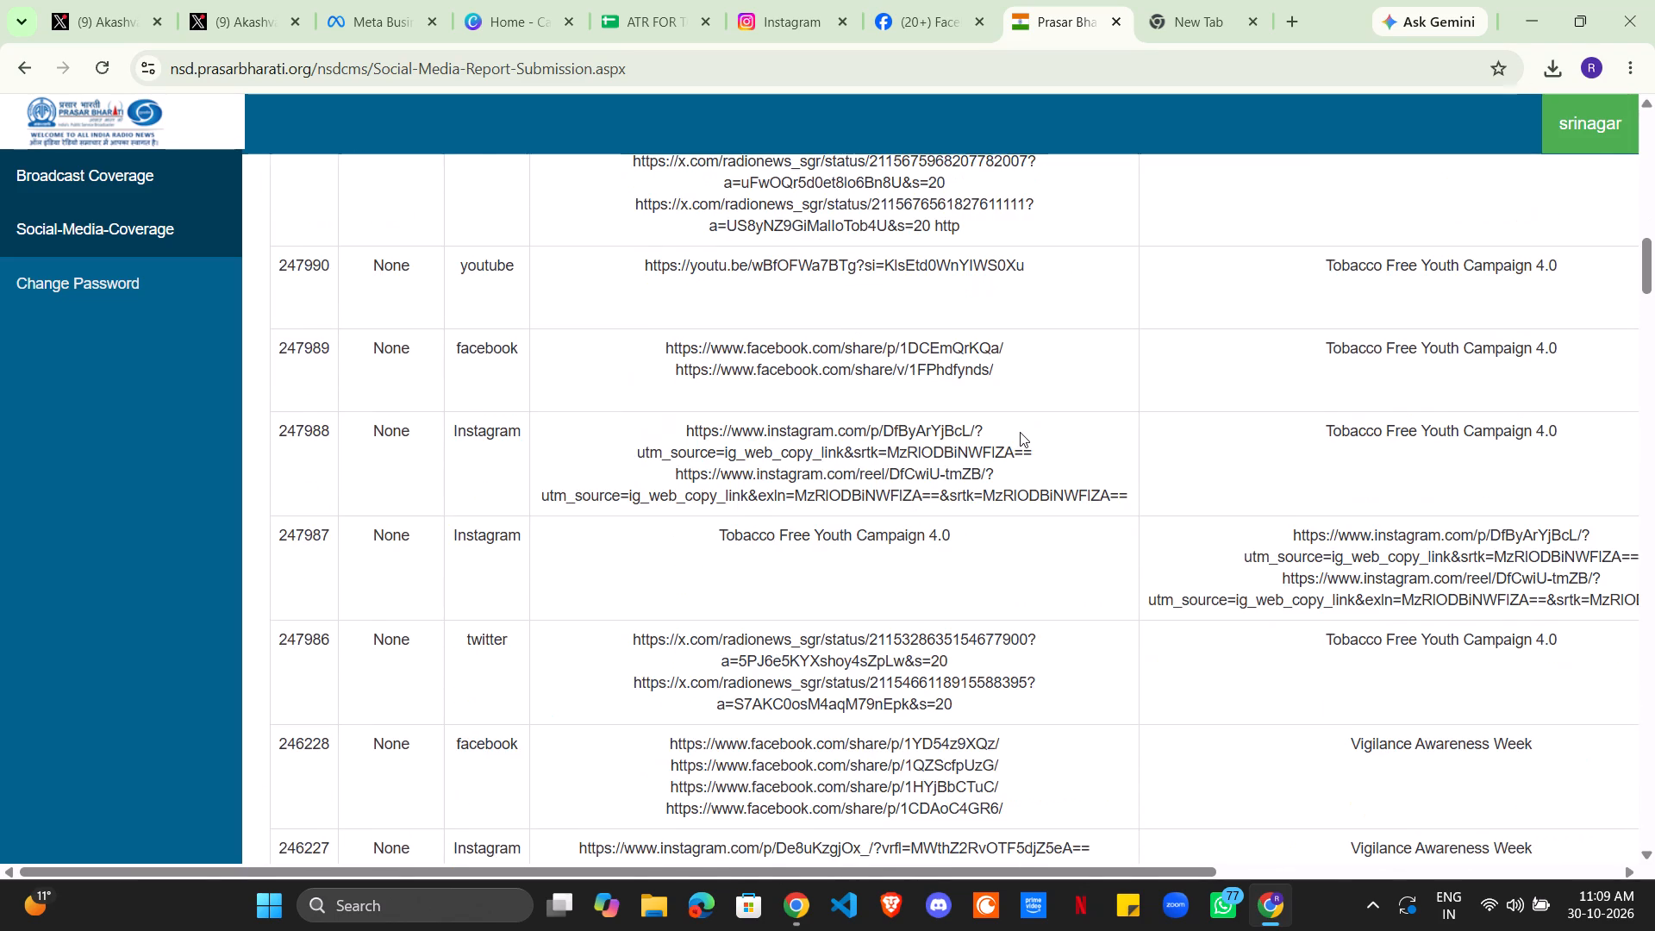
pyautogui.scroll(10, 1020, 432)
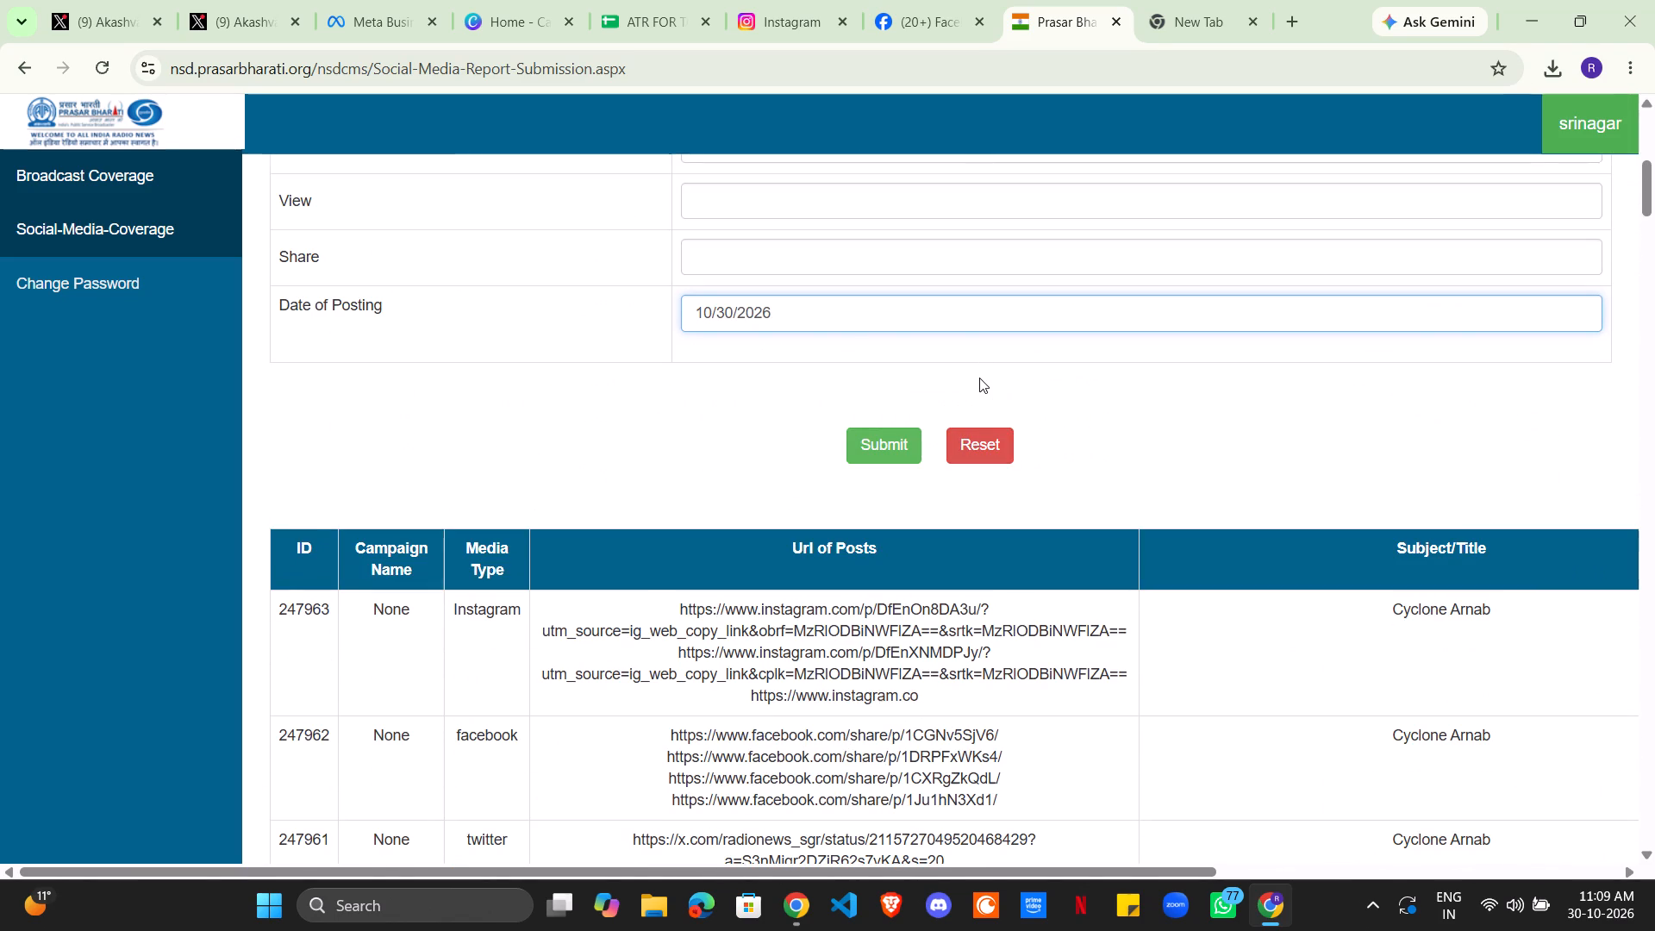
pyautogui.moveTo(1011, 870); pyautogui.dragTo(1325, 887)
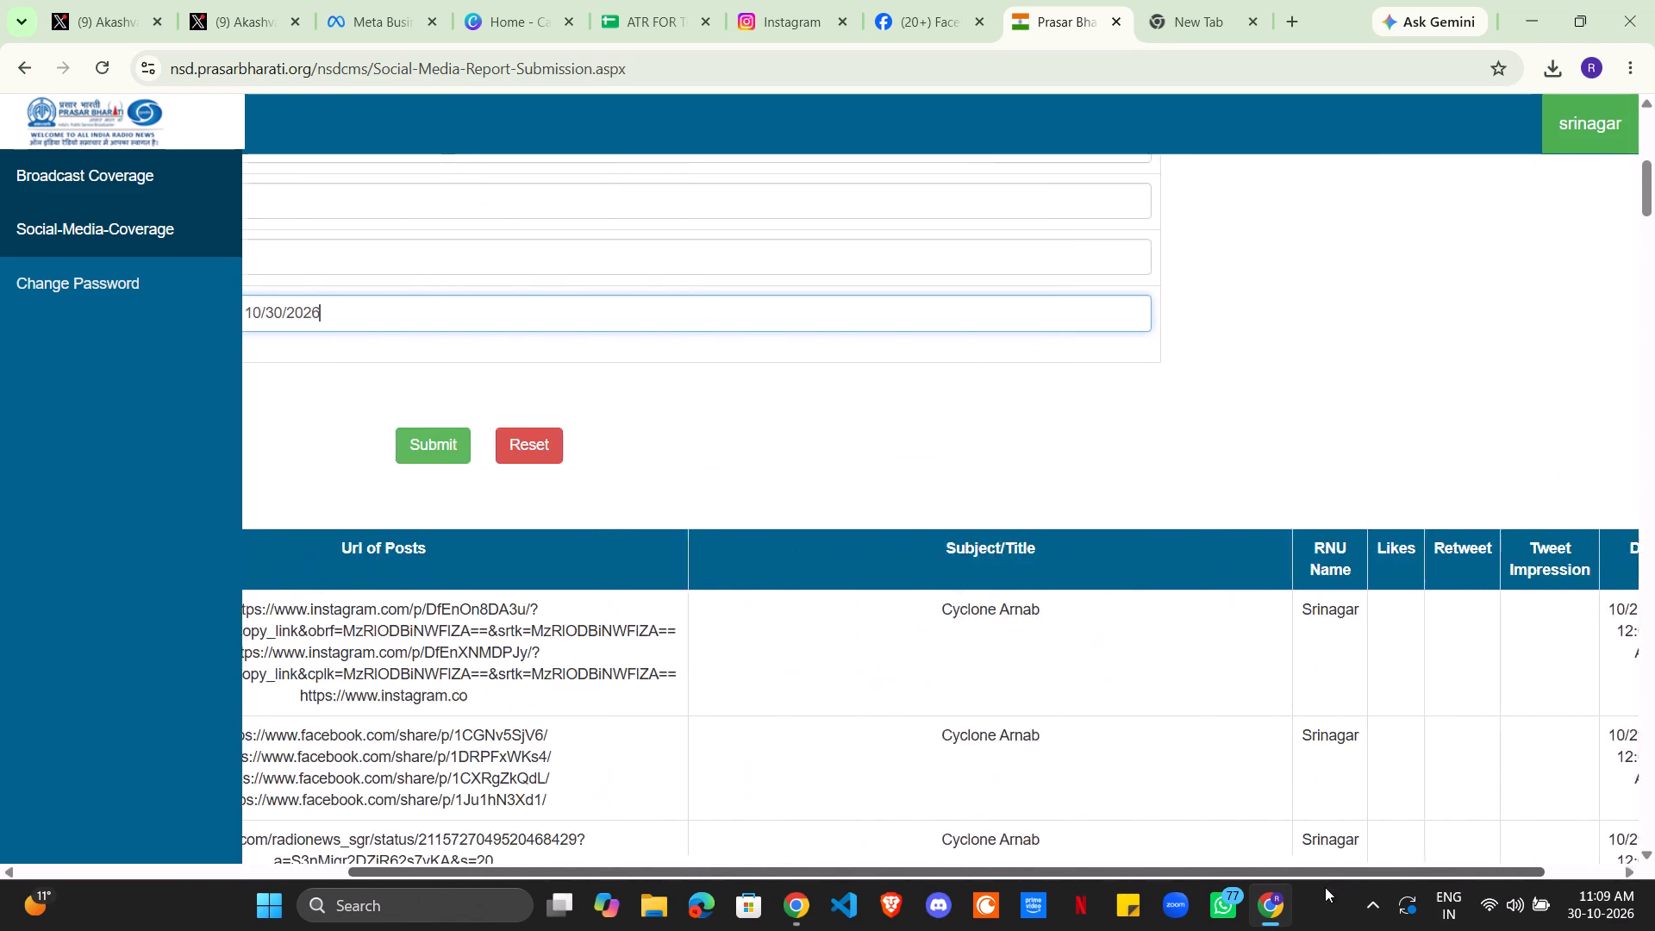
pyautogui.moveTo(1325, 887); pyautogui.dragTo(727, 822)
pyautogui.scroll(-13, 796, 629)
pyautogui.scroll(18, 804, 622)
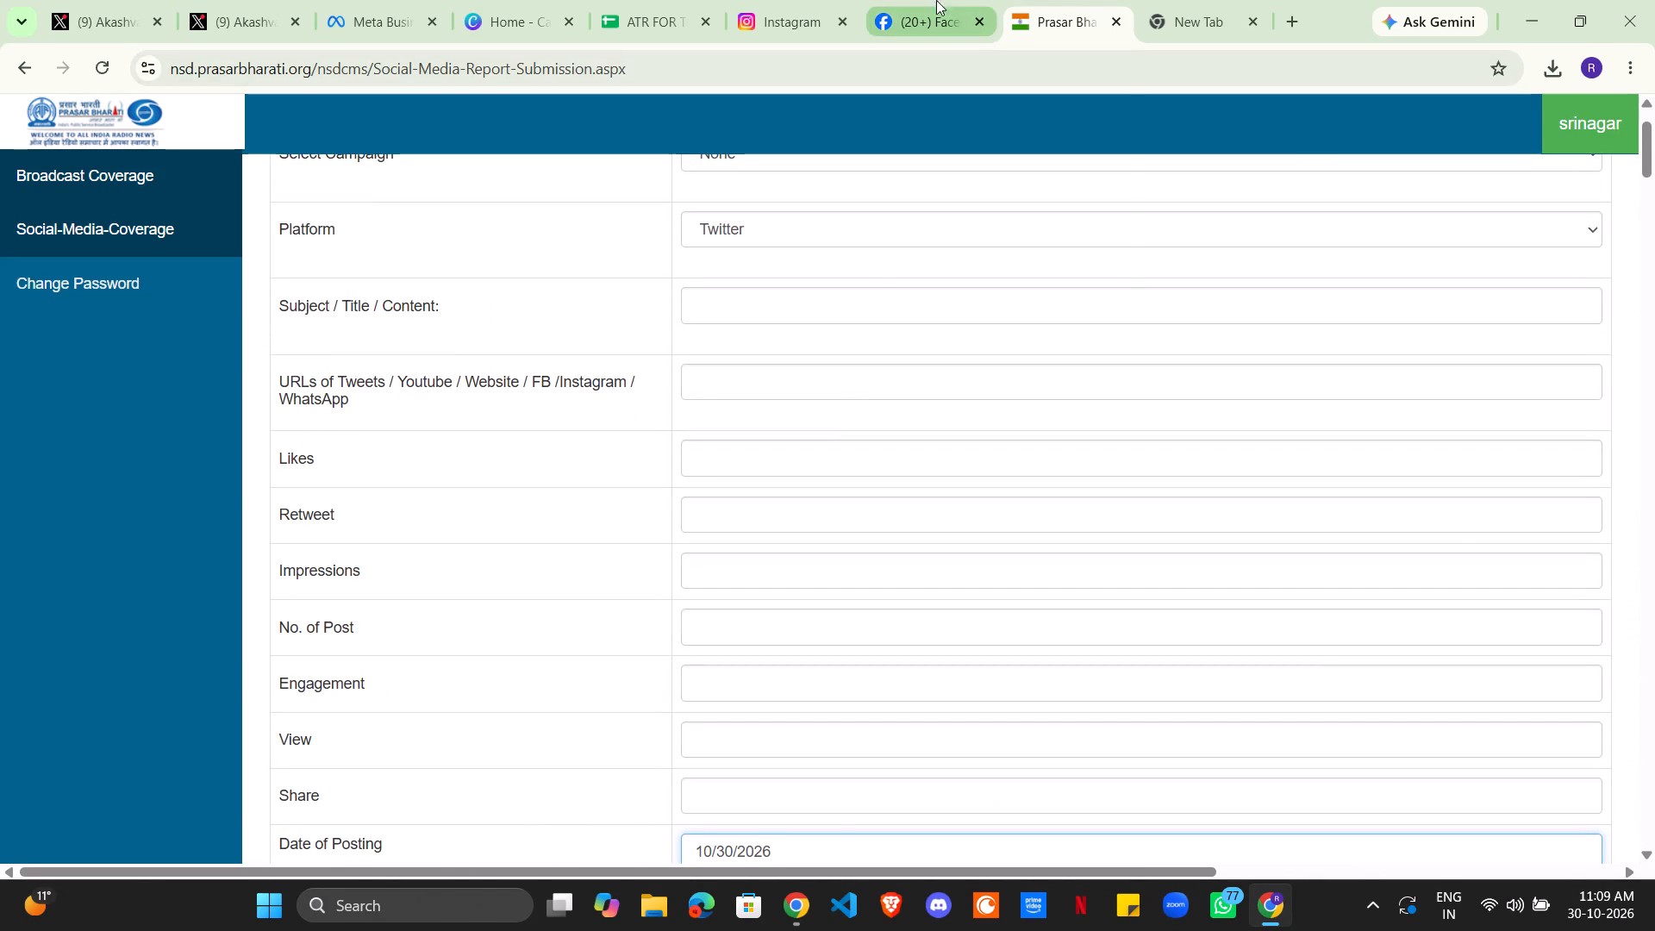
# Leave the ATR FOR TOBACCO spreadsheet and go to the Google Sheets file list.
pyautogui.click(630, 0)
pyautogui.click(19, 168)
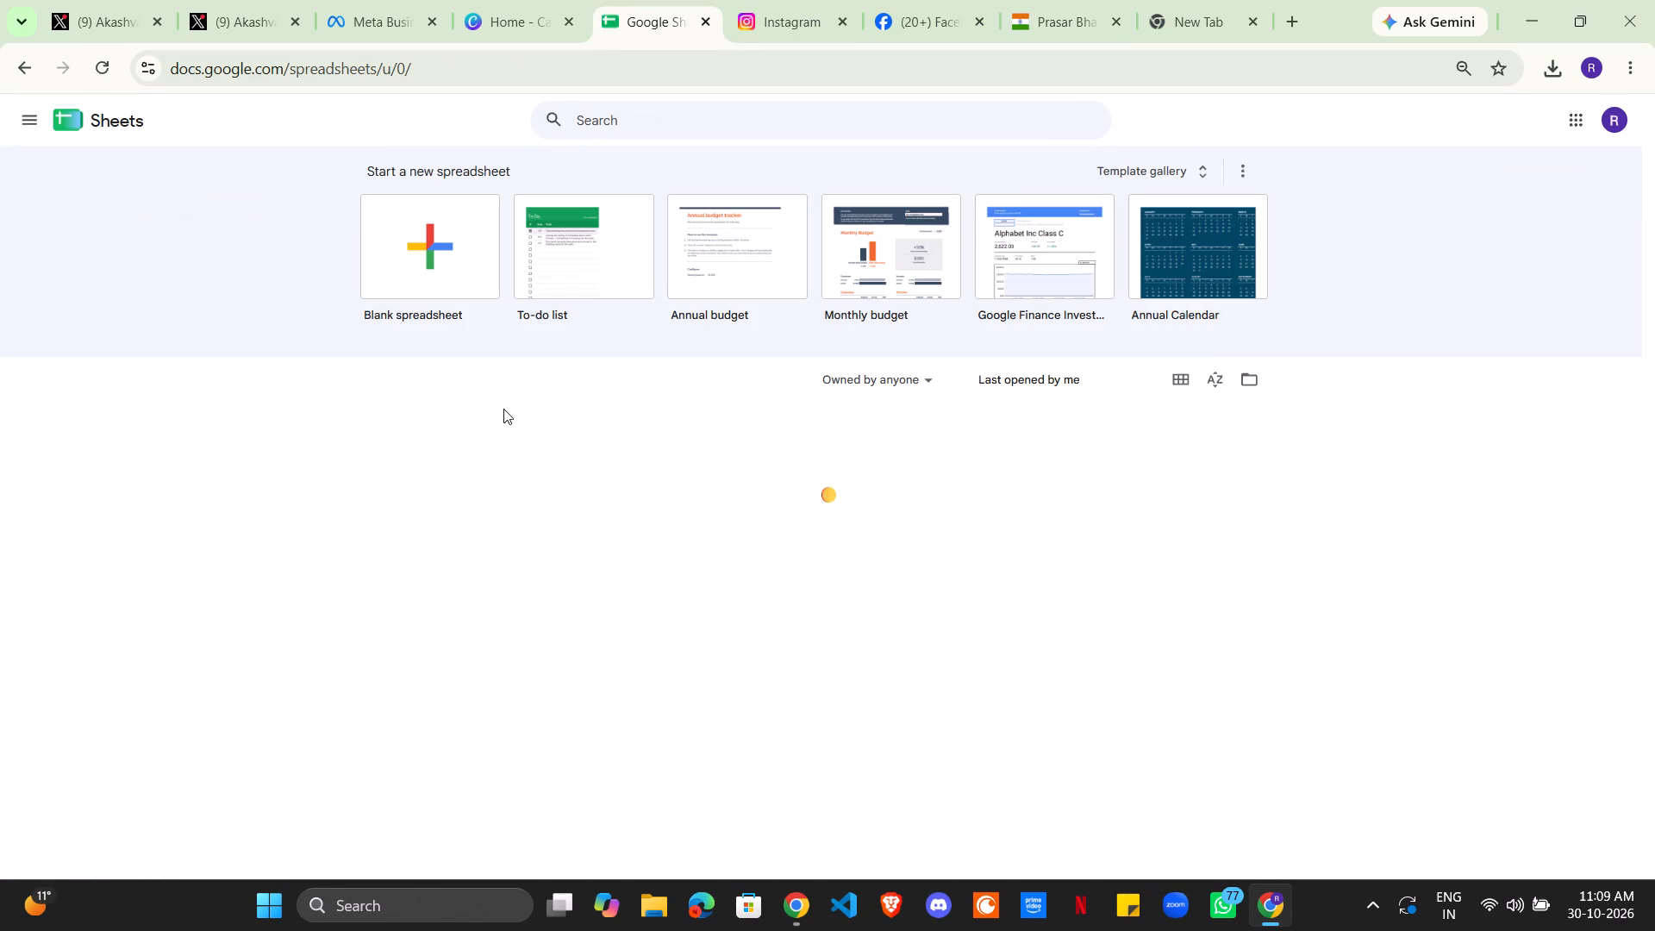
pyautogui.scroll(-1, 509, 414)
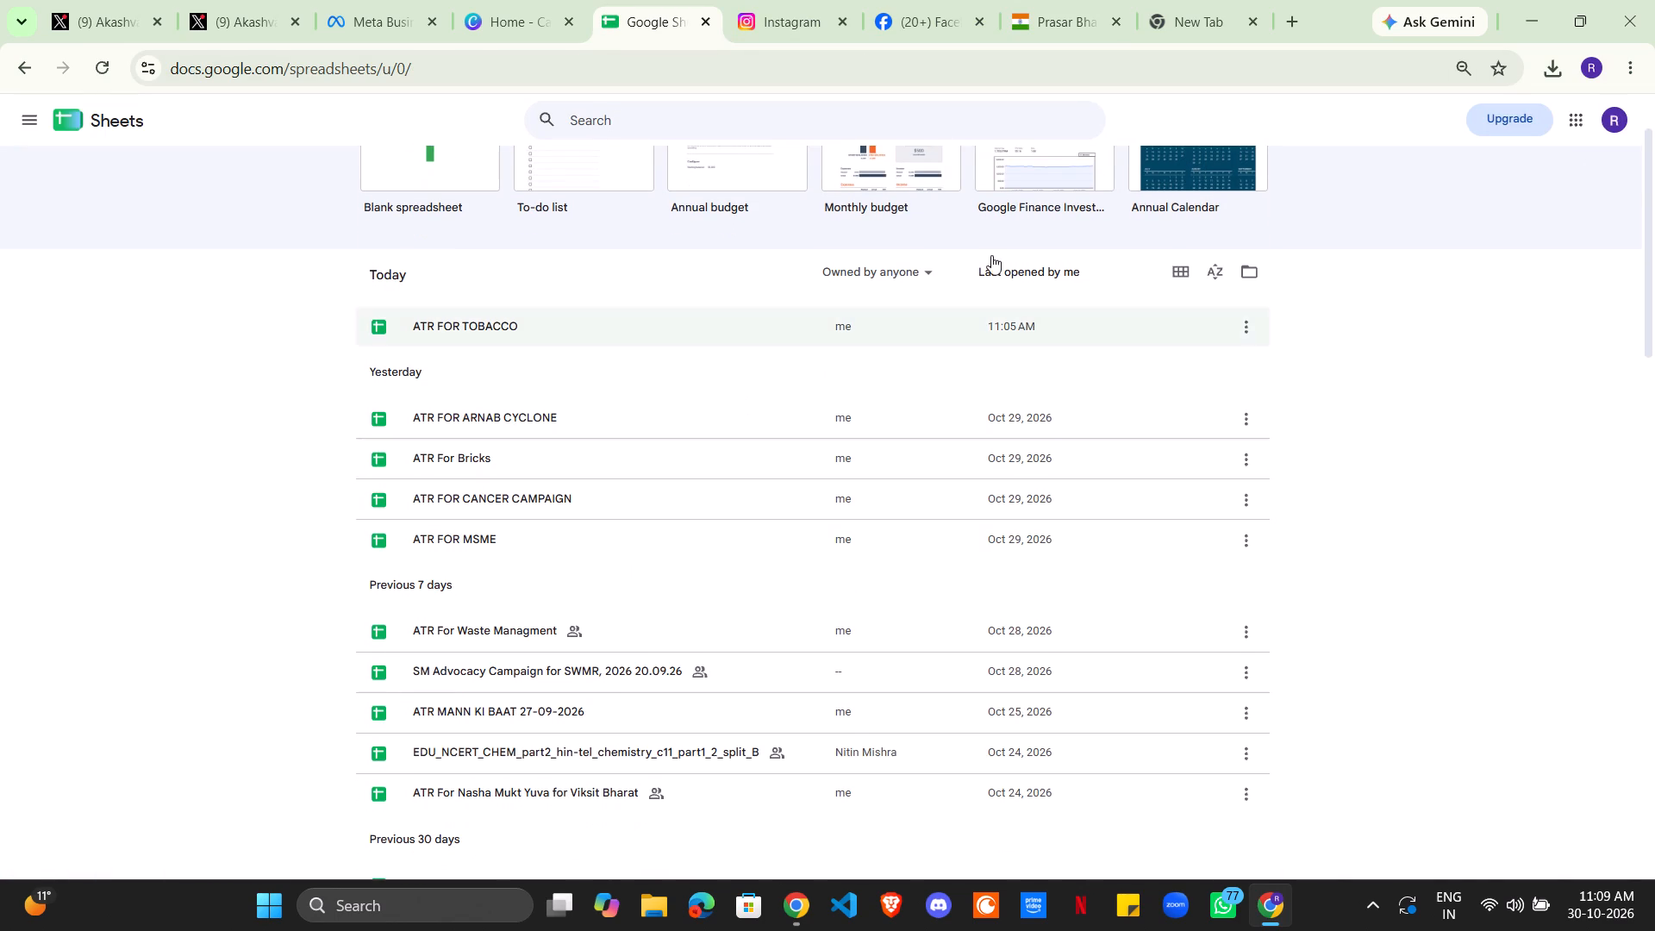
# Log out of the Prasar Bharati portal and close its page.
pyautogui.click(1038, 31)
pyautogui.click(1610, 187)
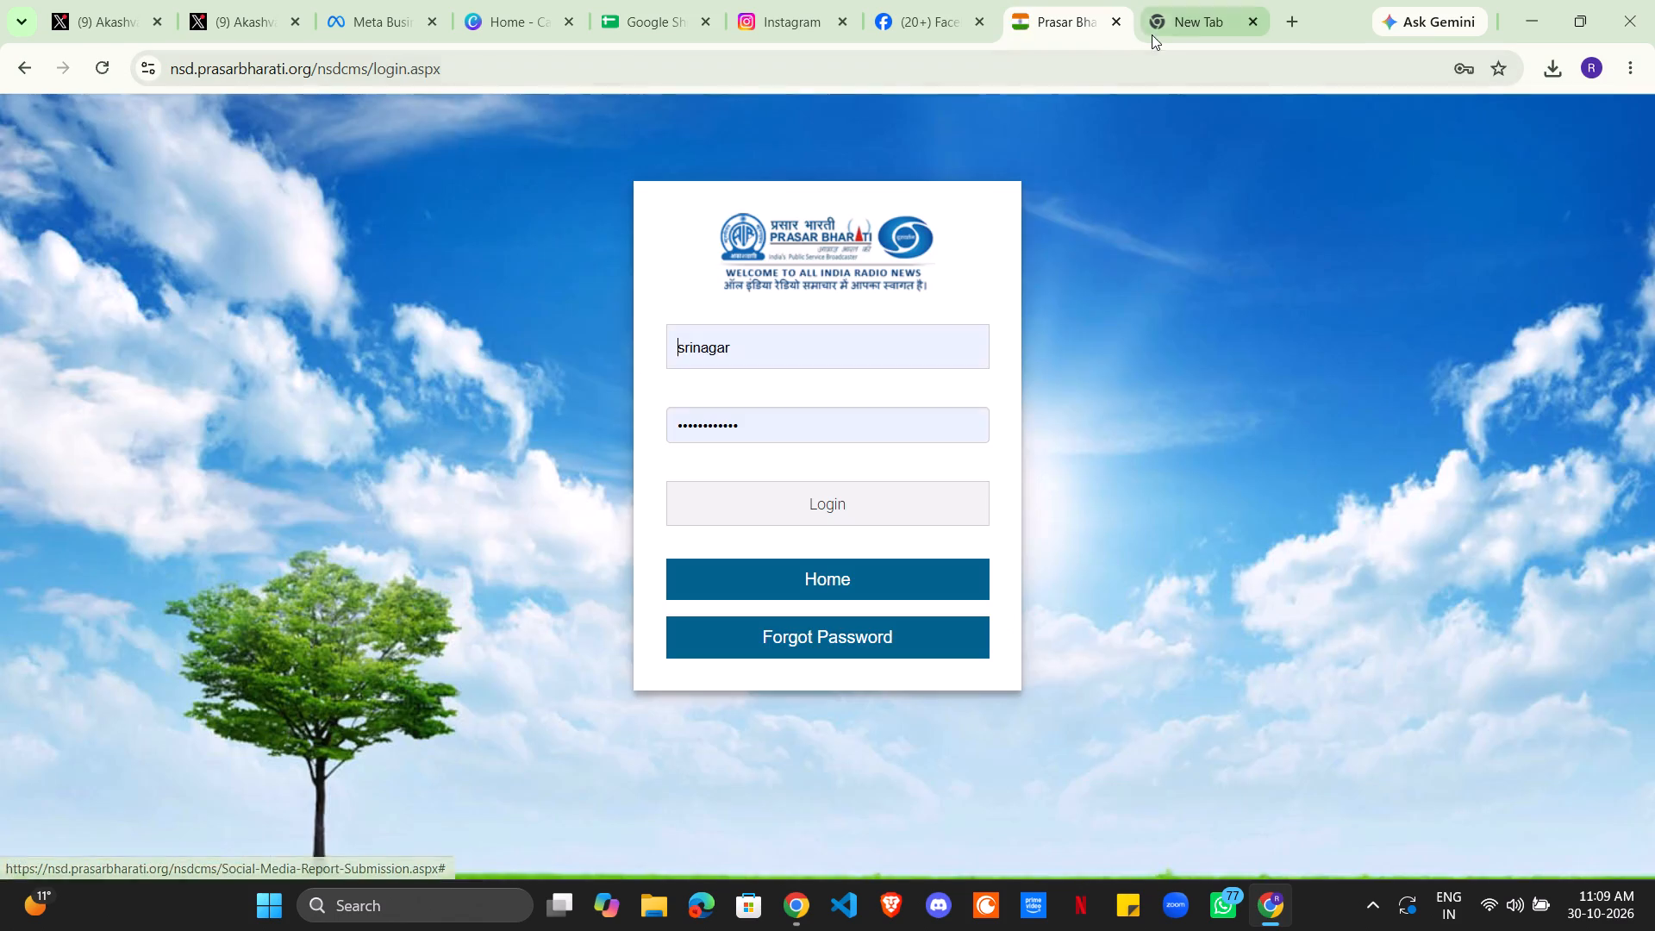
pyautogui.click(1116, 21)
# Close the Instagram and Facebook pages.
pyautogui.click(945, 0)
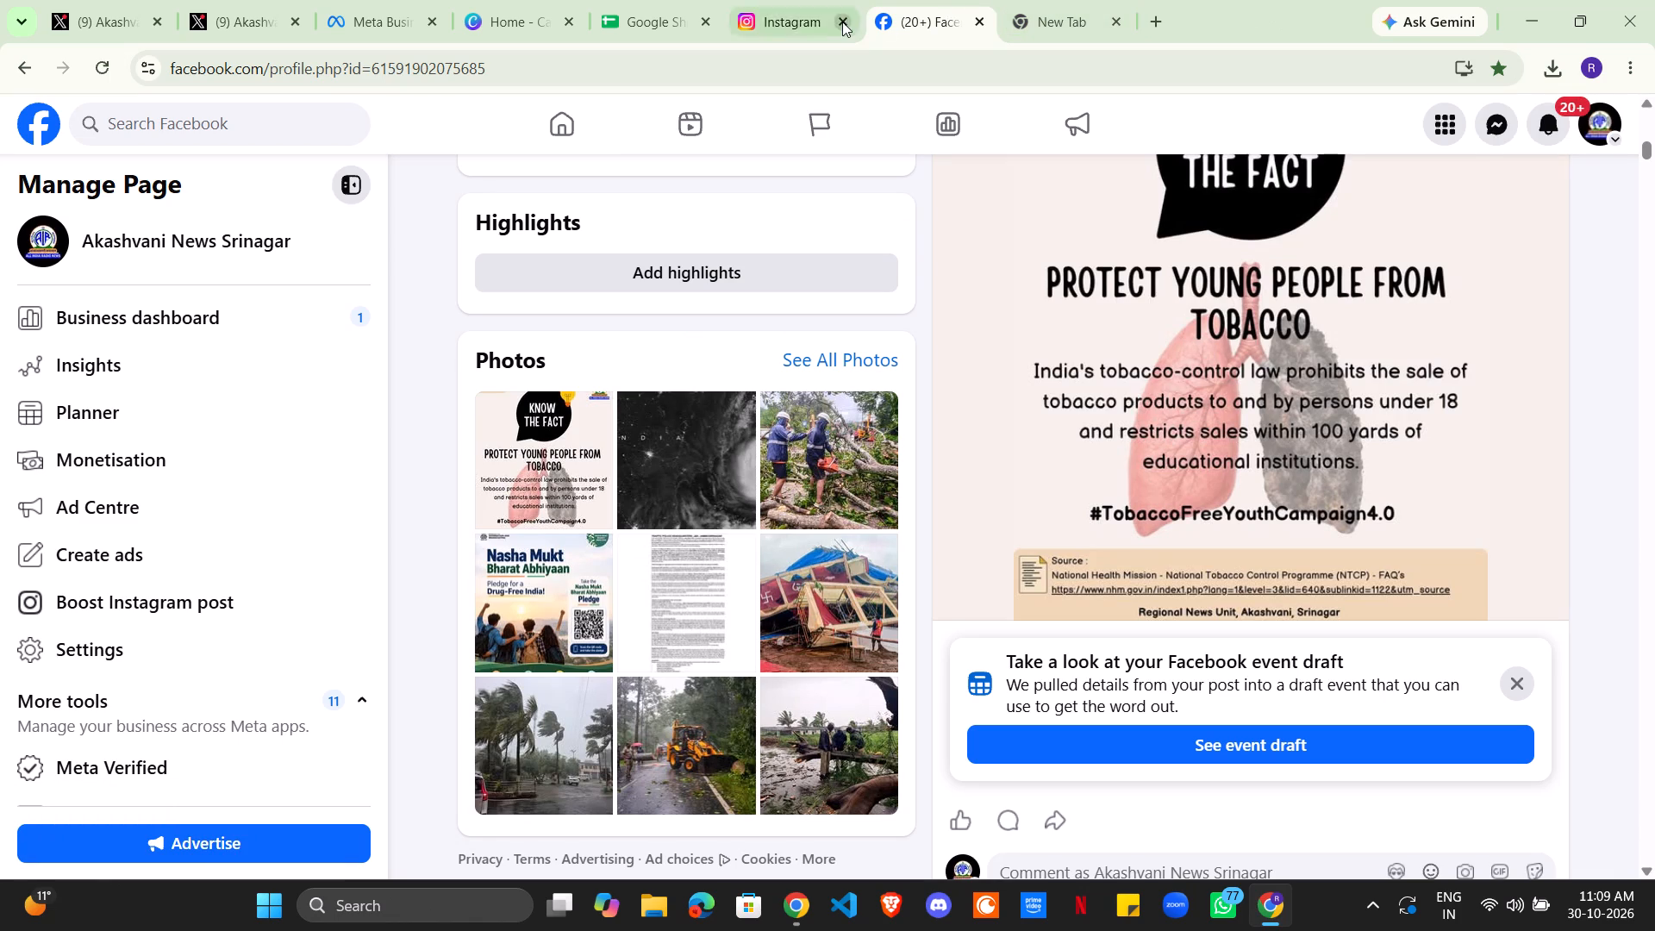
pyautogui.click(839, 20)
pyautogui.click(773, 17)
pyautogui.click(828, 19)
pyautogui.click(841, 22)
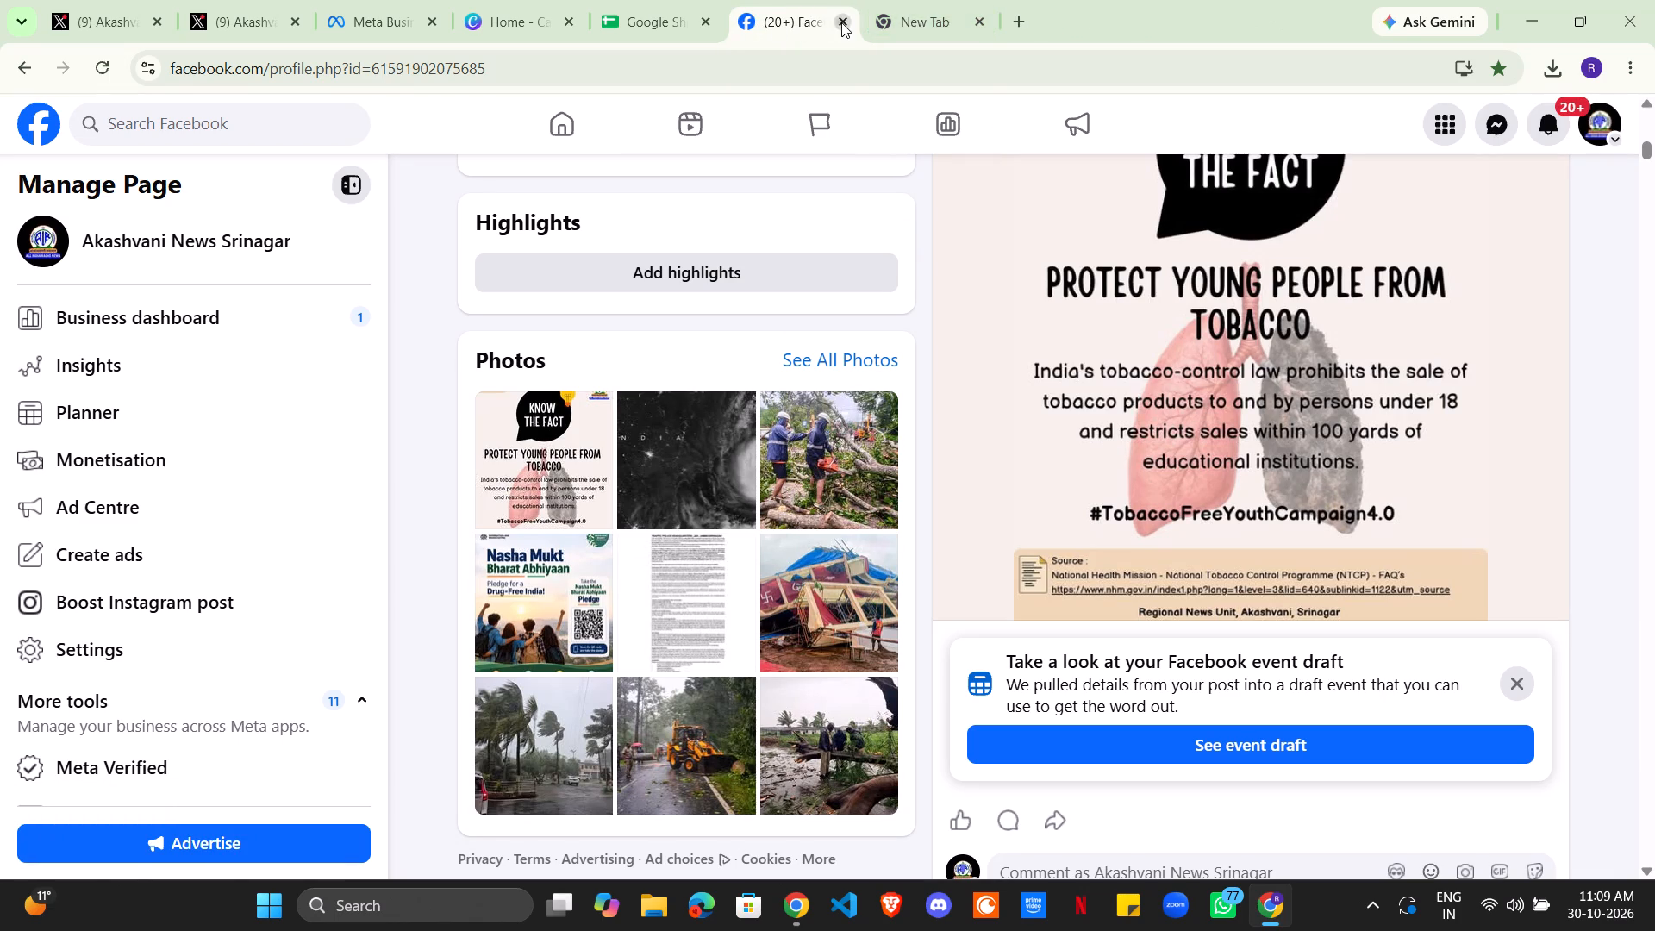
# Open the "ATR For Nasha Mukt Yuva for Viksit Bharat" spreadsheet from the Google Sheets file list.
pyautogui.click(670, 0)
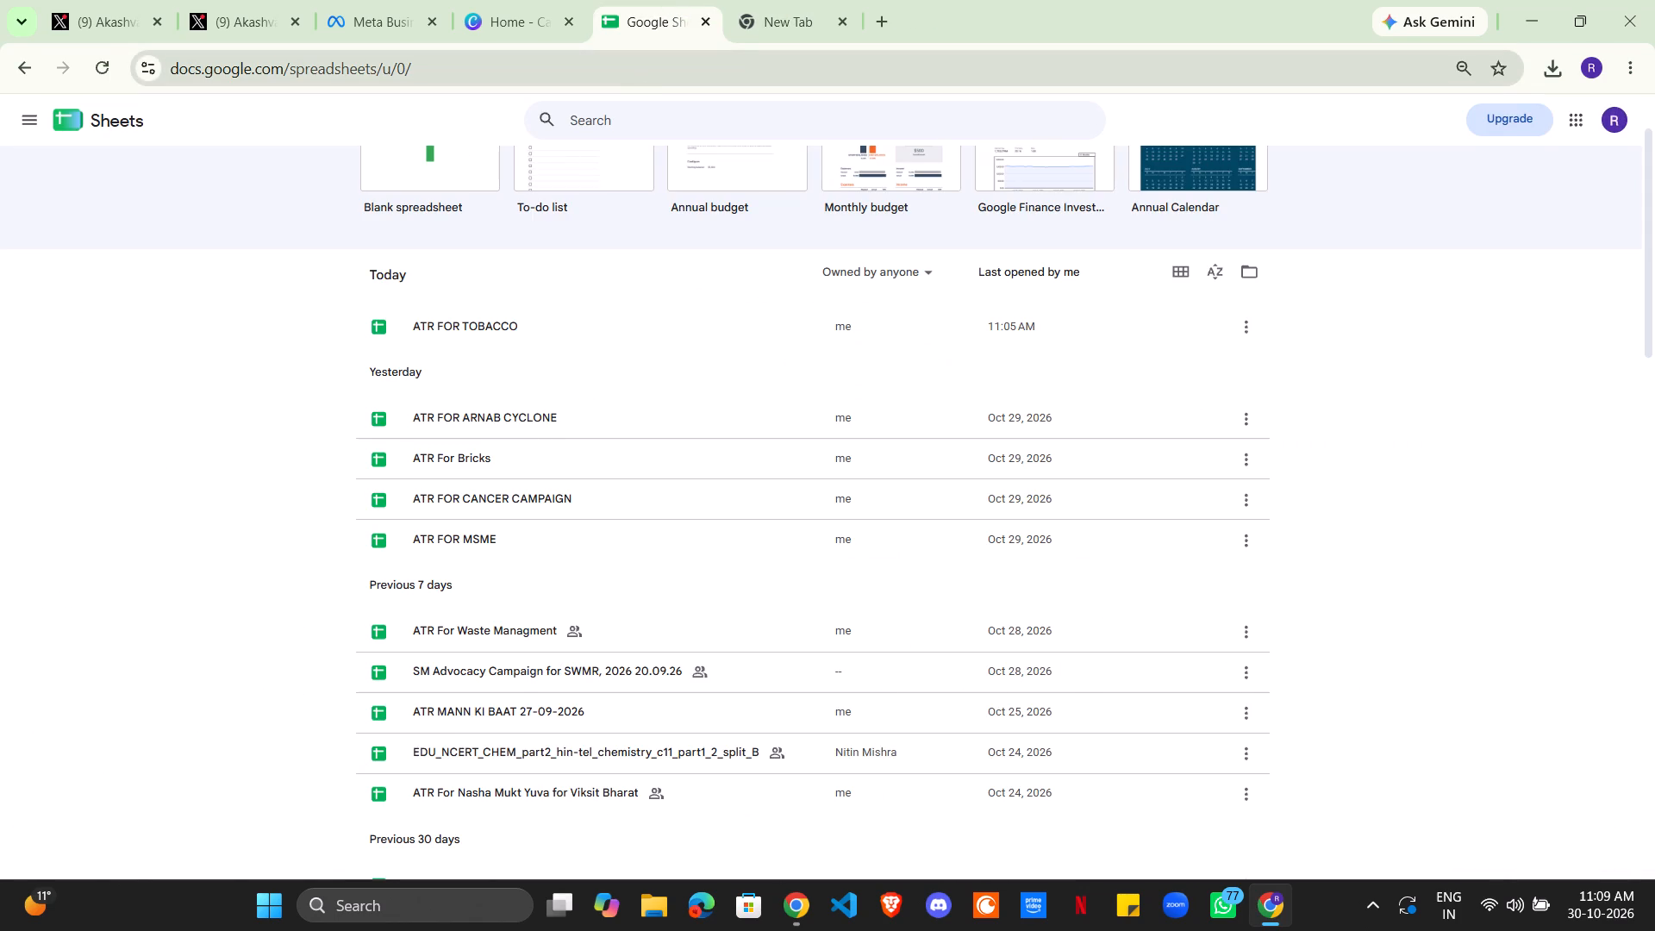
pyautogui.click(567, 790)
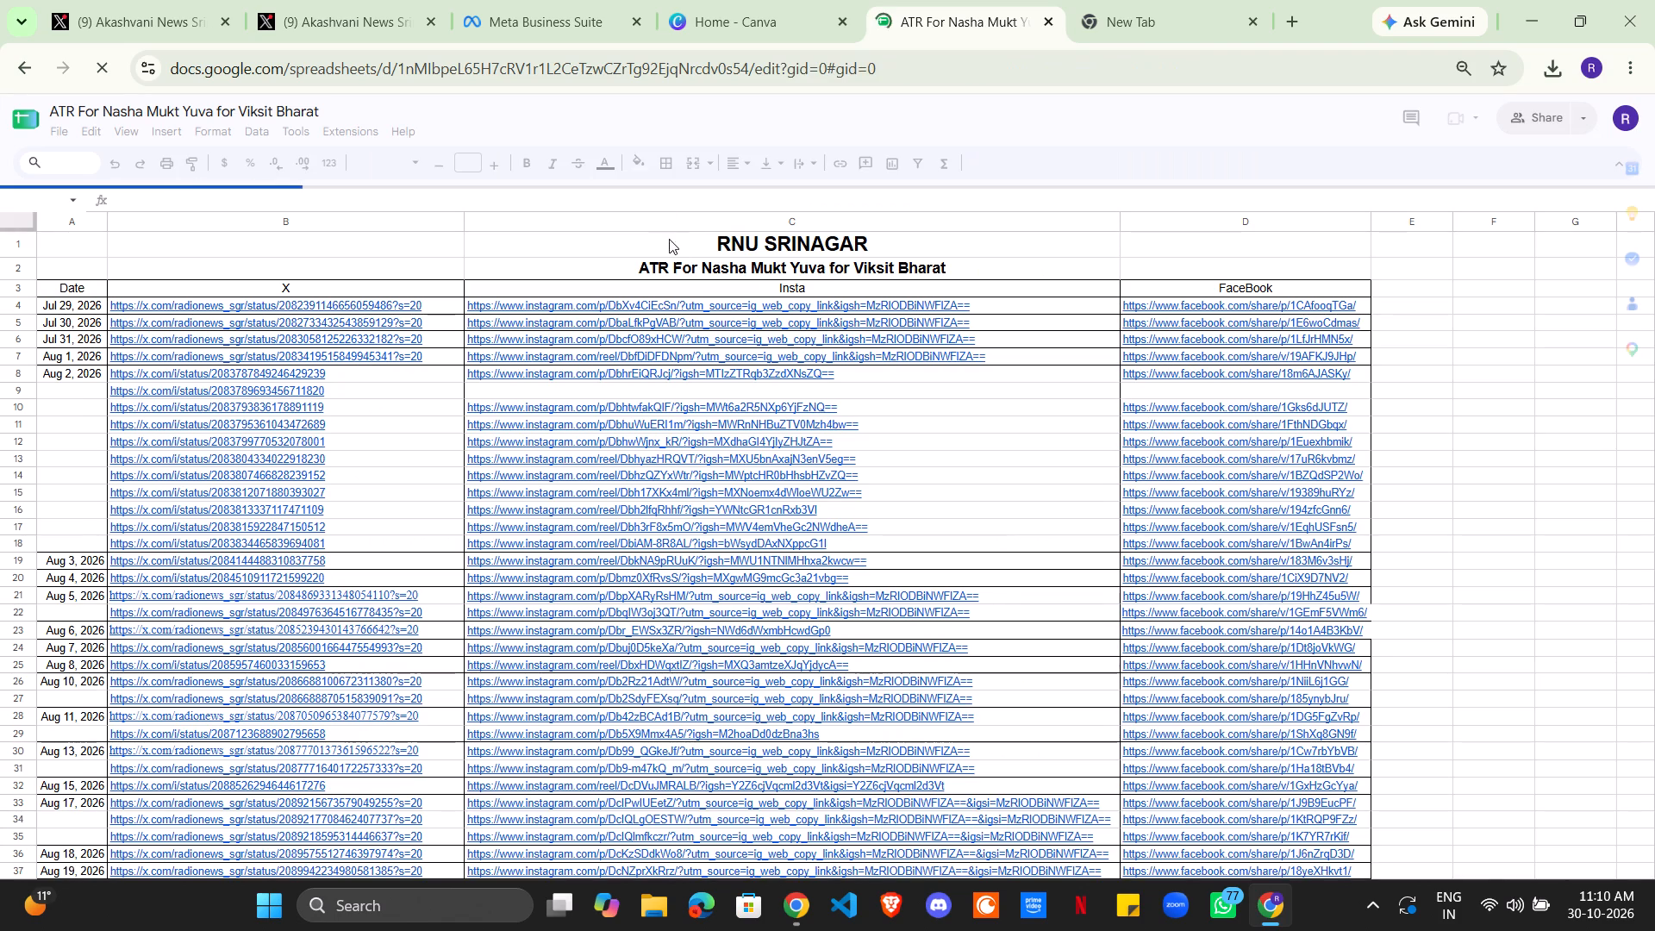
# Add the date Oct 30, 2026 in the row below the Oct 24, 2026 entry, reusing that entry's date format.
pyautogui.scroll(-7, 672, 340)
pyautogui.scroll(-2, 350, 352)
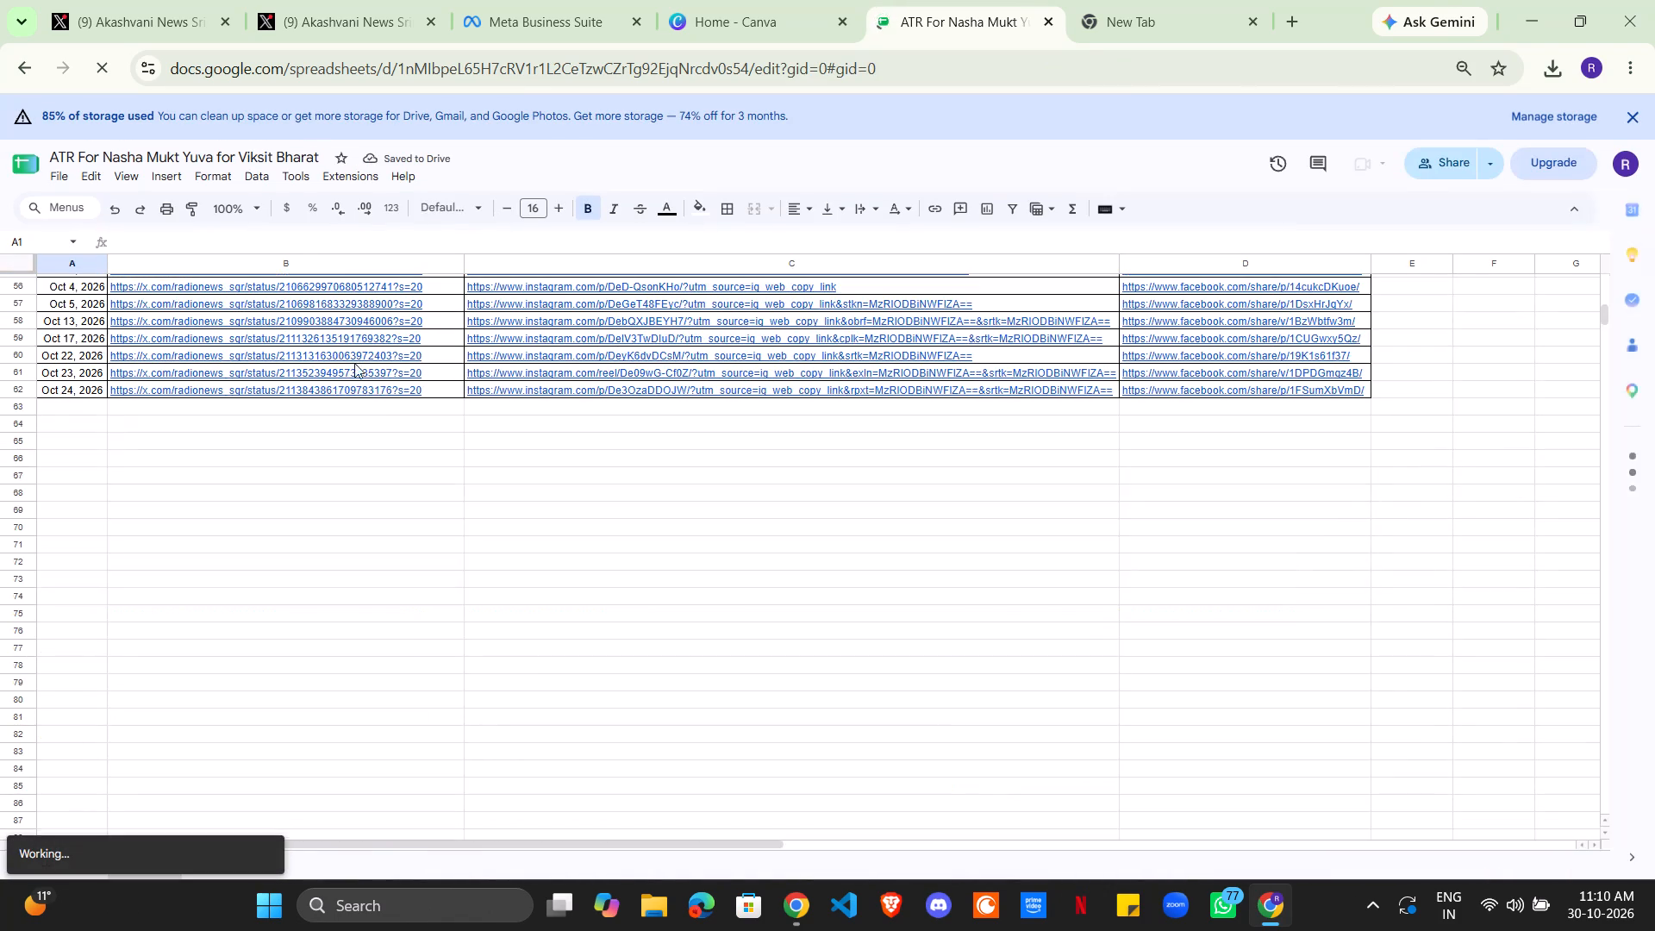
pyautogui.click(66, 390)
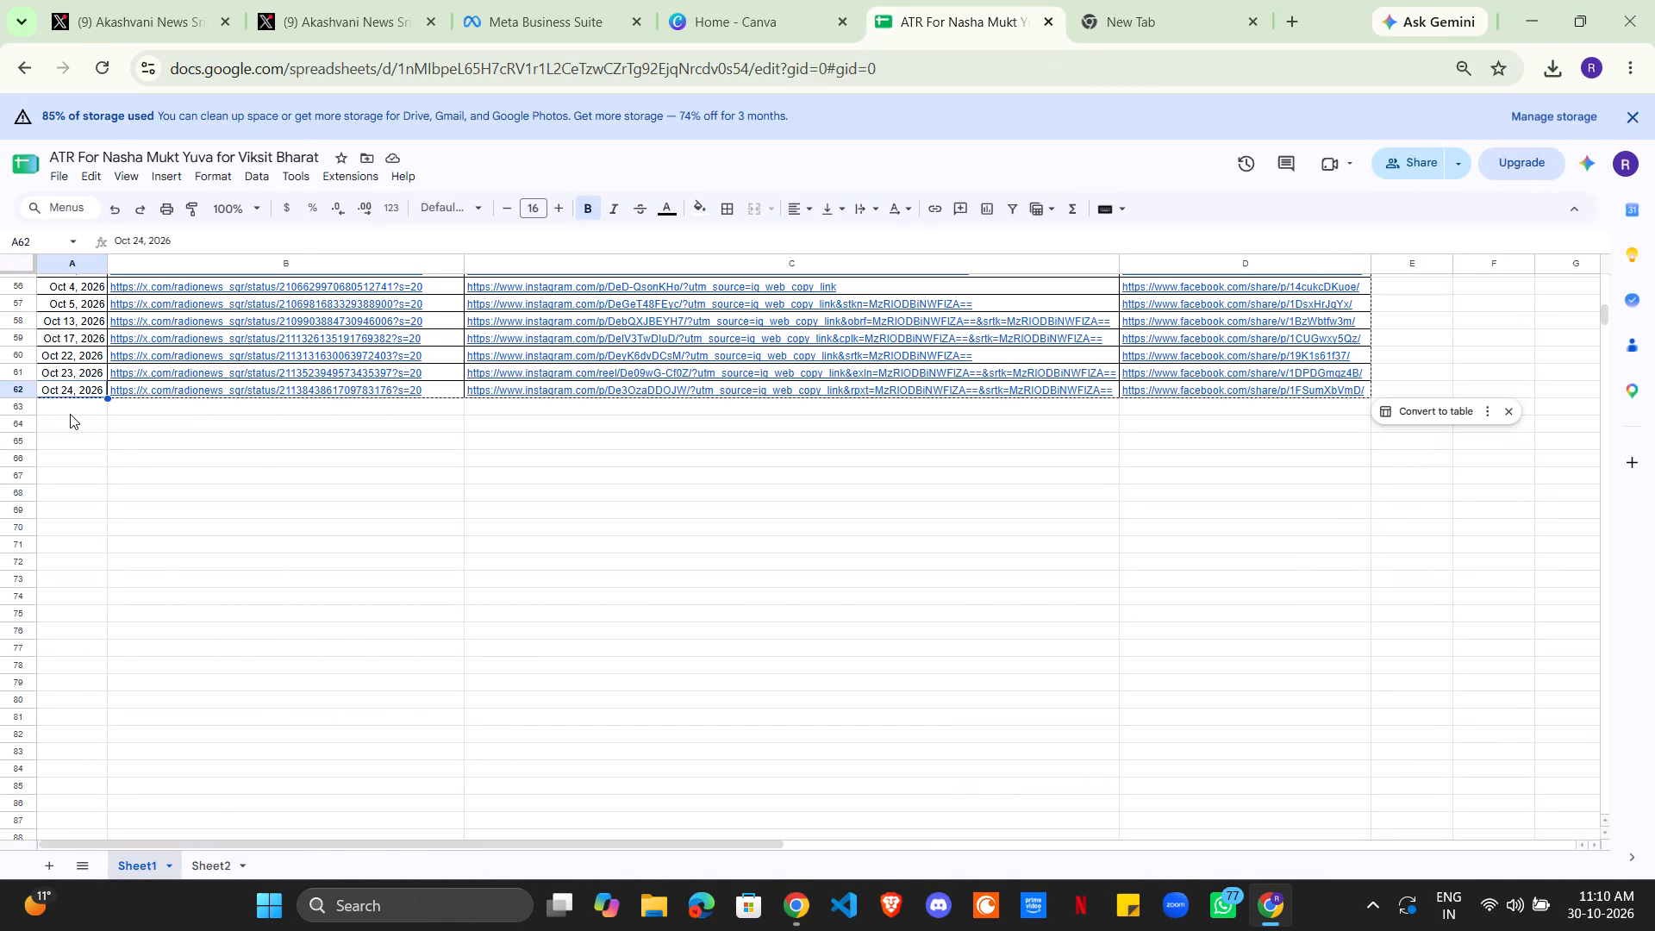
pyautogui.hotkey('ctrl', 'c')
pyautogui.click(70, 409)
pyautogui.hotkey('ctrl', 'v')
pyautogui.doubleClick(56, 409)
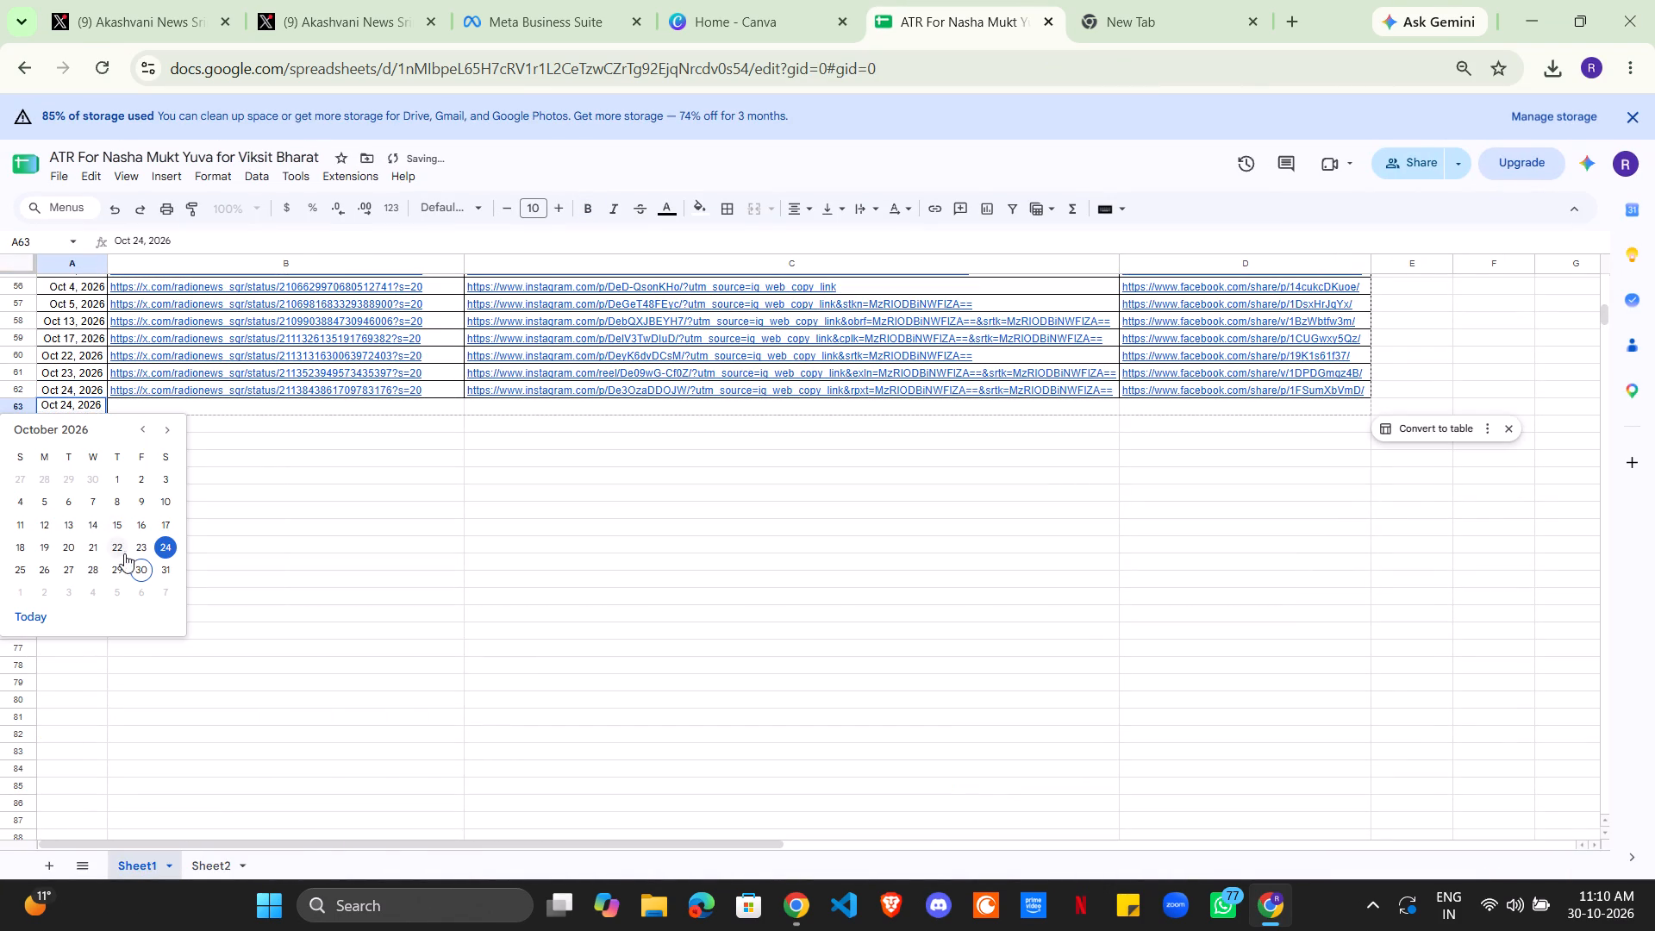
pyautogui.click(142, 568)
pyautogui.click(145, 447)
# Copy the link of the Nasha Mukt Bharat Abhiyaan pledge post on X and paste it into column B of the Oct 30, 2026 row.
pyautogui.click(192, 404)
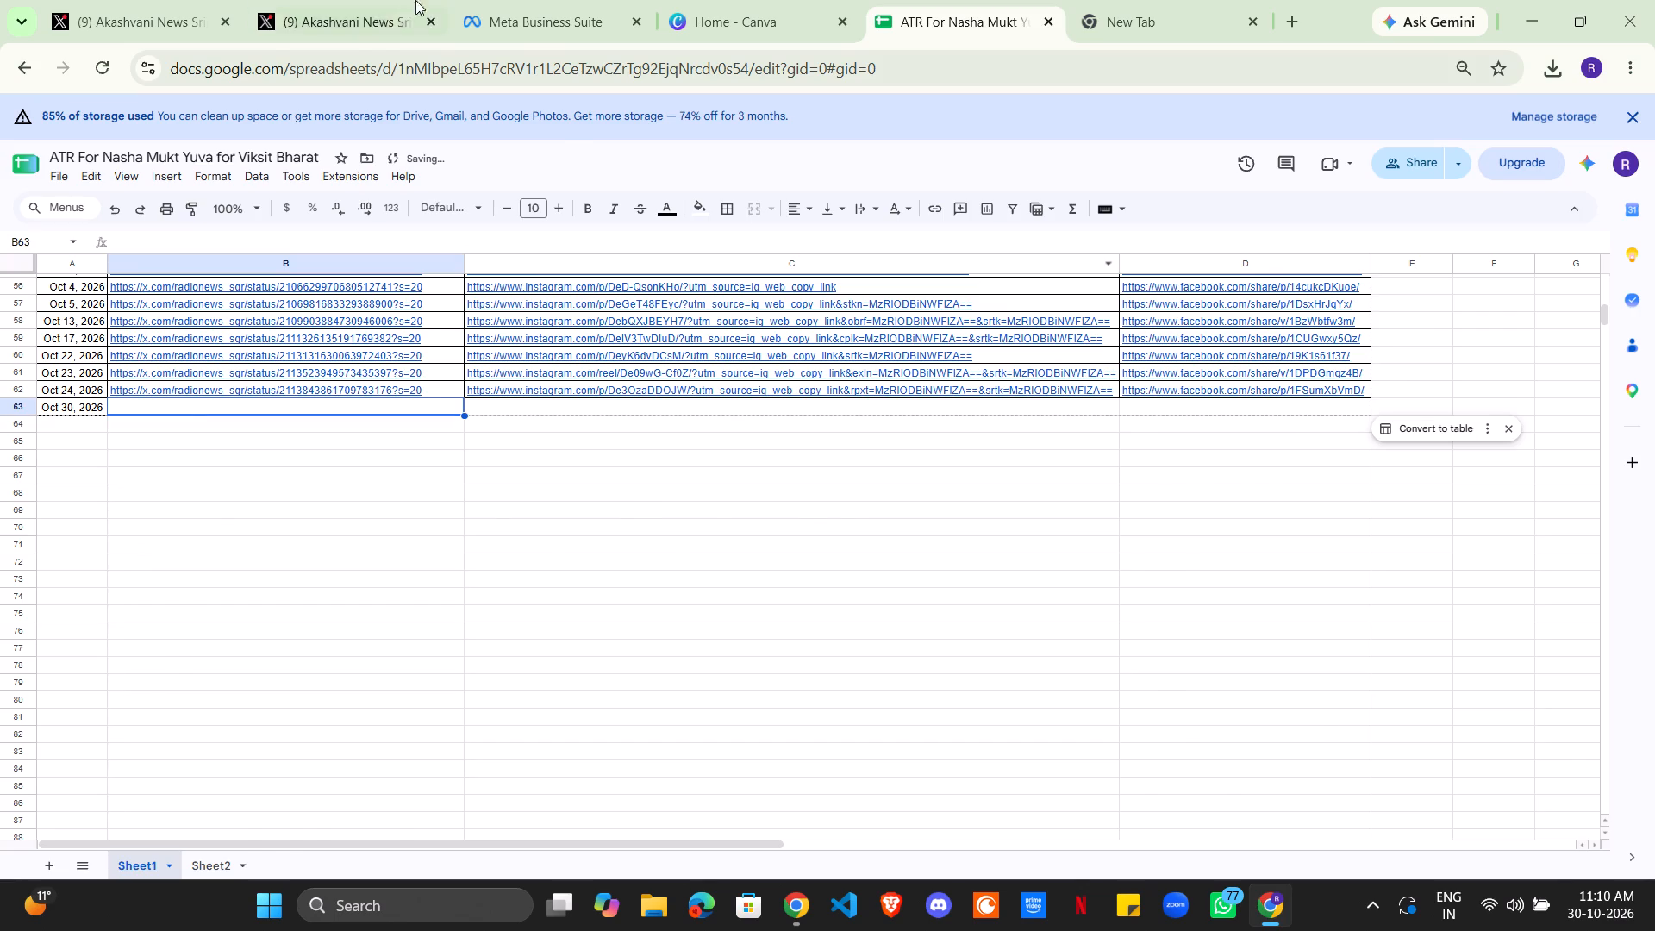
pyautogui.click(394, 0)
pyautogui.scroll(13, 766, 441)
pyautogui.scroll(-20, 810, 467)
pyautogui.scroll(-3, 810, 467)
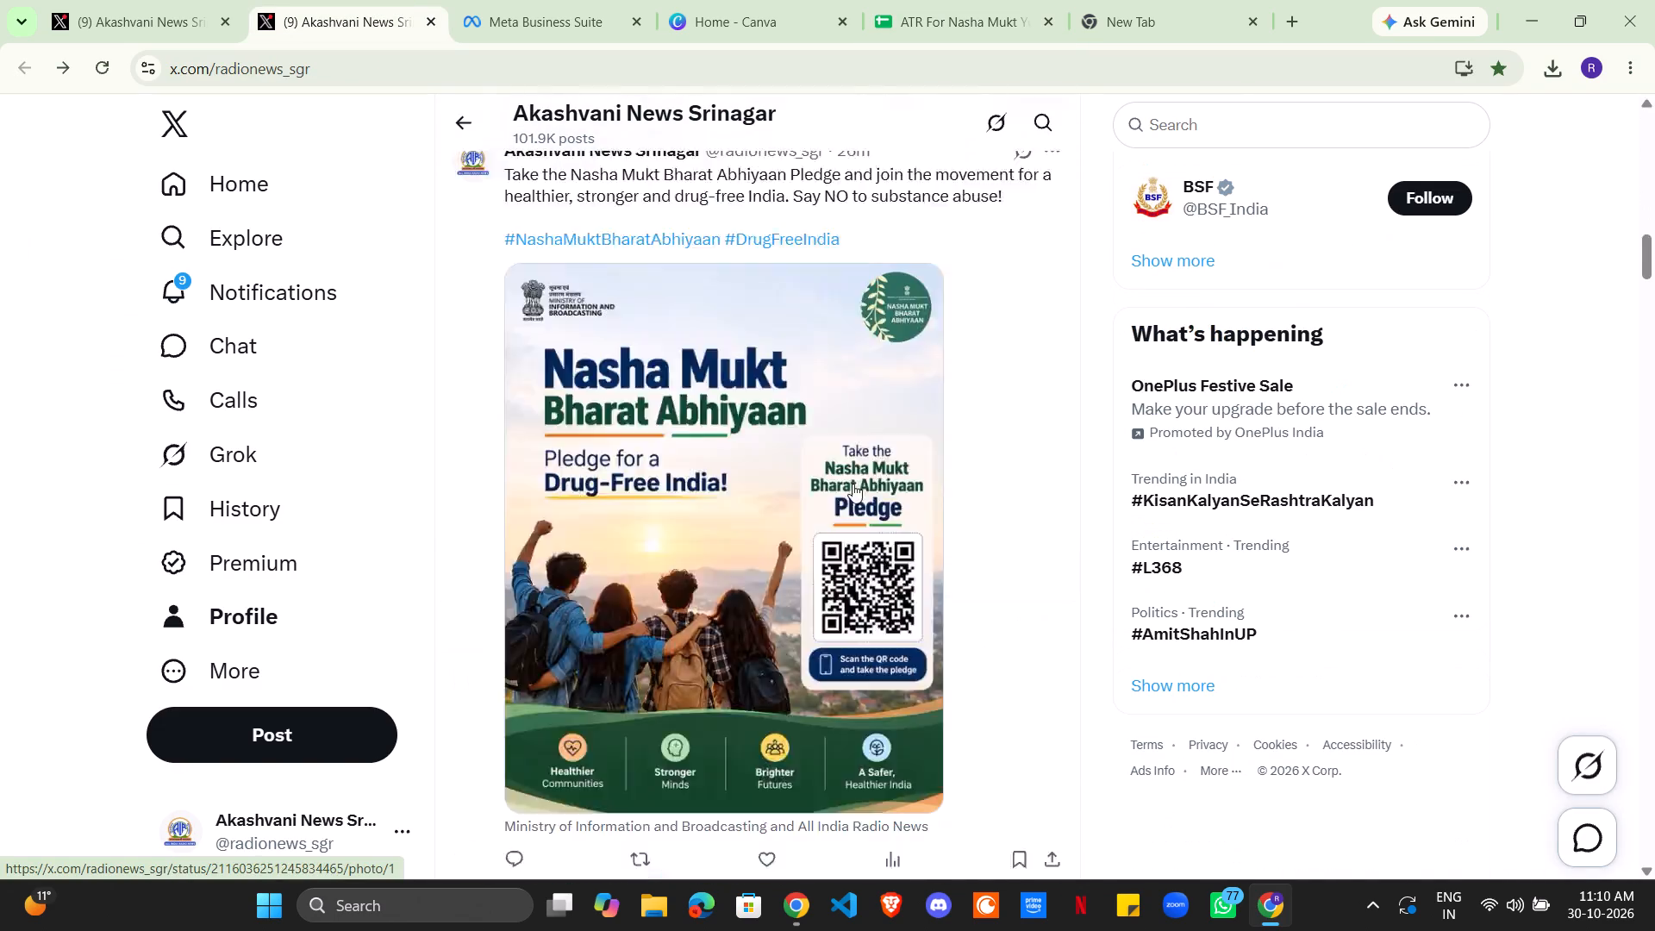
pyautogui.click(1072, 505)
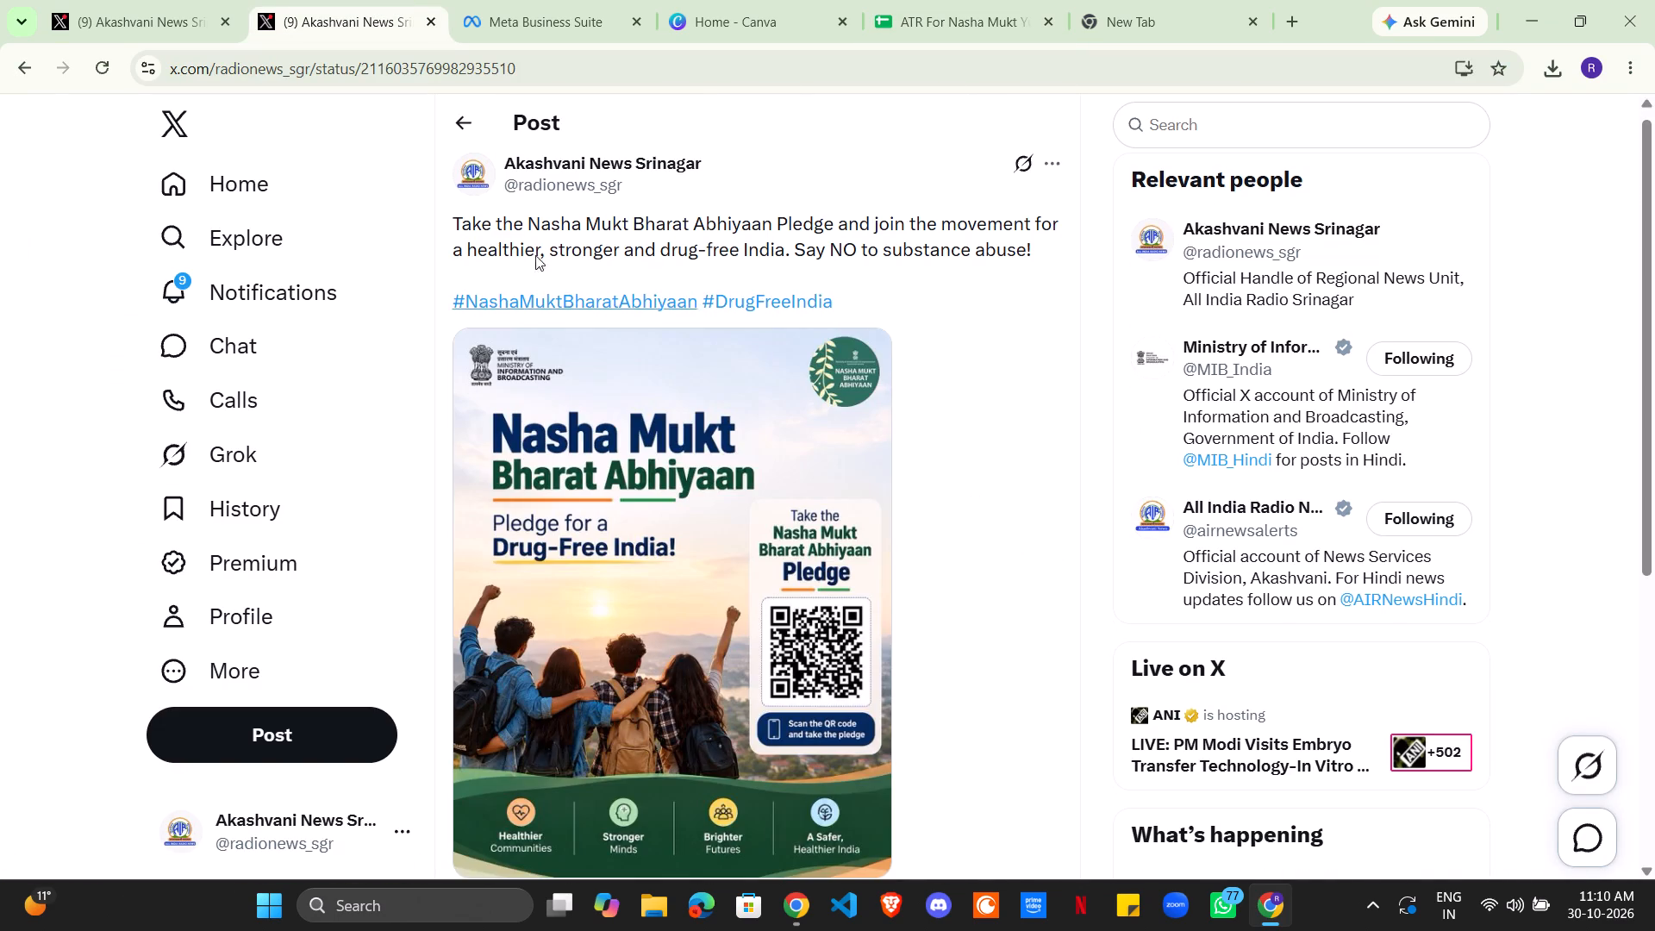
pyautogui.scroll(-4, 940, 747)
pyautogui.click(1048, 572)
pyautogui.click(952, 620)
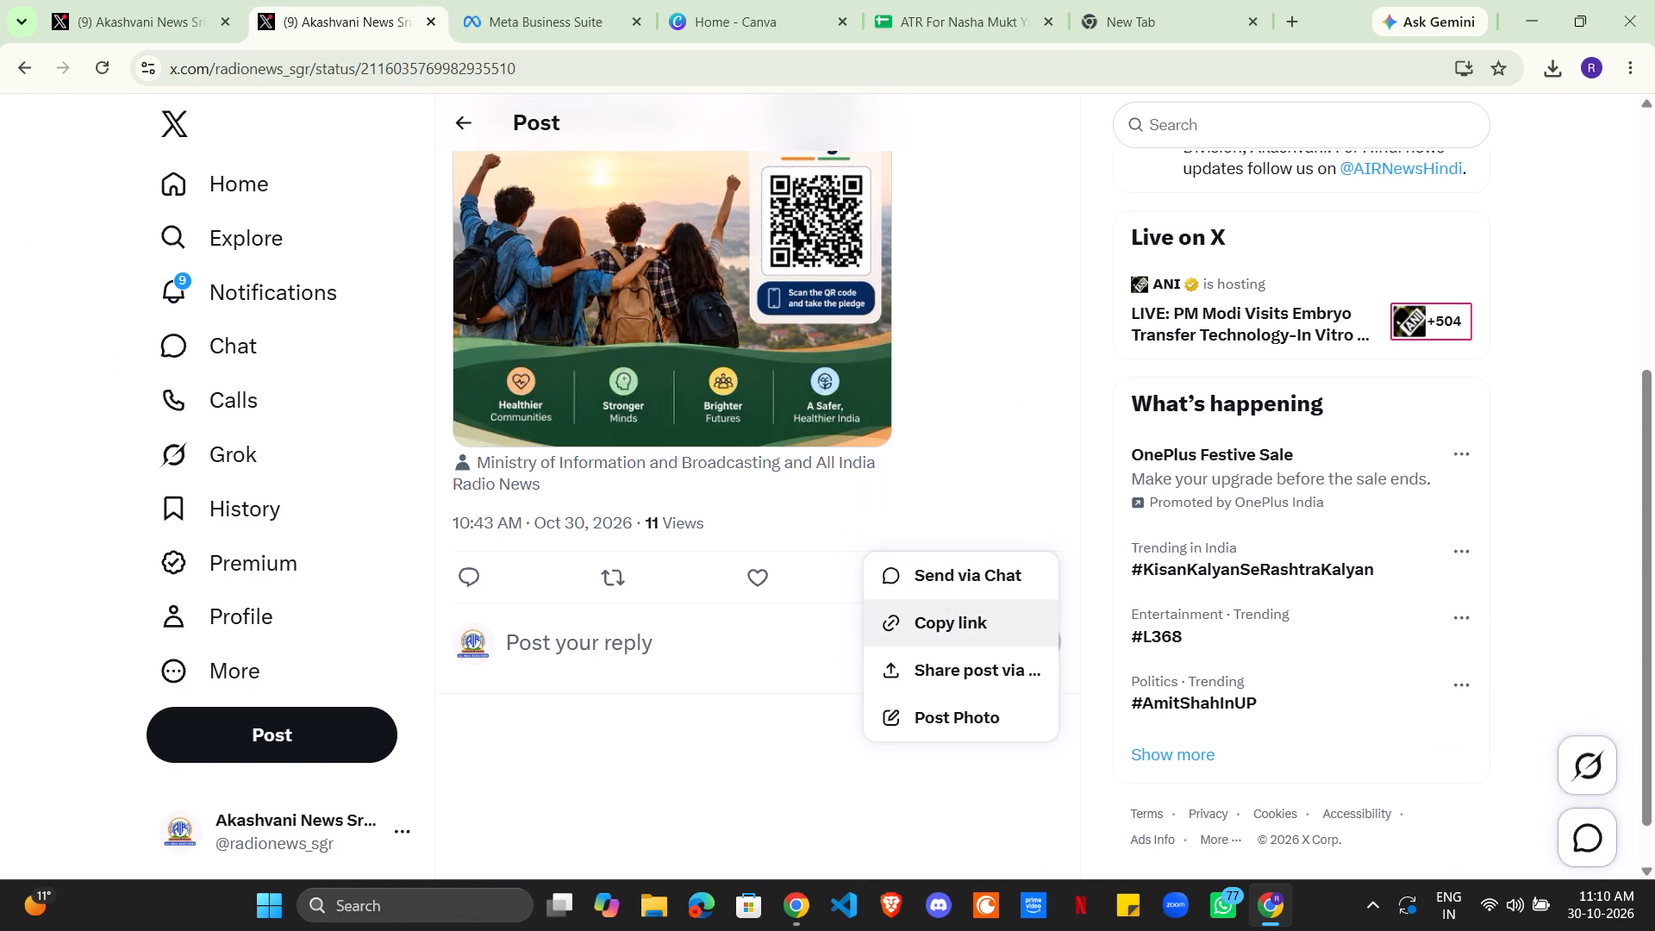
pyautogui.click(967, 0)
pyautogui.doubleClick(282, 410)
pyautogui.hotkey('ctrl', 'v')
pyautogui.keyDown('ctrl'); pyautogui.click(278, 461); pyautogui.keyUp('ctrl')
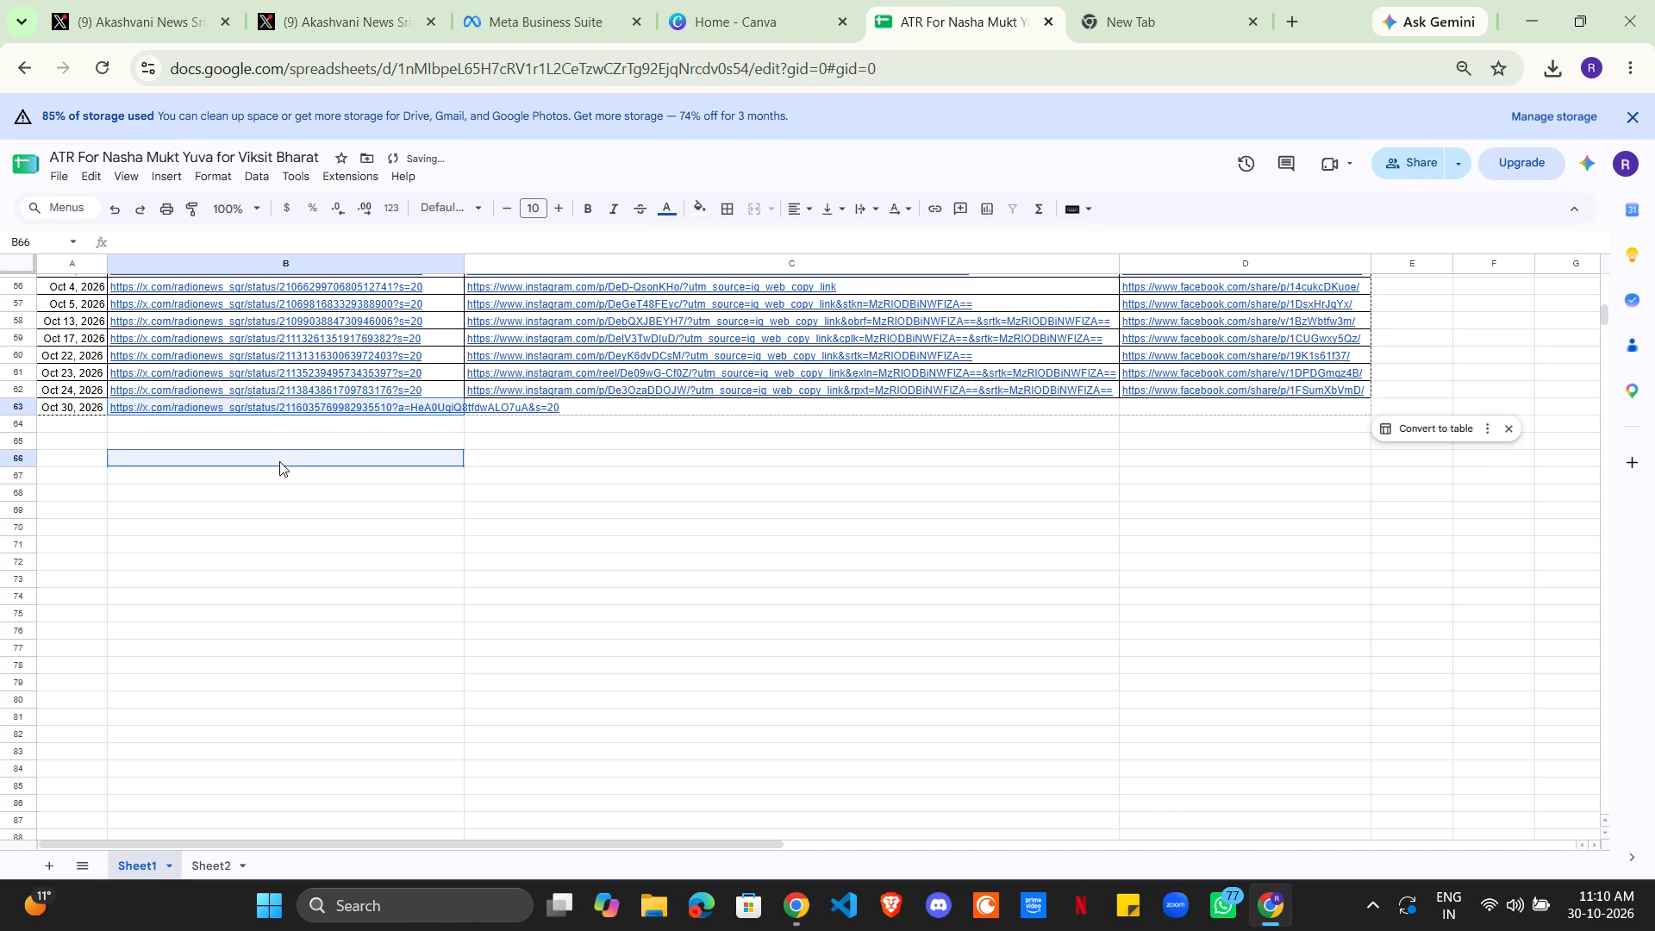
# Auto-fit the width of column B to the full X post link.
pyautogui.doubleClick(465, 260)
pyautogui.click(564, 499)
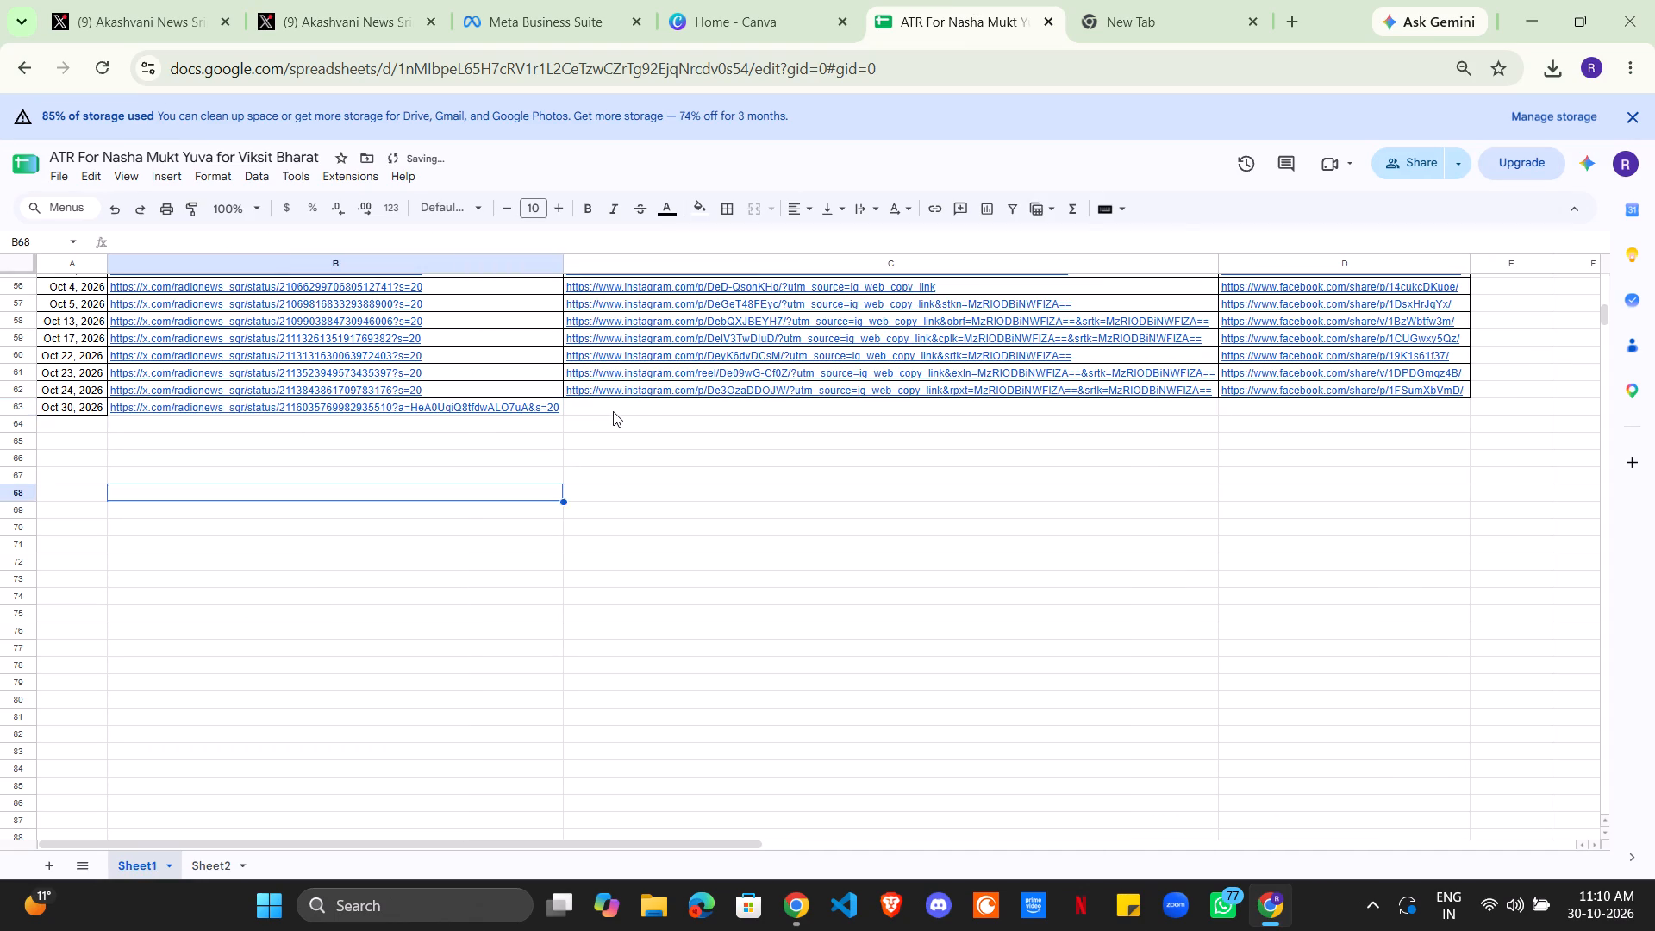
# Open Akashvani News Srinagar's bookmarked Instagram and Facebook pages in new tabs, with column C of the Oct 30 row selected in the sheet.
pyautogui.click(613, 411)
pyautogui.click(1209, 15)
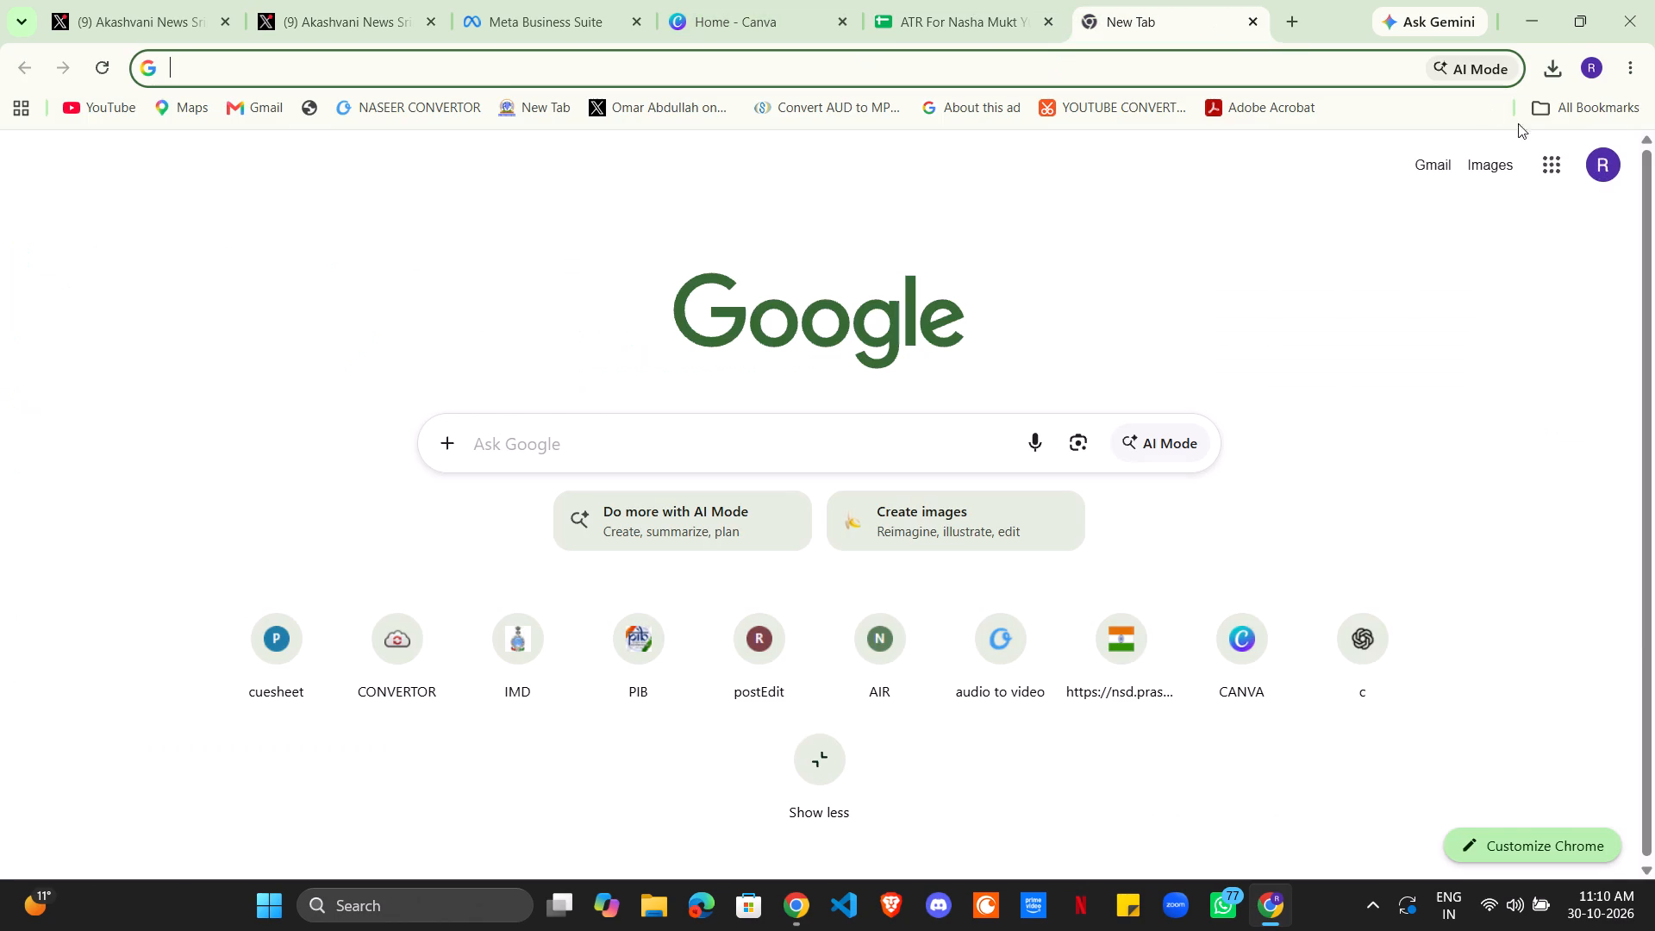
pyautogui.click(1567, 101)
pyautogui.keyDown('ctrl'); pyautogui.click(1402, 231); pyautogui.keyUp('ctrl')
pyautogui.keyDown('ctrl'); pyautogui.click(1402, 259); pyautogui.keyUp('ctrl')
pyautogui.click(1007, 0)
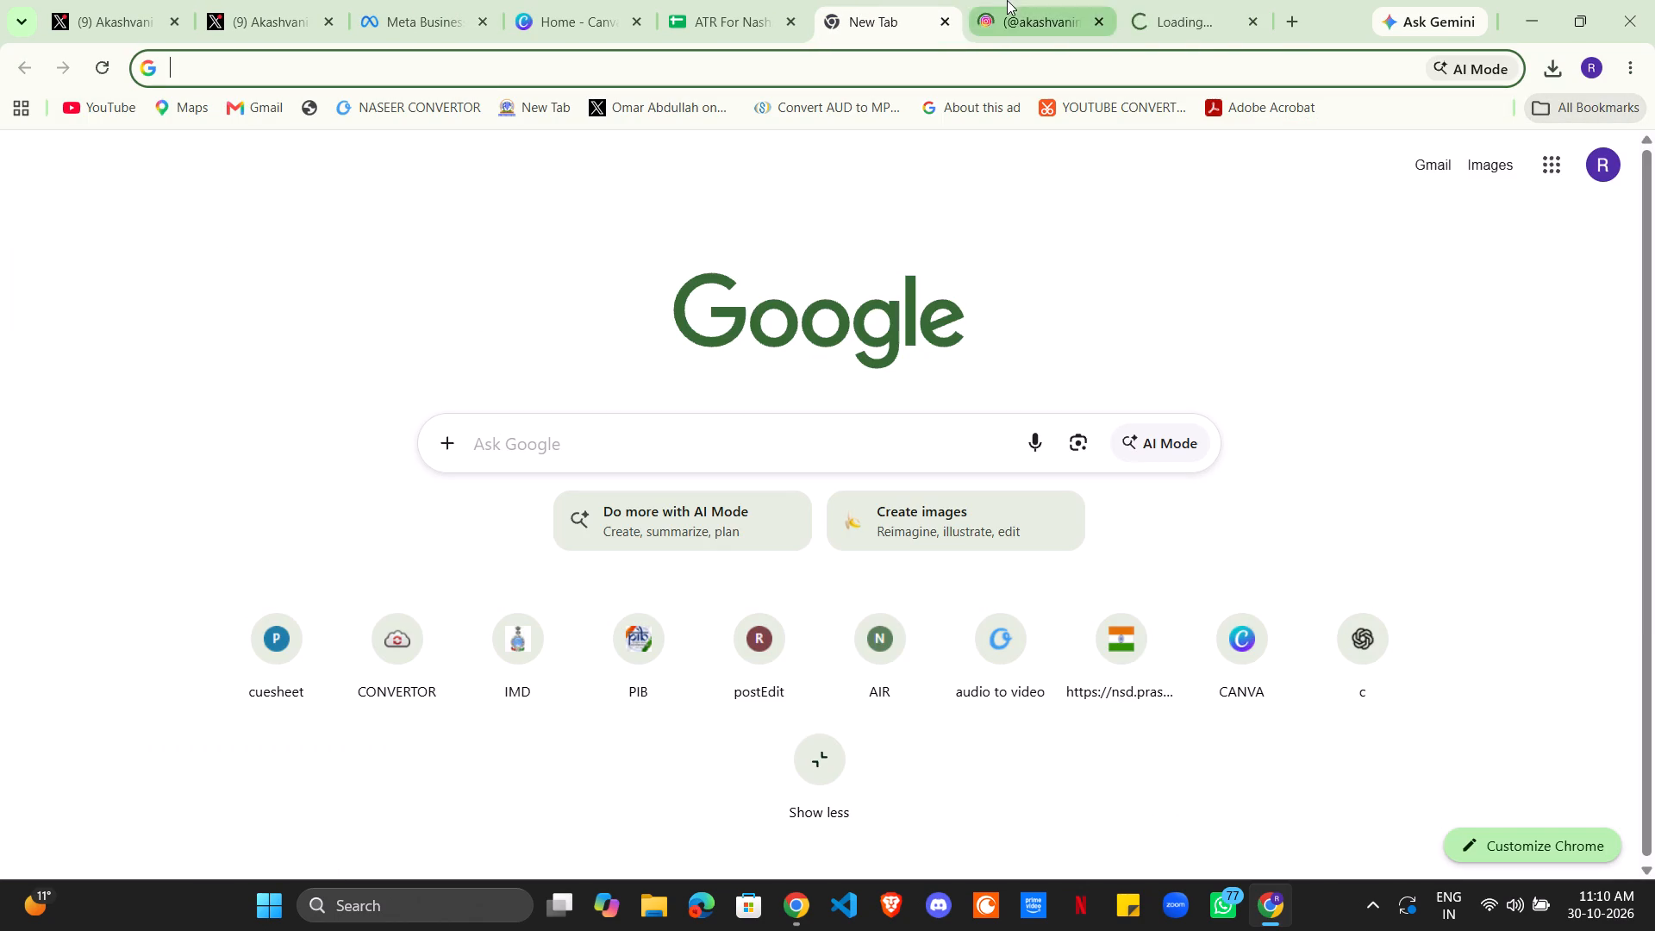
# Copy the Instagram link of the Nasha Mukt Bharat Abhiyaan pledge post and paste it into column C of the Oct 30, 2026 row.
pyautogui.click(963, 9)
pyautogui.click(996, 10)
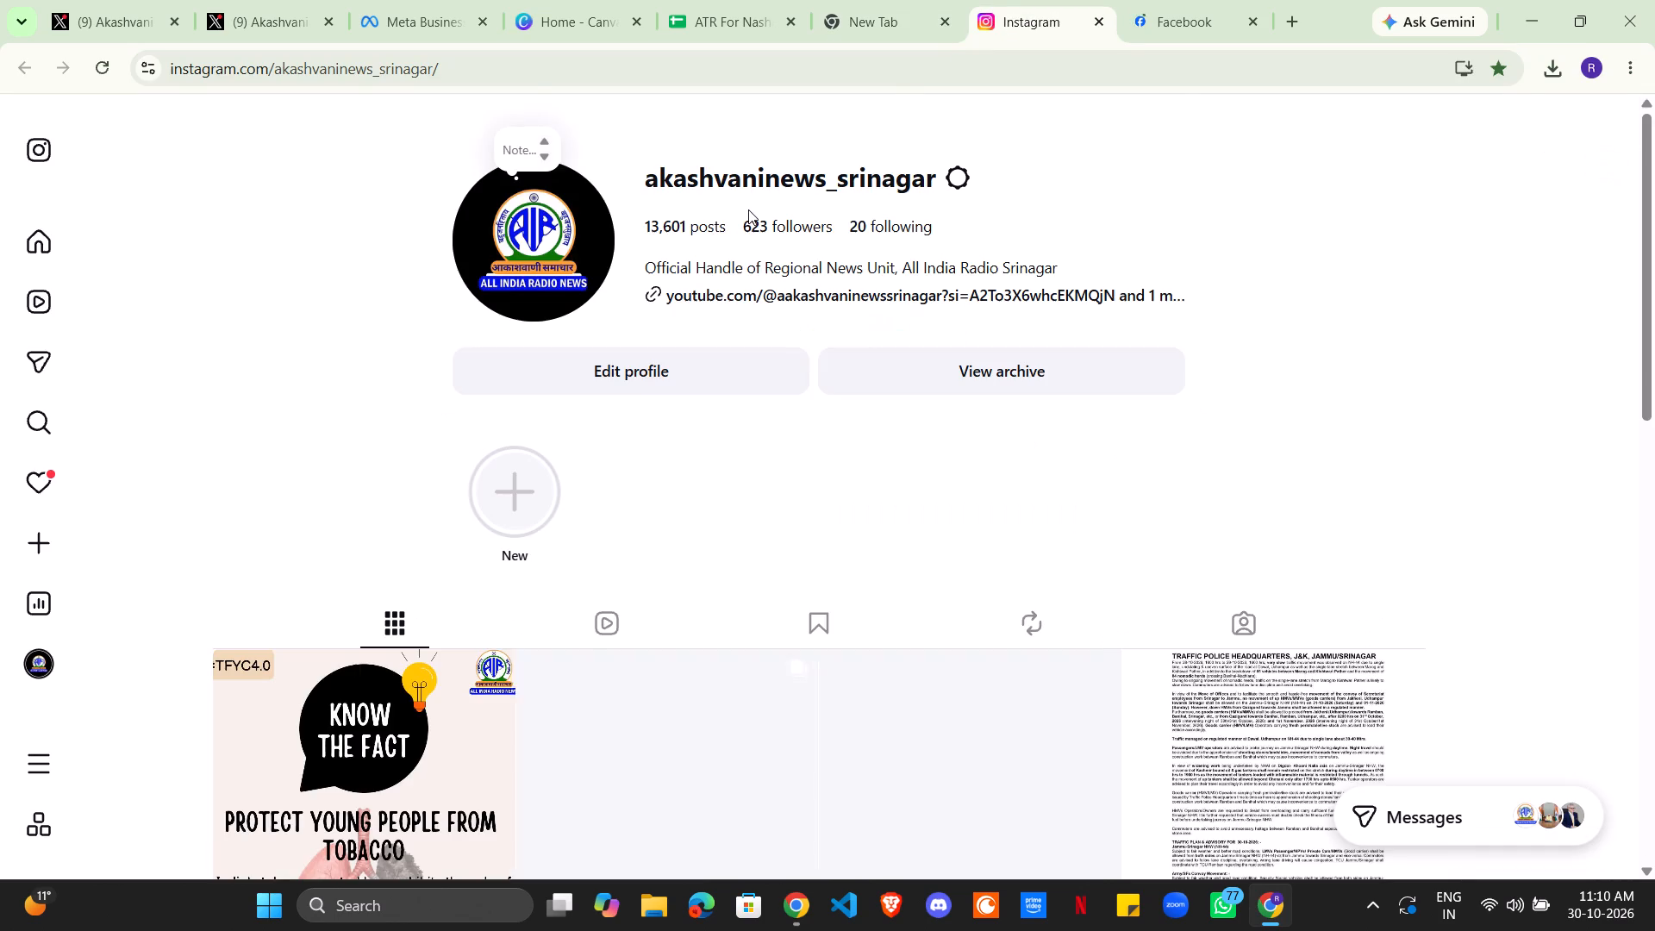
pyautogui.scroll(-3, 629, 424)
pyautogui.click(996, 467)
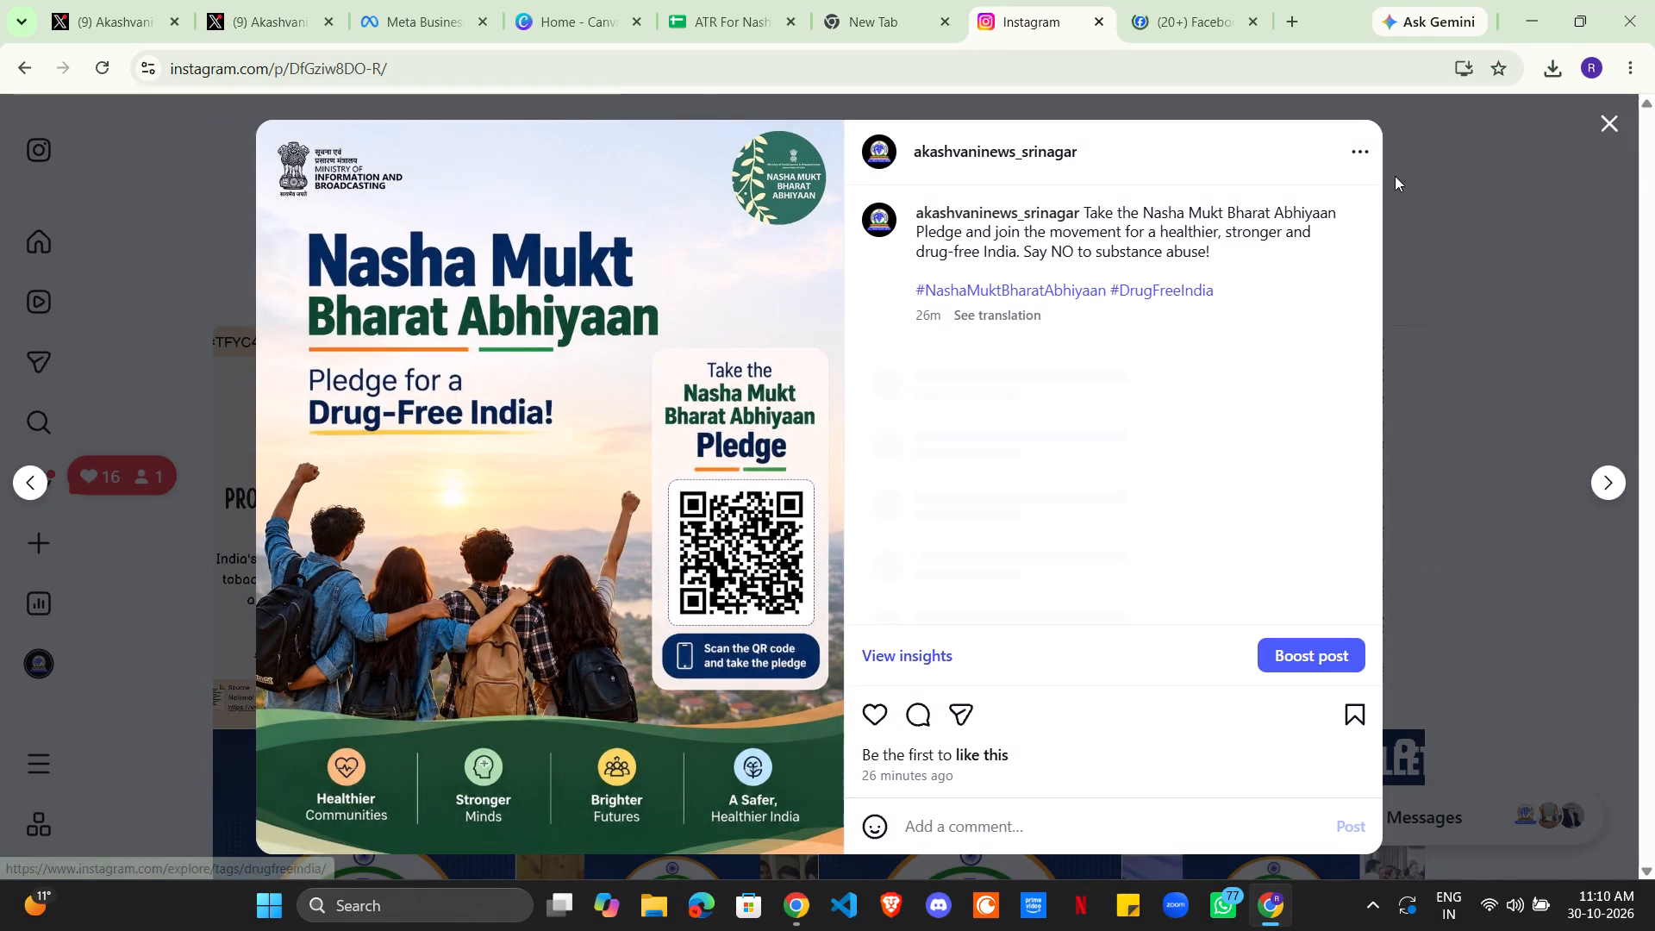
pyautogui.moveTo(1339, 163); pyautogui.dragTo(1358, 155)
pyautogui.click(836, 561)
pyautogui.click(703, 0)
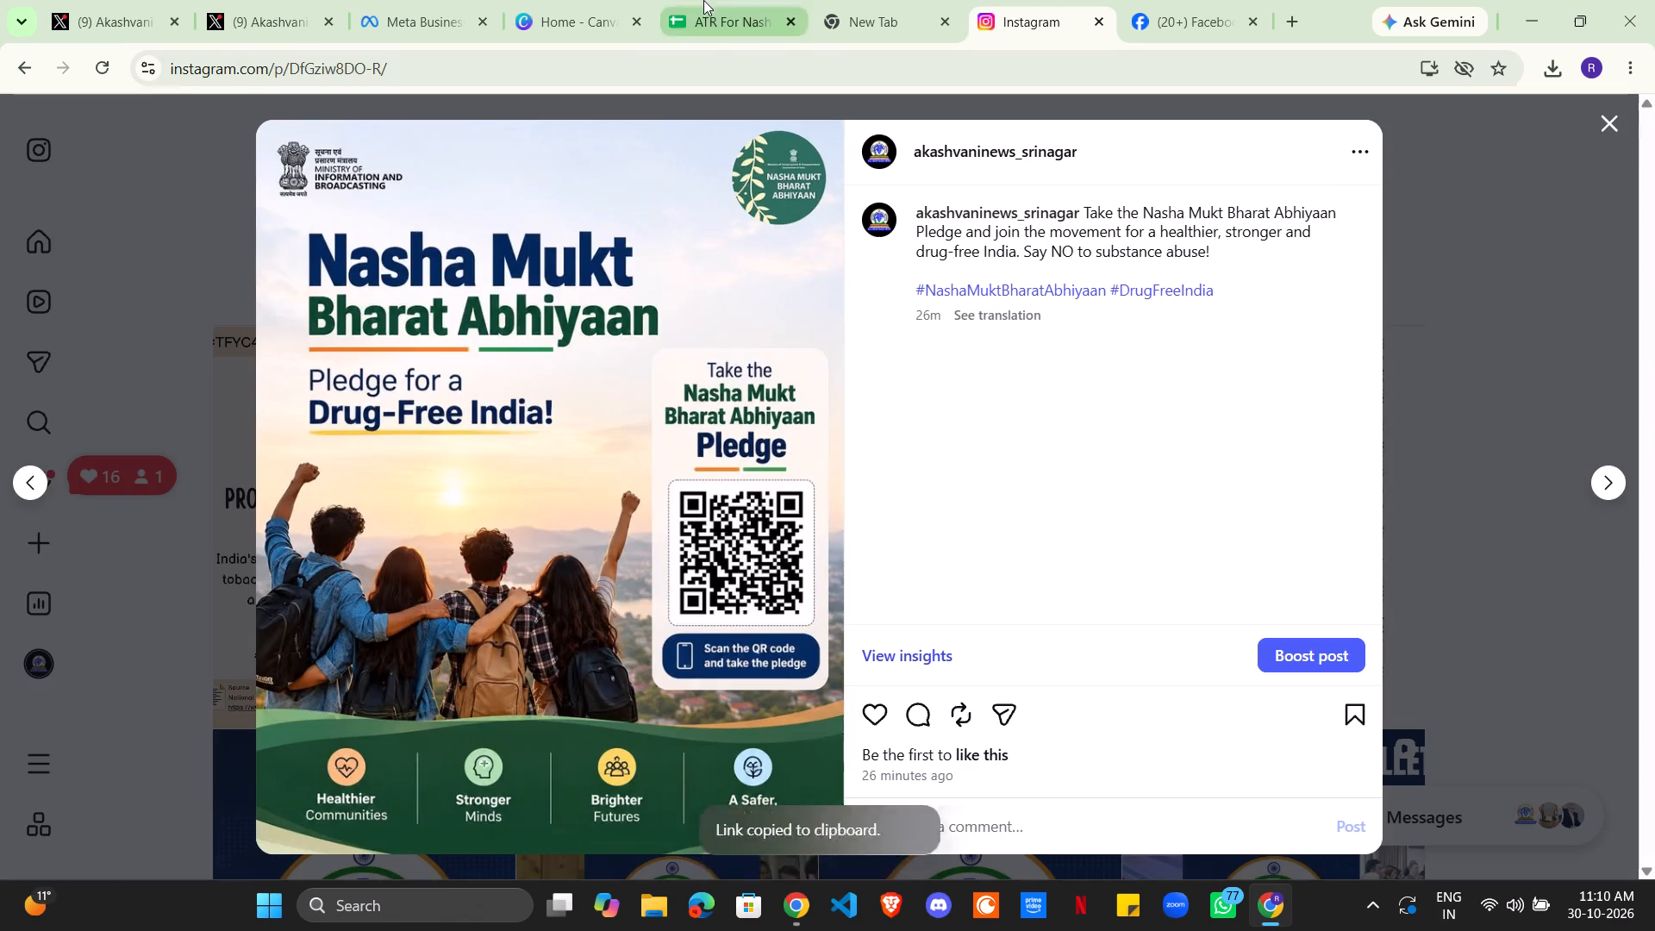
pyautogui.hotkey('ctrl', 'v')
pyautogui.click(1283, 397)
pyautogui.click(1166, 464)
# Copy the link of the Nasha Mukt pledge post from Akashvani News Srinagar's Facebook page and paste it into column D of the Oct 30 row.
pyautogui.click(1259, 414)
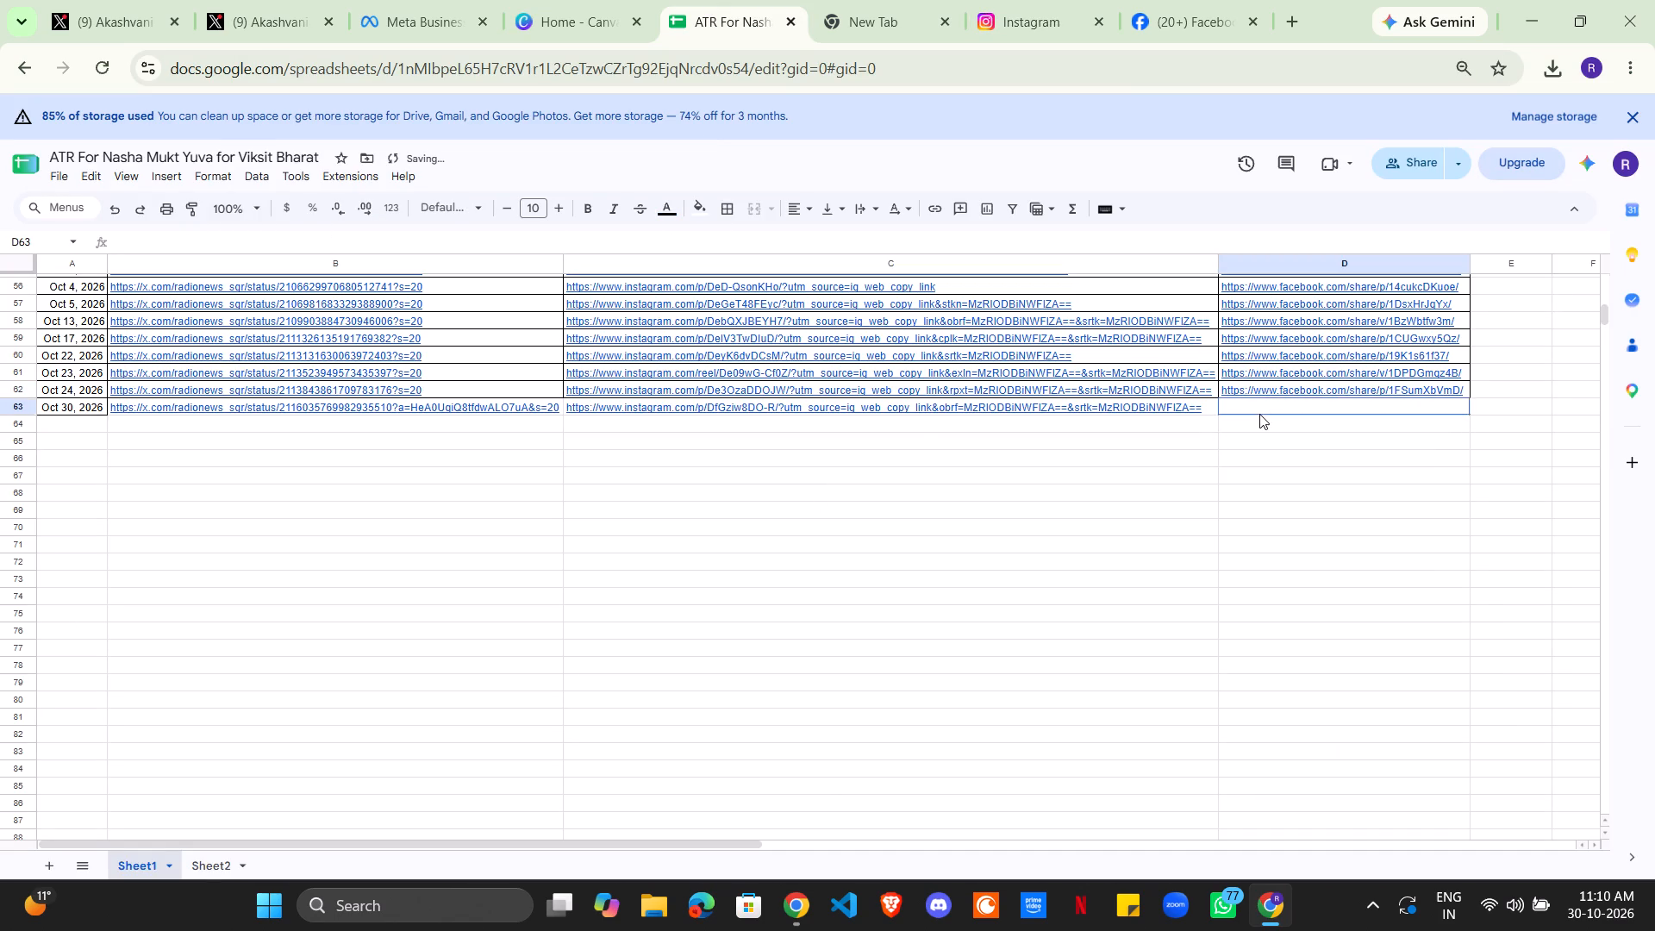
pyautogui.click(1190, 0)
pyautogui.click(183, 200)
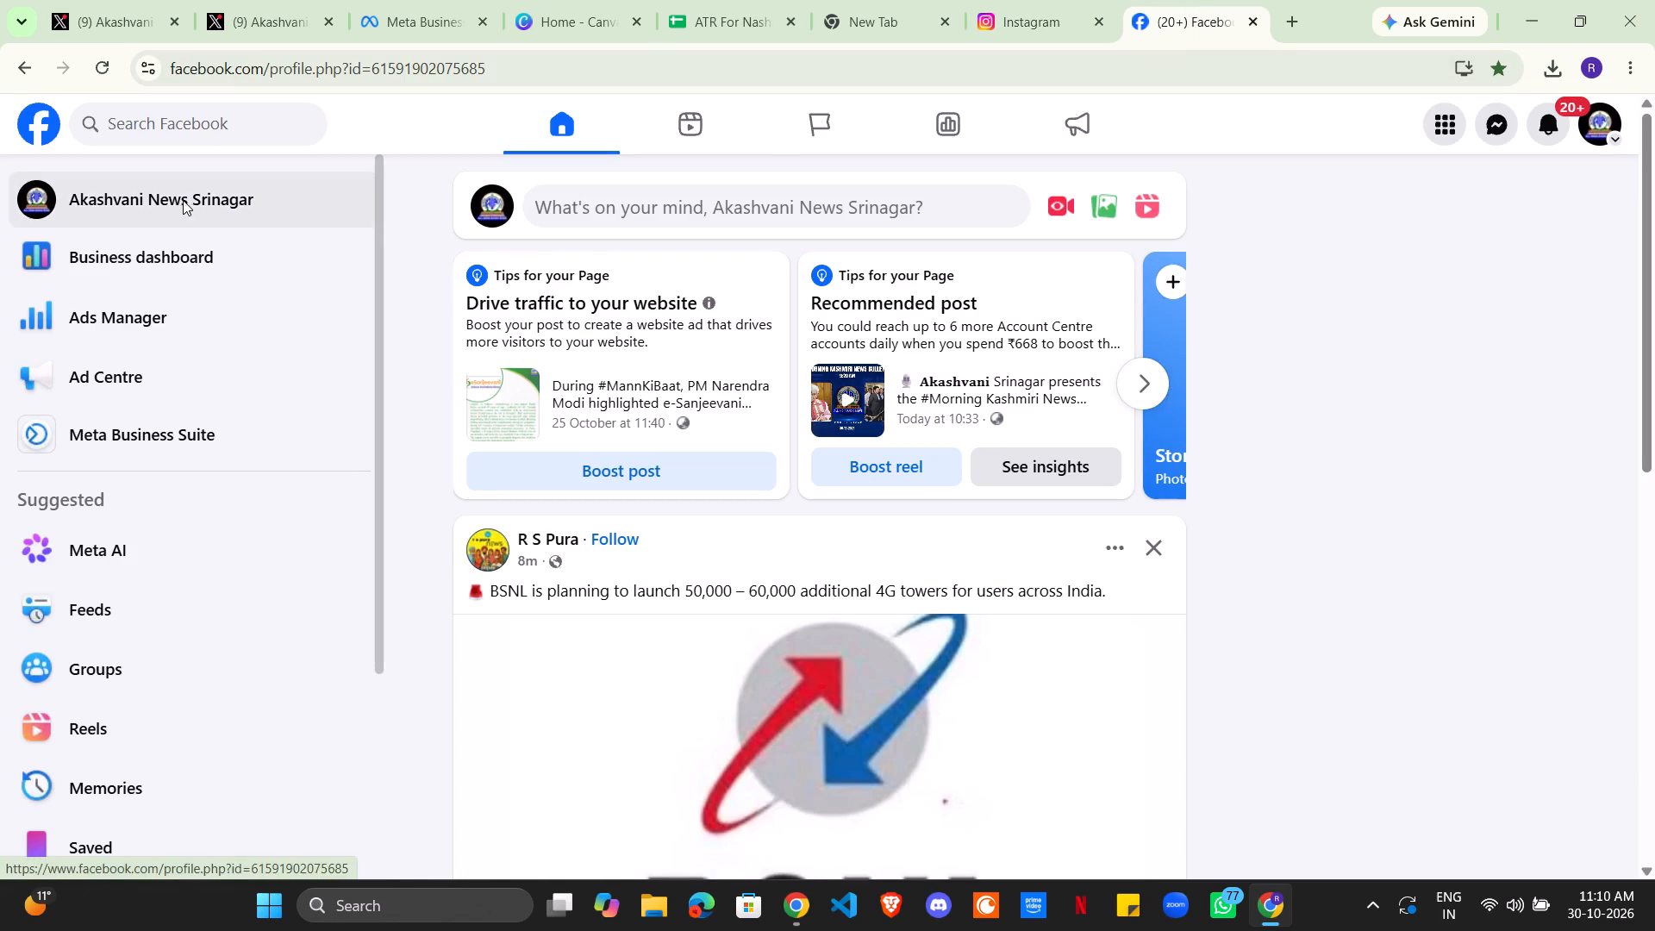
pyautogui.scroll(-12, 923, 429)
pyautogui.scroll(-7, 1086, 507)
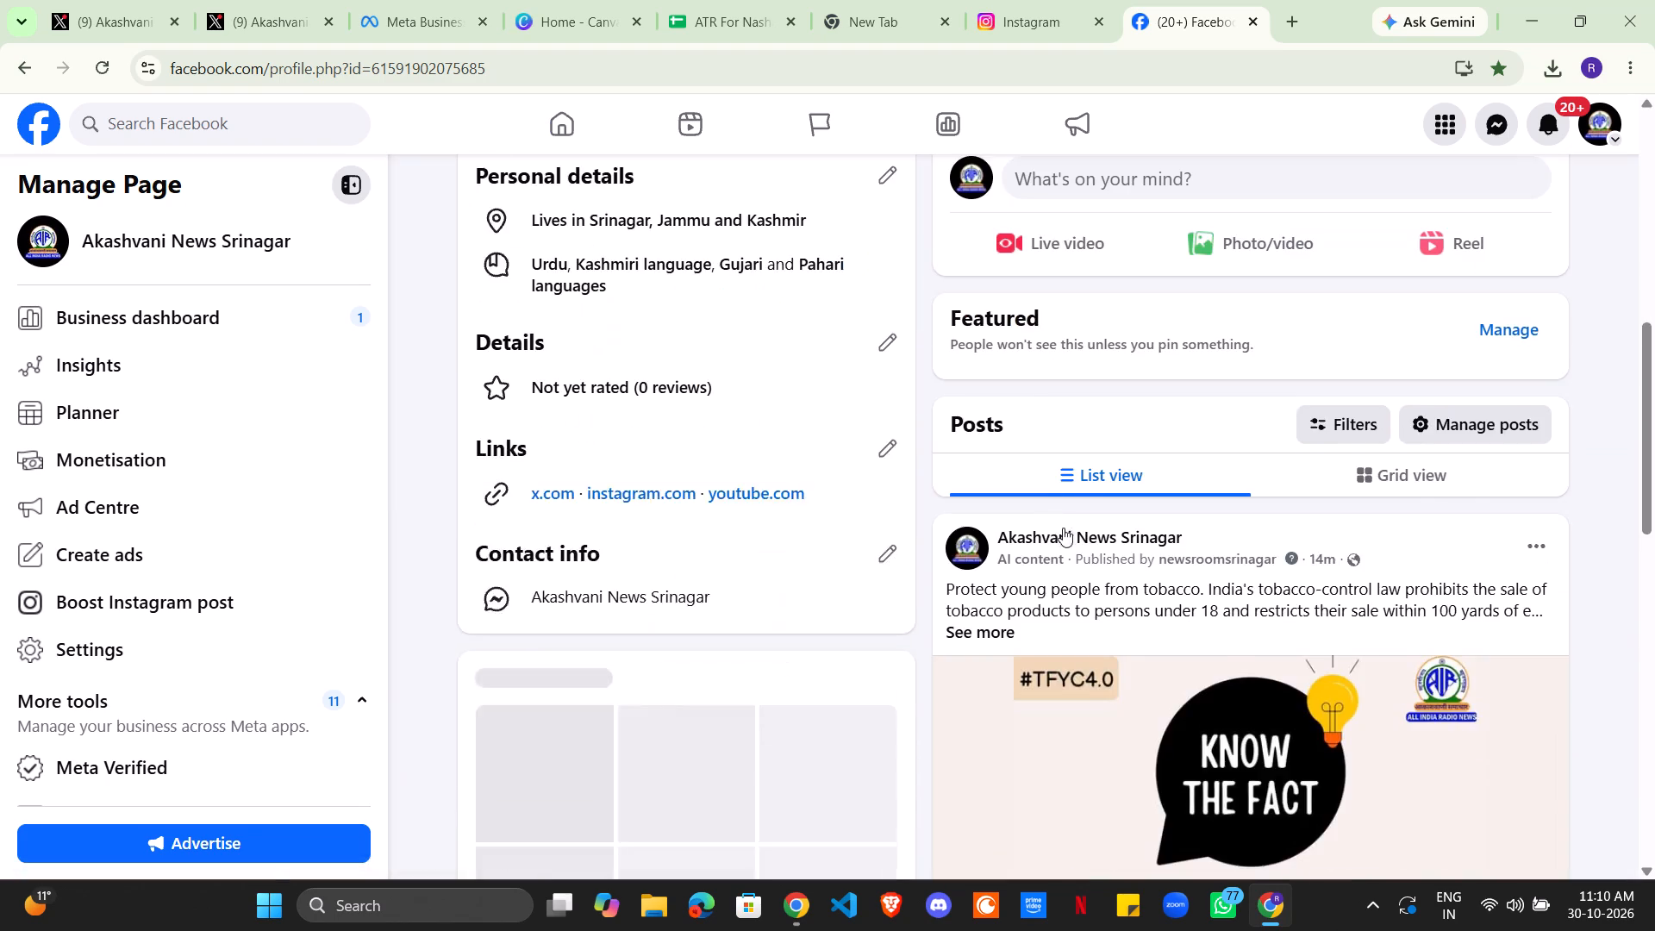
pyautogui.scroll(-6, 1069, 541)
pyautogui.scroll(-18, 1083, 573)
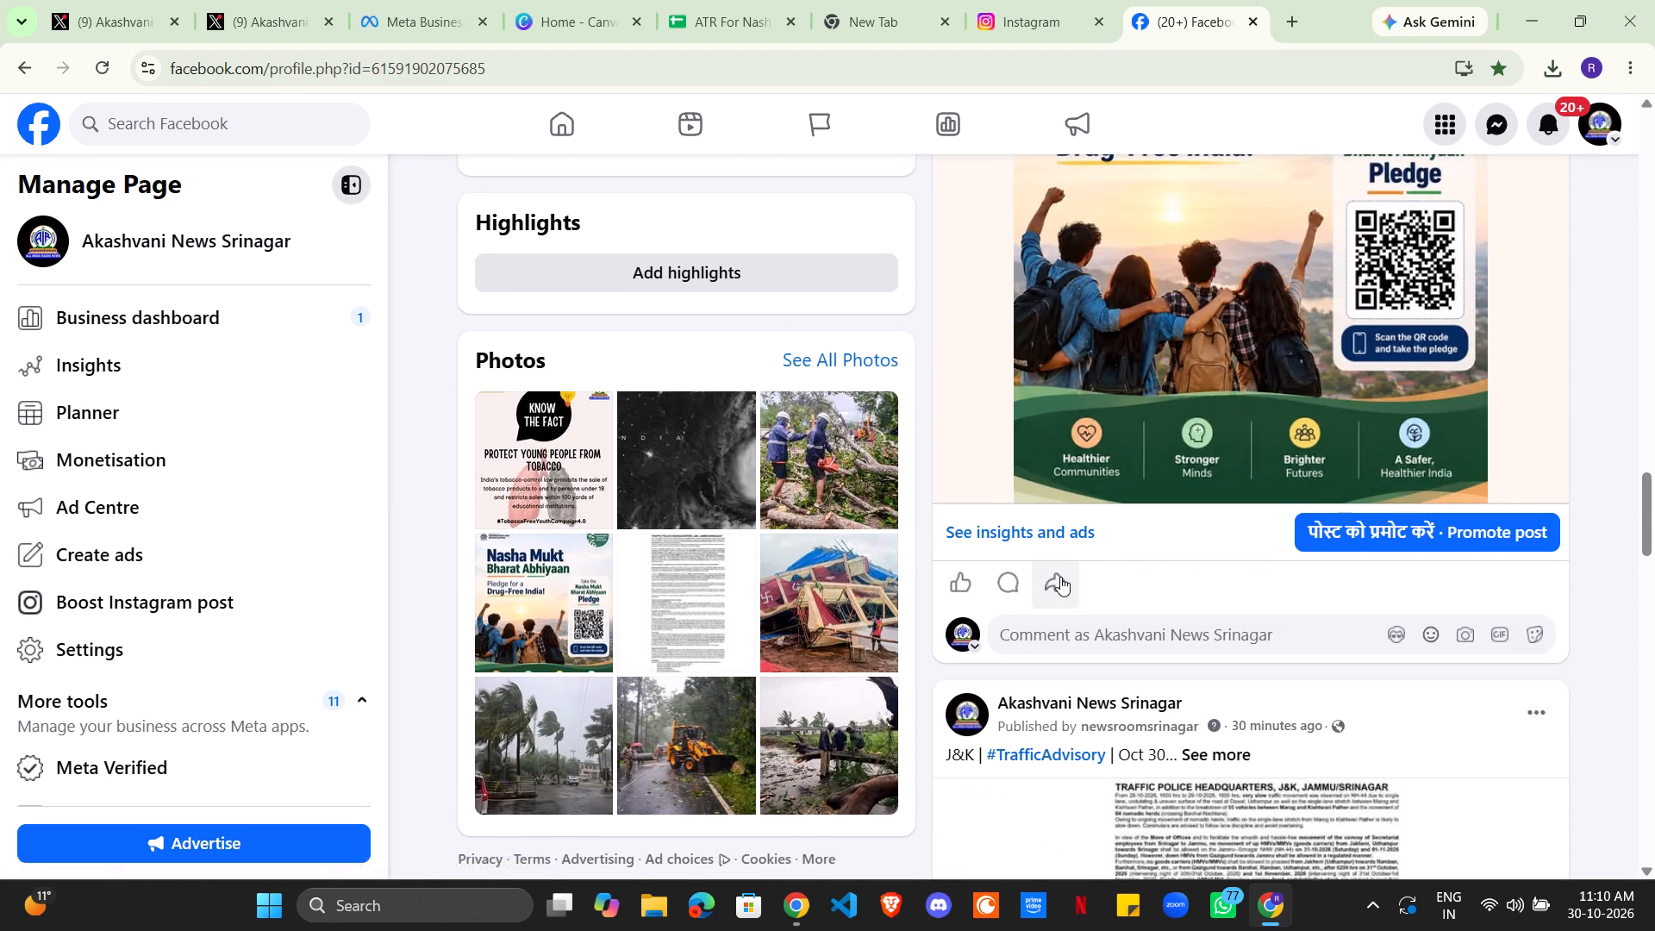
pyautogui.click(1060, 577)
pyautogui.click(789, 629)
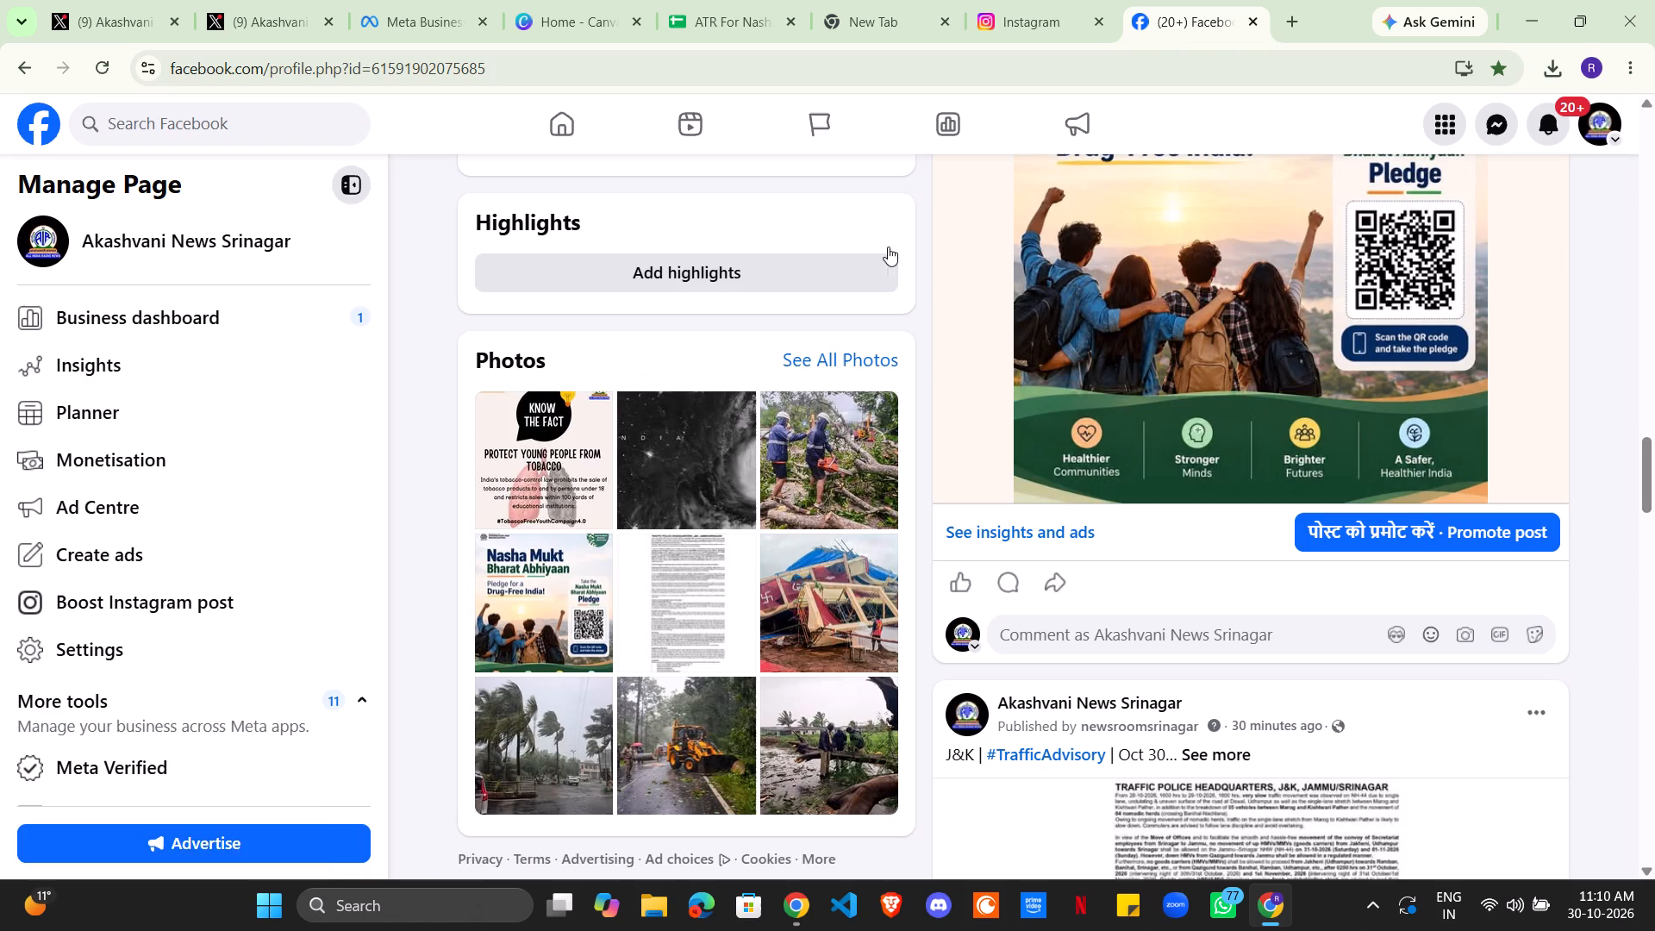
pyautogui.click(751, 0)
pyautogui.hotkey('ctrl', 'v')
pyautogui.click(895, 501)
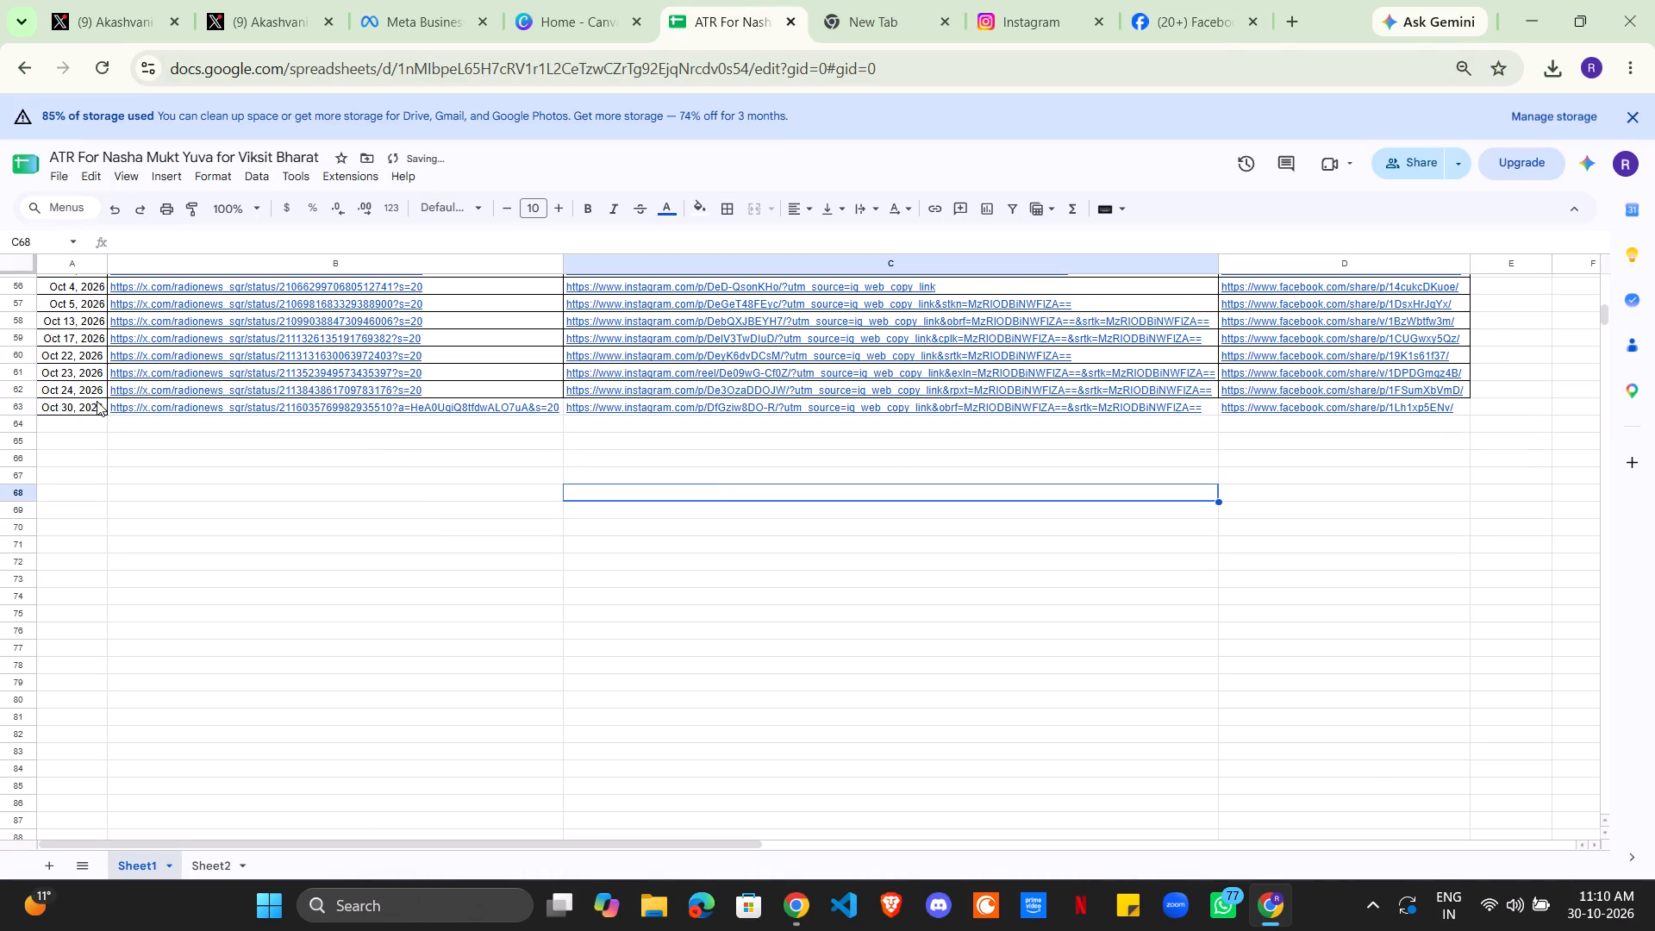
# Apply all borders to the Oct 30, 2026 row, from the date through the Facebook link.
pyautogui.moveTo(88, 401); pyautogui.dragTo(1349, 408)
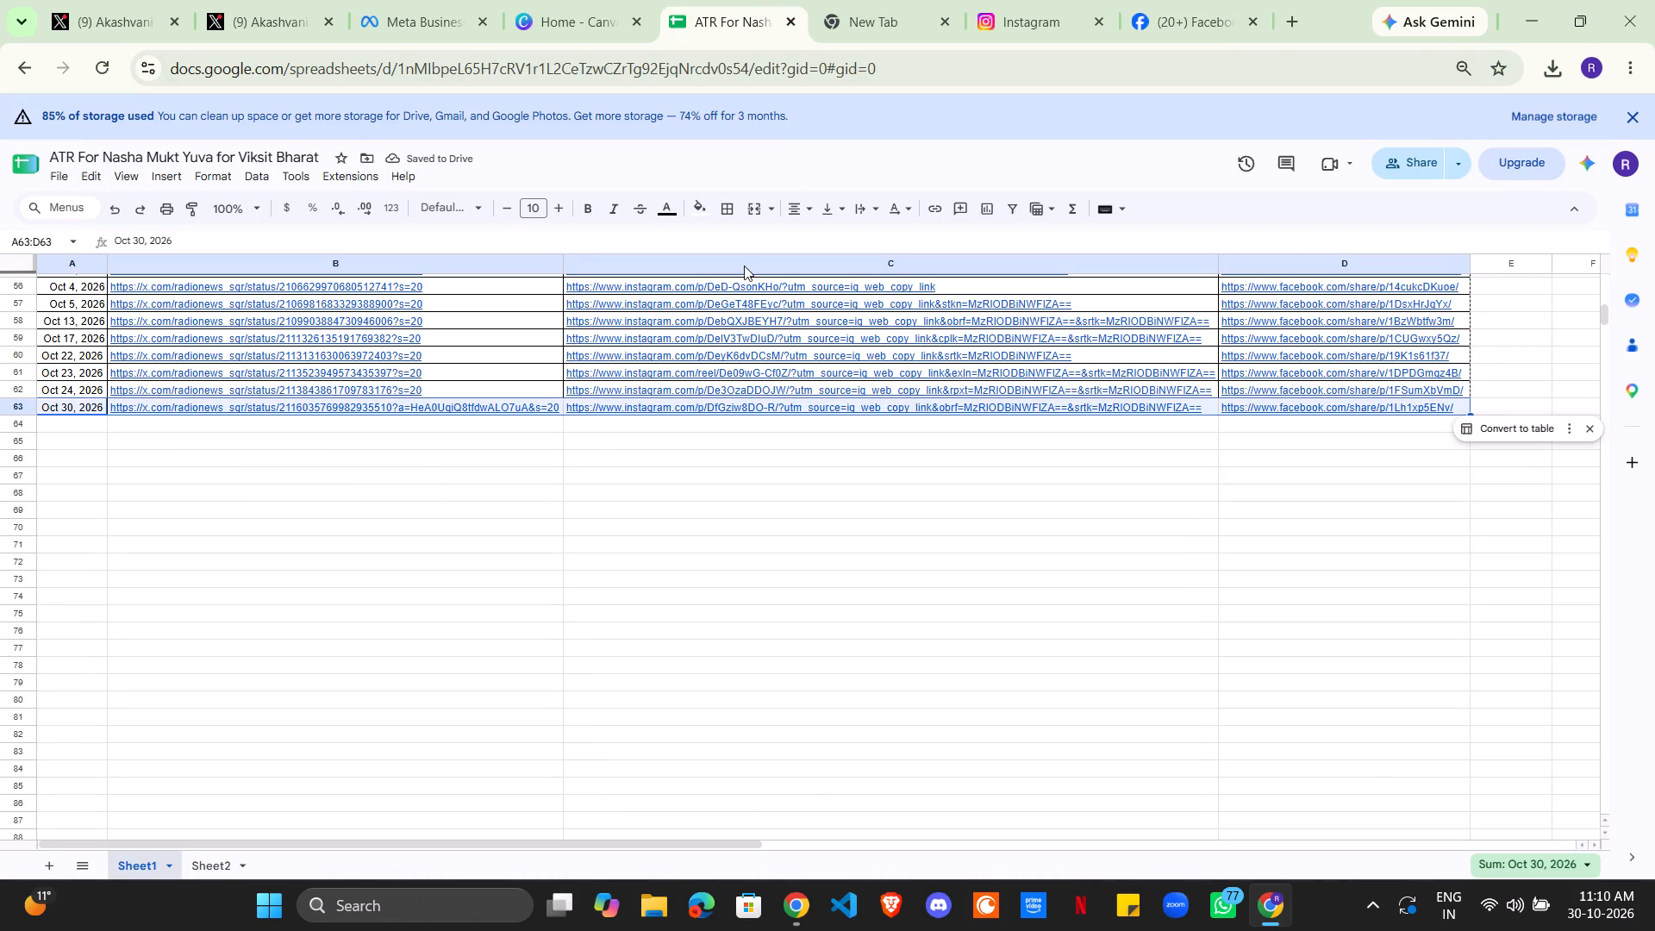
pyautogui.click(728, 214)
pyautogui.click(734, 239)
pyautogui.click(703, 522)
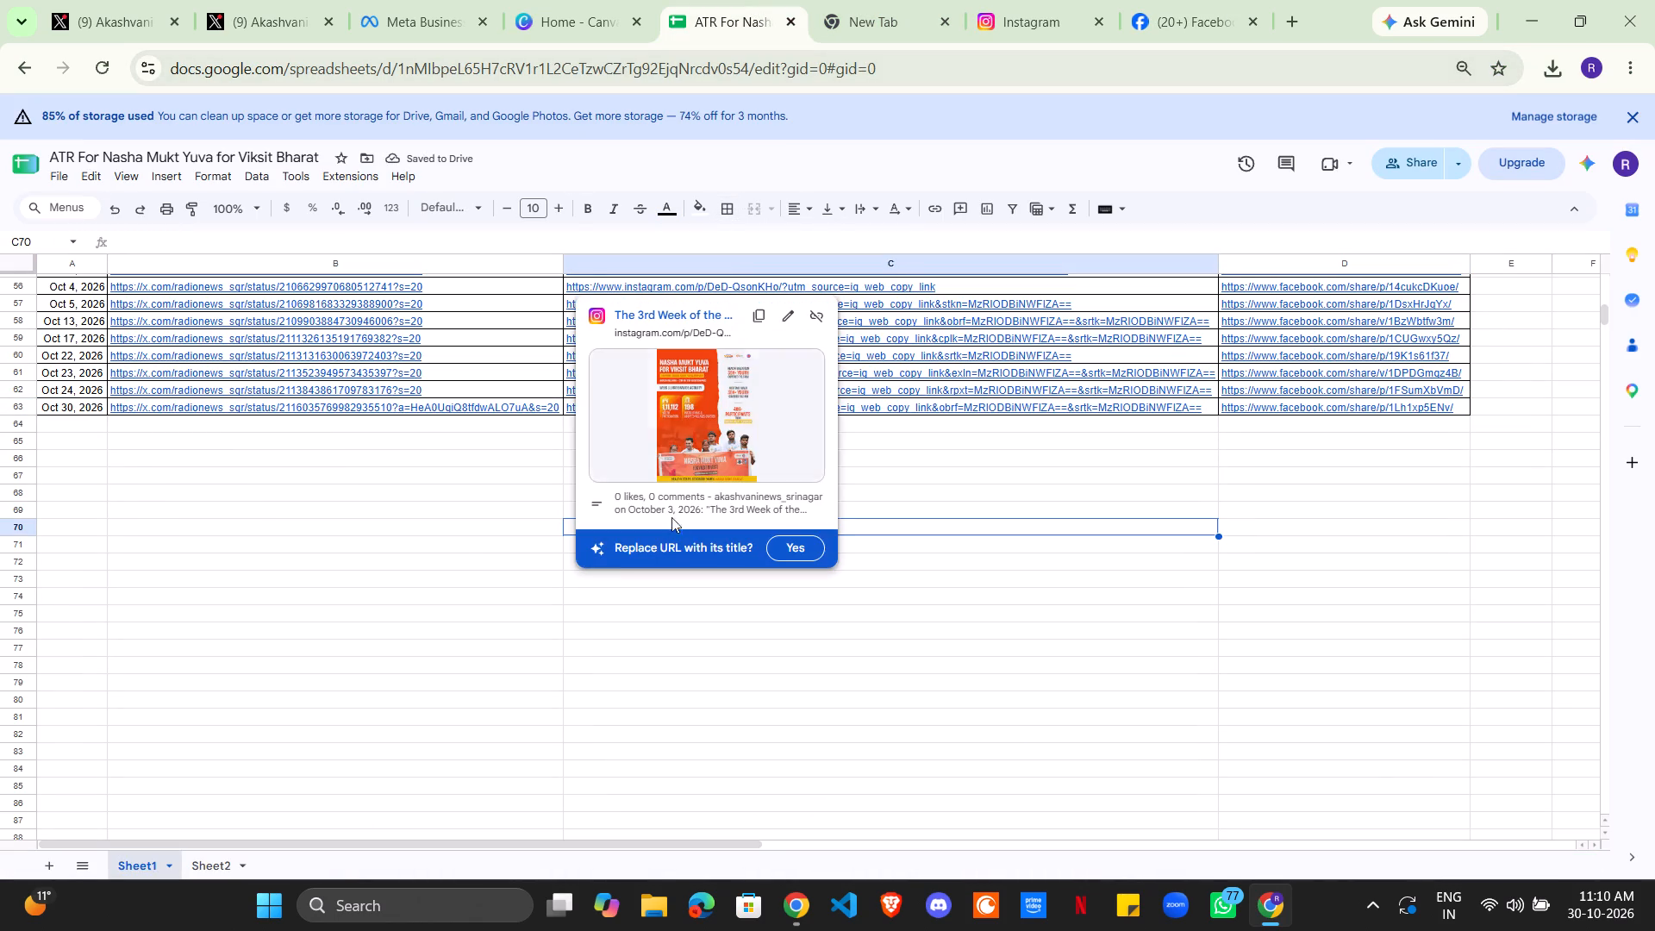
pyautogui.click(463, 560)
# Close the Instagram and Facebook pages.
pyautogui.click(1039, 0)
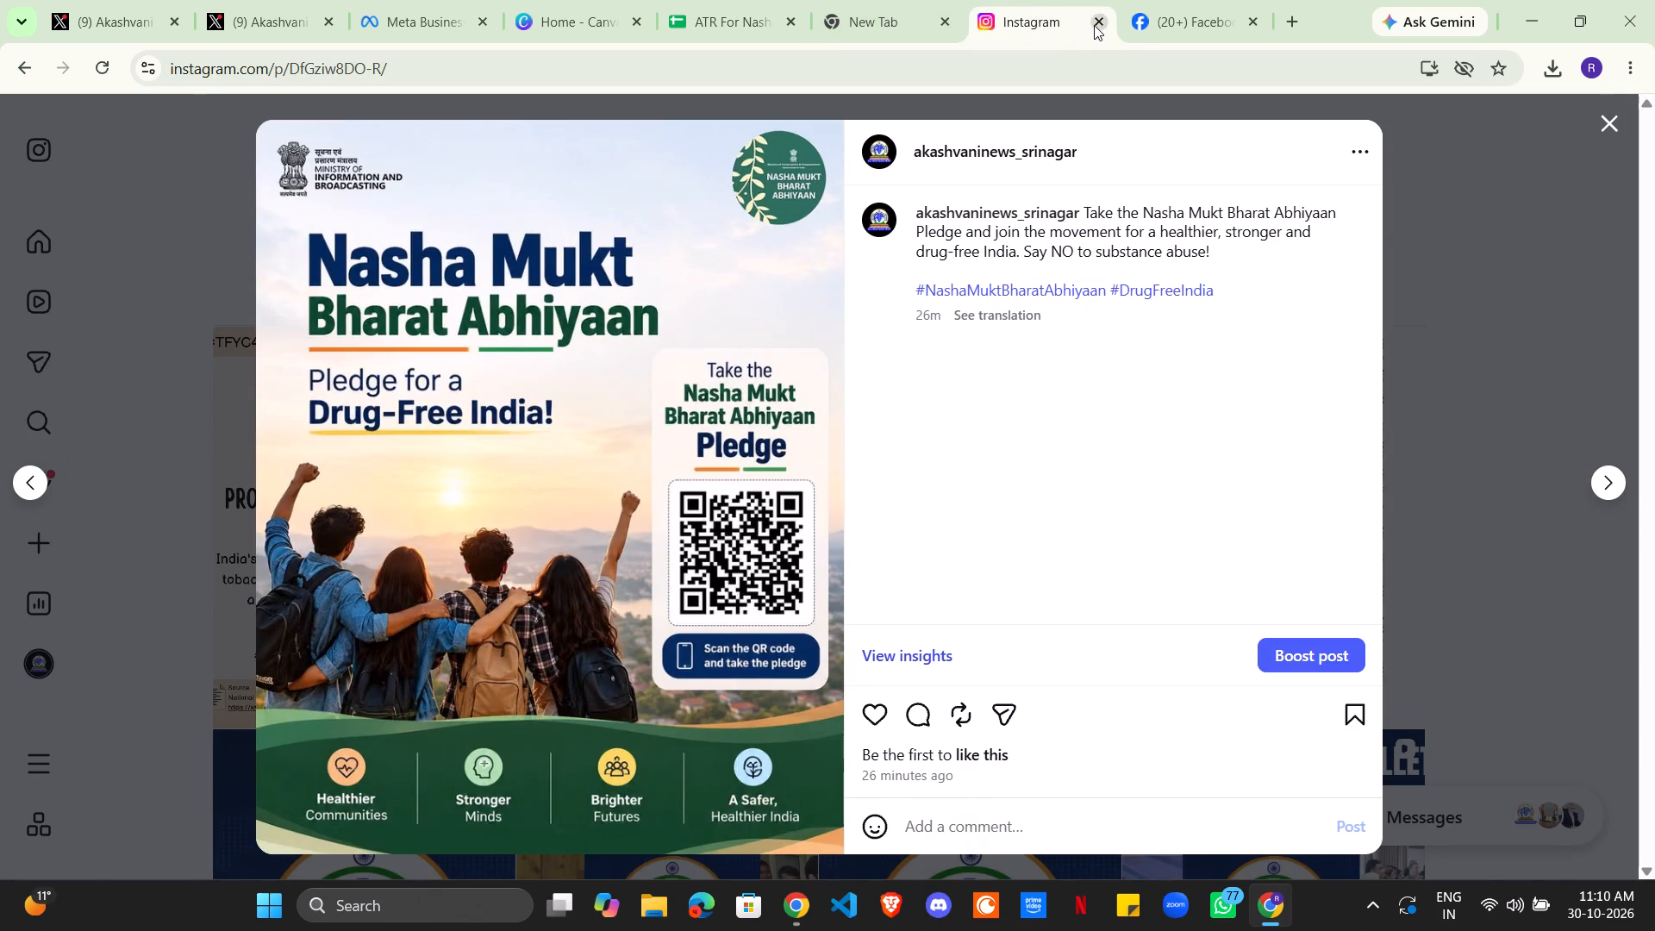
pyautogui.doubleClick(1094, 25)
# Leave the Nasha Mukt ATR spreadsheet and return to the Google Sheets file list.
pyautogui.click(912, 0)
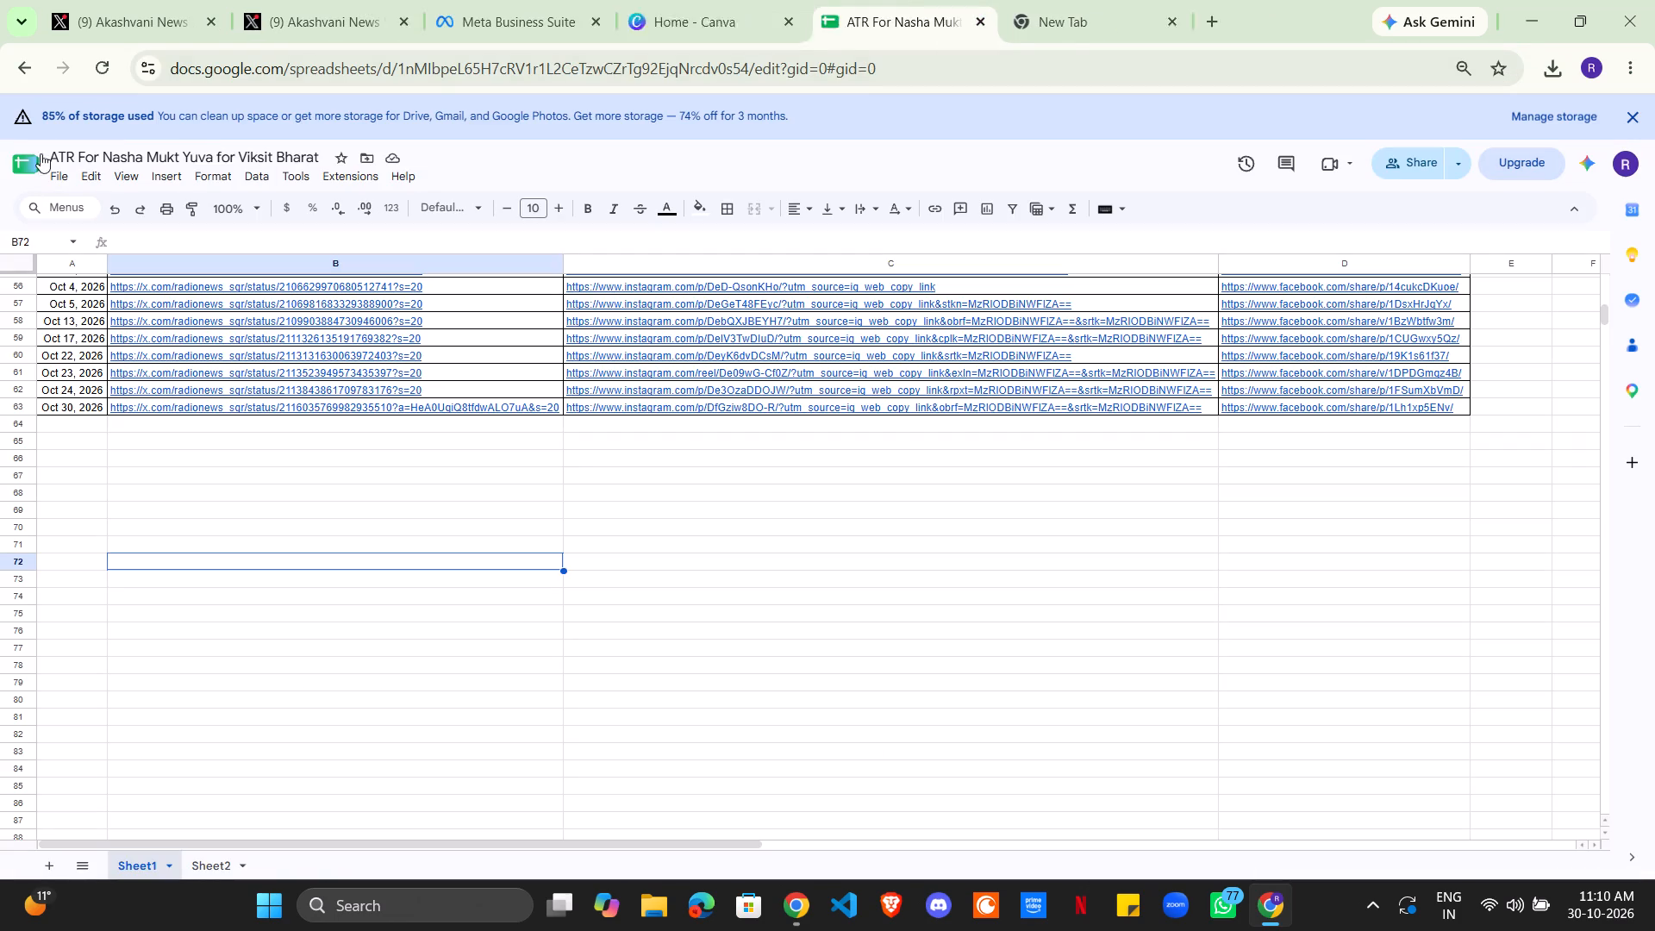
pyautogui.click(27, 150)
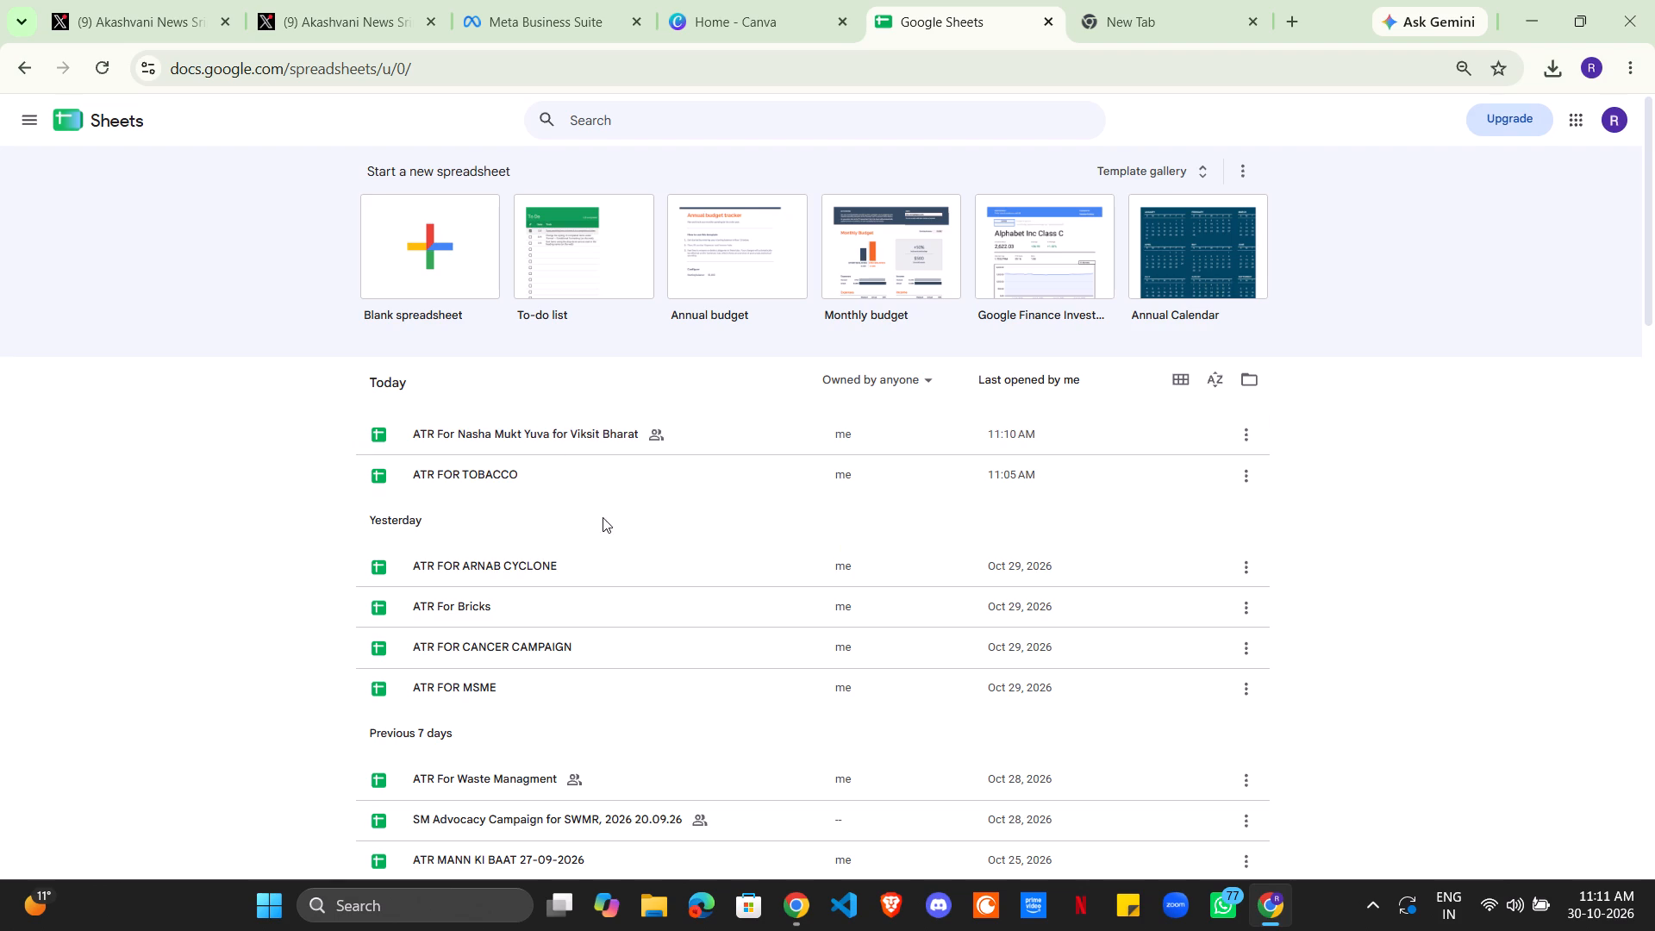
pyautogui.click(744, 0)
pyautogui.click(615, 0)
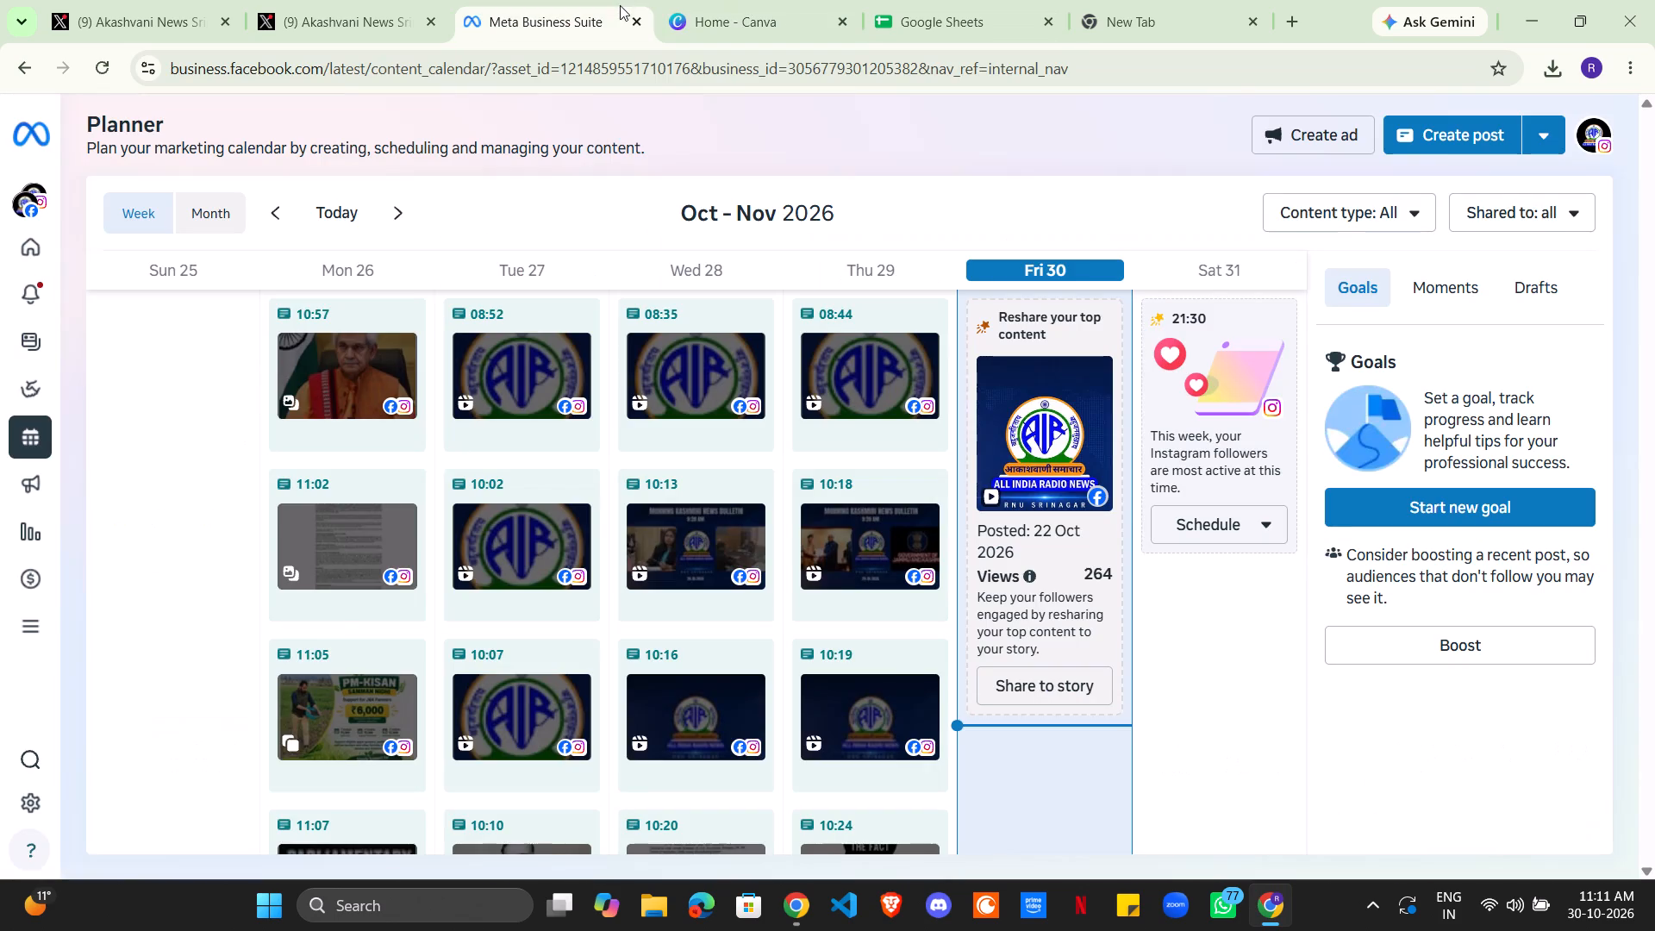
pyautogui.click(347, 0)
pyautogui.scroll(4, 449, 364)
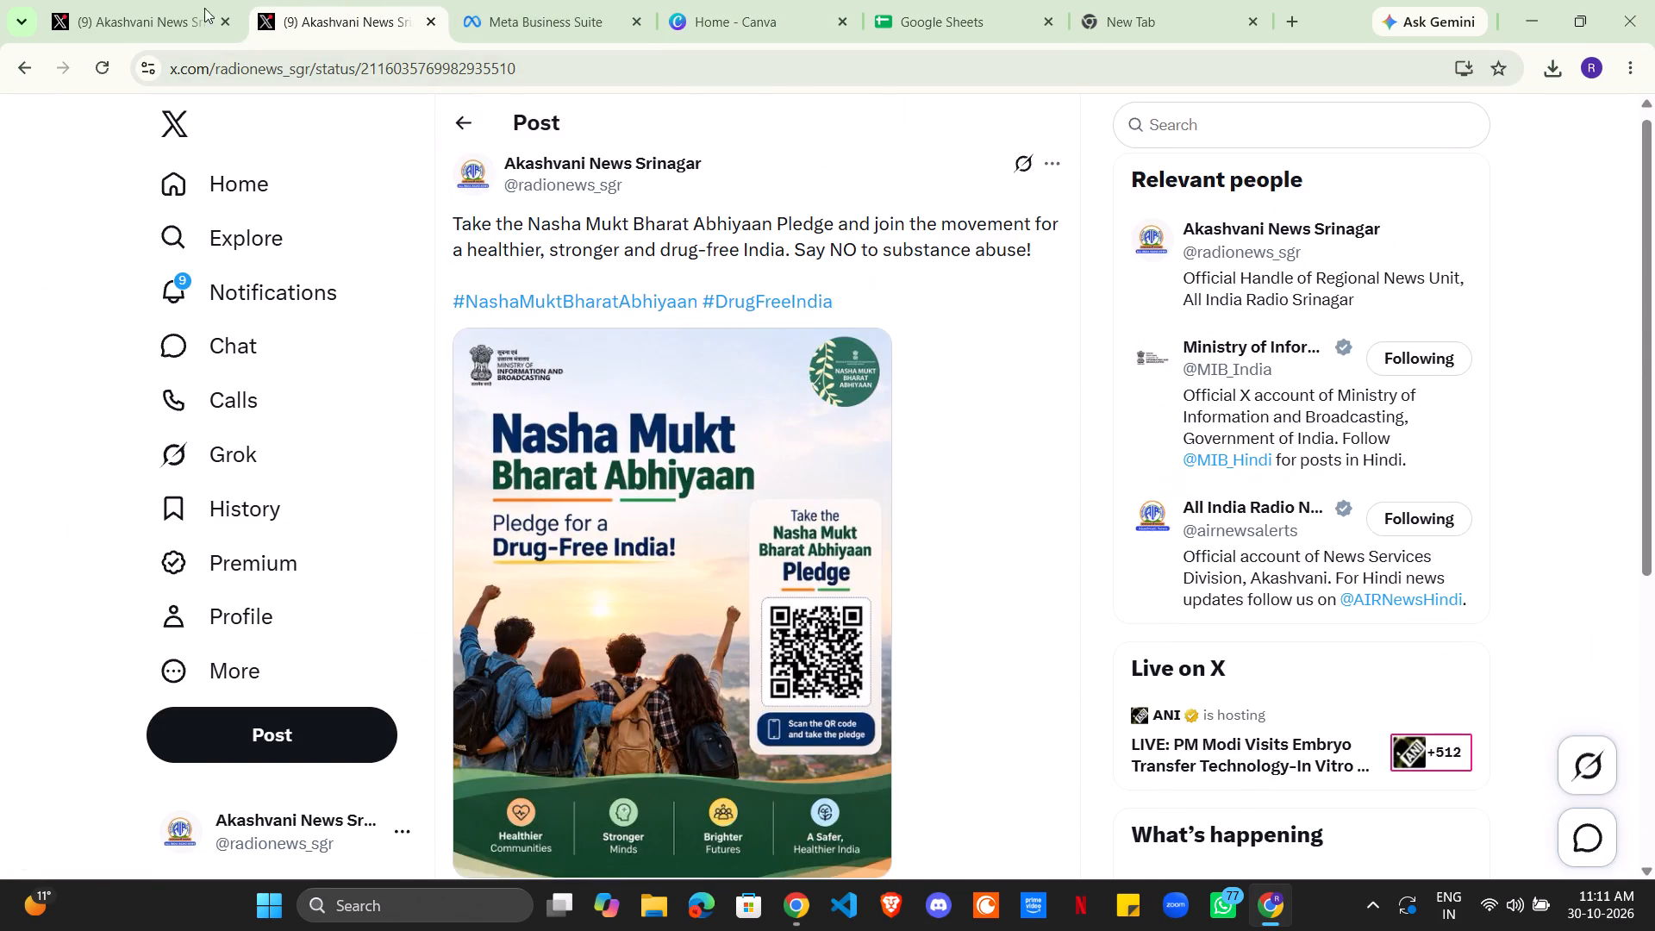
pyautogui.click(145, 0)
pyautogui.scroll(8, 778, 482)
pyautogui.scroll(20, 813, 474)
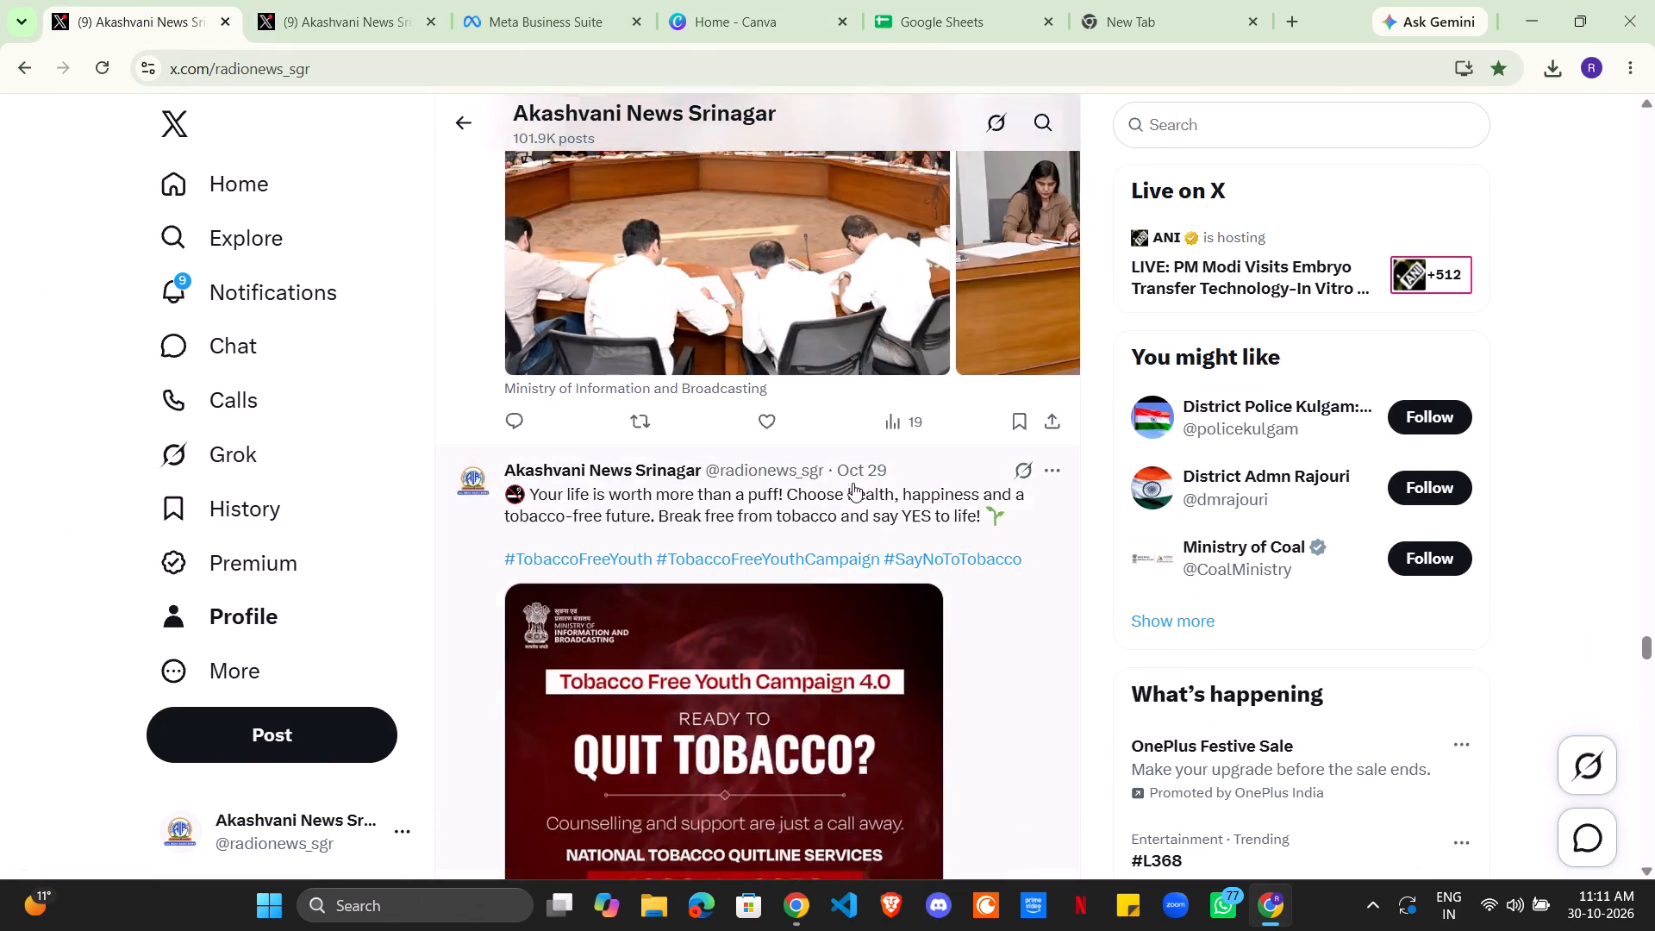
pyautogui.scroll(19, 852, 483)
pyautogui.click(1216, 110)
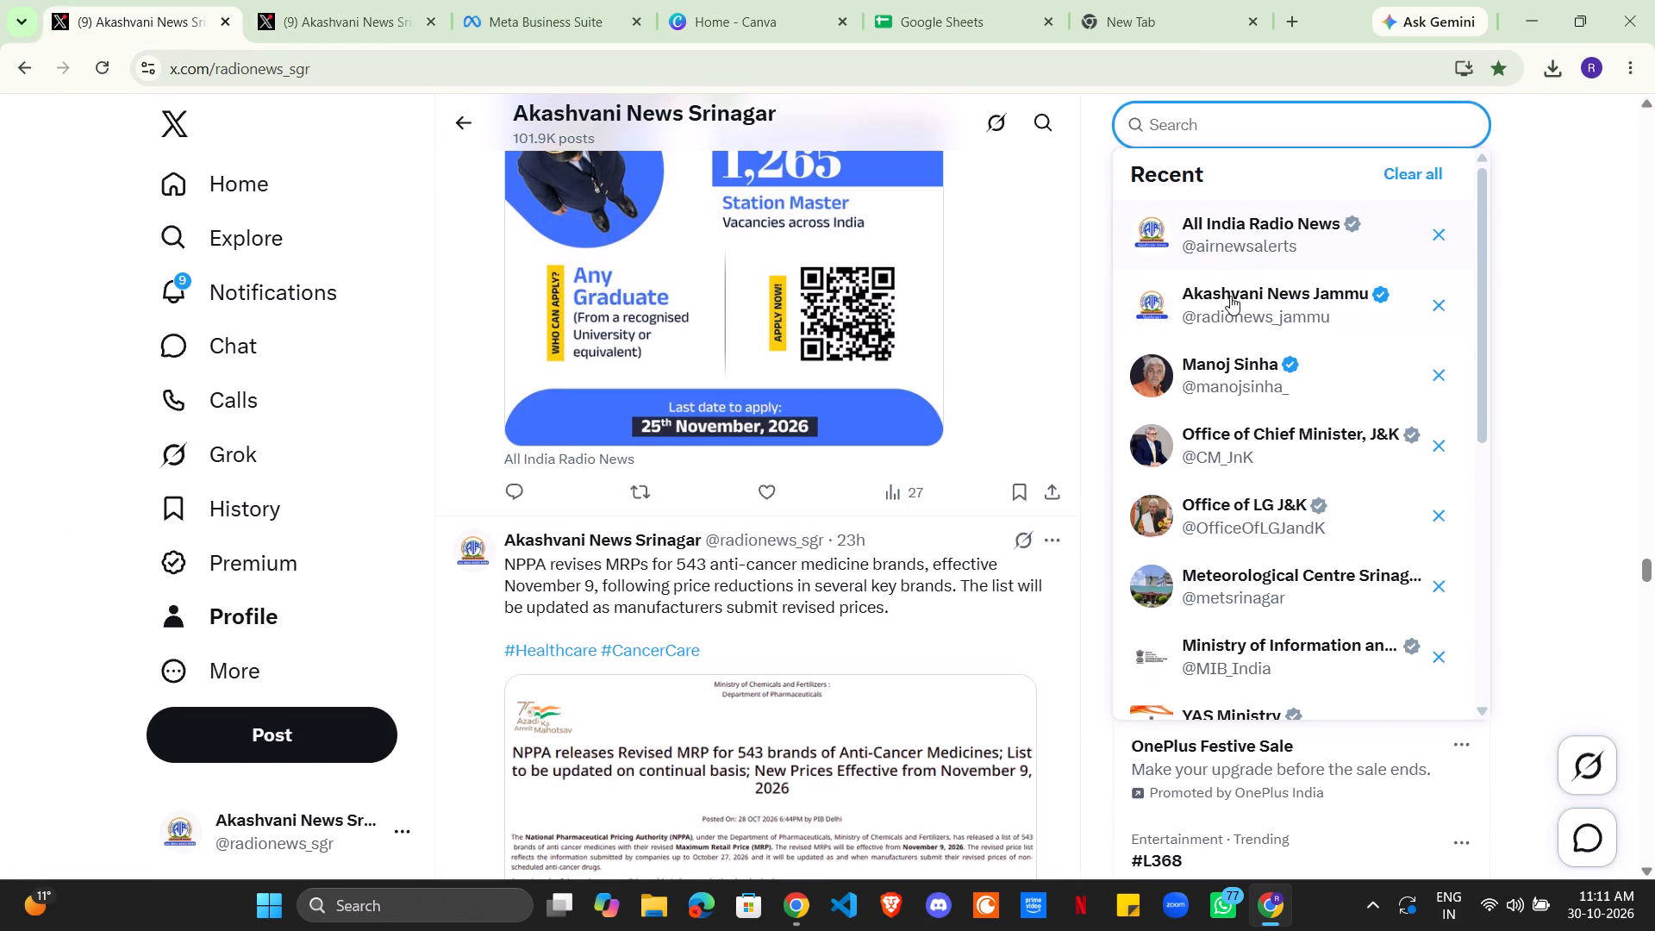
pyautogui.moveTo(1230, 296); pyautogui.dragTo(1226, 227)
pyautogui.click(1240, 244)
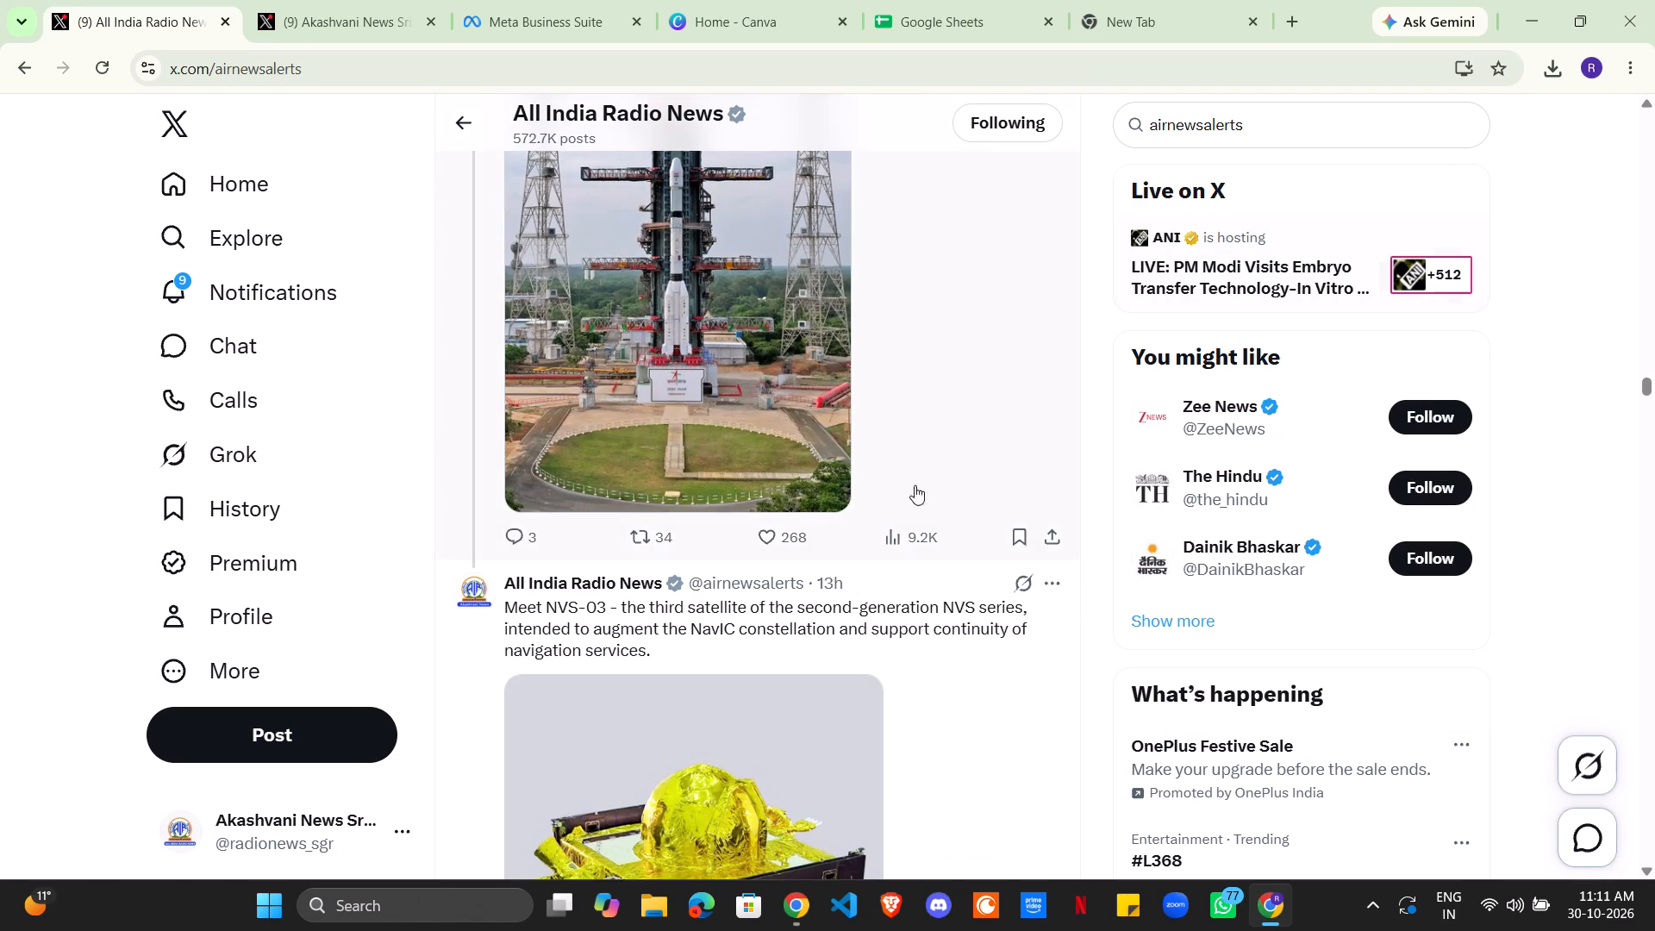
# Look through the recent posts on All India Radio News's X profile.
pyautogui.scroll(20, 919, 491)
pyautogui.scroll(13, 919, 491)
pyautogui.scroll(-3, 951, 570)
pyautogui.scroll(20, 951, 570)
pyautogui.scroll(4, 951, 570)
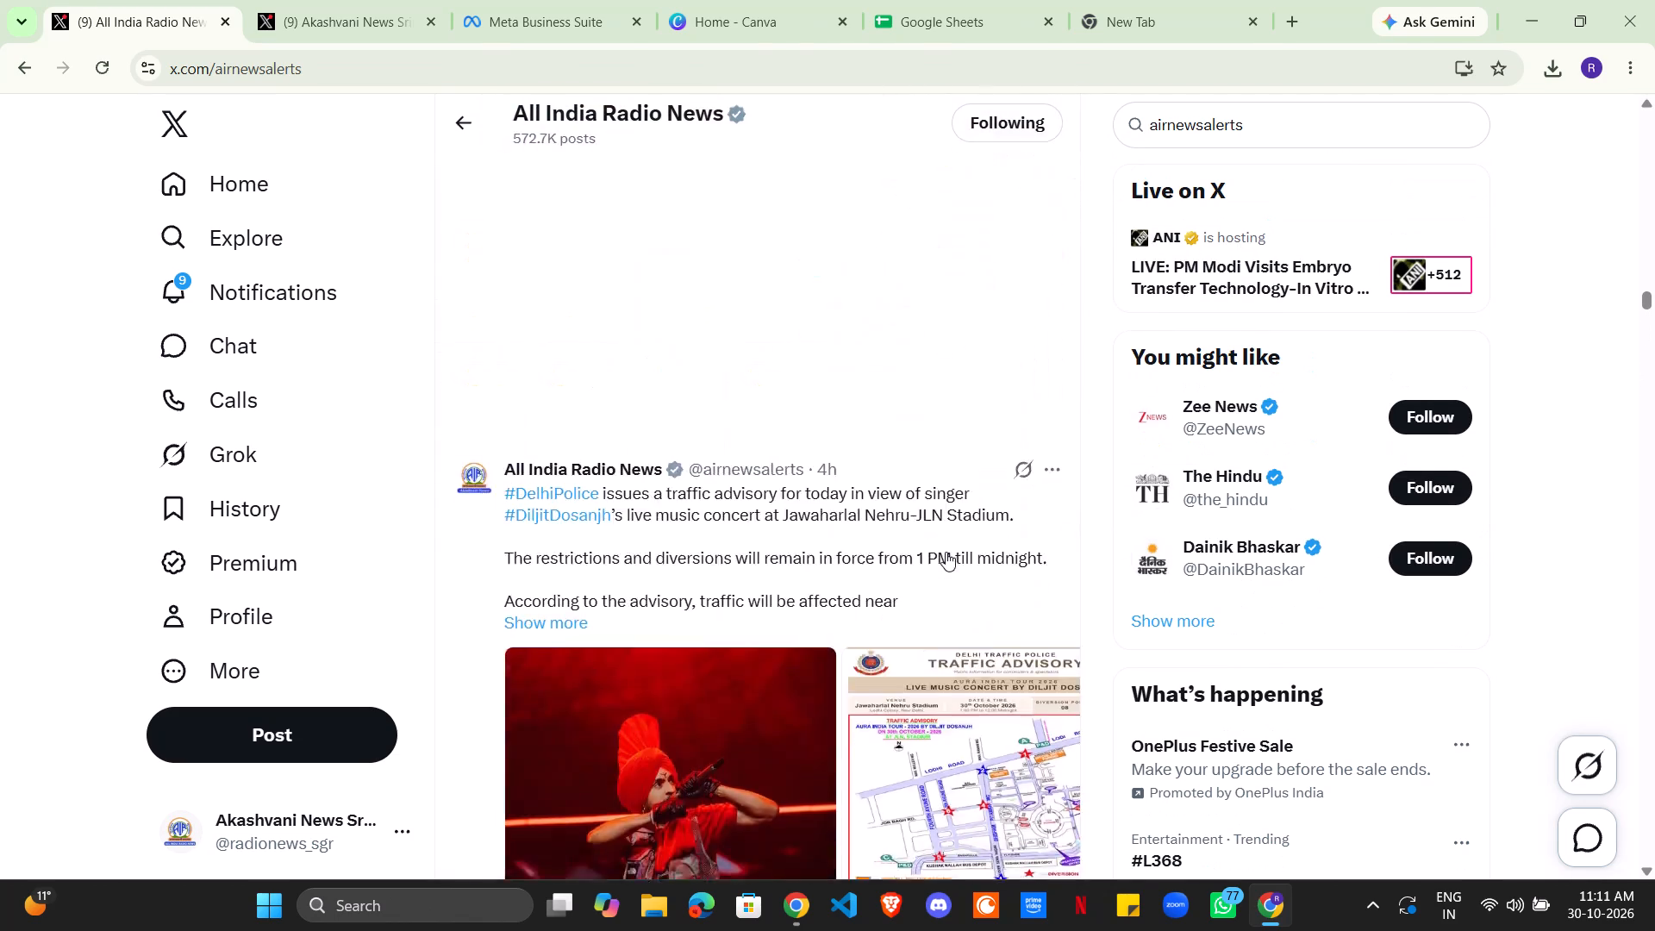
pyautogui.scroll(14, 946, 552)
pyautogui.scroll(-16, 945, 548)
pyautogui.scroll(-13, 941, 536)
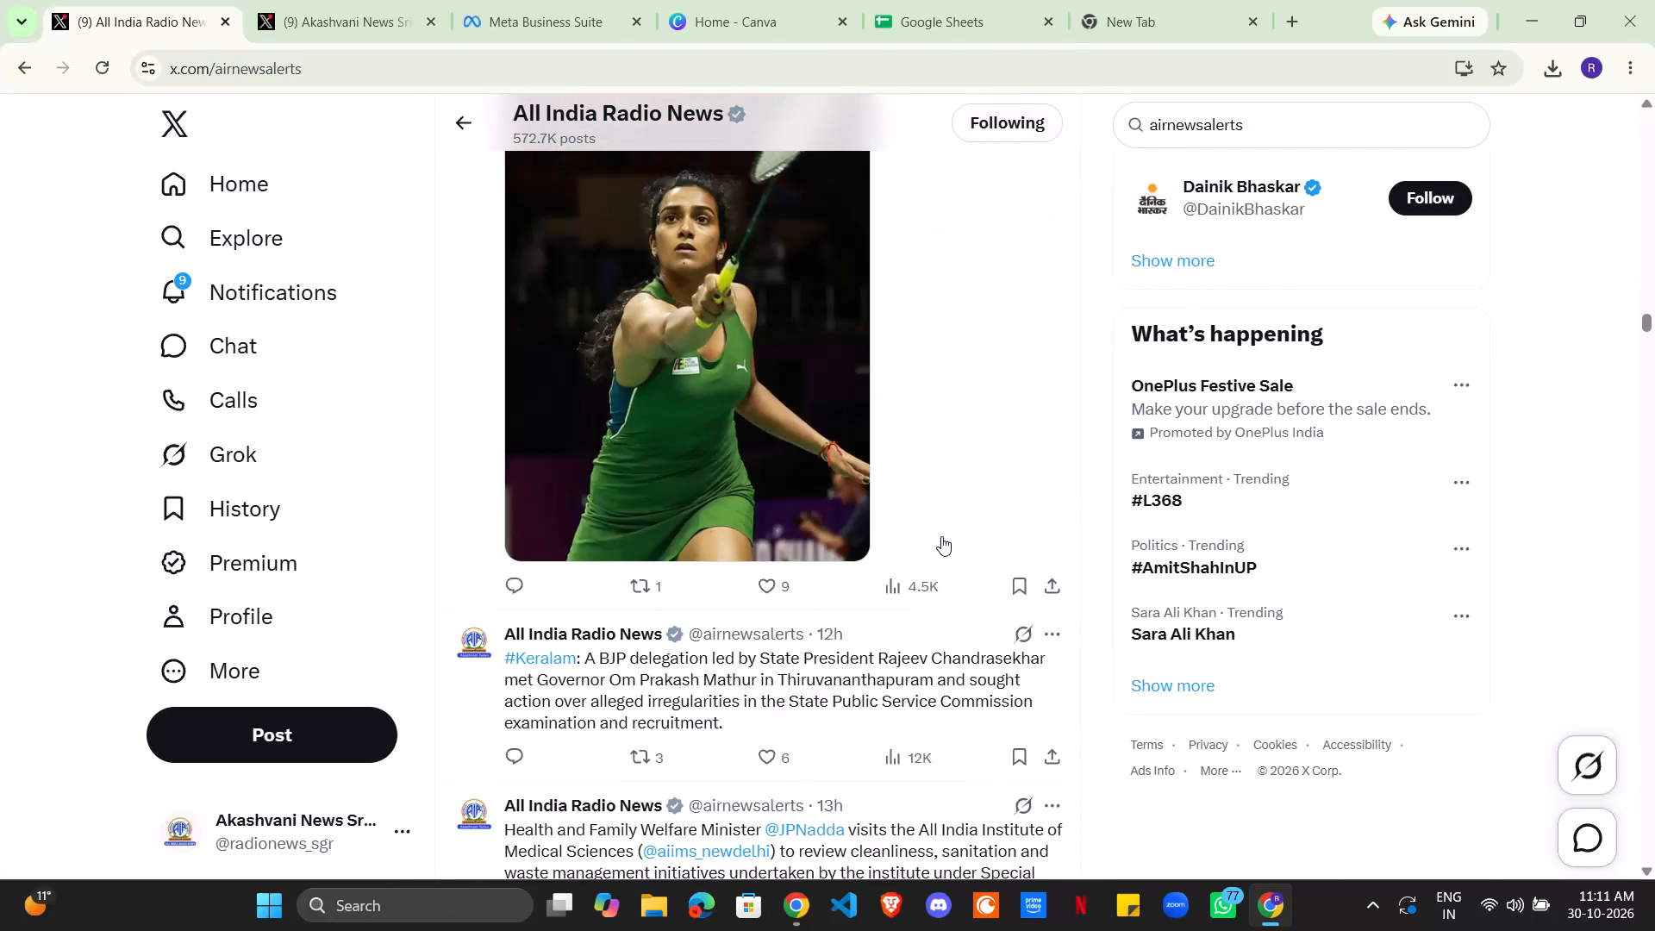
pyautogui.scroll(2, 941, 536)
pyautogui.scroll(-8, 941, 536)
pyautogui.scroll(8, 941, 536)
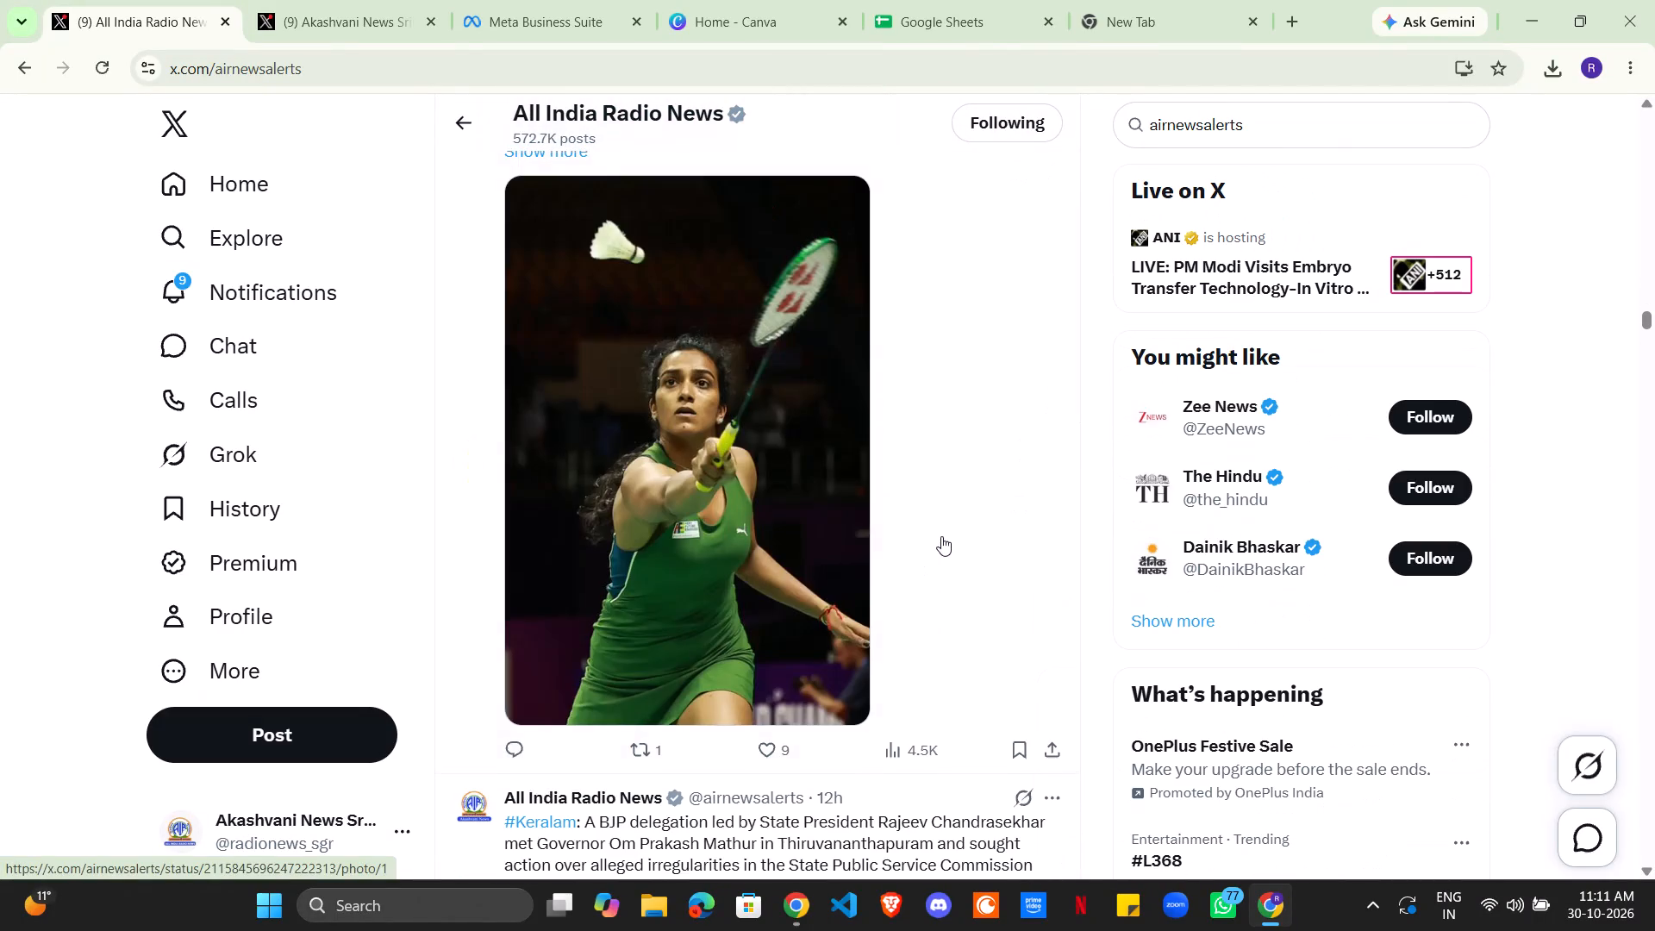
pyautogui.scroll(20, 940, 534)
pyautogui.scroll(20, 940, 534)
pyautogui.scroll(12, 940, 534)
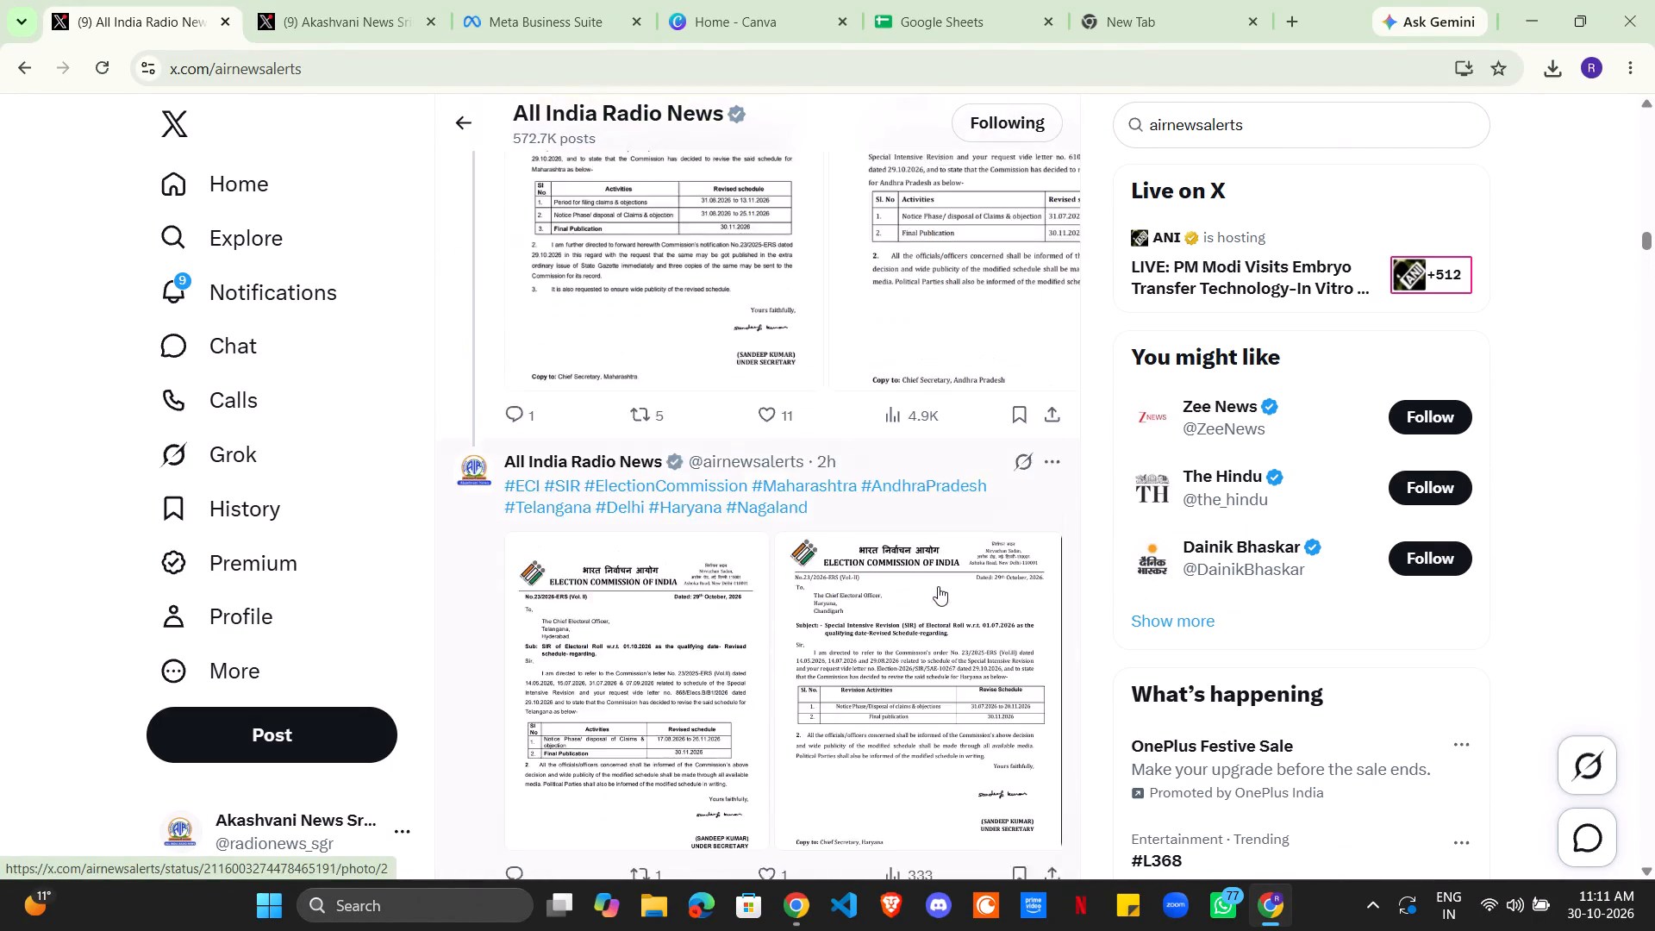
pyautogui.scroll(20, 938, 586)
pyautogui.scroll(20, 938, 586)
pyautogui.scroll(17, 938, 586)
pyautogui.scroll(-2, 938, 586)
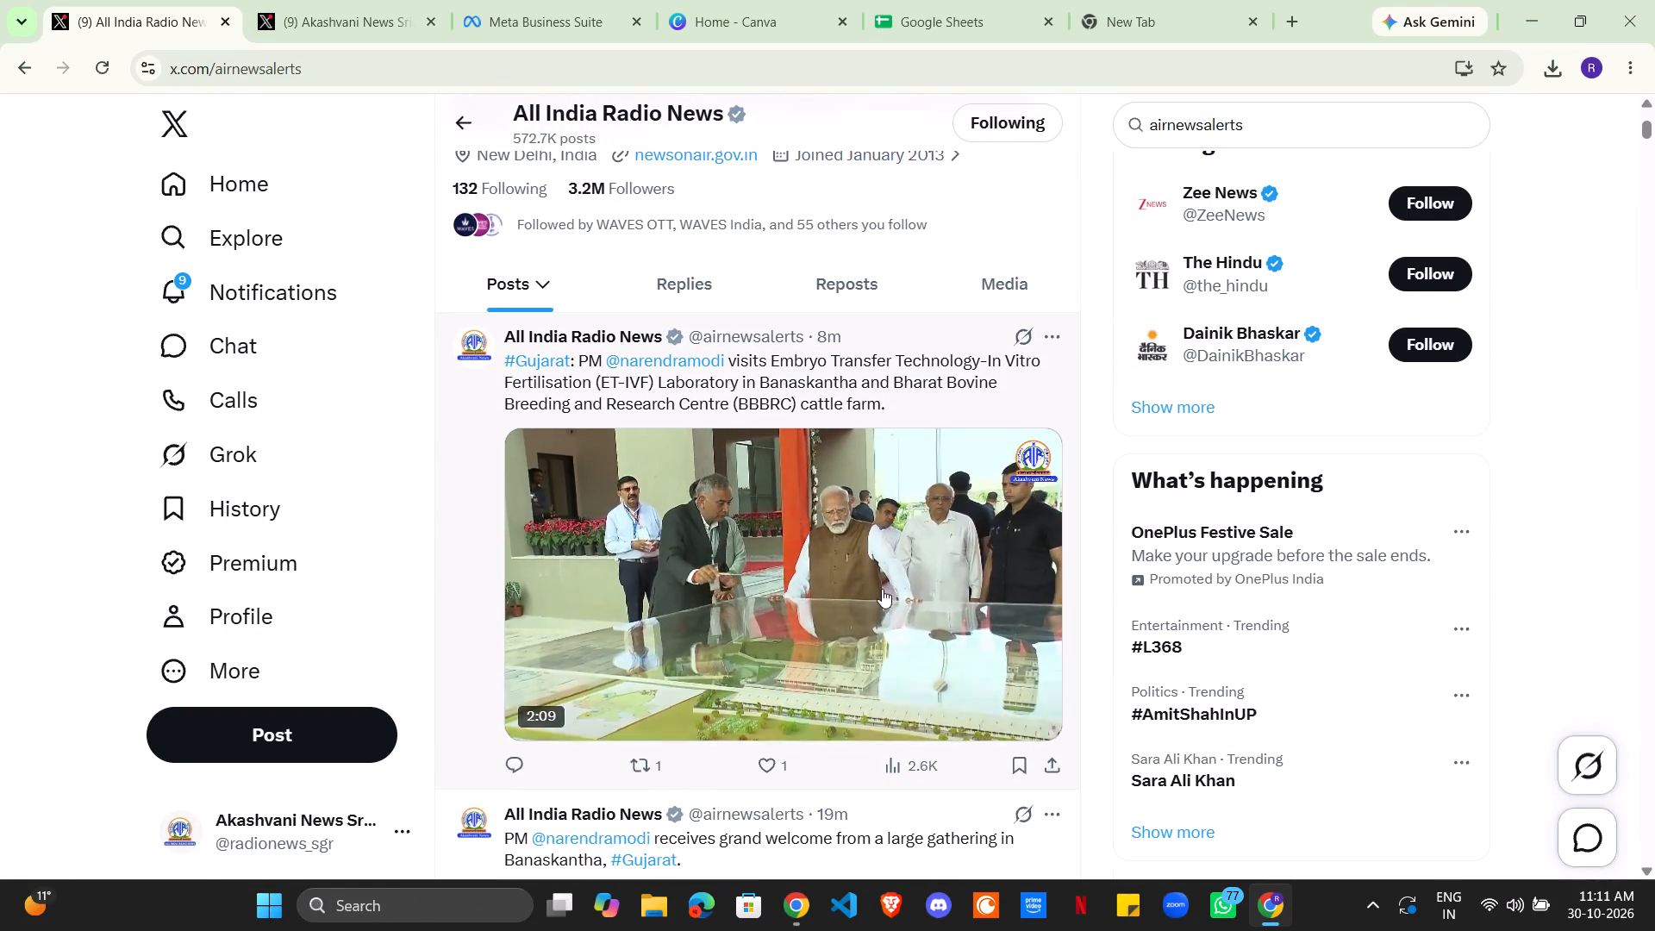
pyautogui.scroll(-6, 893, 579)
pyautogui.scroll(2, 905, 416)
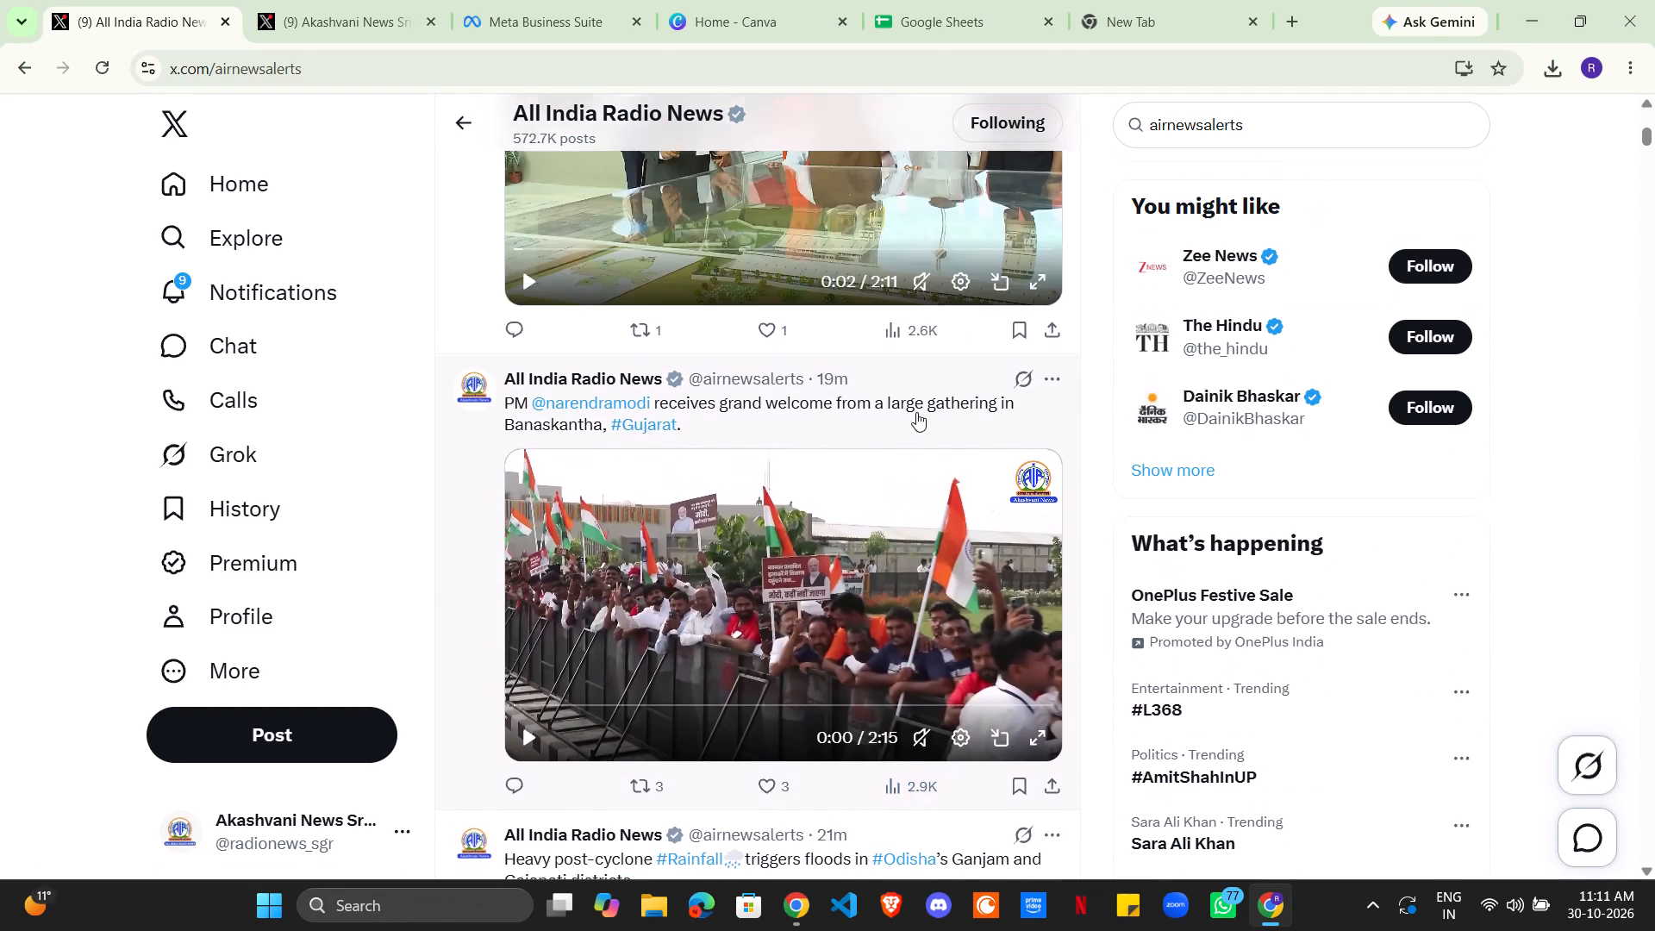
pyautogui.click(1232, 130)
pyautogui.click(1468, 118)
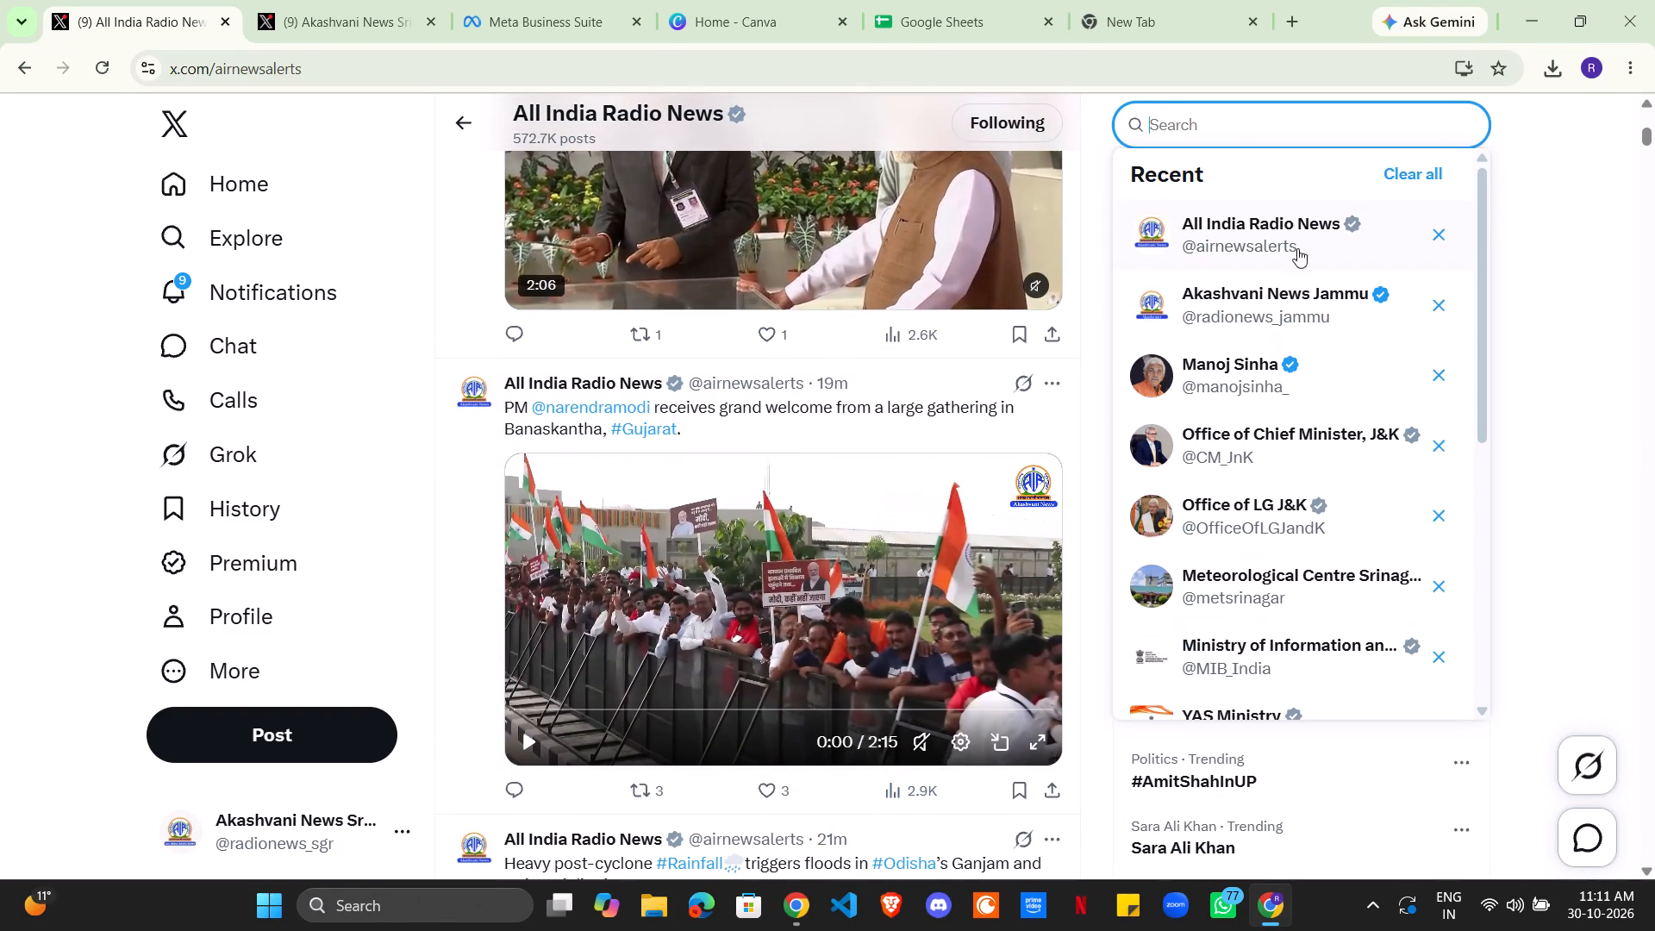
pyautogui.click(1258, 303)
pyautogui.scroll(11, 934, 574)
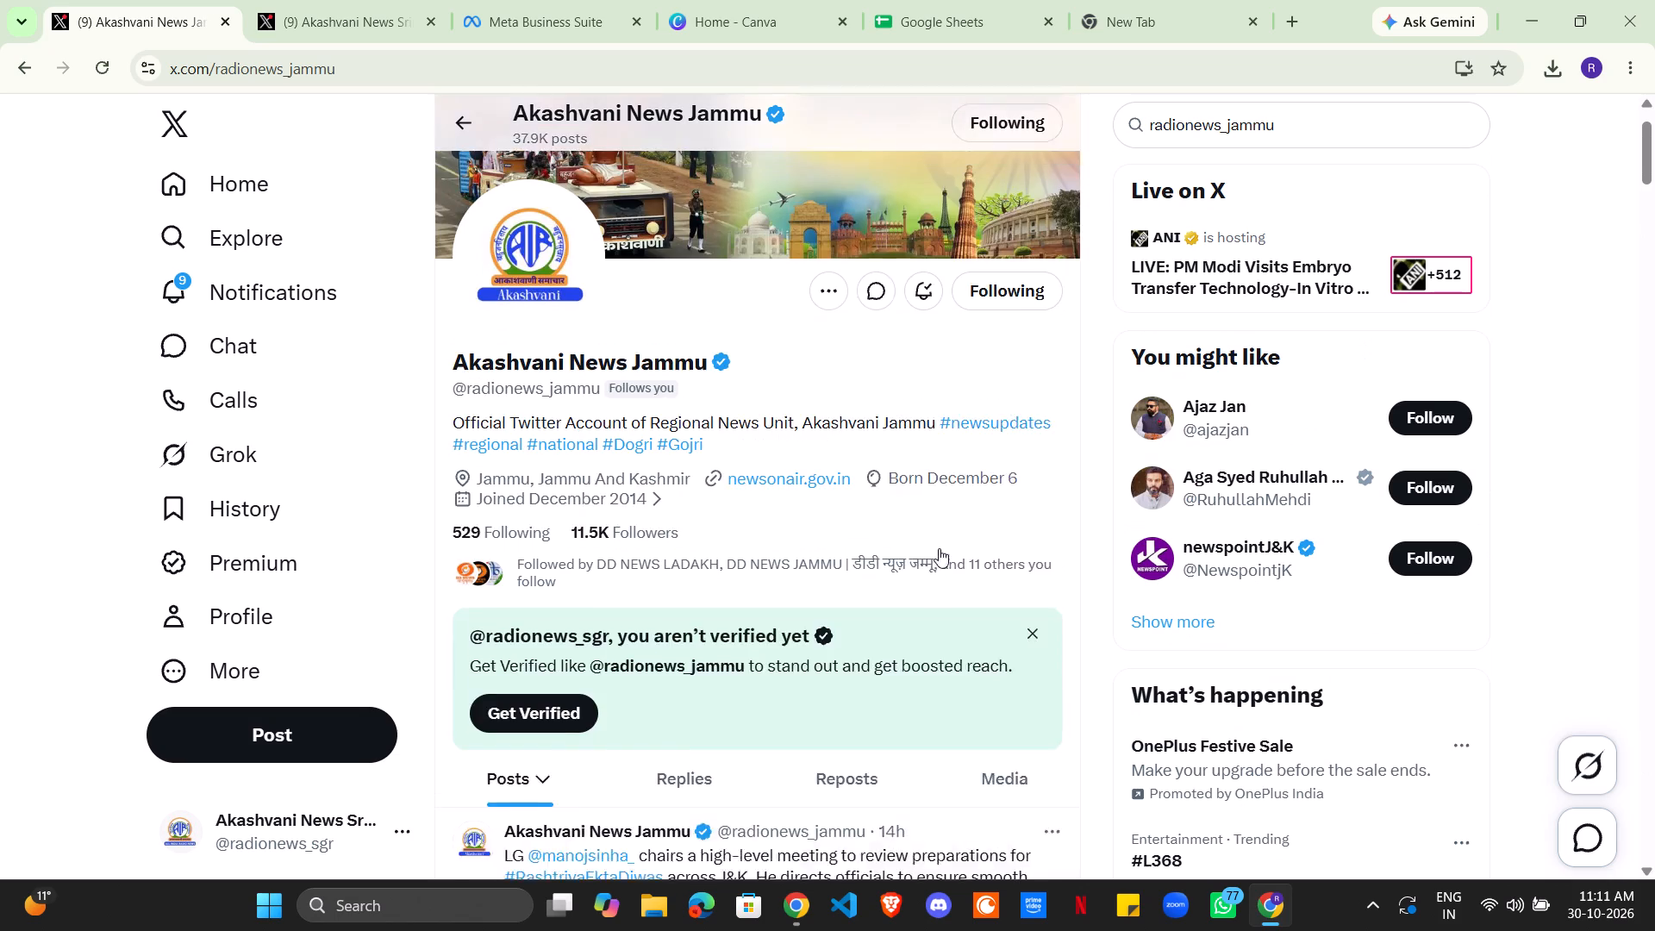
pyautogui.scroll(3, 939, 548)
pyautogui.scroll(-7, 942, 551)
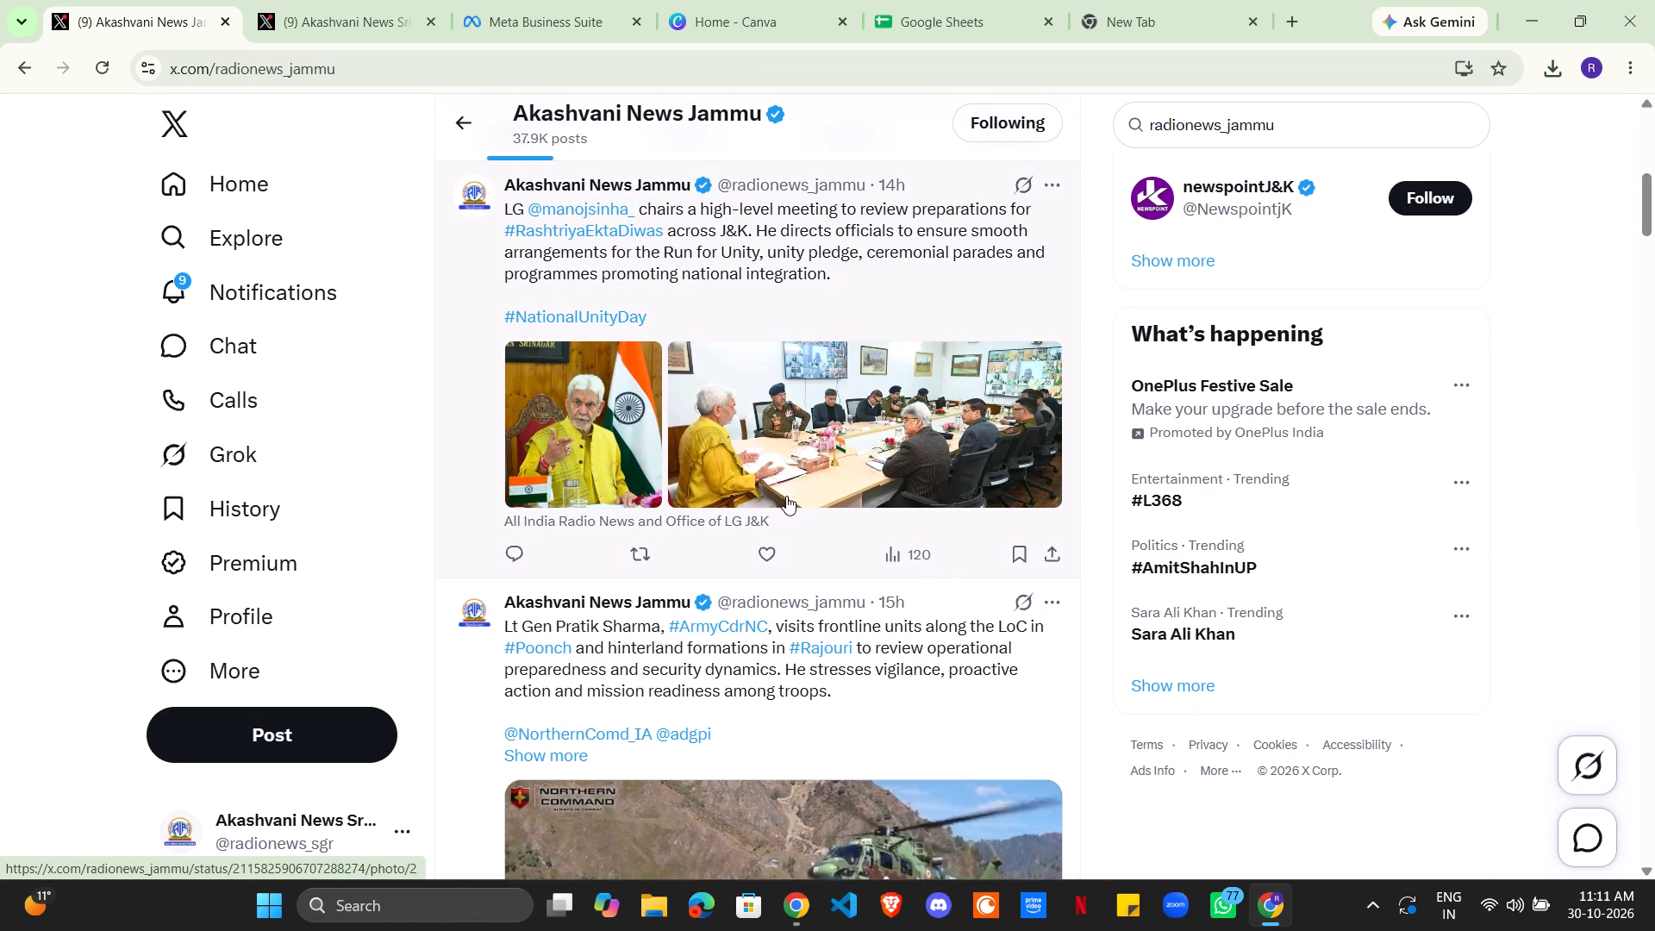
pyautogui.scroll(-5, 787, 498)
pyautogui.scroll(5, 791, 501)
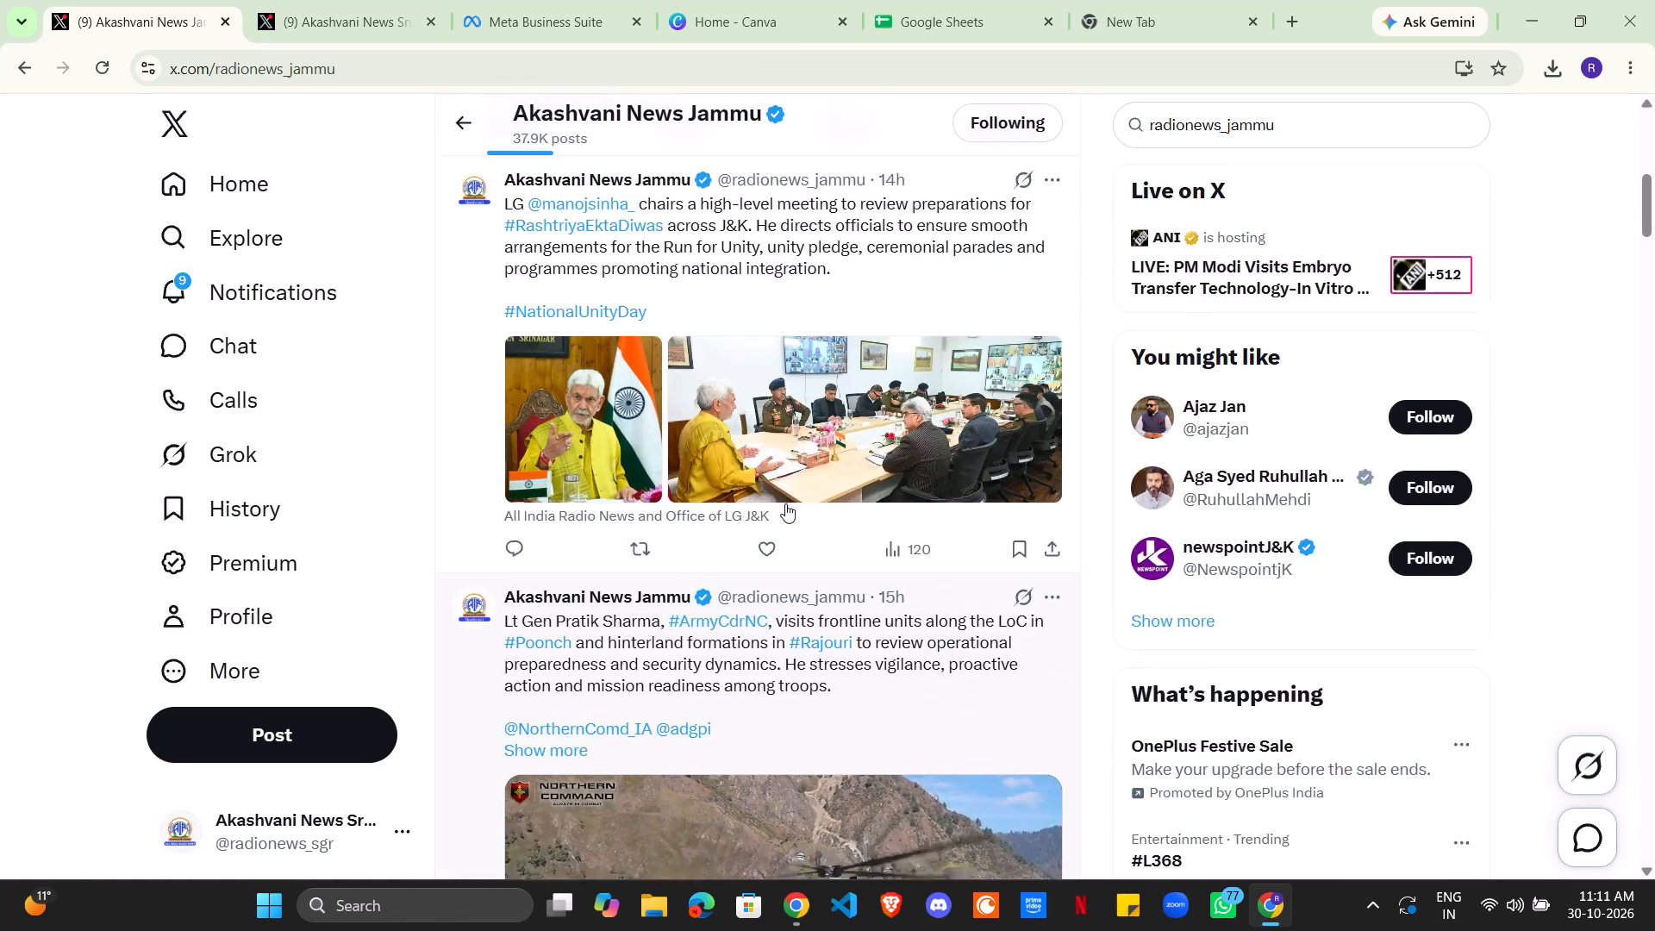
pyautogui.scroll(-16, 784, 503)
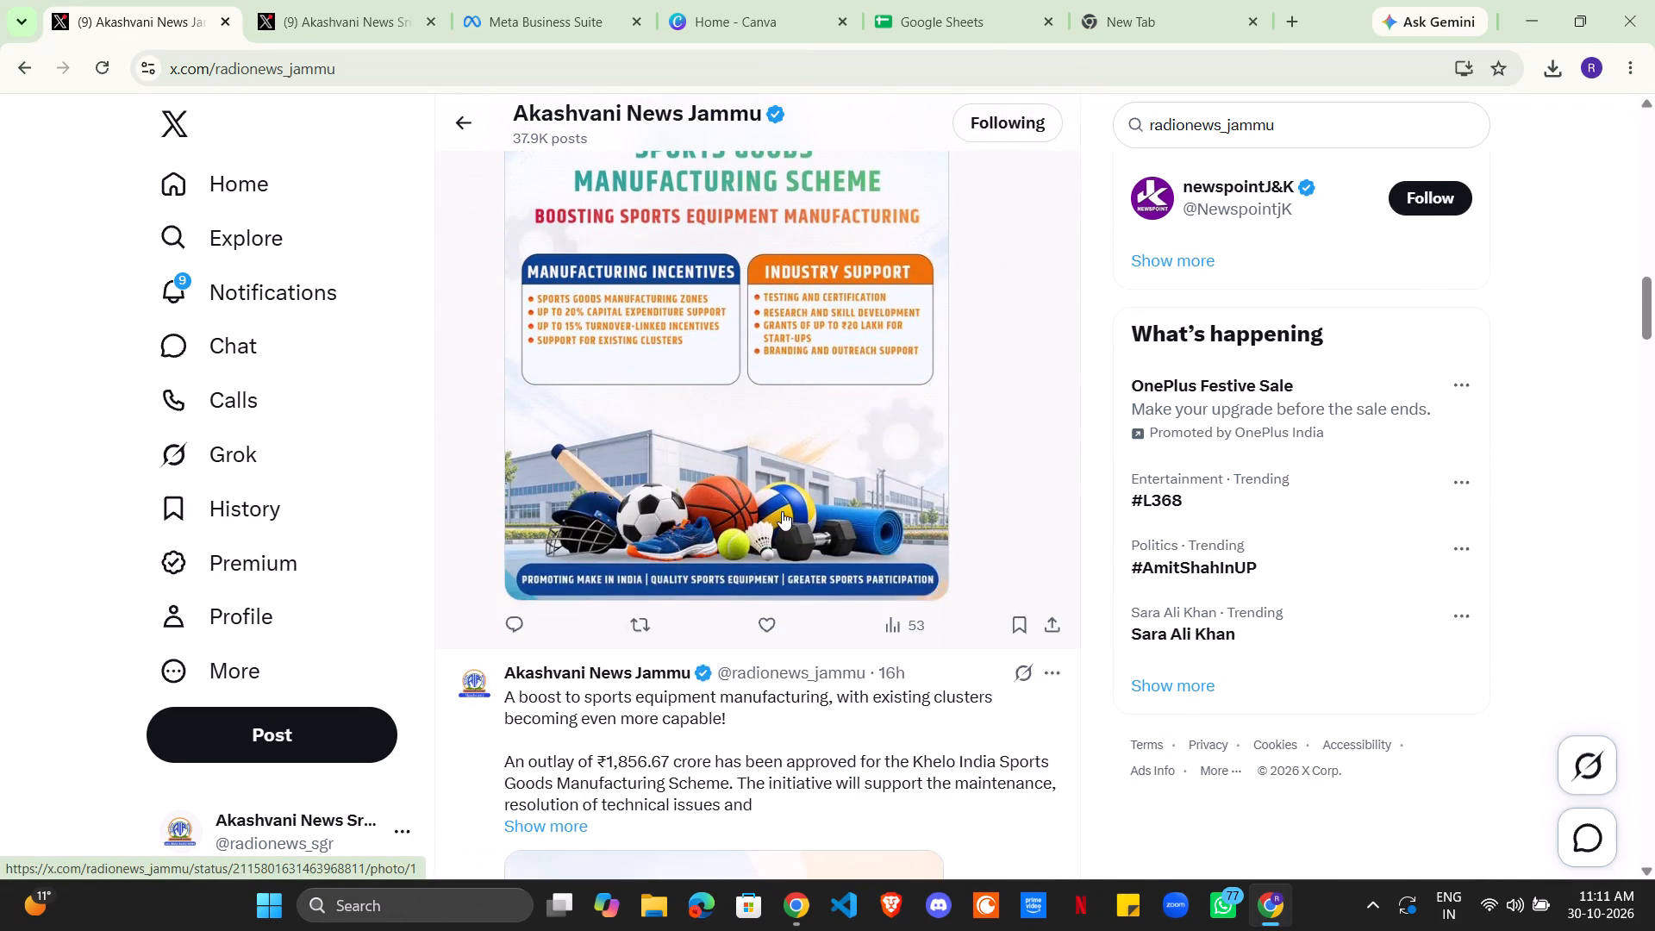
pyautogui.scroll(-2, 782, 511)
pyautogui.scroll(6, 789, 534)
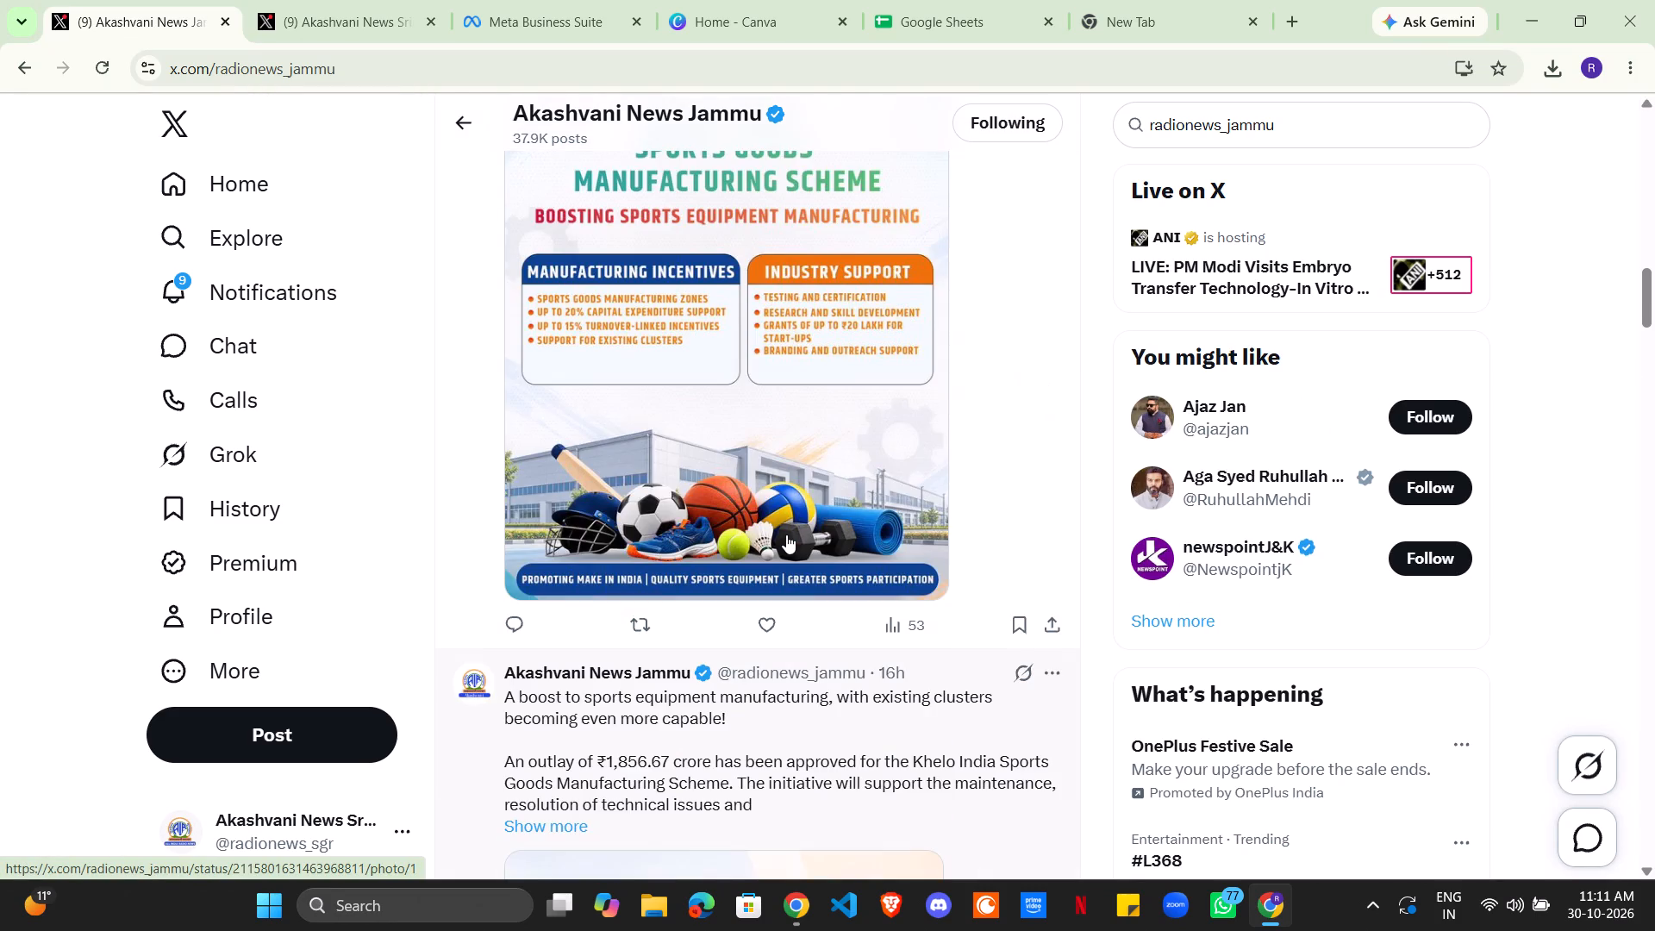
pyautogui.scroll(2, 784, 533)
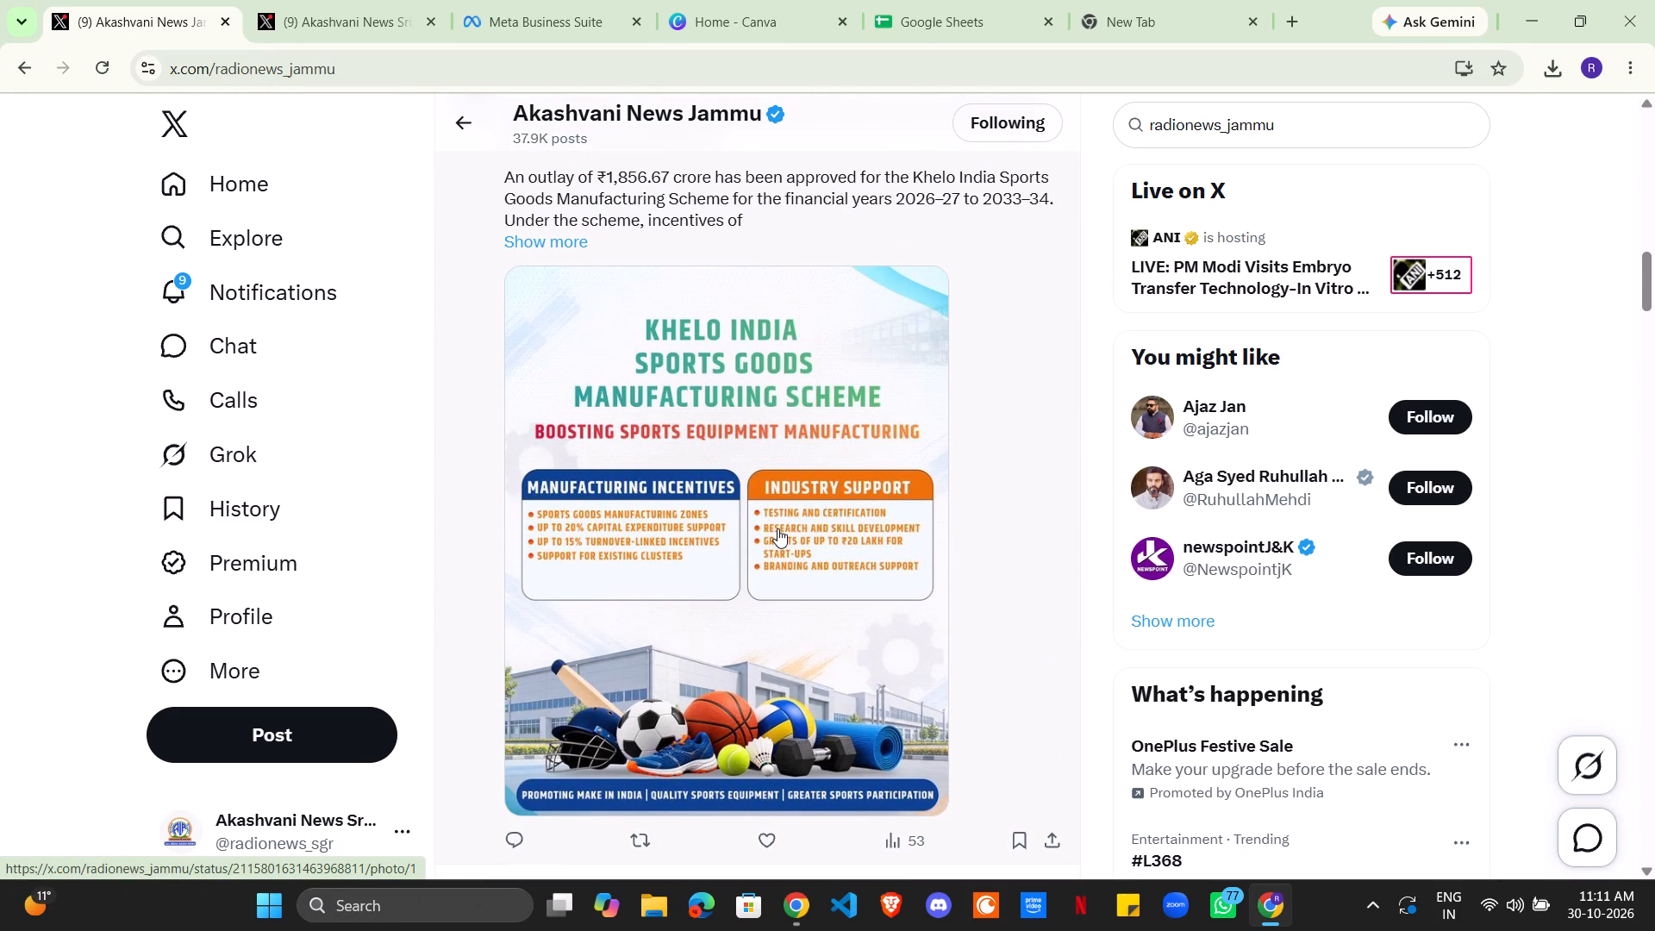
pyautogui.scroll(-10, 774, 527)
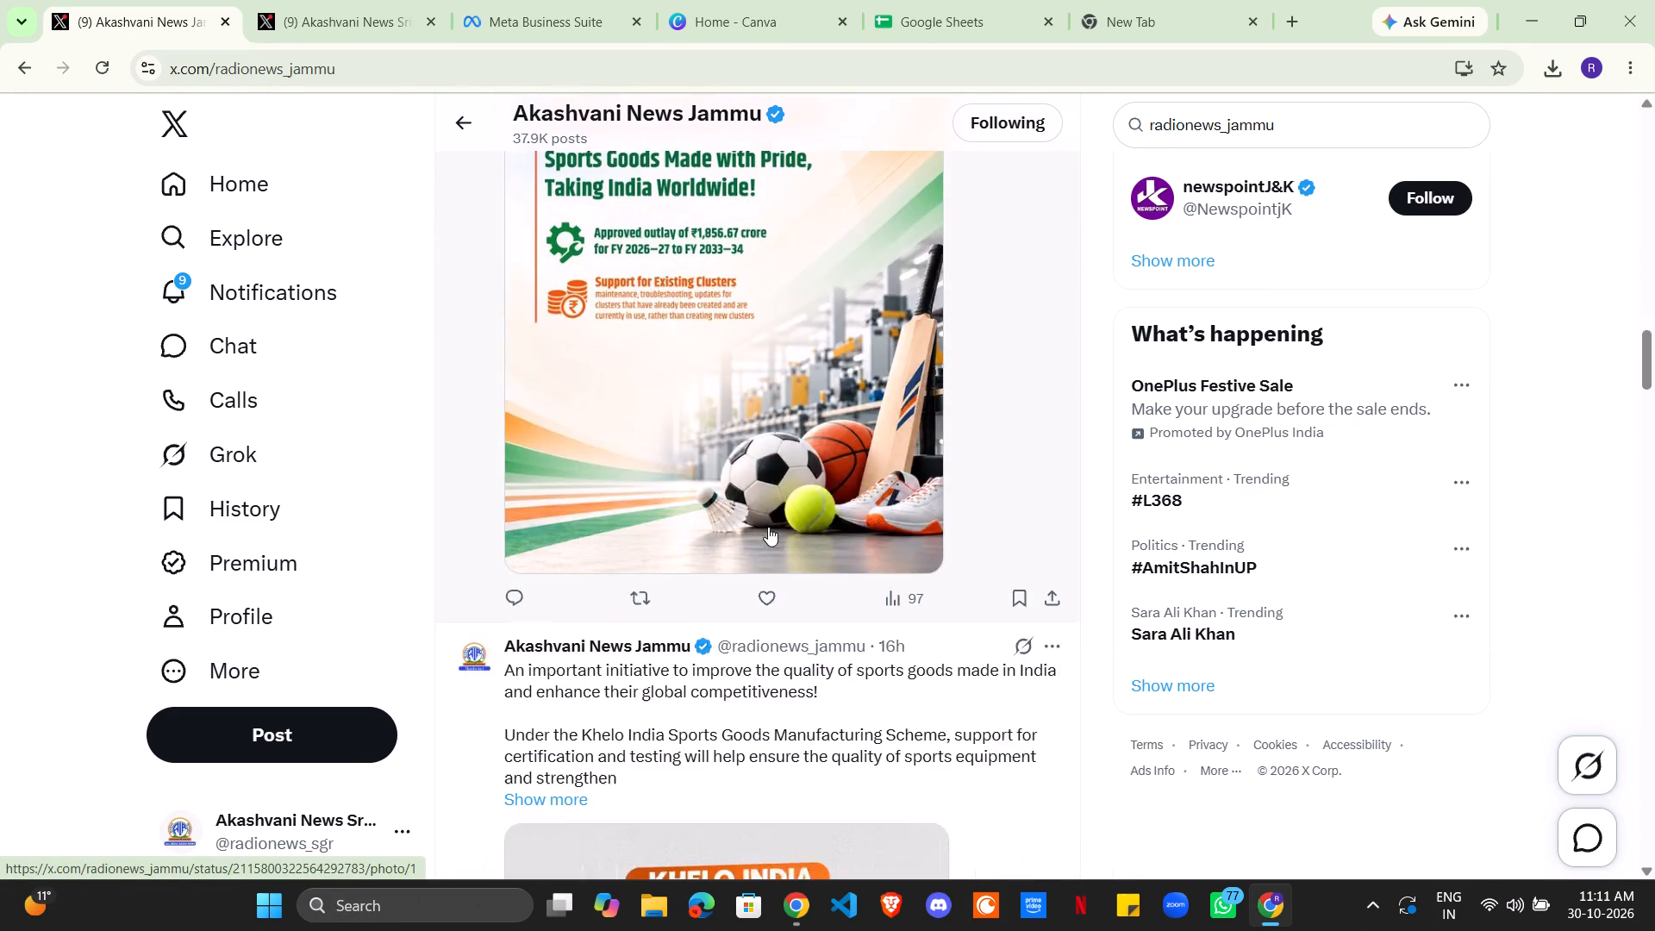
pyautogui.scroll(-13, 768, 527)
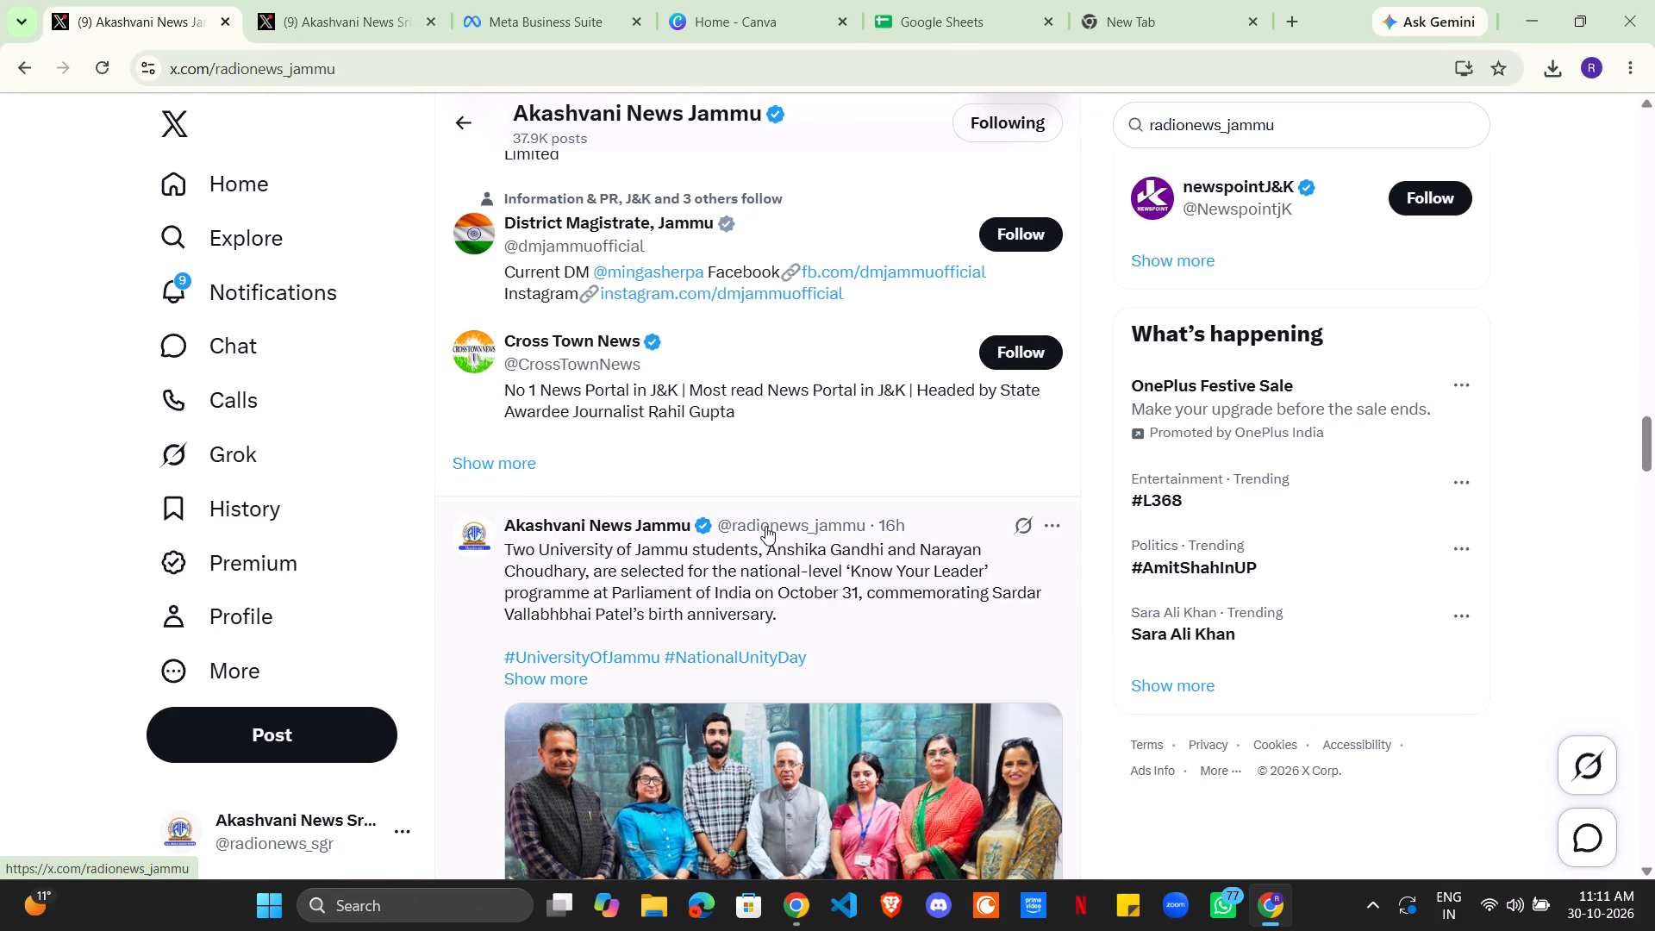
pyautogui.scroll(8, 765, 526)
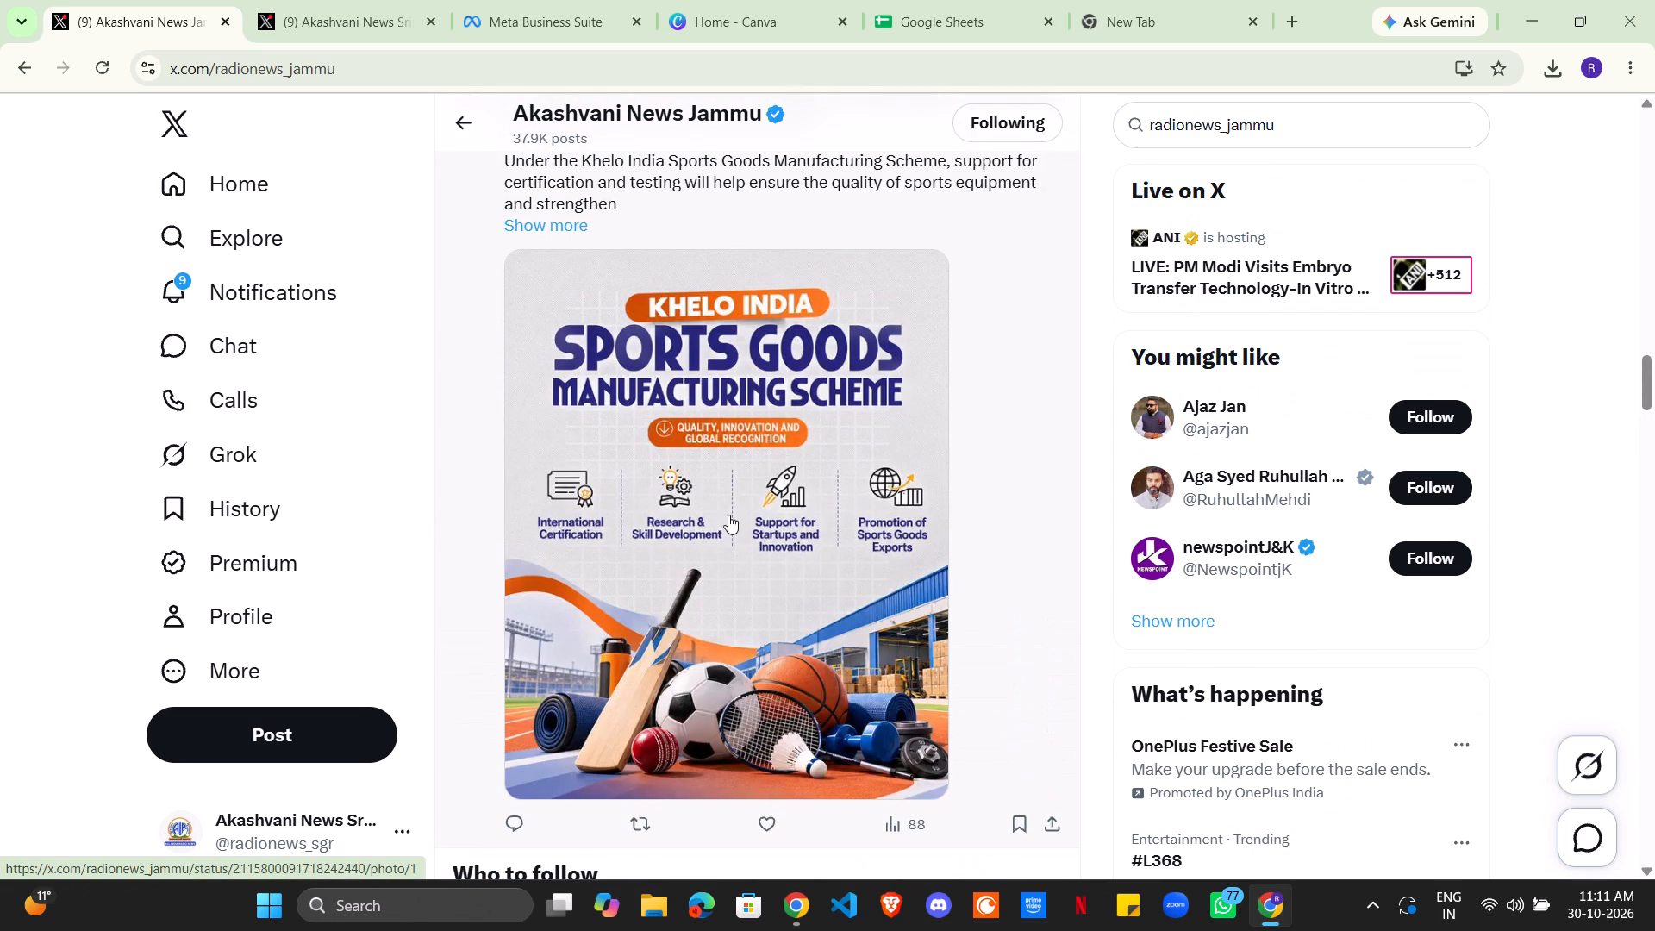
pyautogui.scroll(-7, 742, 528)
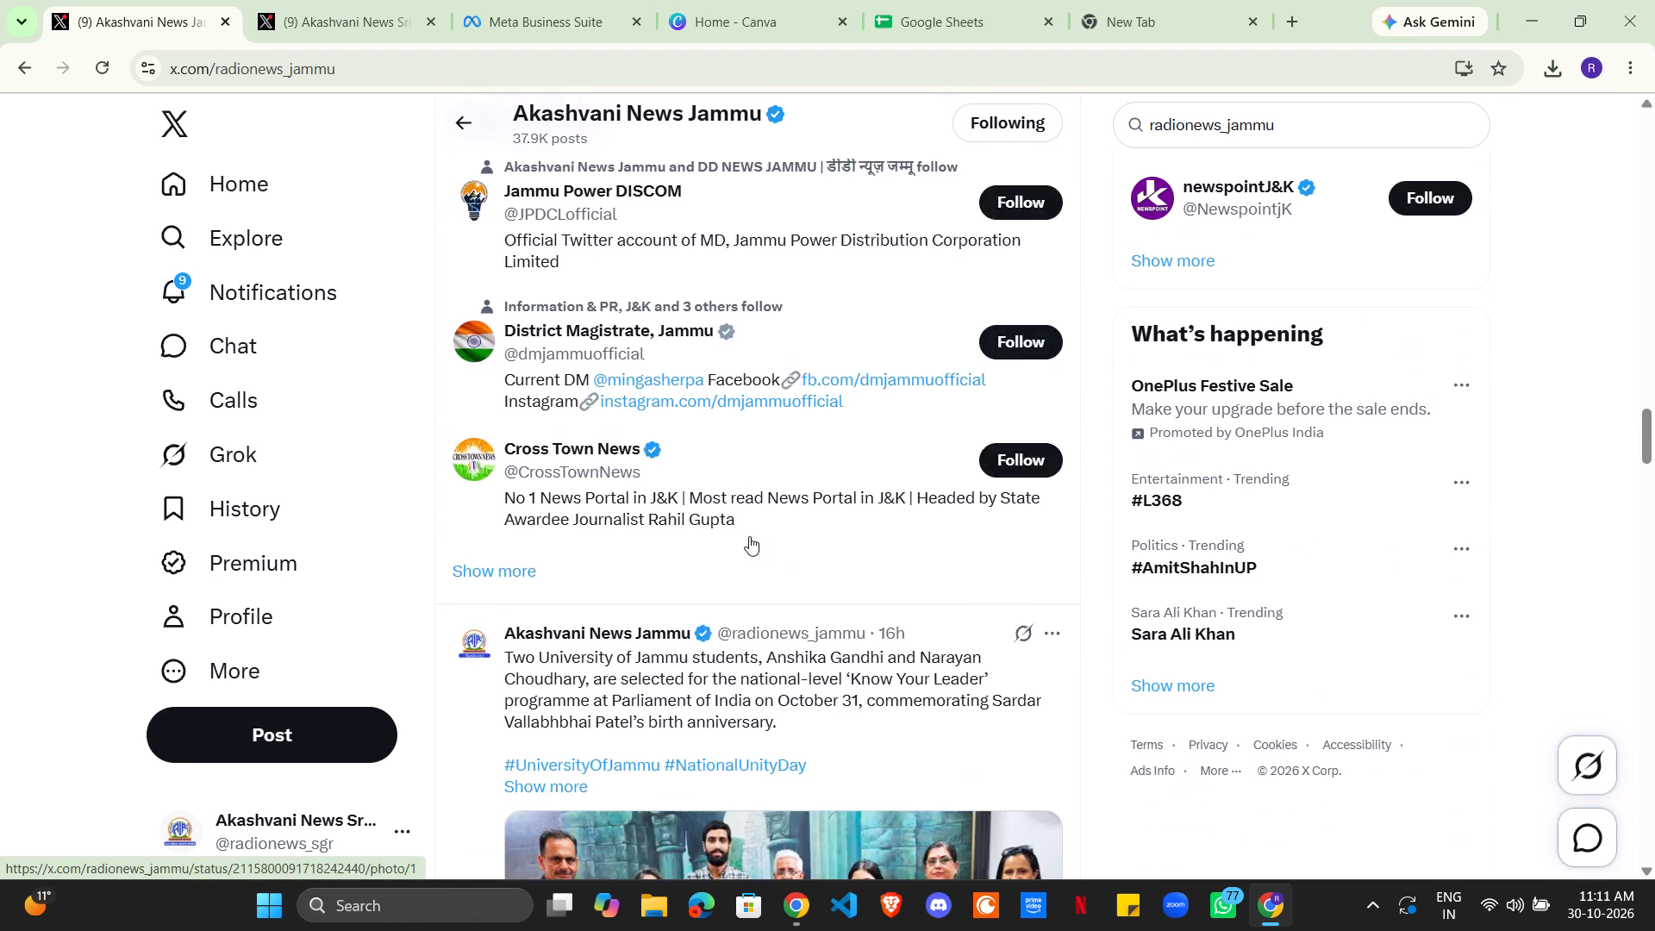
pyautogui.scroll(-19, 749, 536)
pyautogui.scroll(10, 759, 547)
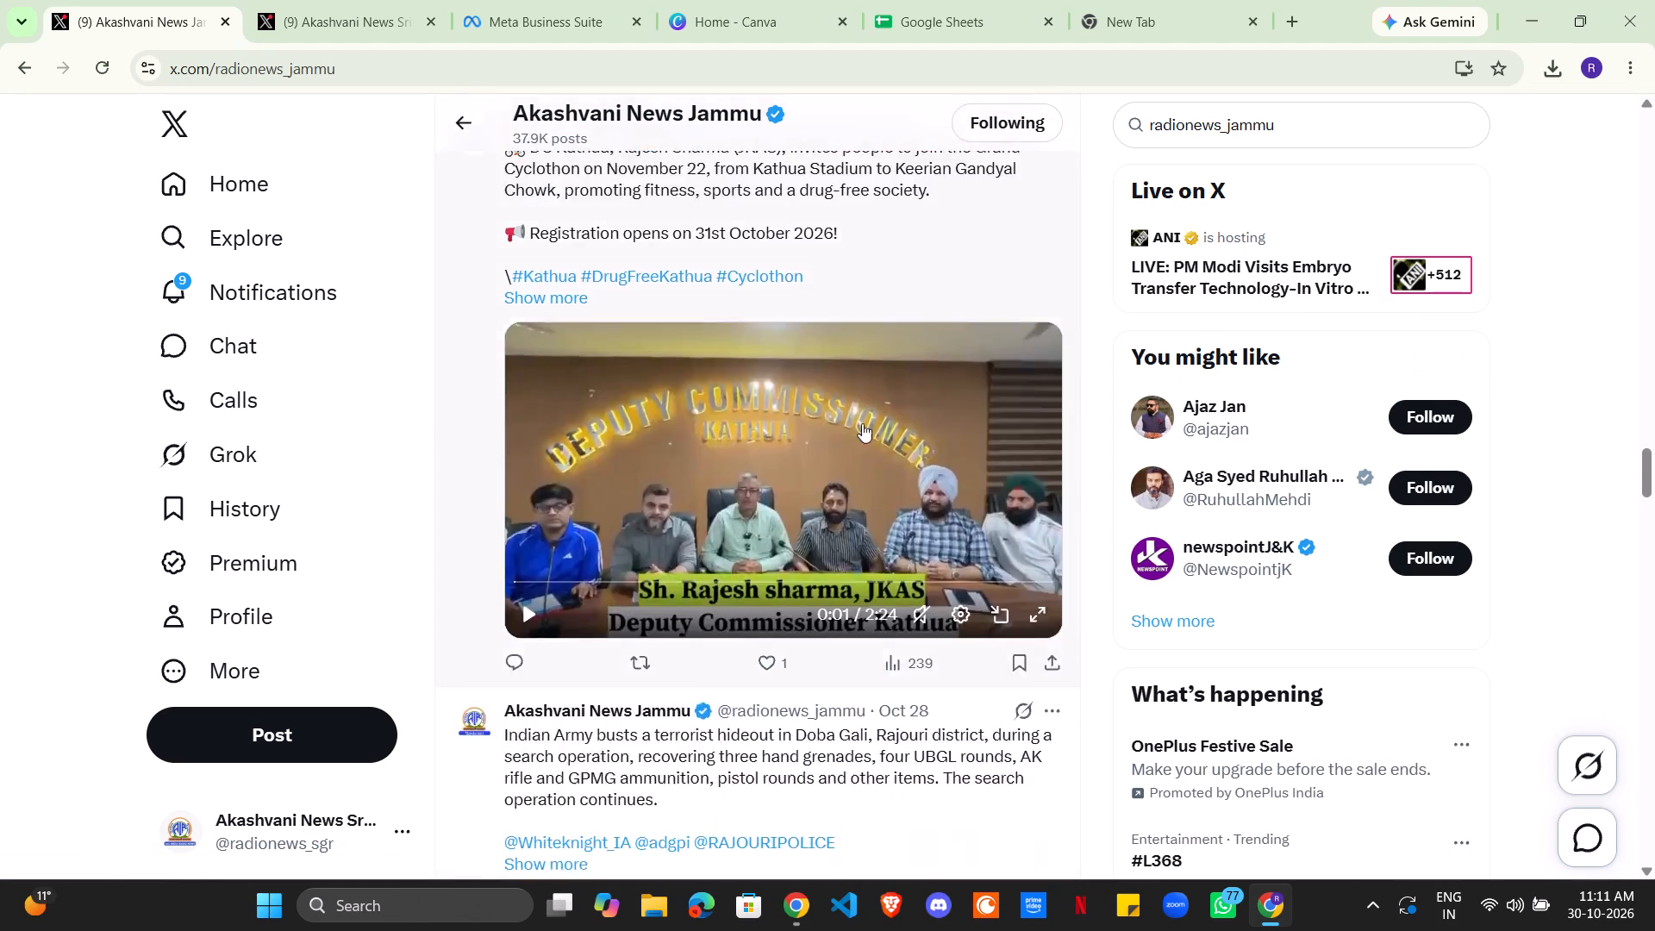
pyautogui.scroll(12, 862, 423)
pyautogui.click(1340, 111)
pyautogui.click(1459, 128)
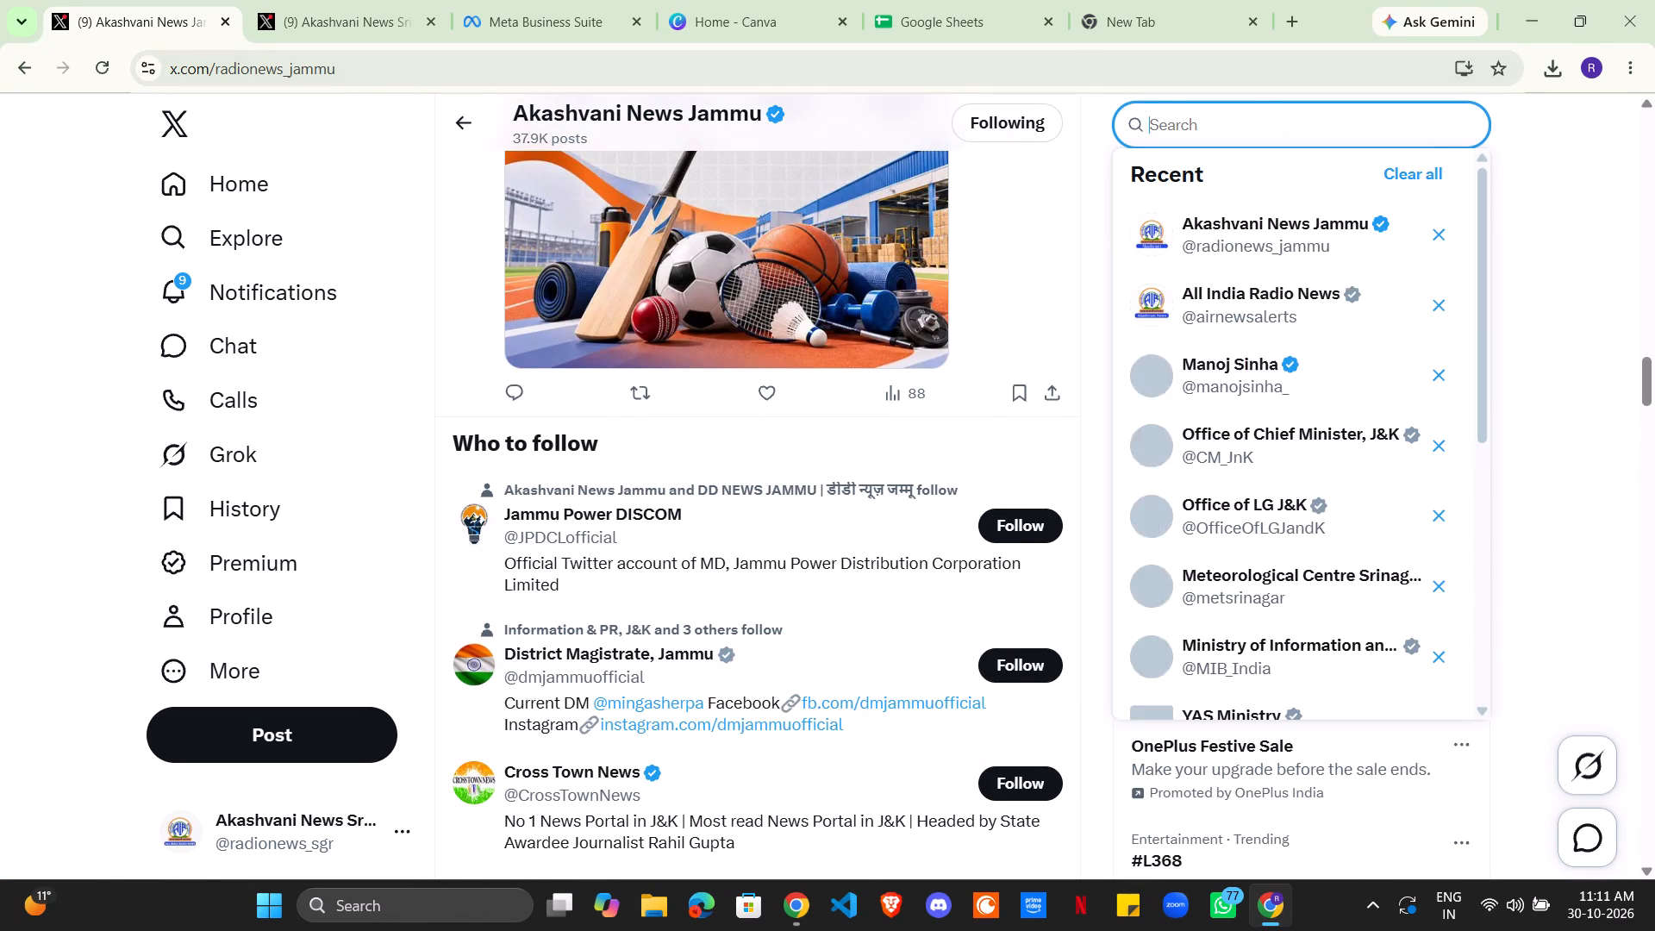
pyautogui.scroll(-1, 1248, 404)
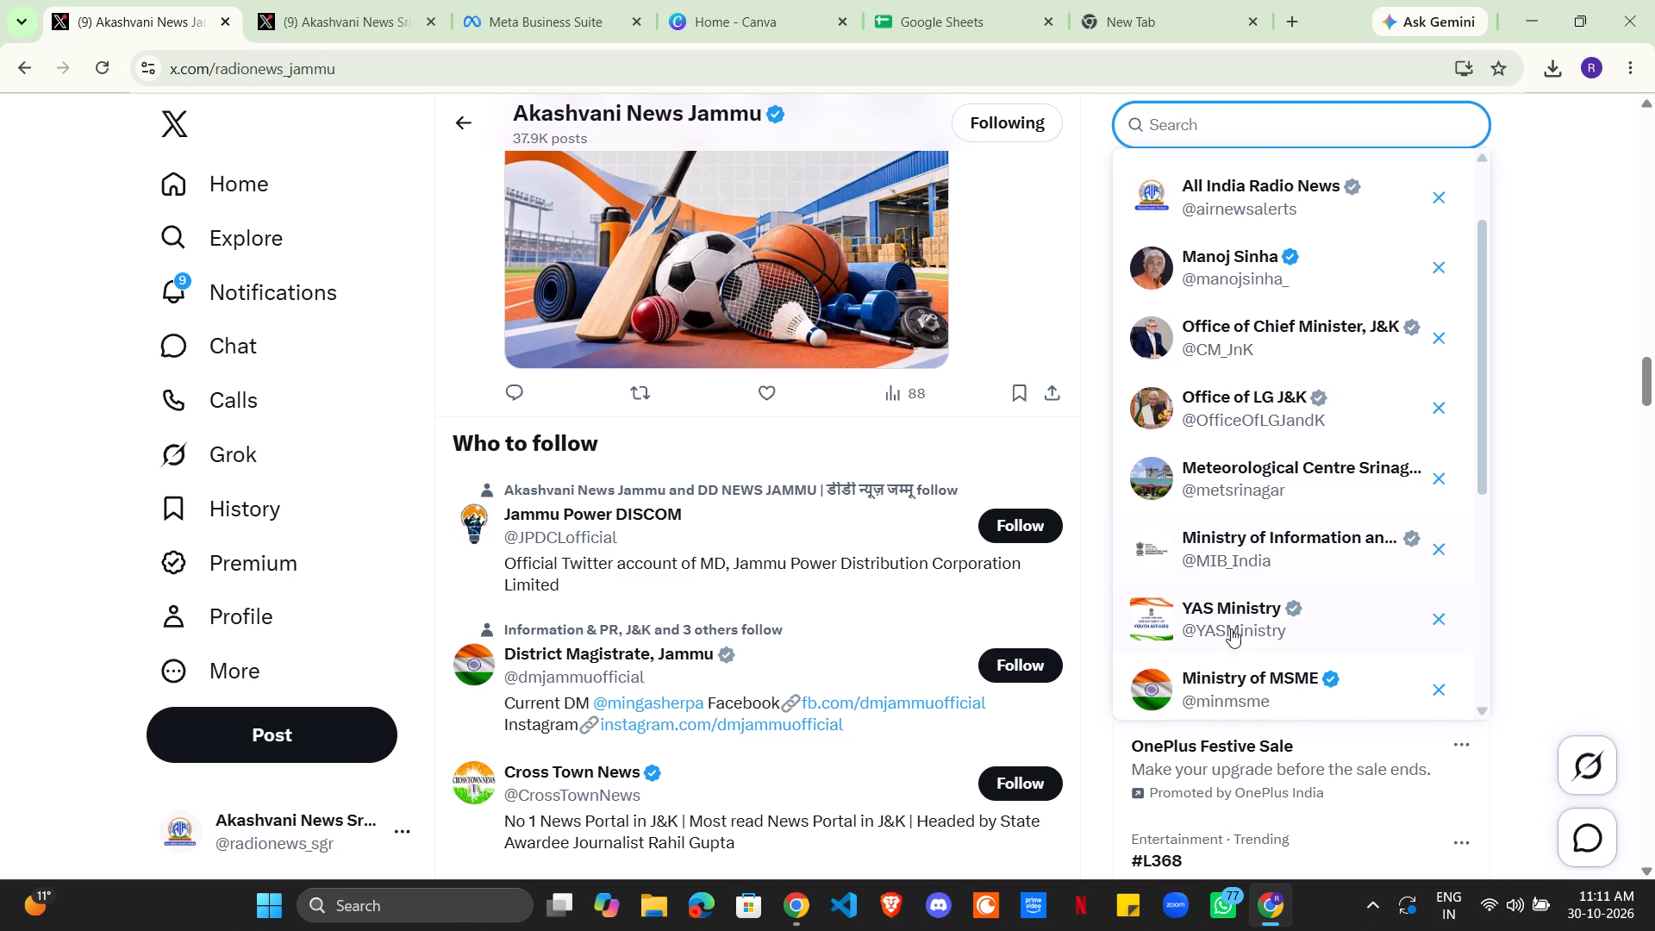
pyautogui.scroll(-2, 1231, 649)
pyautogui.scroll(3, 1237, 601)
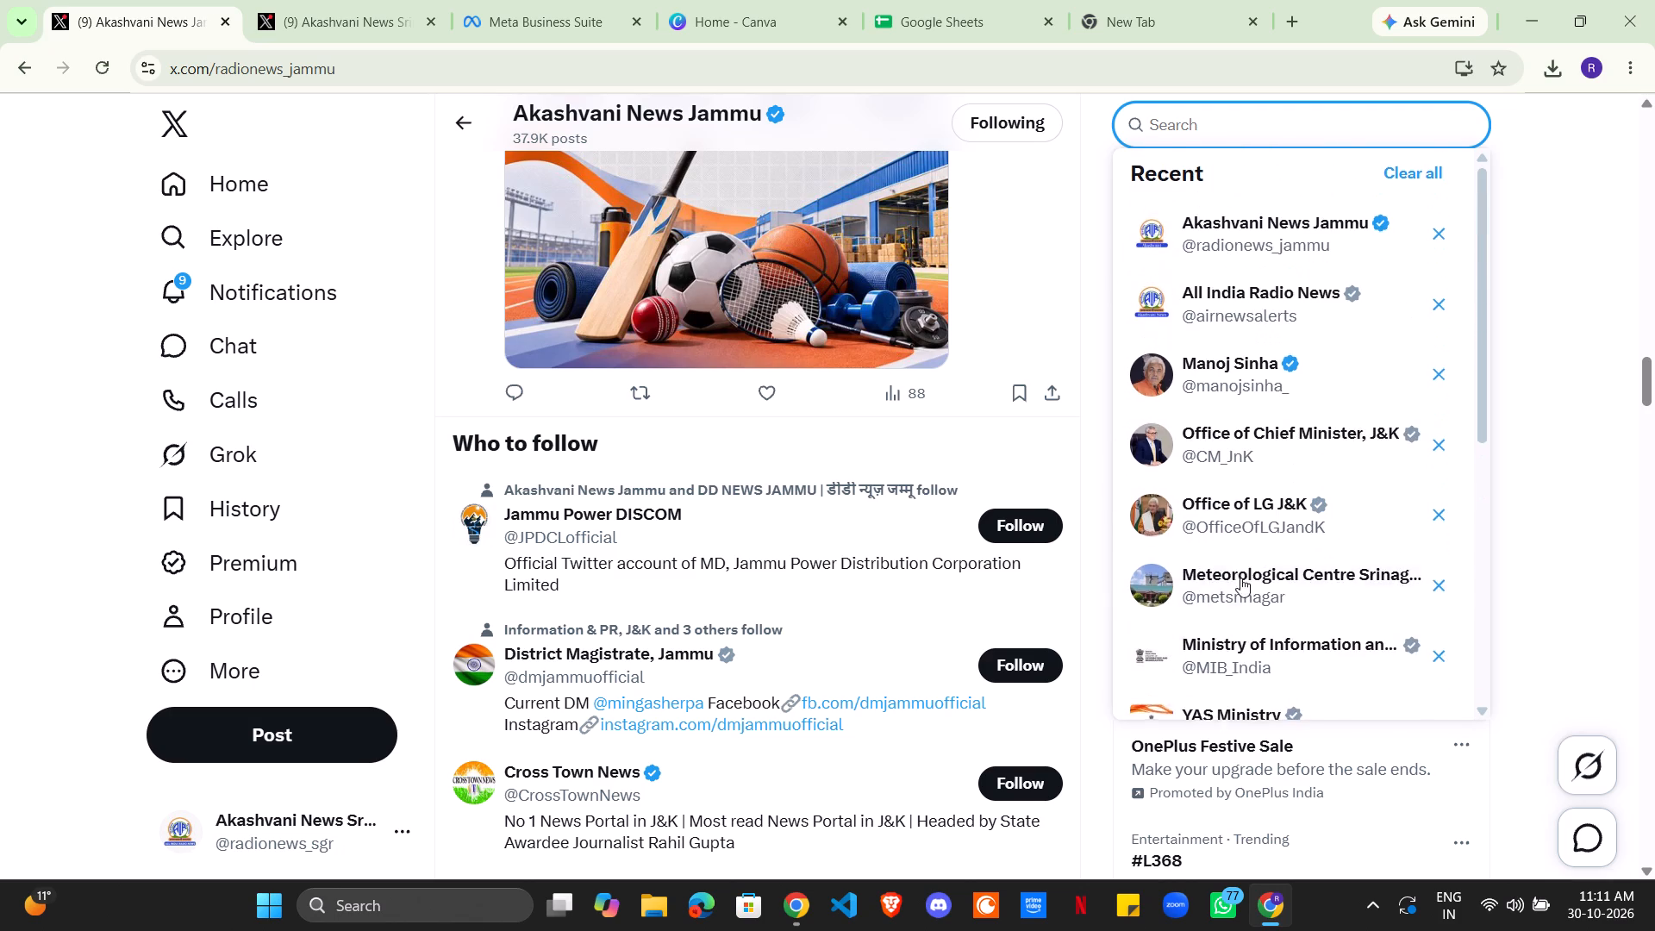
pyautogui.click(1231, 654)
pyautogui.scroll(17, 823, 545)
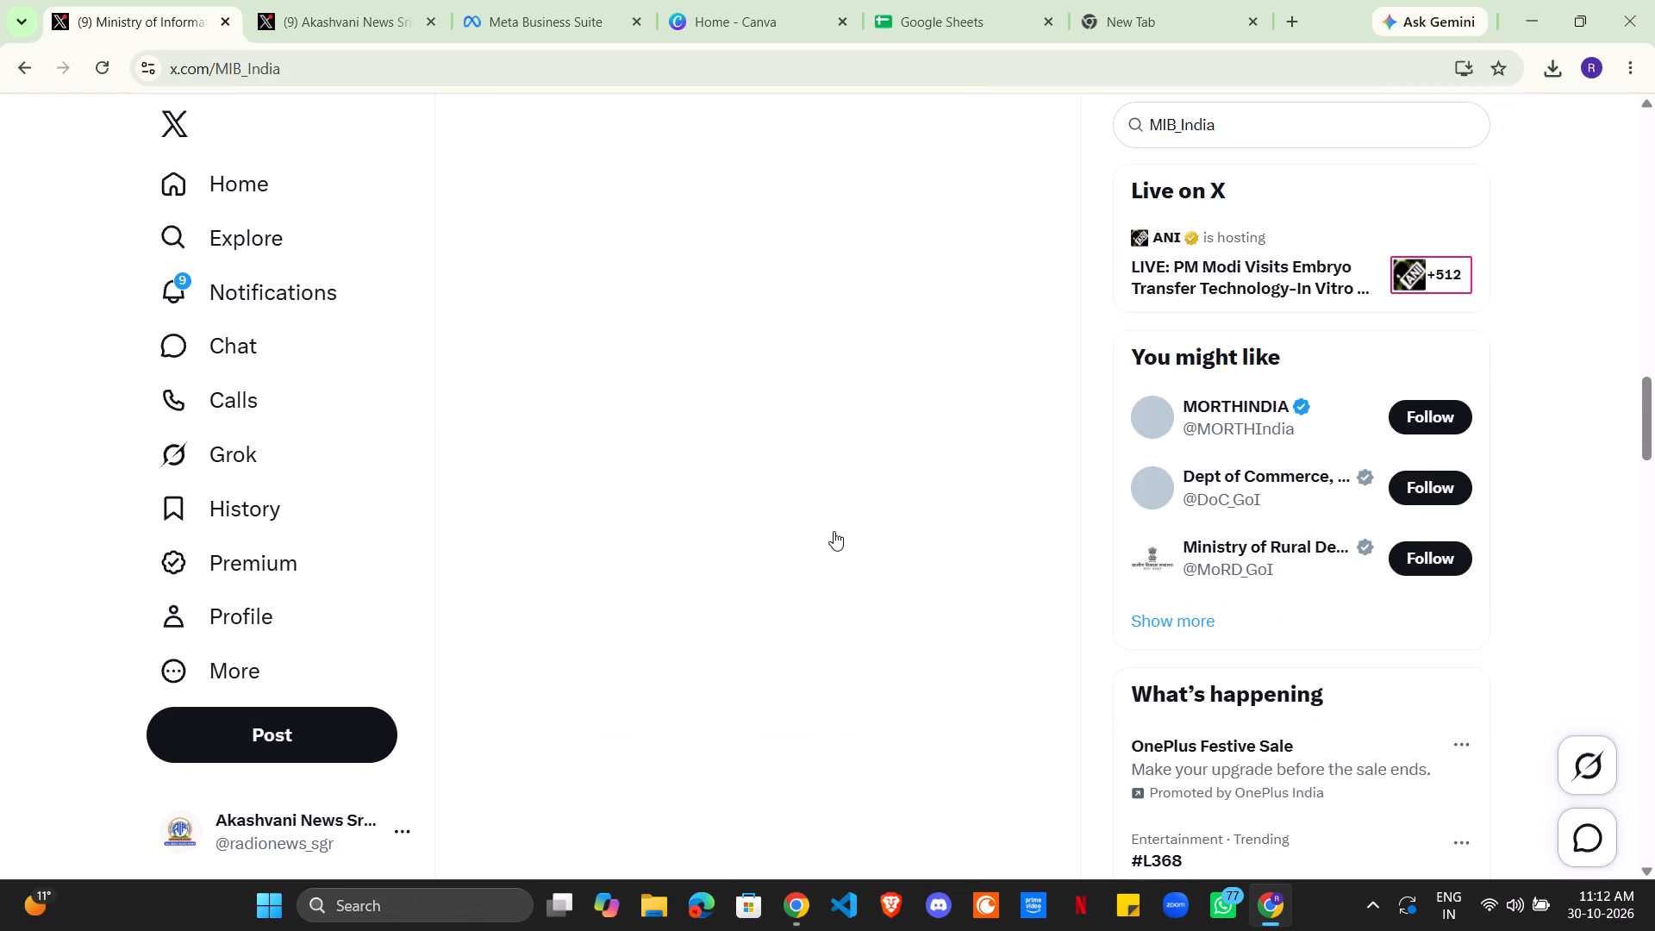
pyautogui.scroll(20, 834, 531)
pyautogui.scroll(20, 834, 531)
pyautogui.scroll(15, 834, 531)
pyautogui.scroll(-4, 816, 513)
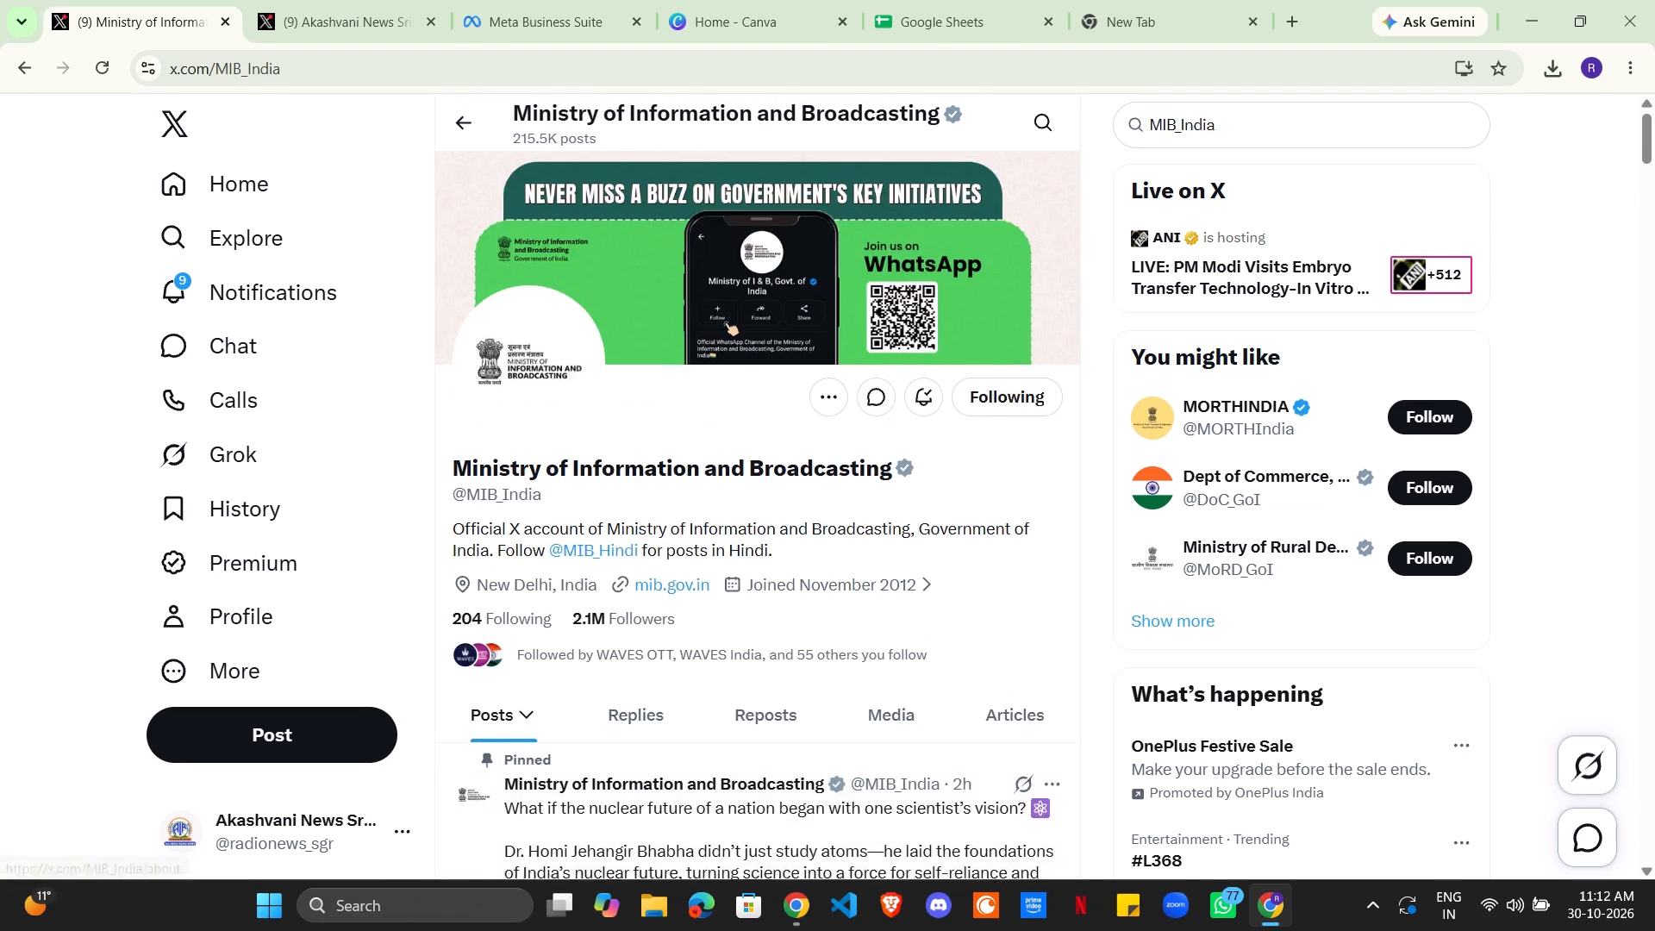
pyautogui.scroll(-14, 816, 513)
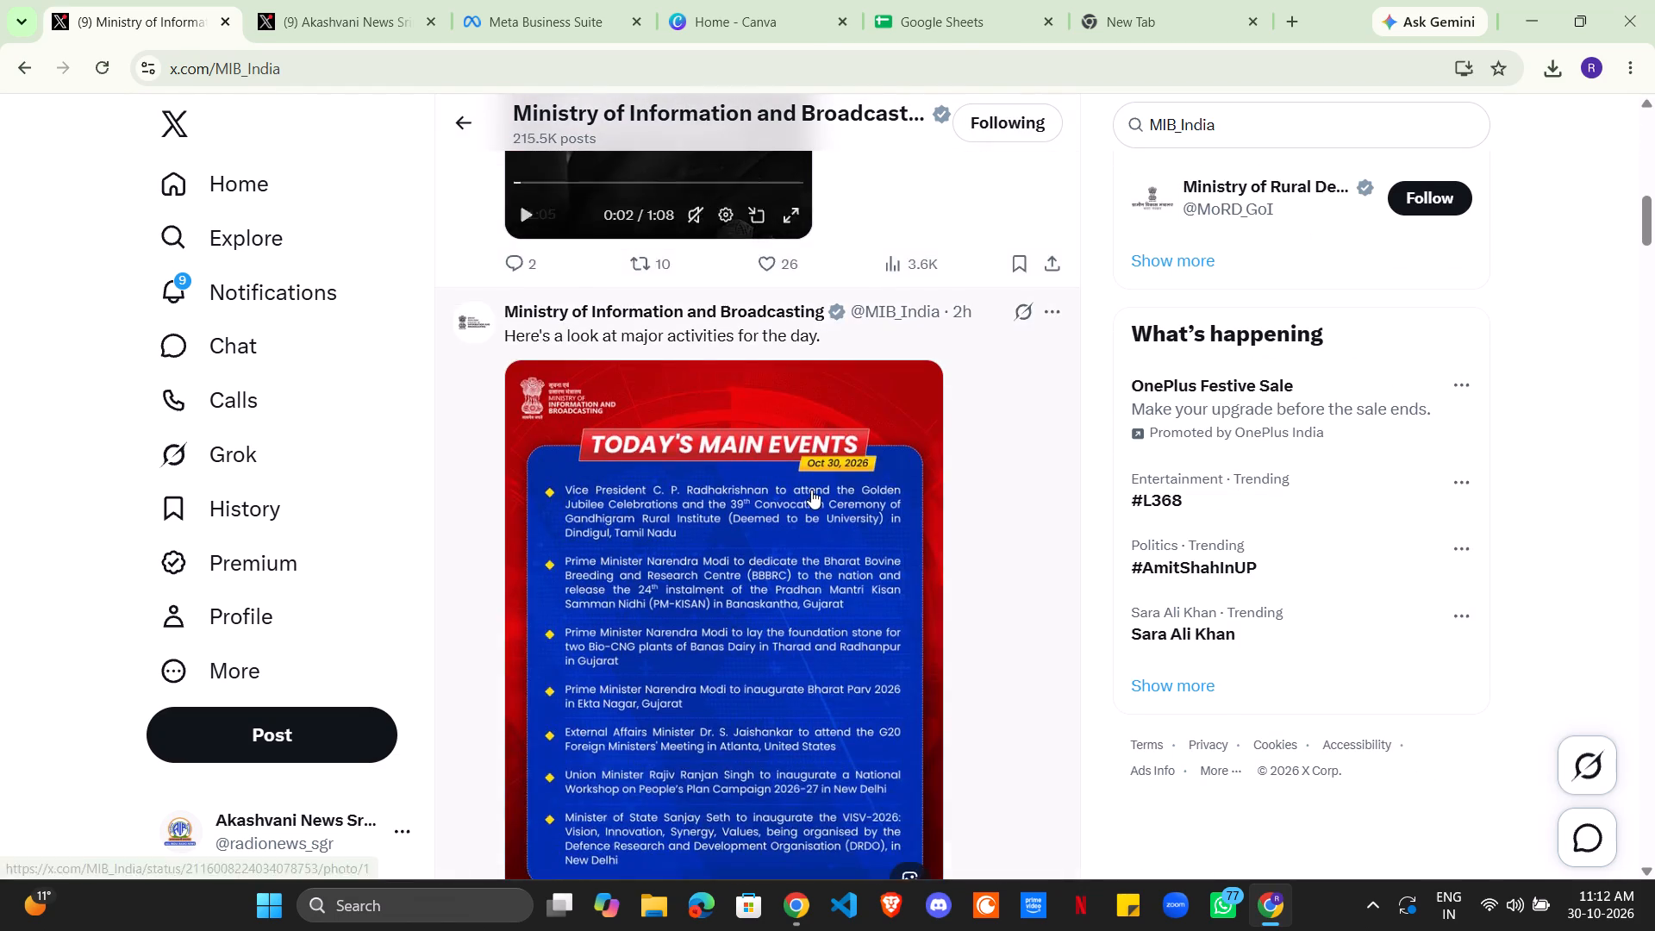
pyautogui.scroll(-6, 811, 490)
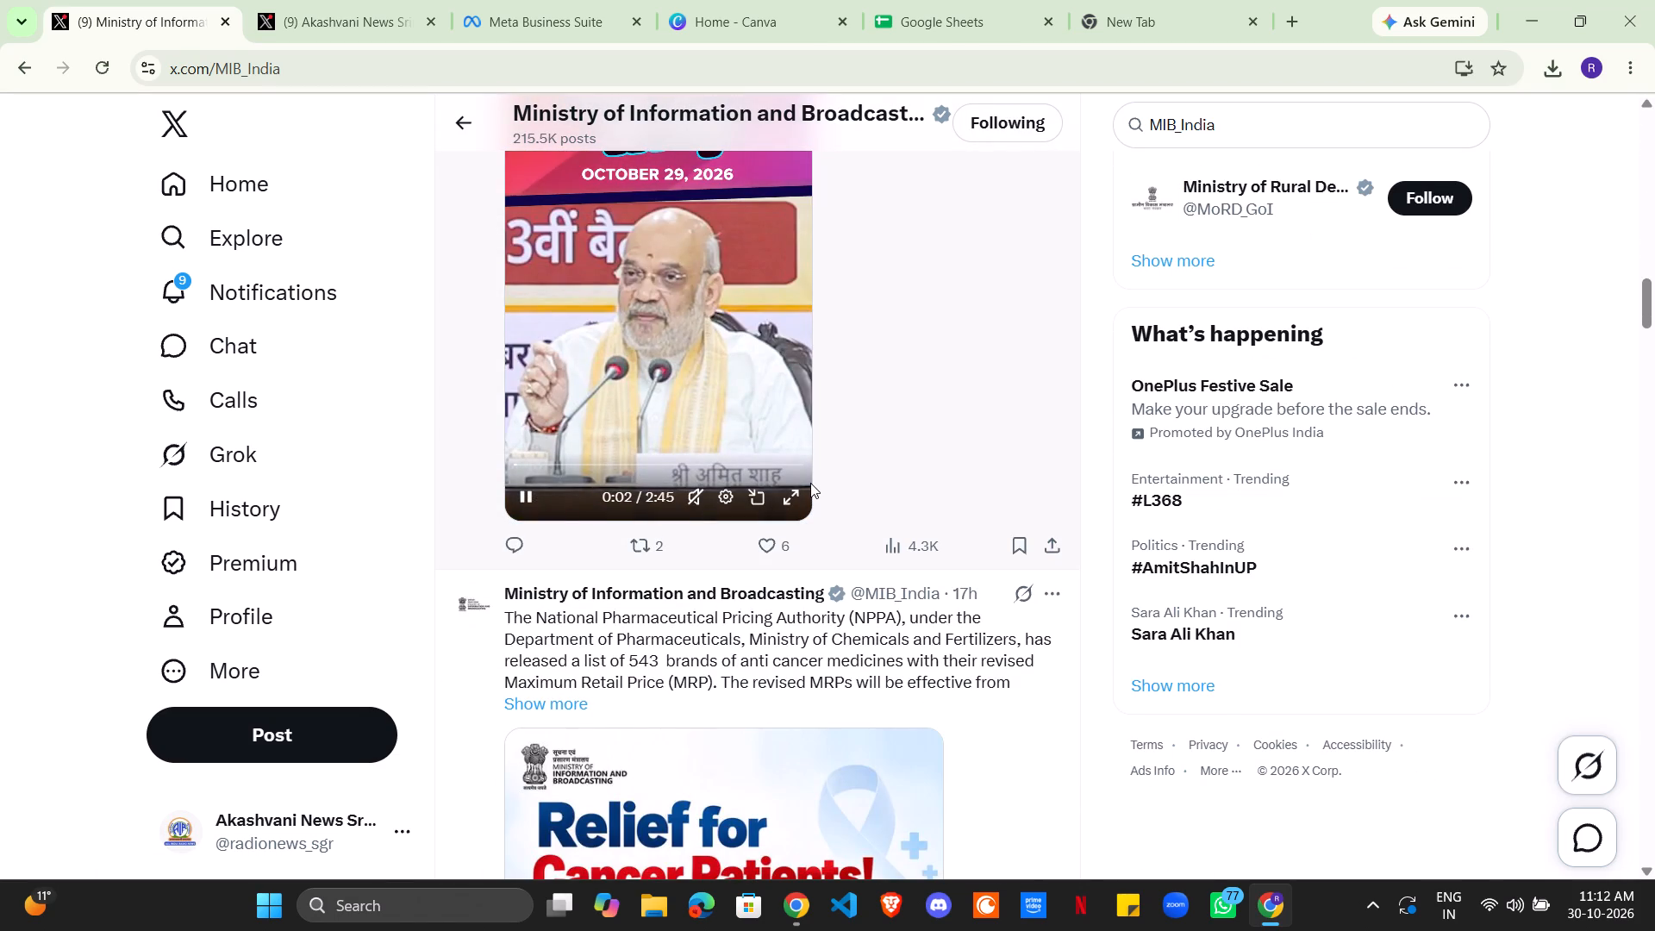
pyautogui.scroll(-15, 810, 483)
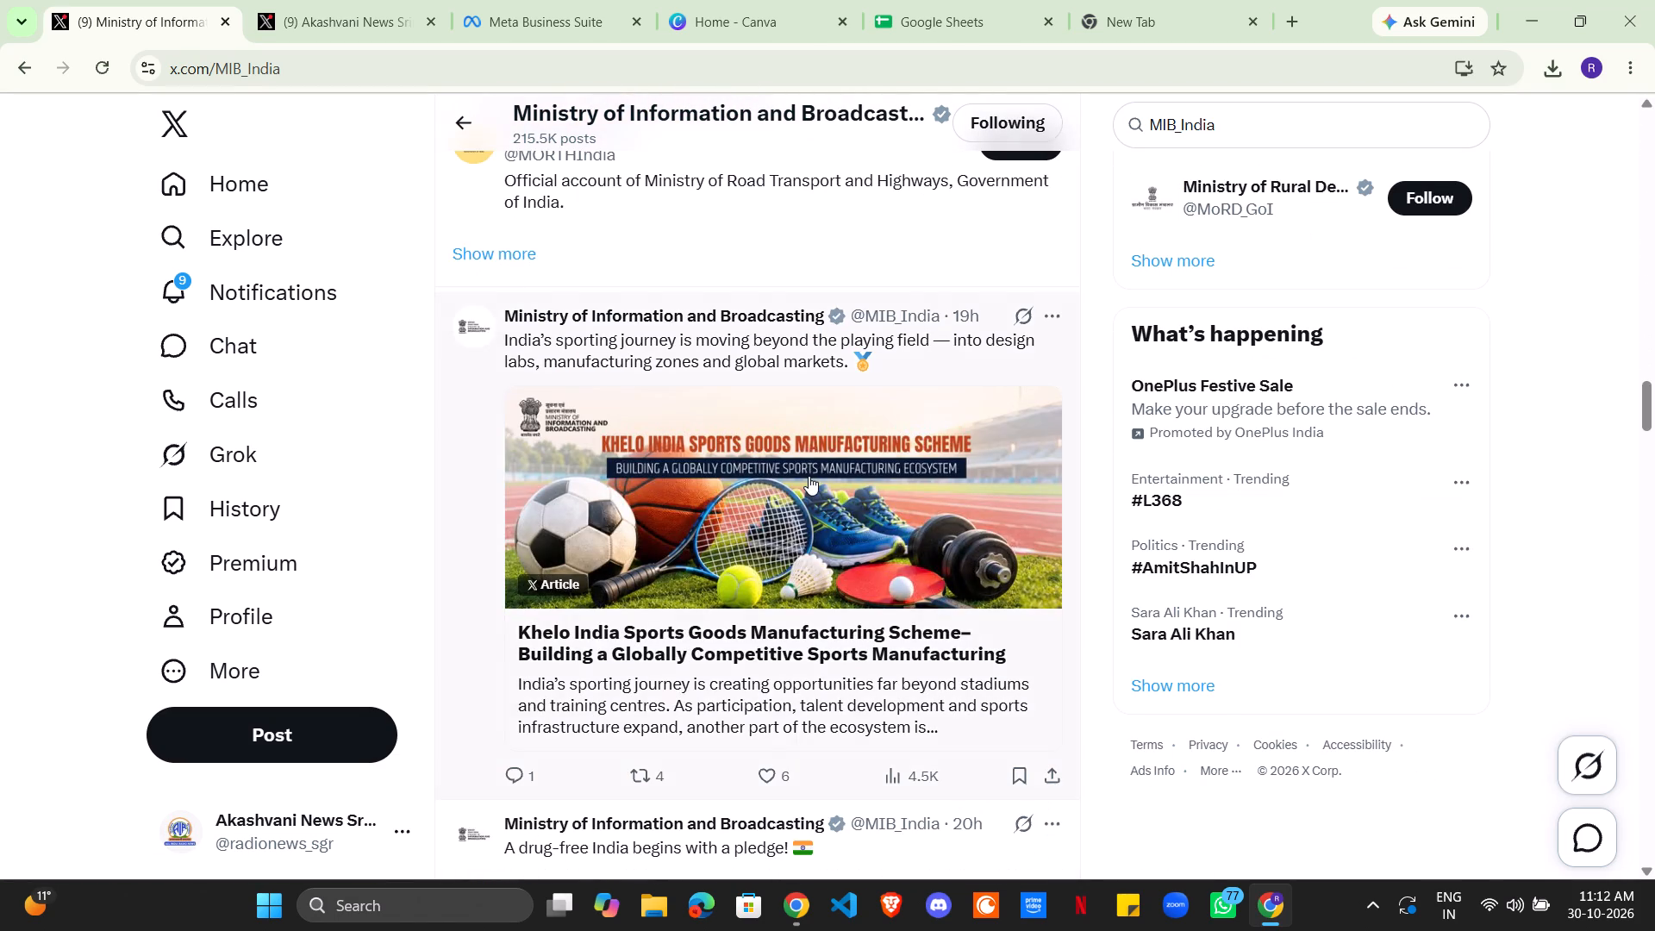
pyautogui.scroll(10, 803, 485)
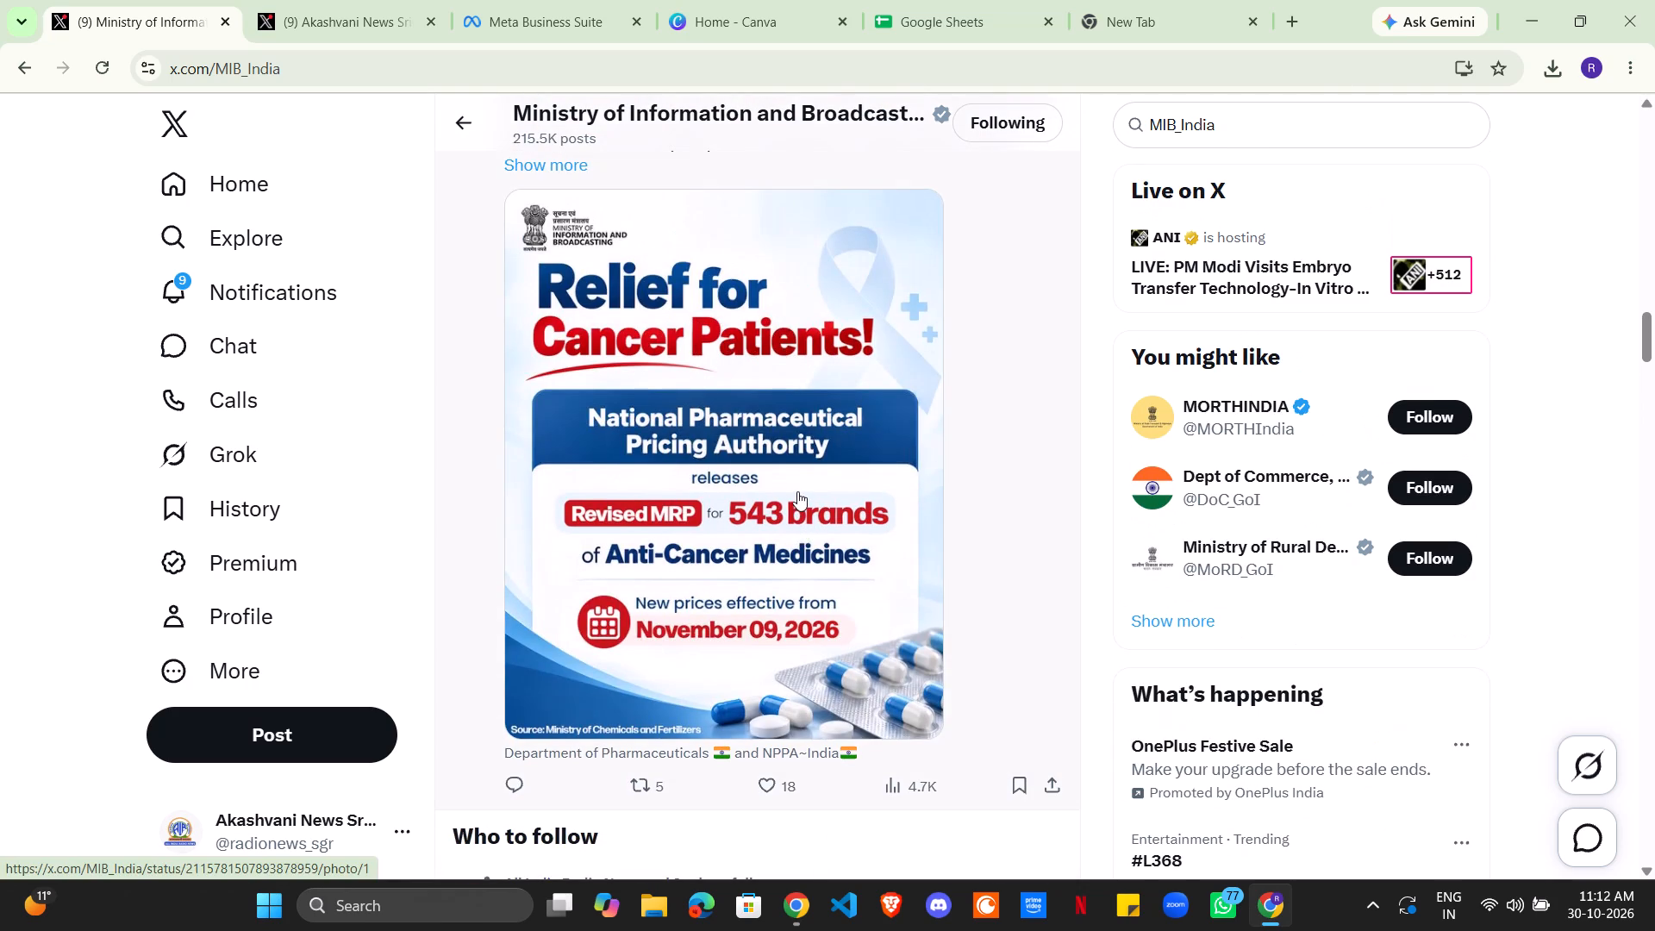
pyautogui.scroll(3, 797, 491)
pyautogui.click(557, 487)
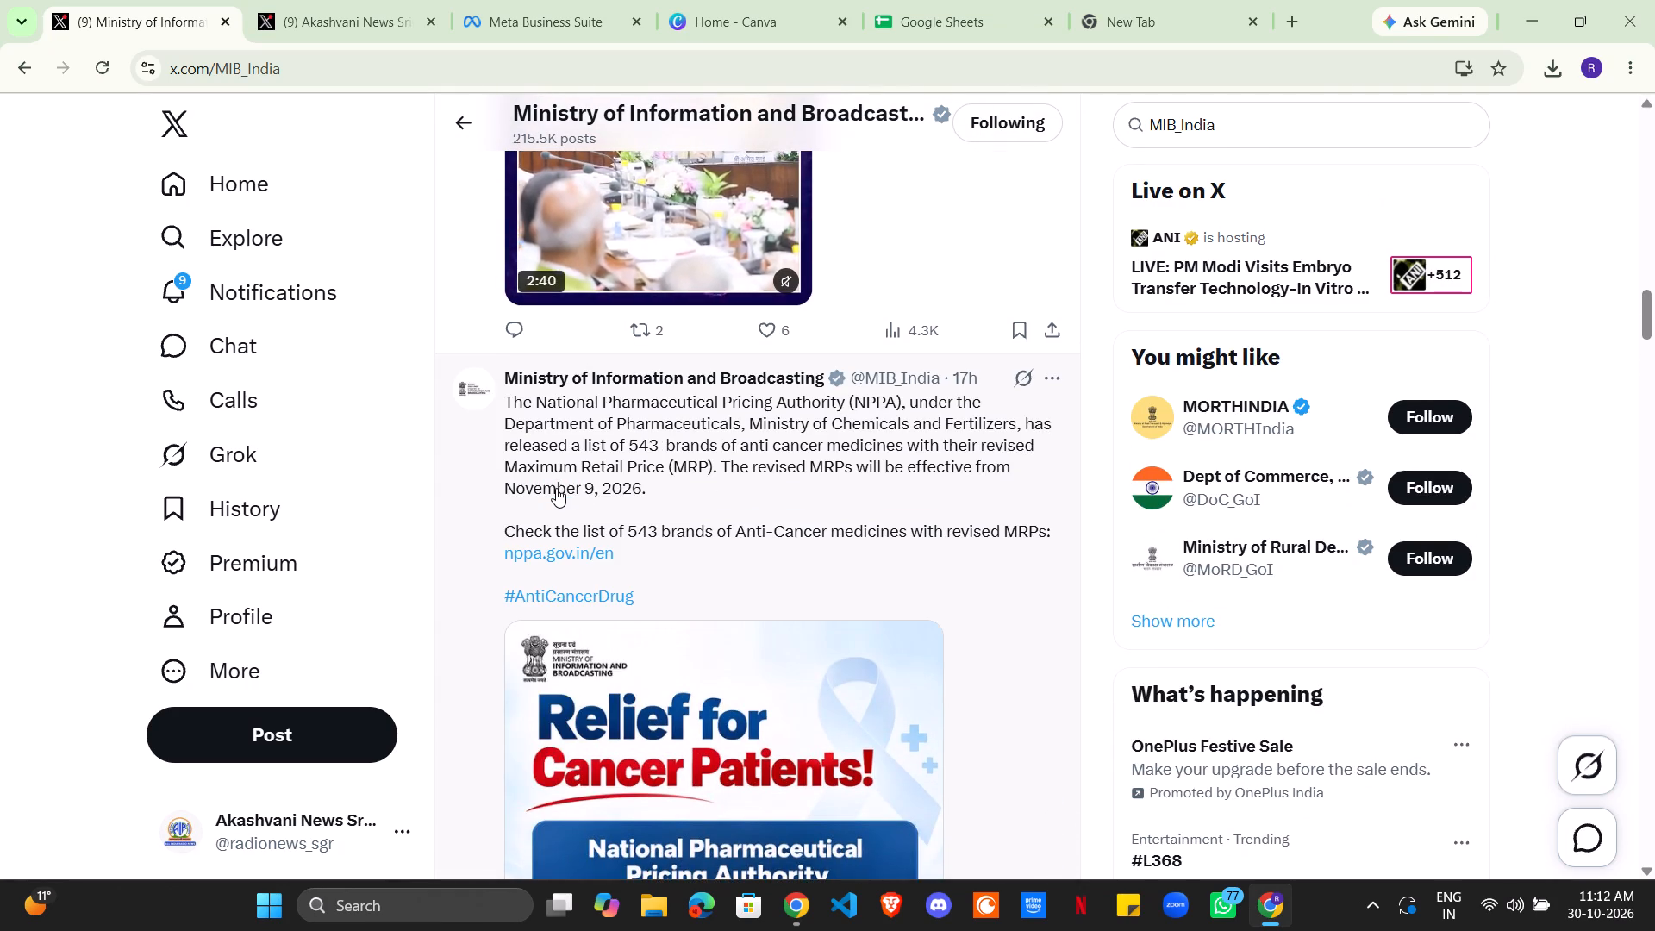
pyautogui.scroll(-4, 646, 500)
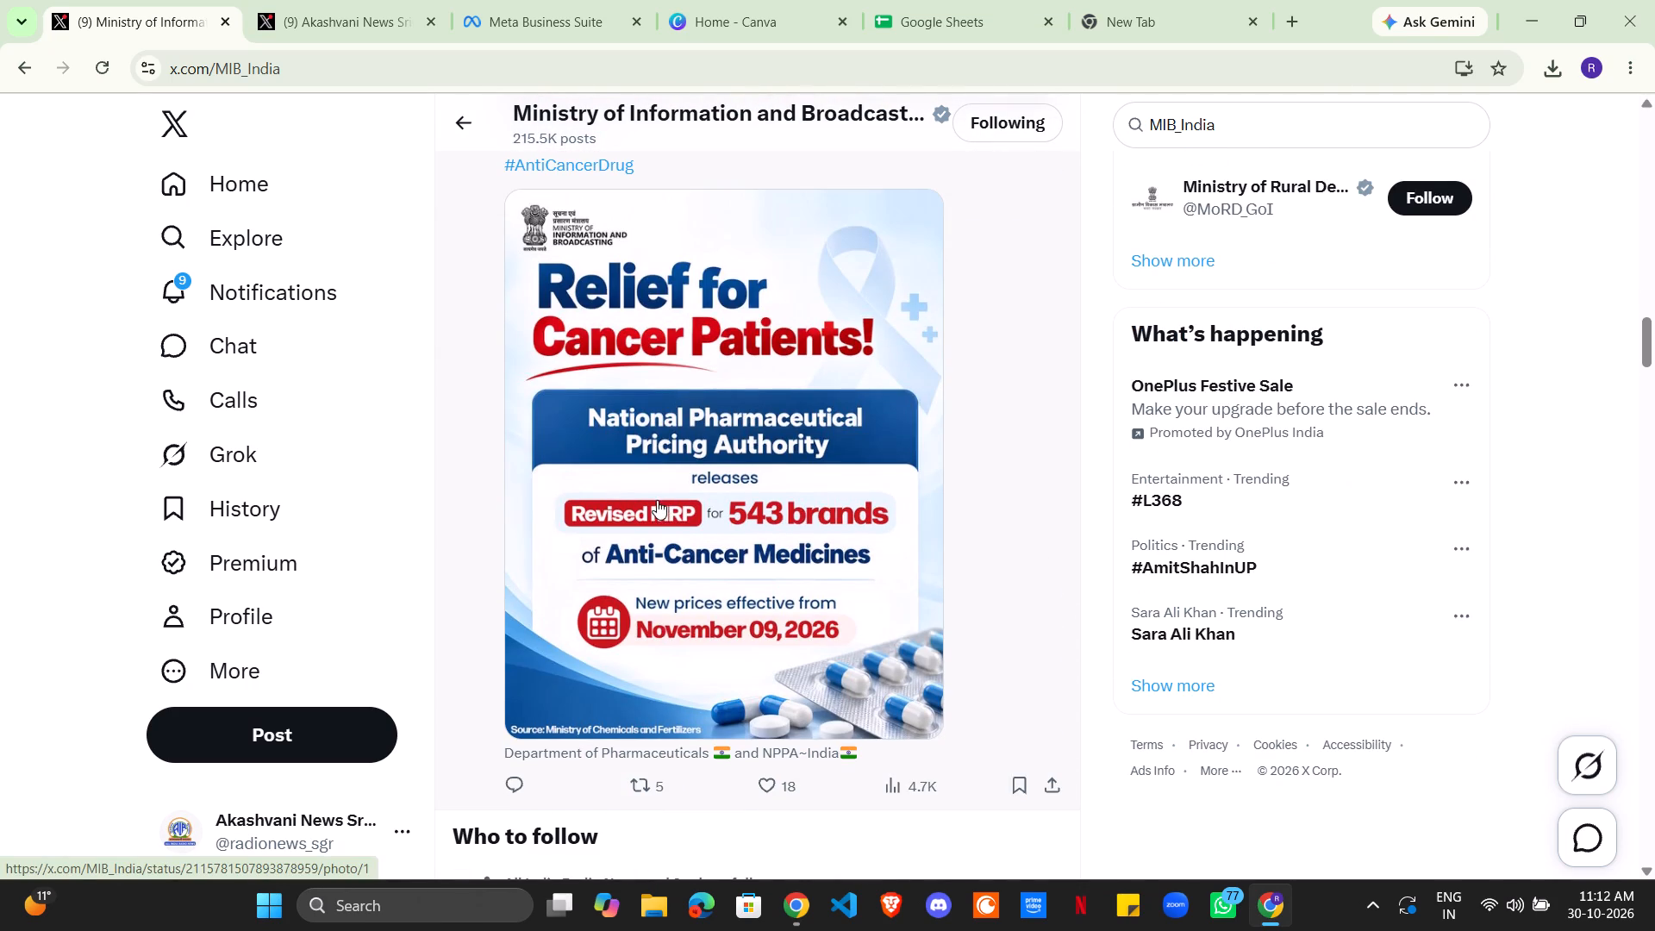
pyautogui.scroll(2, 657, 500)
pyautogui.moveTo(669, 382); pyautogui.dragTo(571, 270)
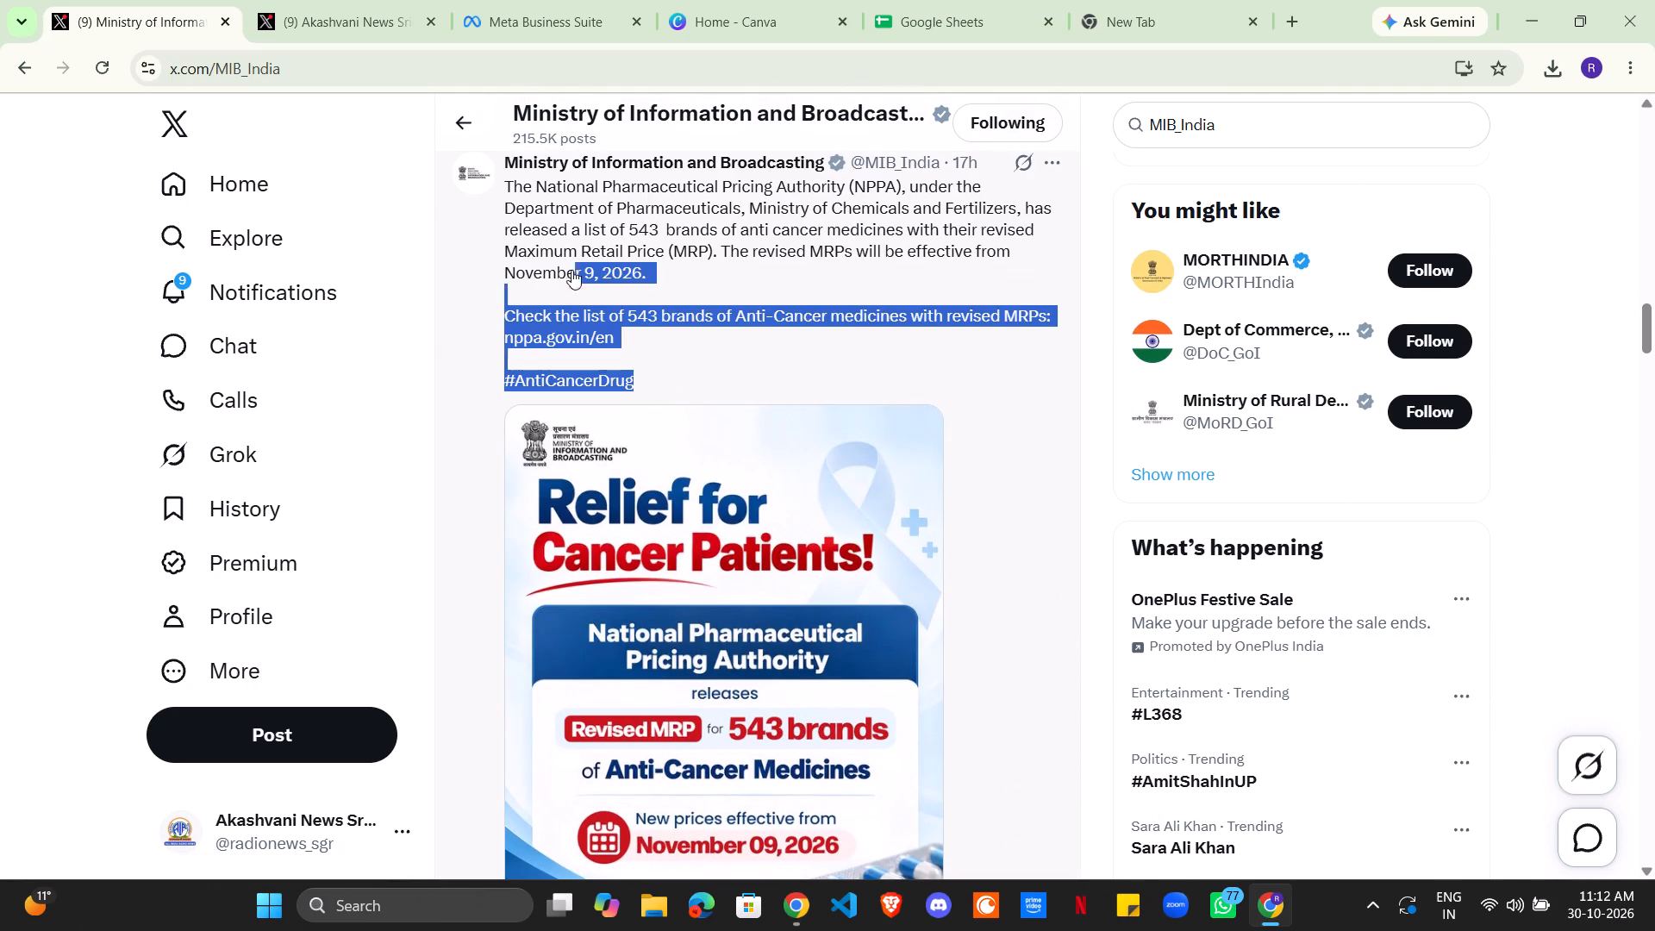
pyautogui.moveTo(571, 270); pyautogui.dragTo(502, 188)
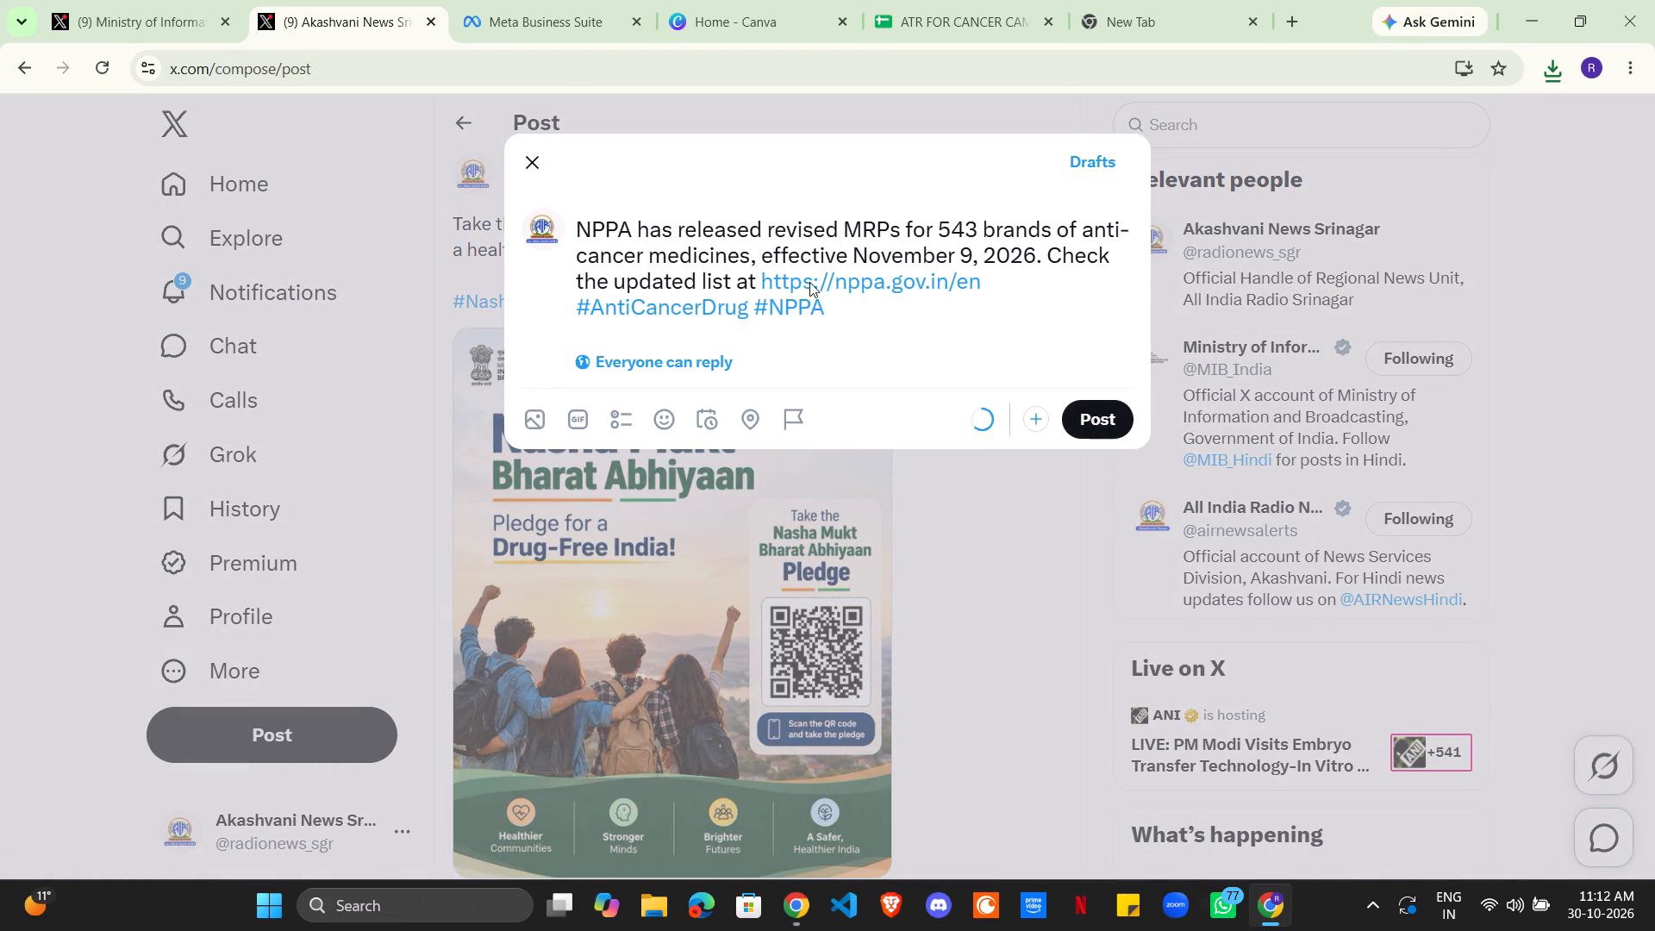
pyautogui.click(809, 282)
pyautogui.click(966, 282)
pyautogui.moveTo(987, 283); pyautogui.dragTo(753, 296)
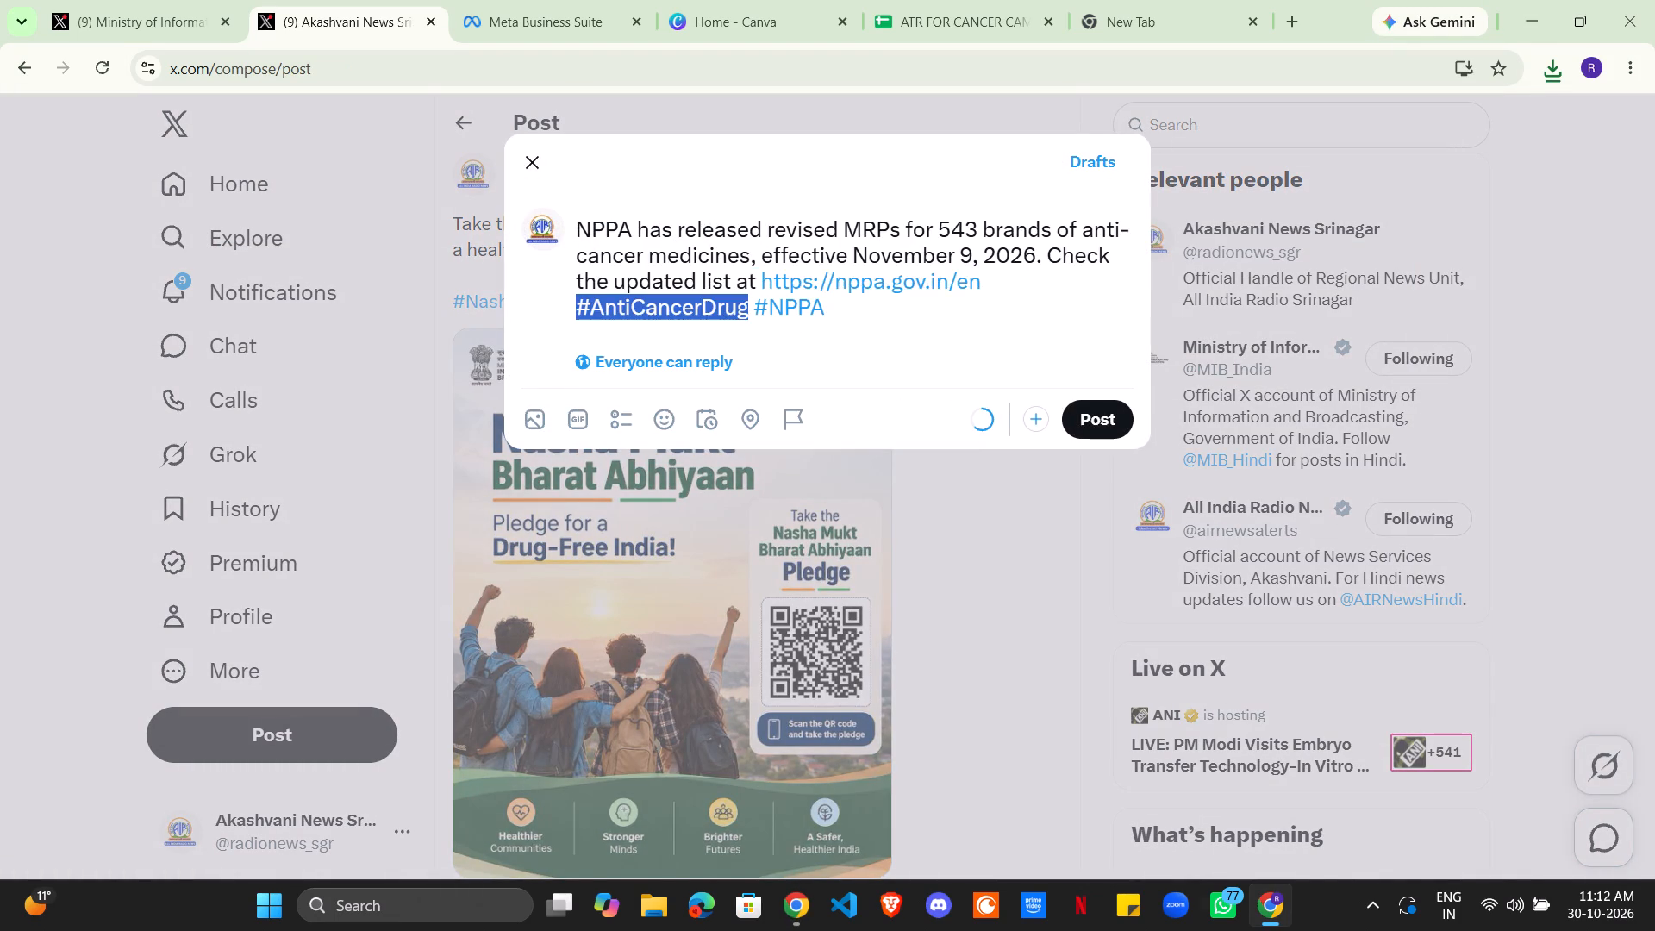
pyautogui.moveTo(753, 296); pyautogui.dragTo(759, 287)
pyautogui.hotkey('ctrl', 'c')
pyautogui.click(1281, 26)
pyautogui.hotkey('ctrl', 'v')
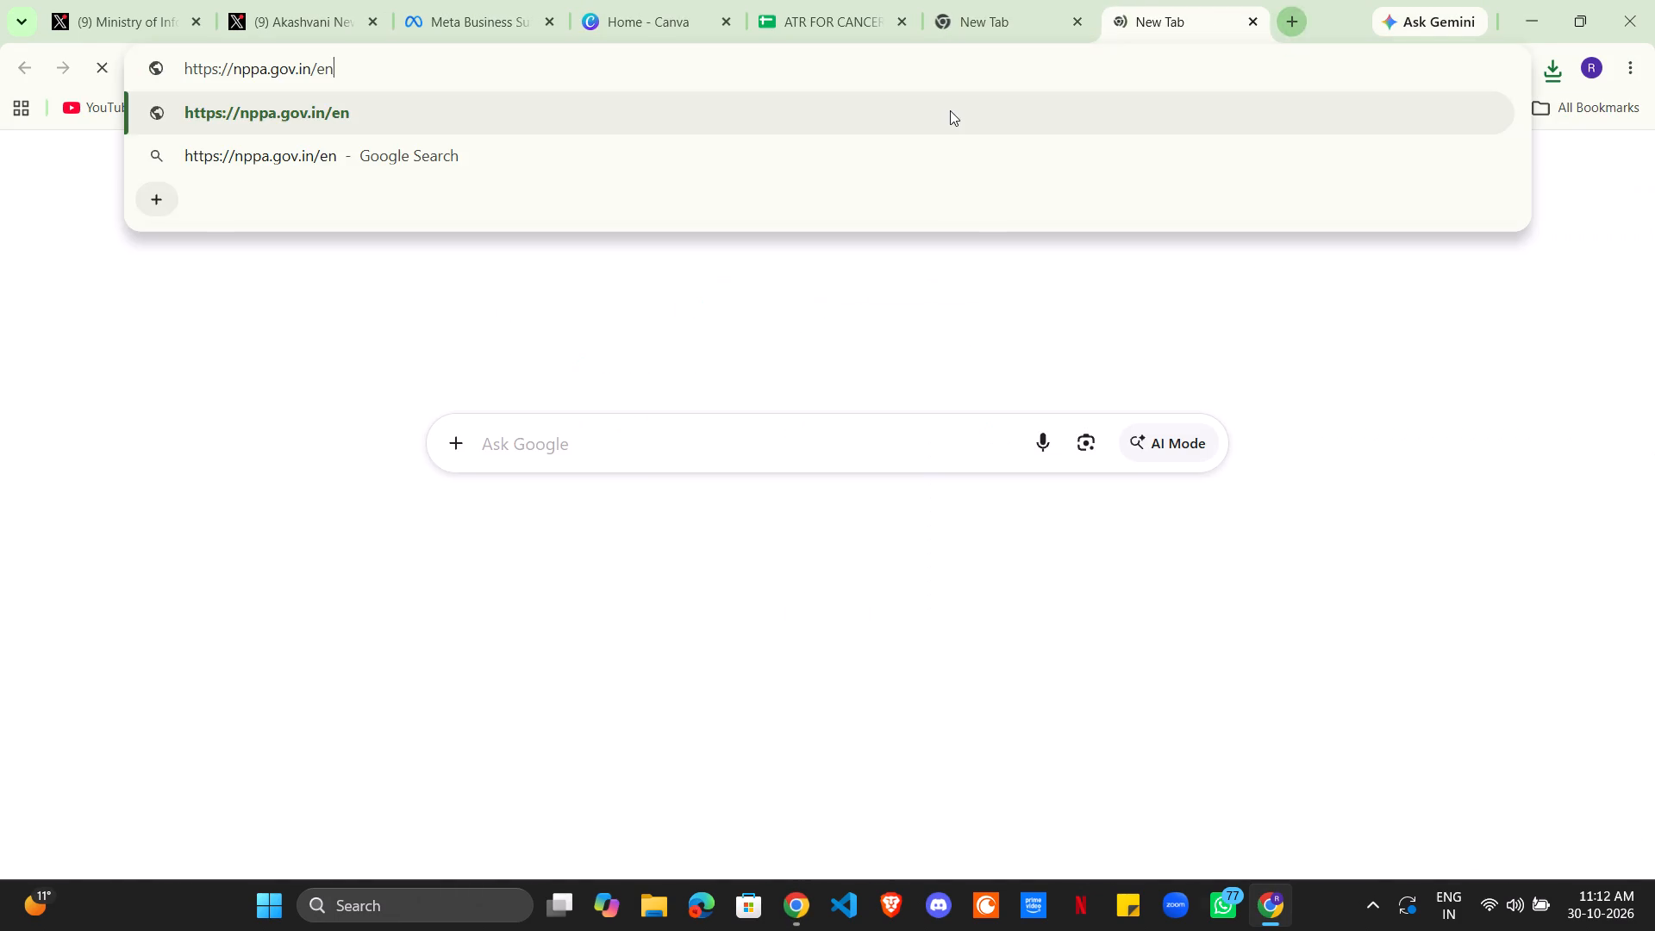
pyautogui.press('Return')
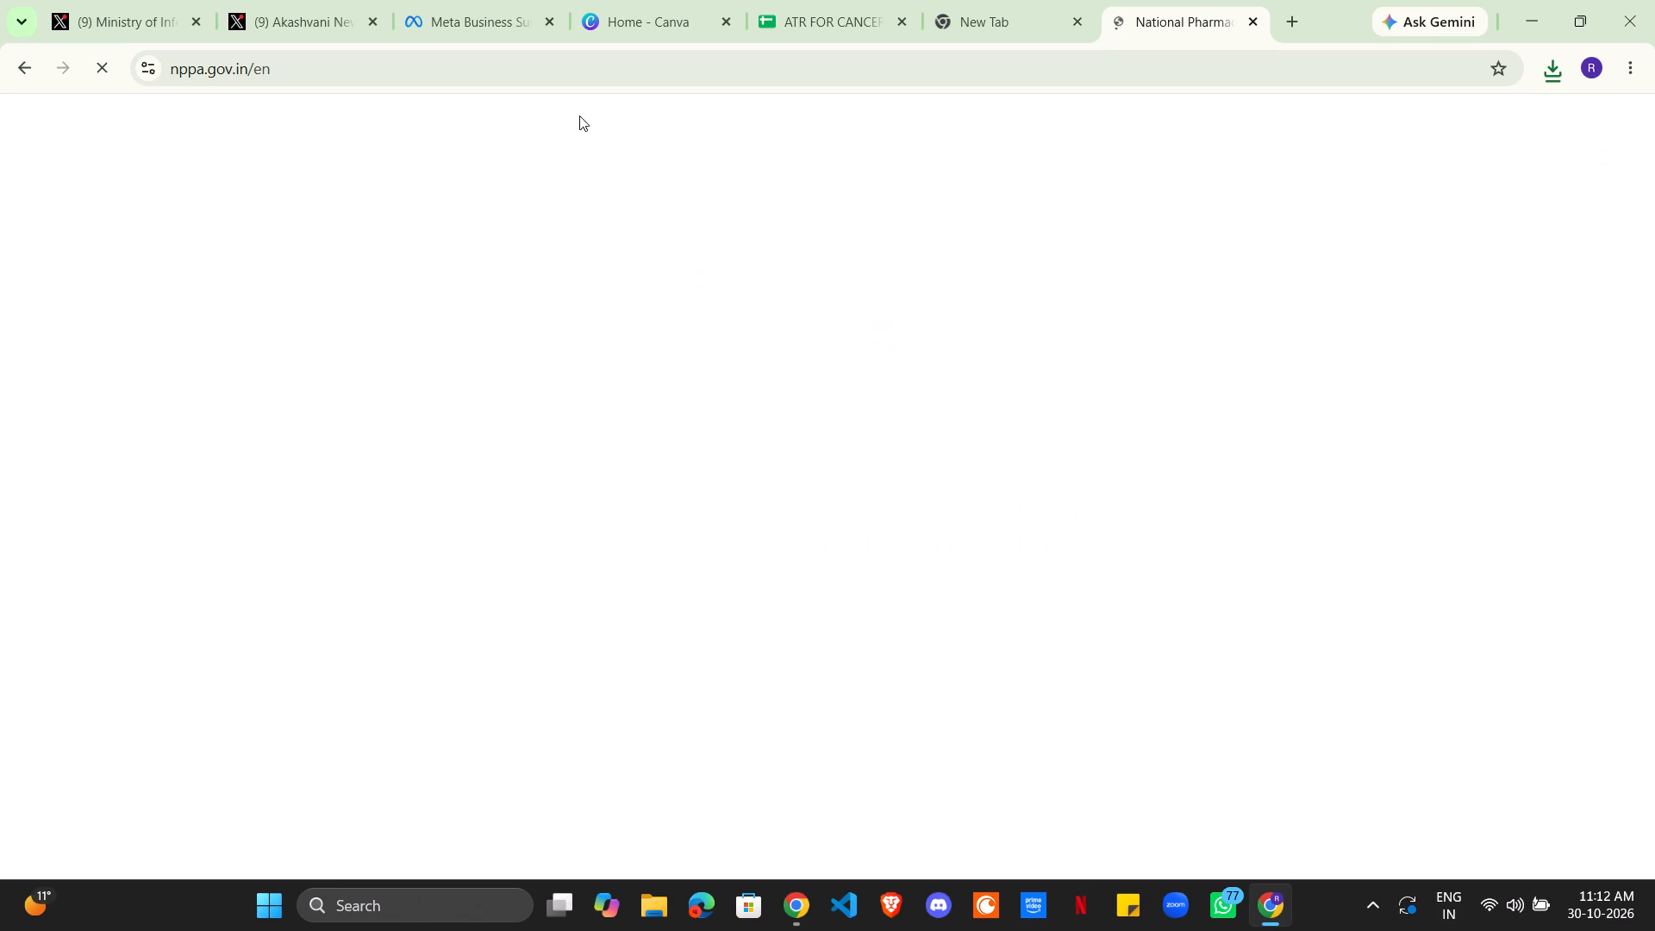
pyautogui.click(183, 3)
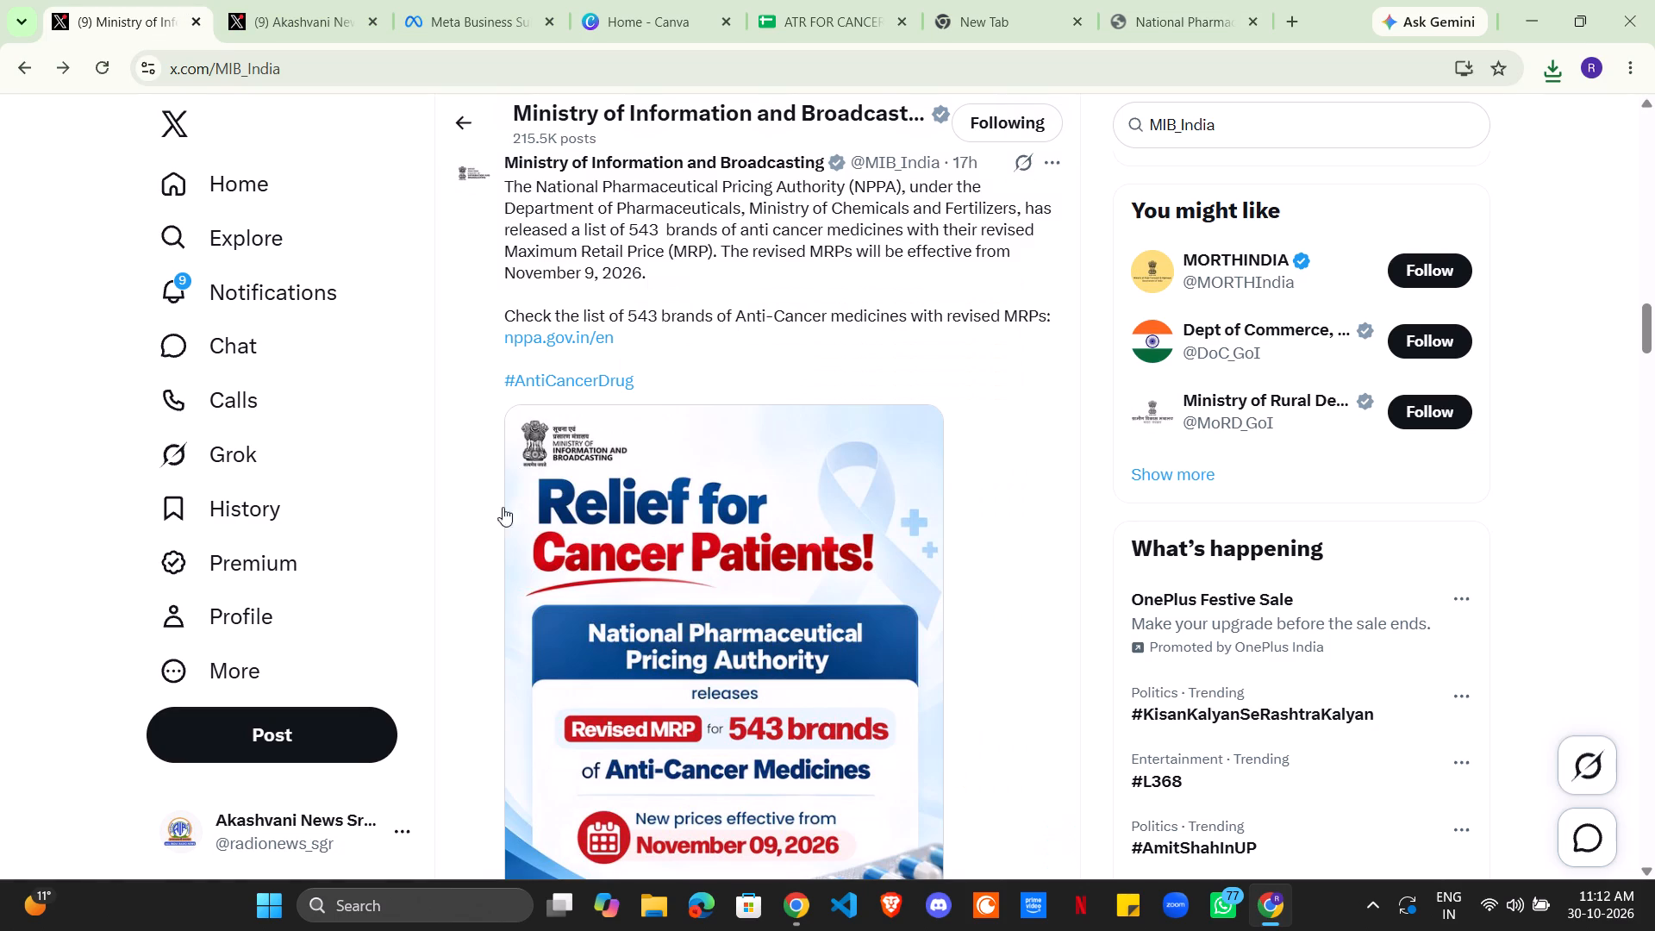
# Open the nppa.gov.in link in the Ministry's post and close both NPPA website pages.
pyautogui.click(567, 341)
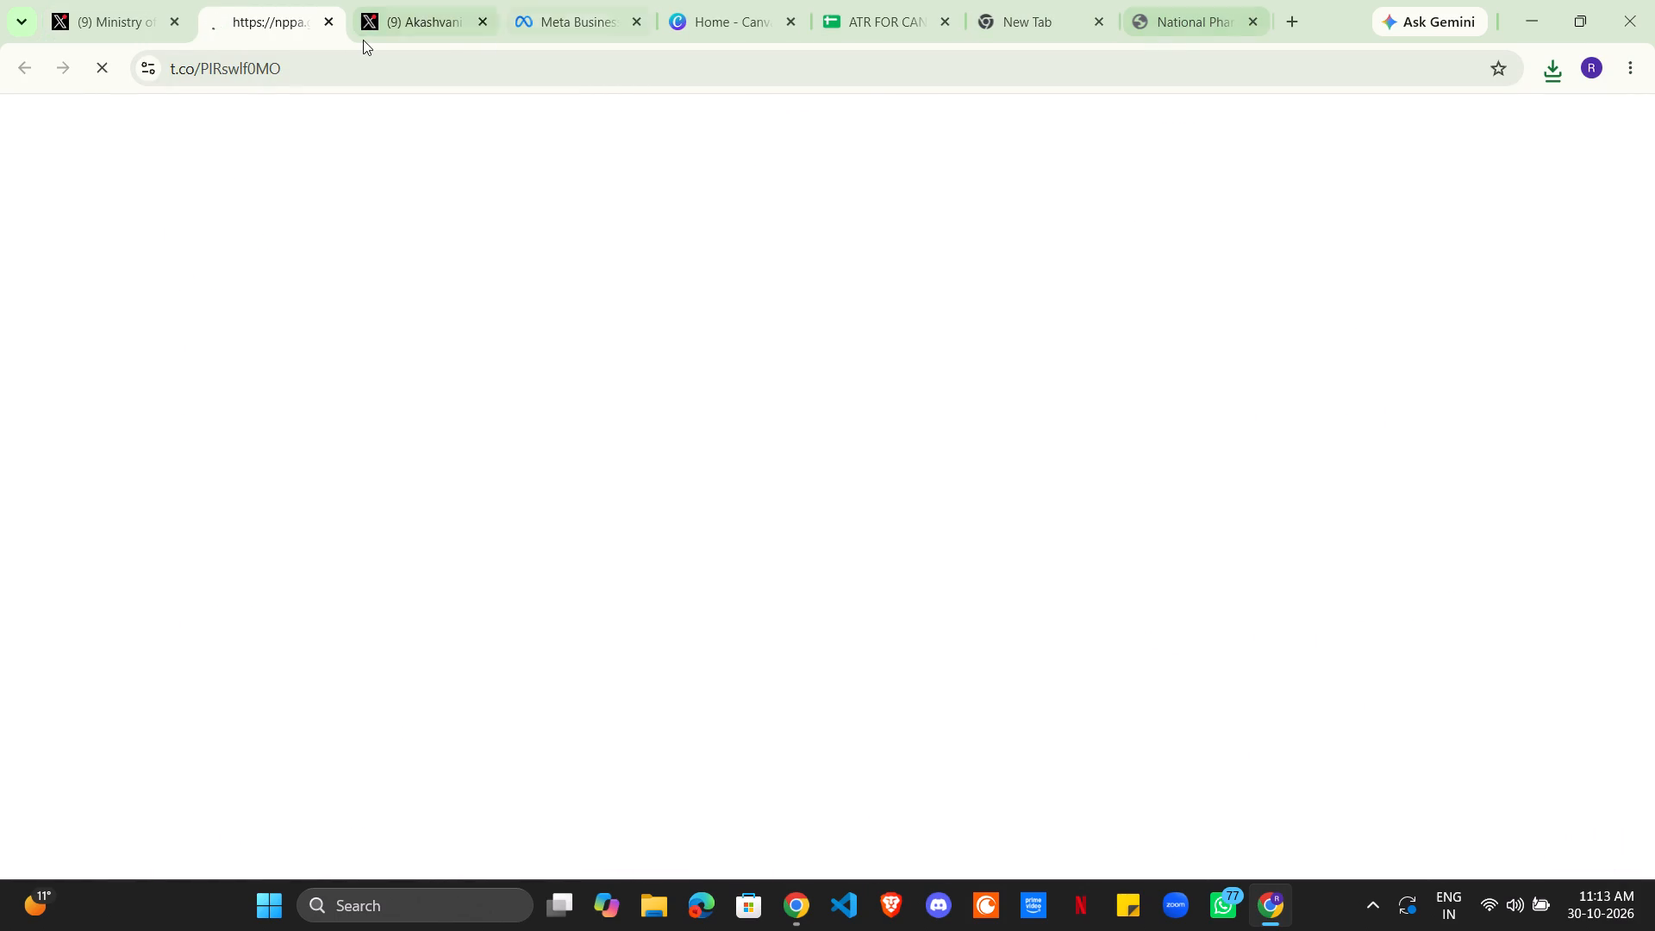
pyautogui.click(330, 20)
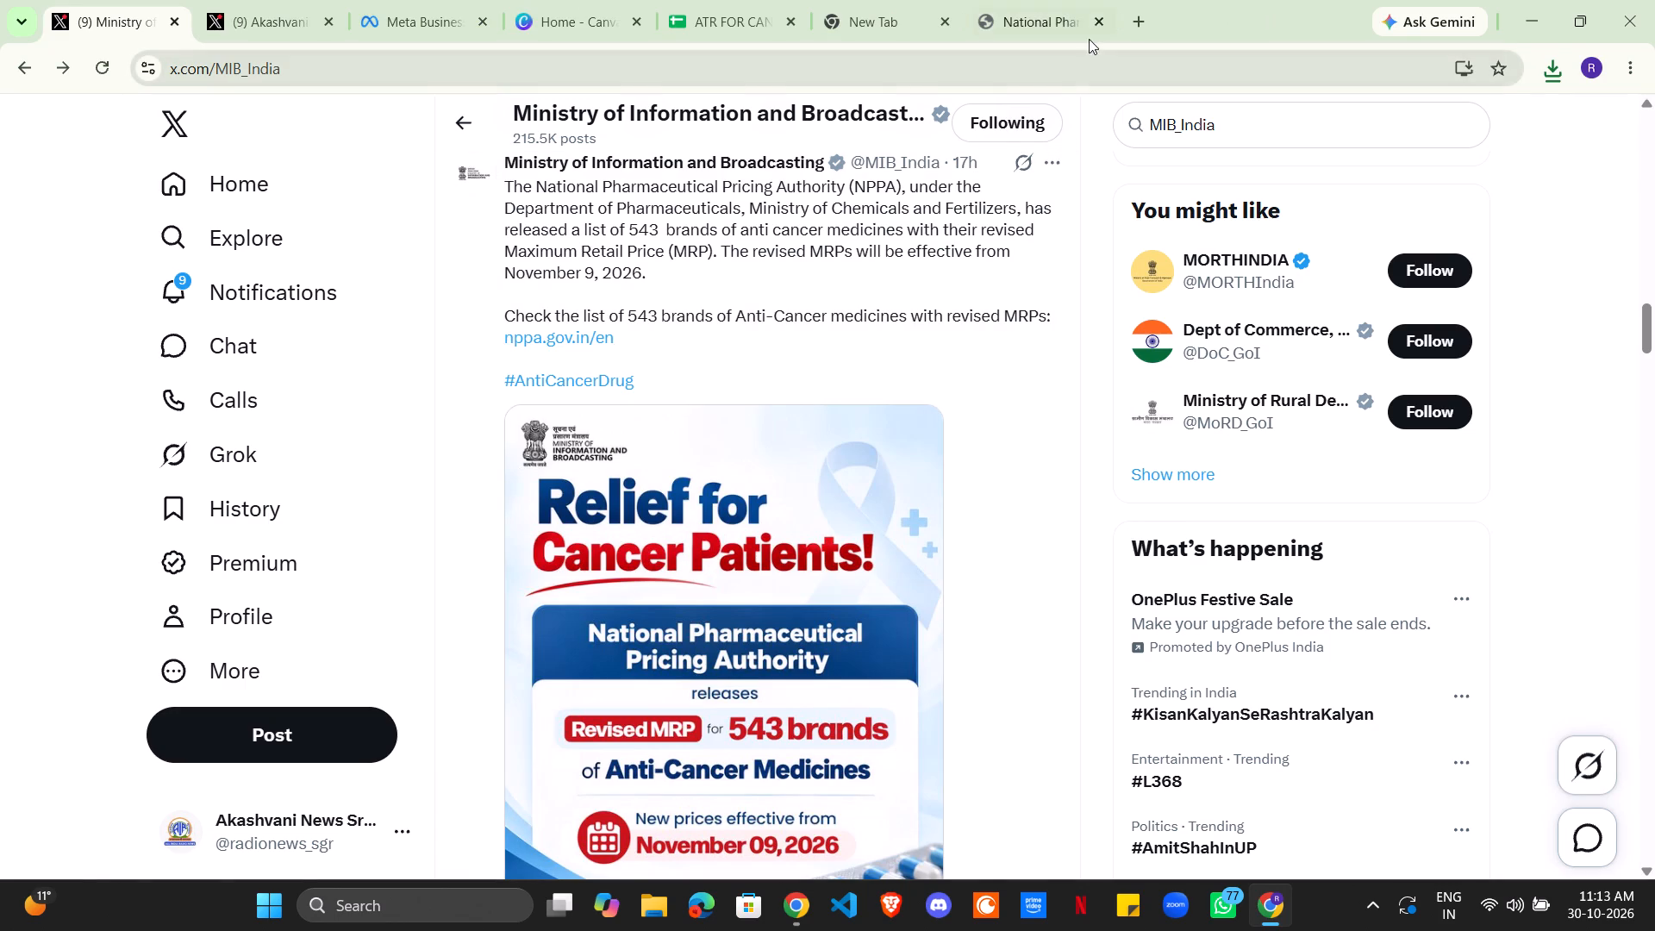
pyautogui.click(1084, 16)
pyautogui.click(1107, 19)
# In the draft X post, move the #AntiCancerDrug #NPPA hashtags to a separate paragraph with a blank line above, and copy the whole text.
pyautogui.click(324, 0)
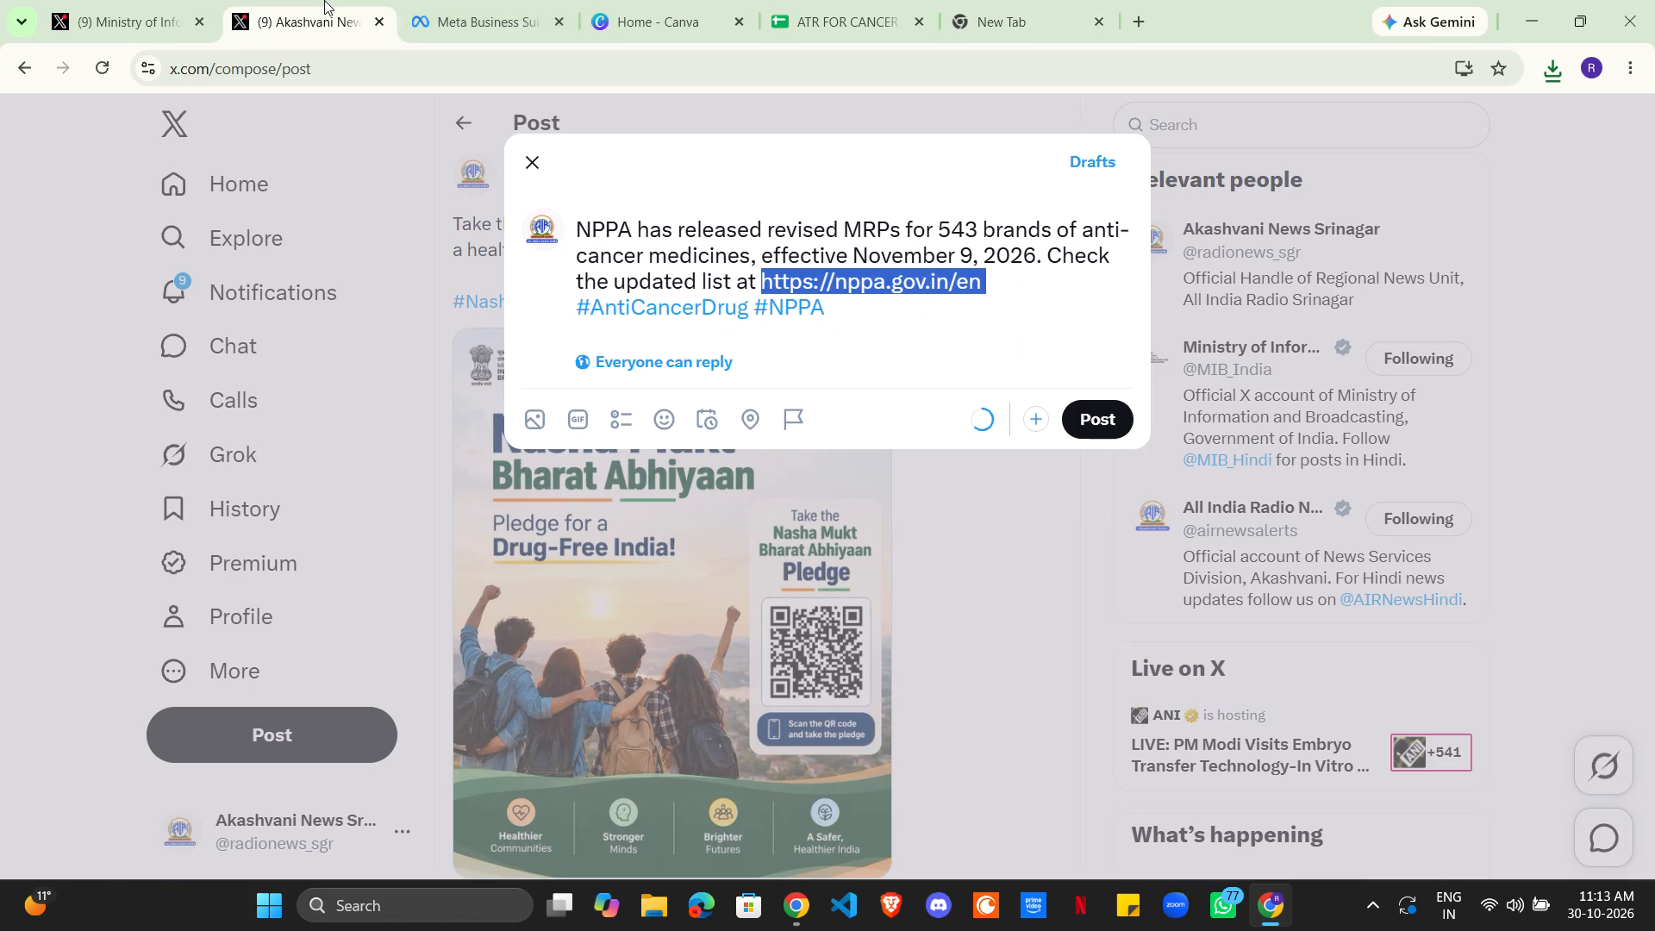
pyautogui.click(825, 291)
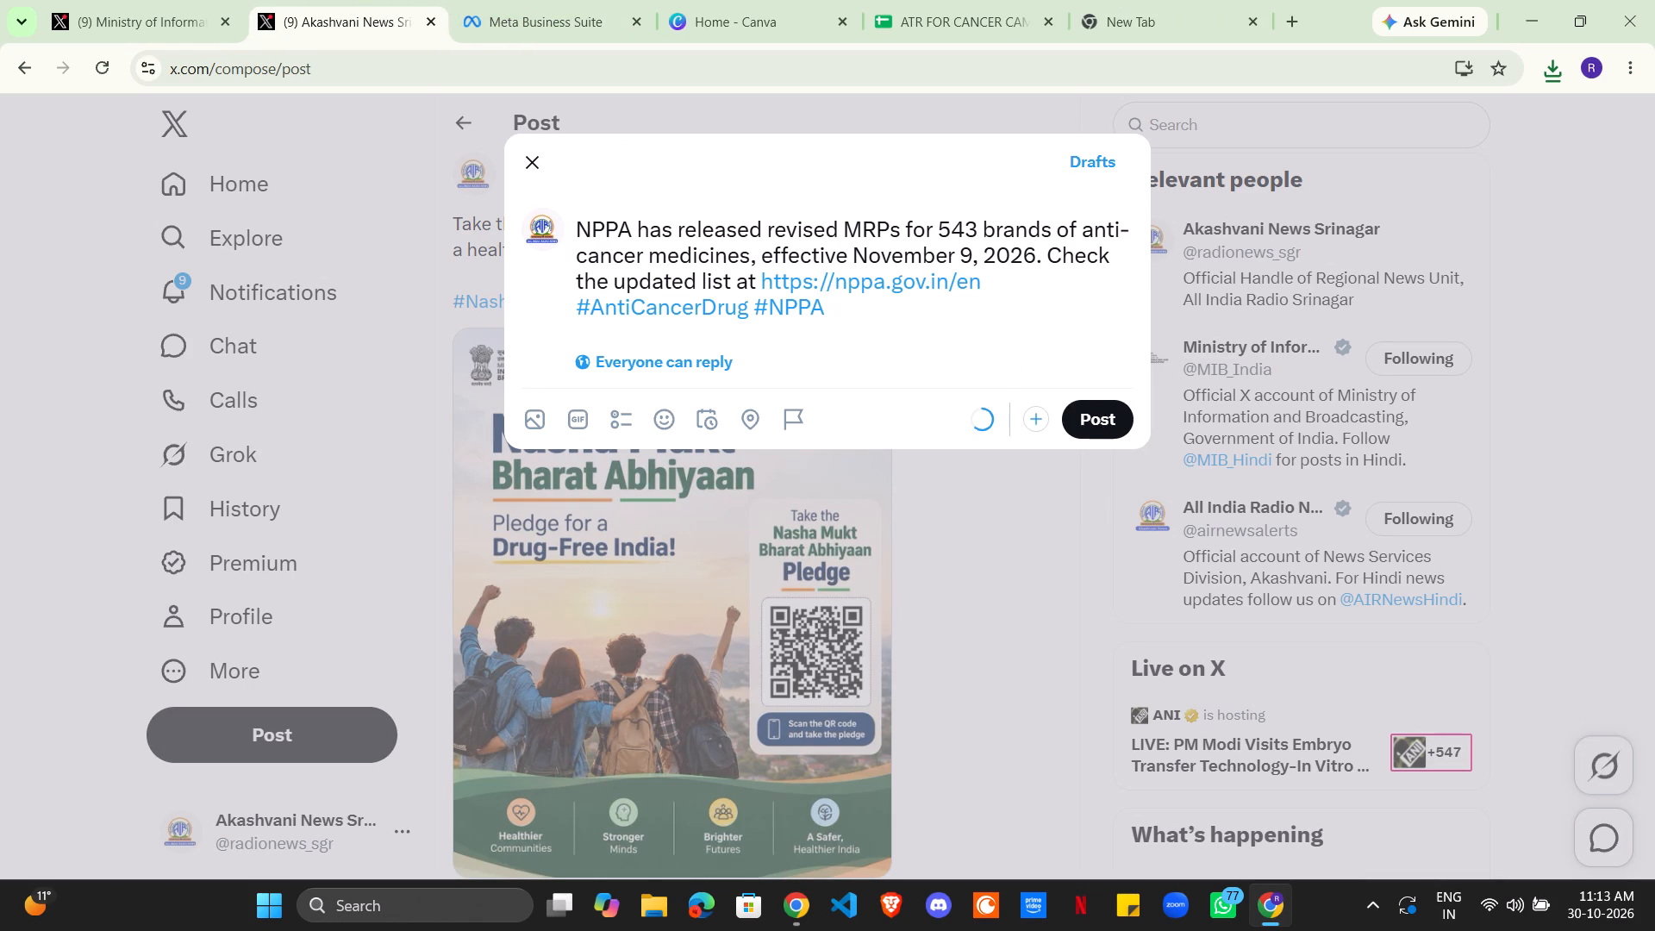
pyautogui.click(587, 308)
pyautogui.click(567, 307)
pyautogui.click(577, 311)
pyautogui.press('Return')
pyautogui.press('Return')
pyautogui.hotkey('ctrl', 'a')
pyautogui.hotkey('ctrl', 'c')
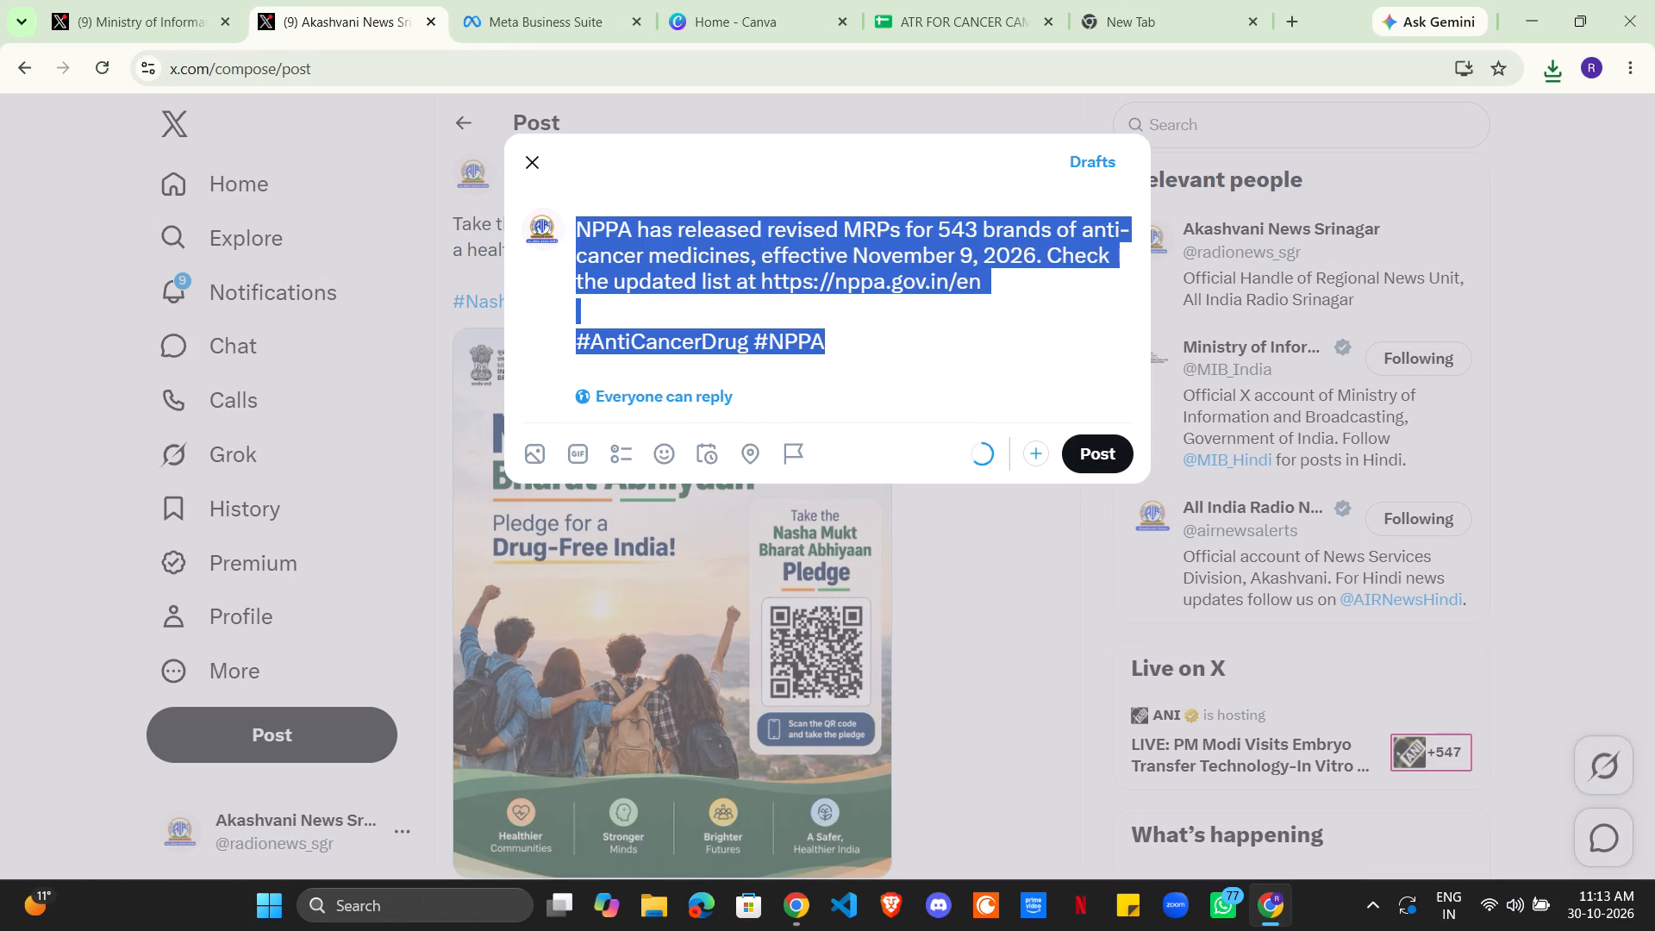
# Attach the saved "Relief for Cancer Patients!" image from the desktop to the draft X post.
pyautogui.click(905, 323)
pyautogui.moveTo(1347, 9); pyautogui.dragTo(1444, 78)
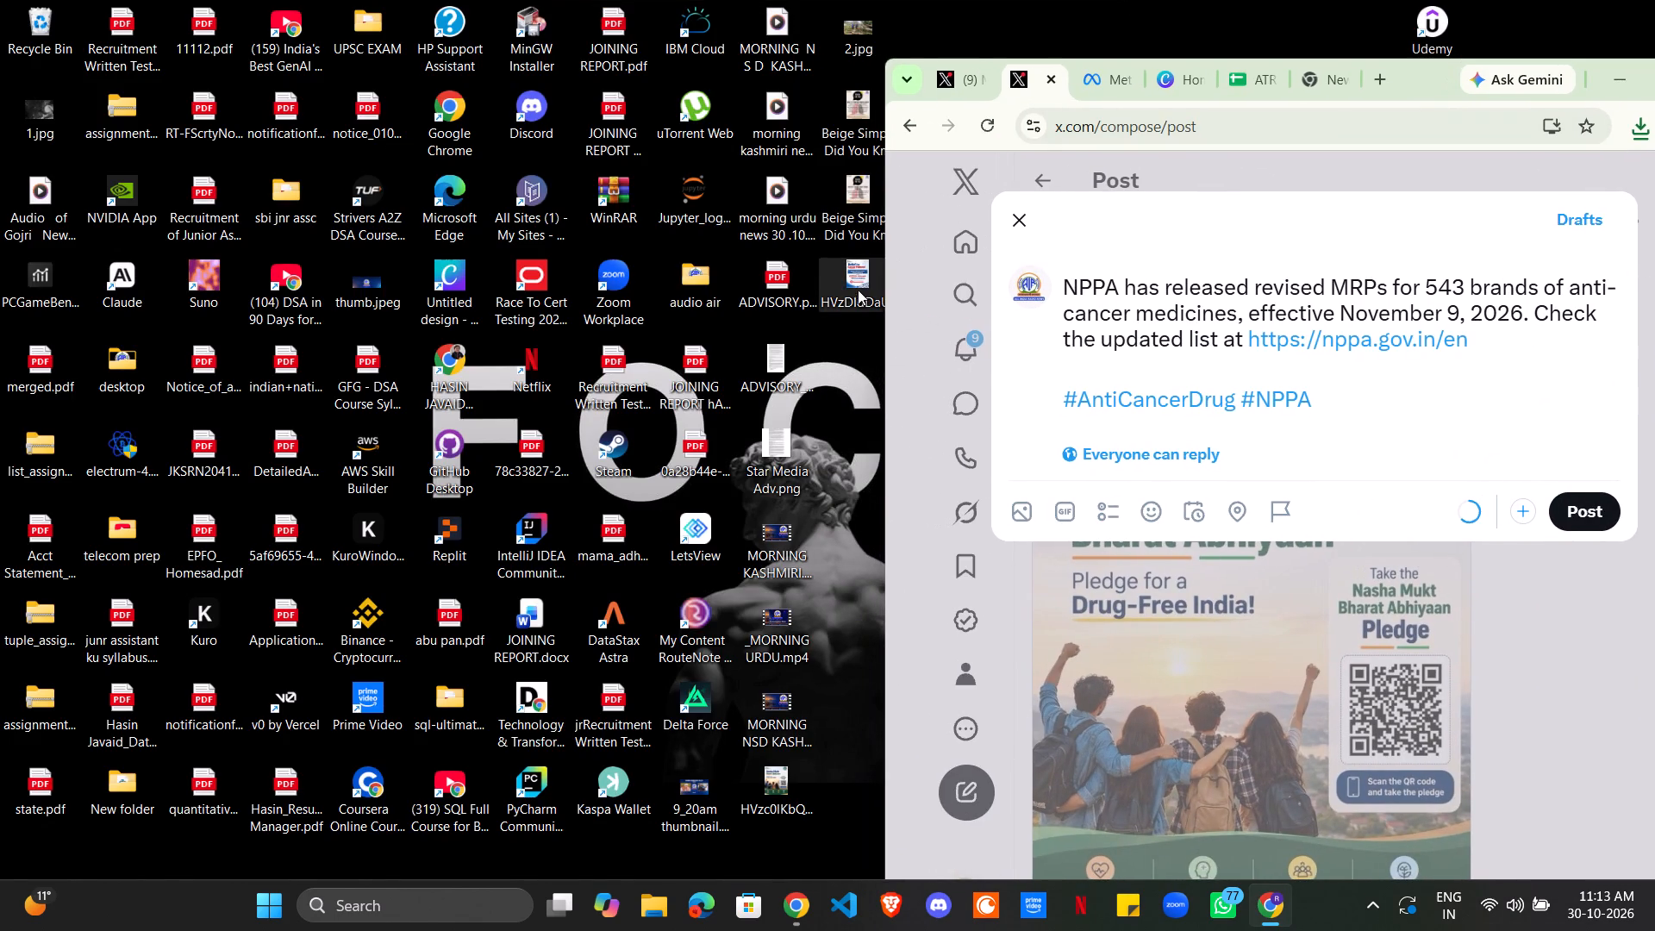
pyautogui.moveTo(858, 291); pyautogui.dragTo(1267, 355)
pyautogui.moveTo(1426, 89); pyautogui.dragTo(1287, 0)
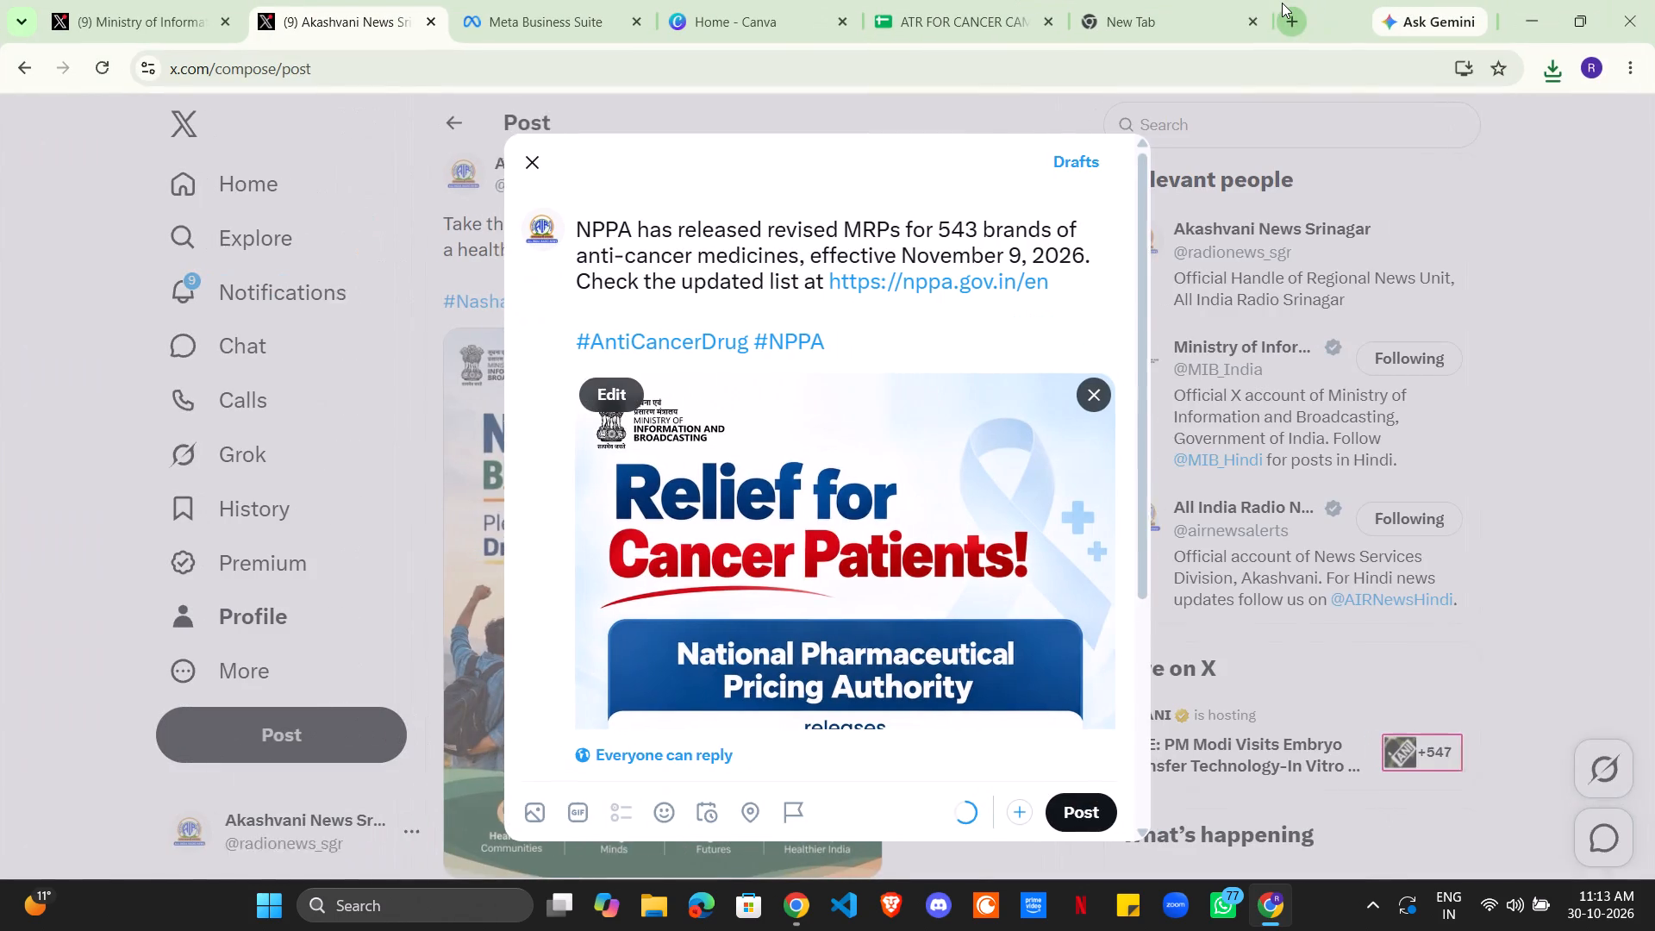
pyautogui.scroll(-6, 1008, 183)
pyautogui.click(640, 709)
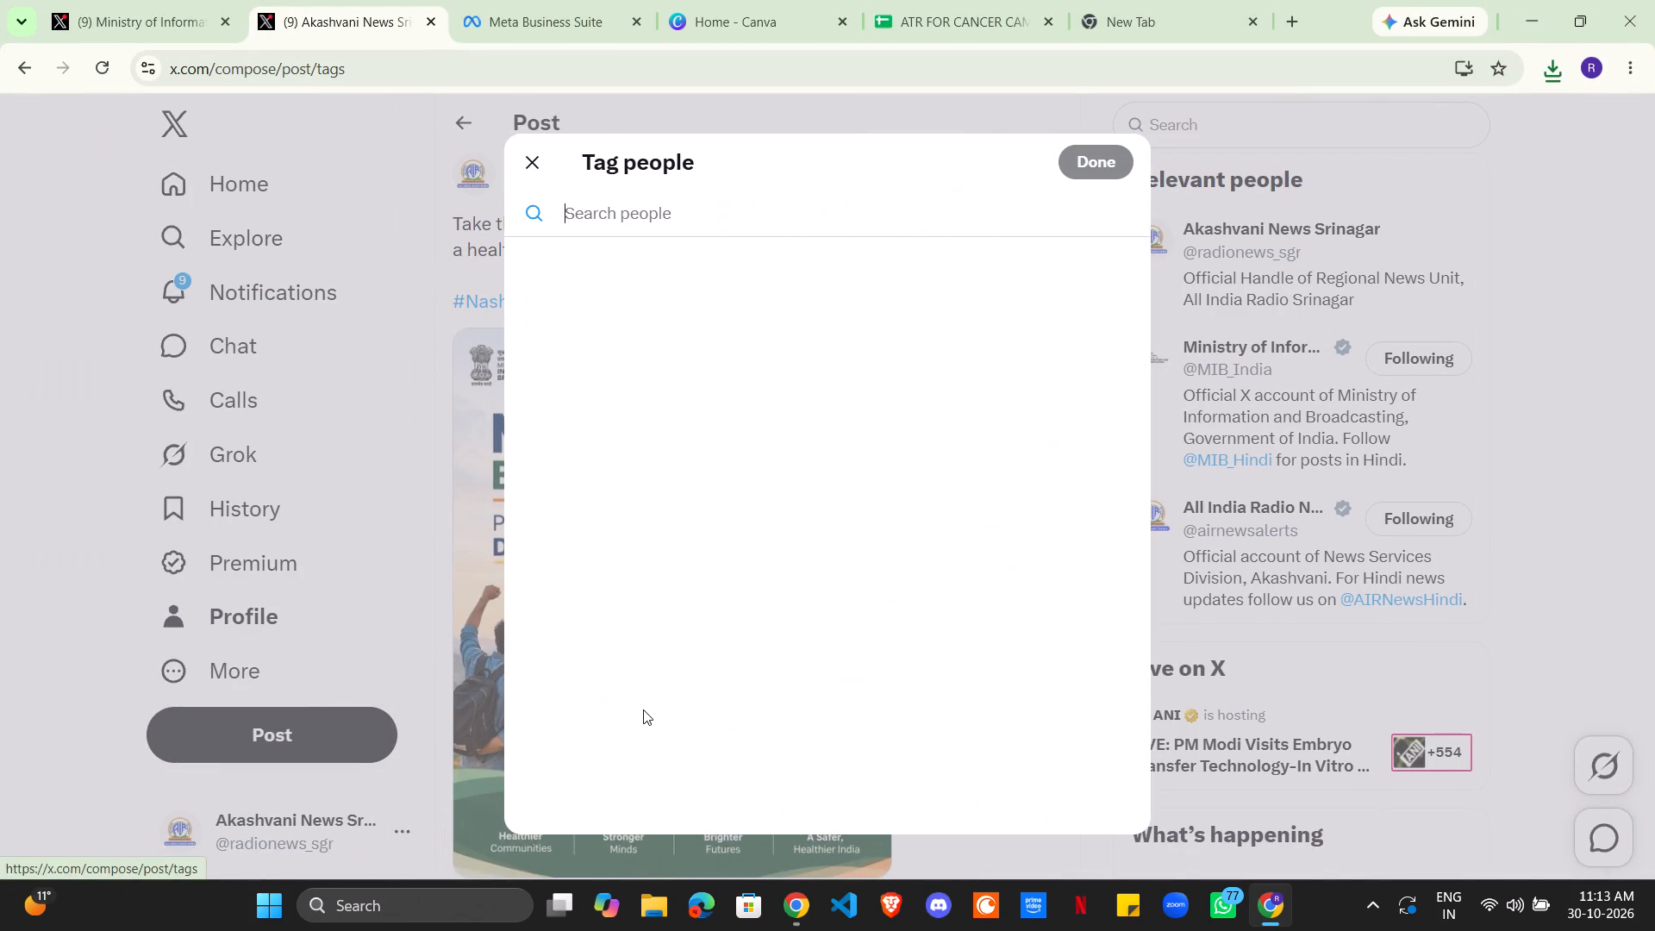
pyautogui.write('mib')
pyautogui.click(760, 280)
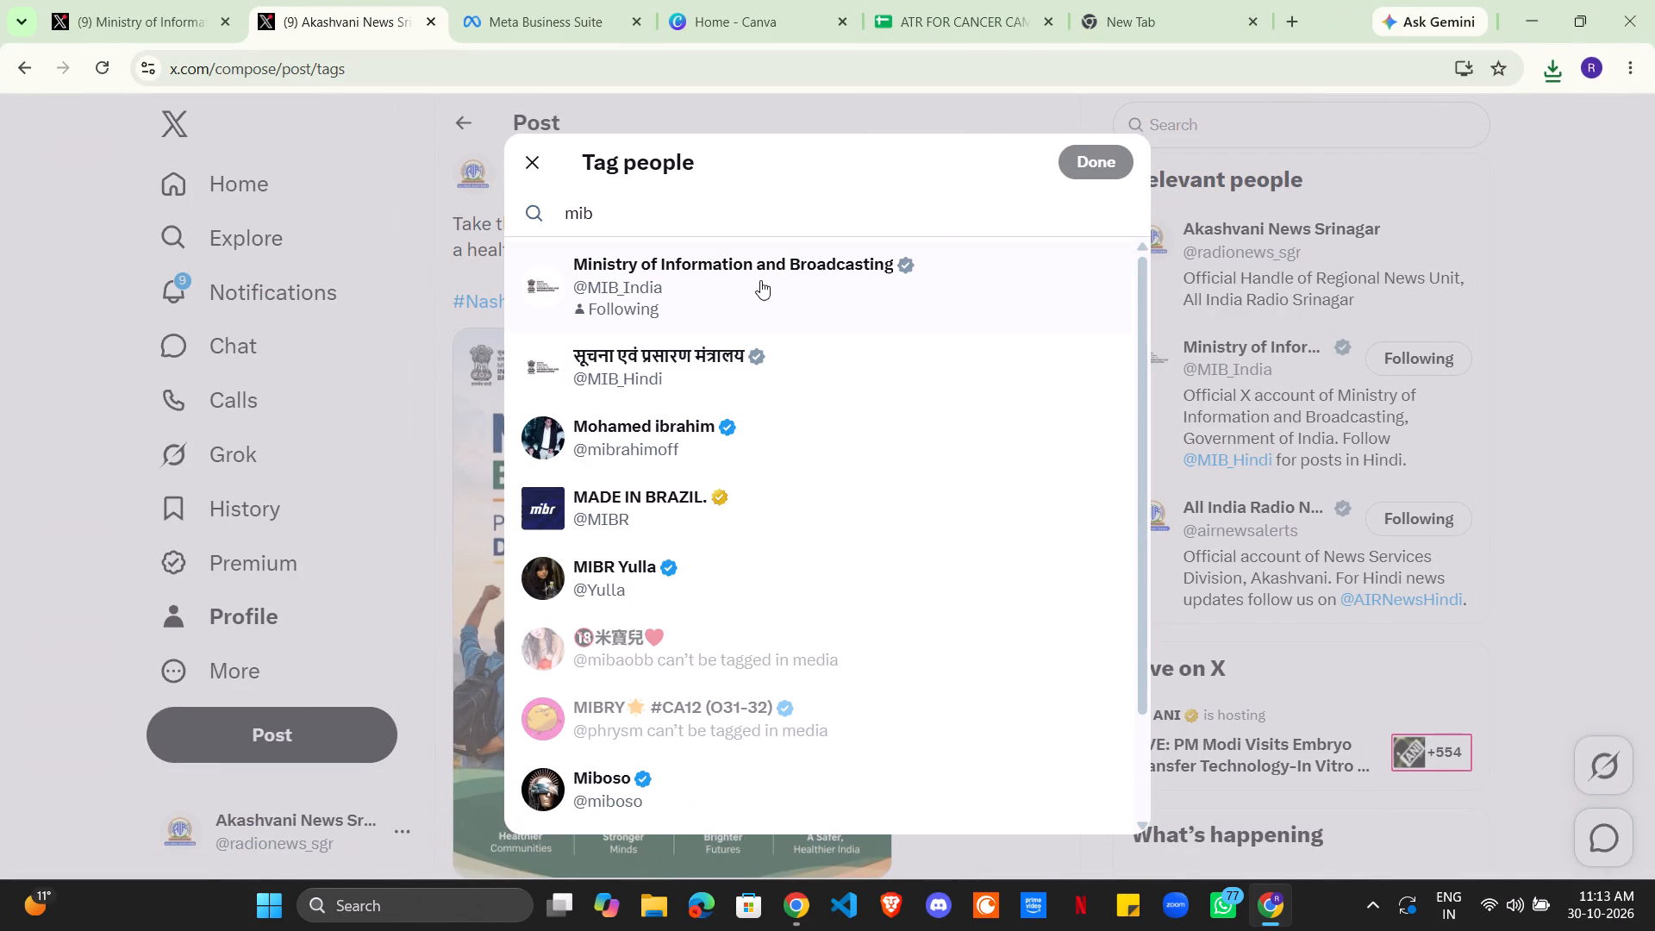
pyautogui.click(777, 275)
pyautogui.click(1095, 157)
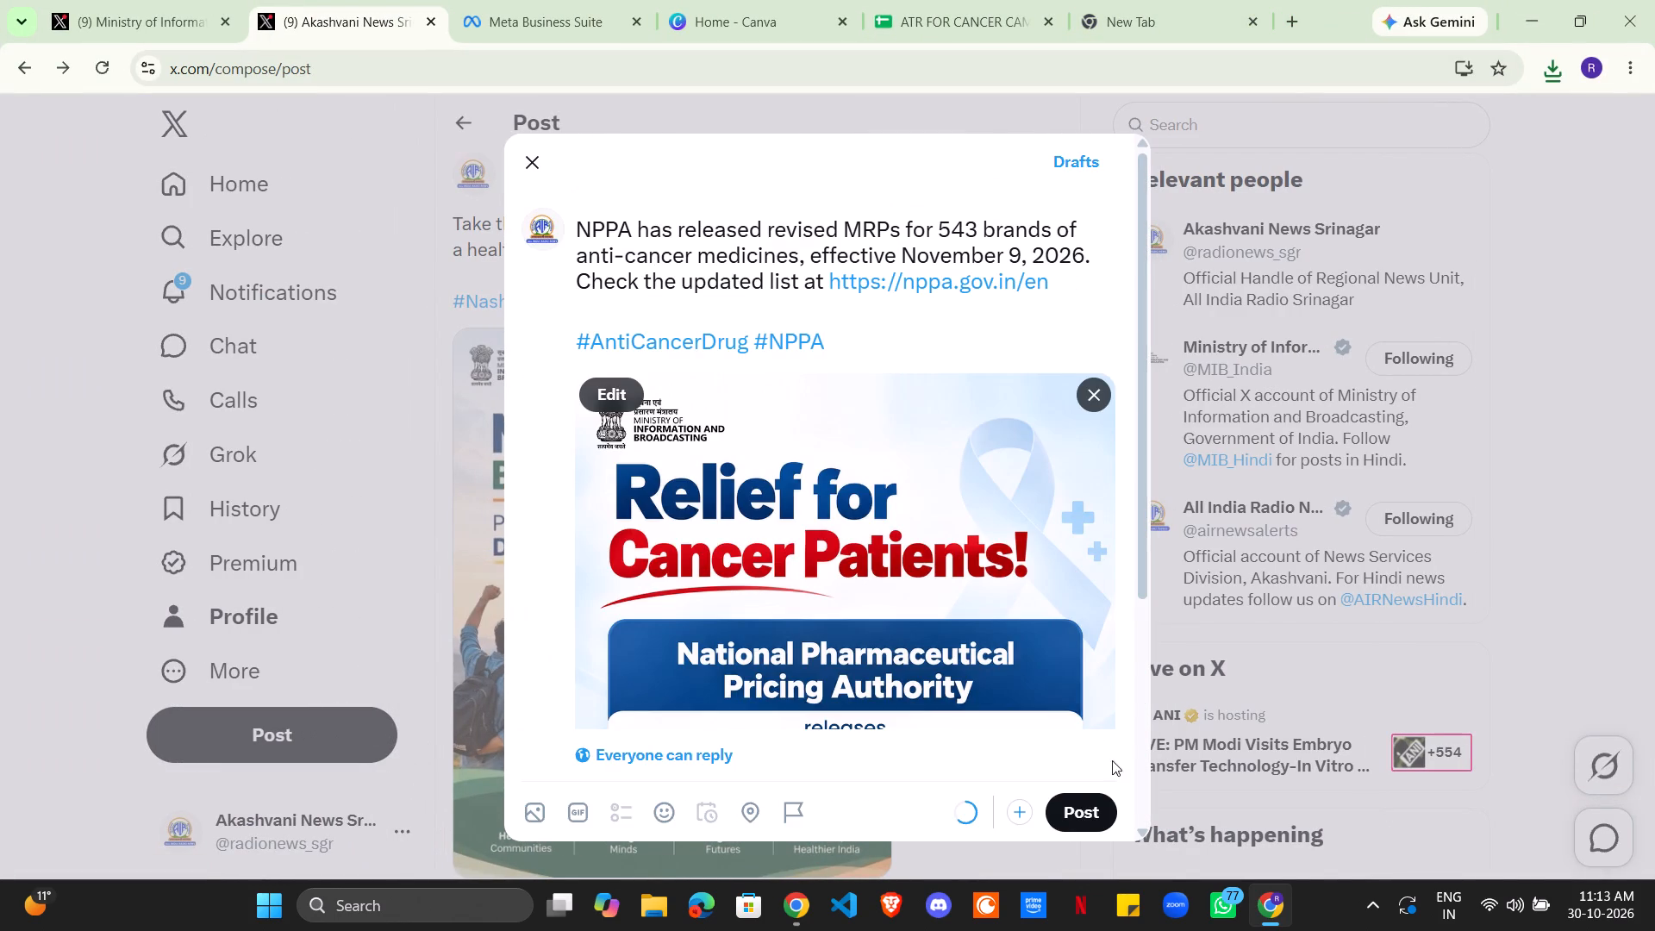
# Copy the full text of the draft and publish the post on X.
pyautogui.click(1112, 808)
pyautogui.hotkey('ctrl', 'a')
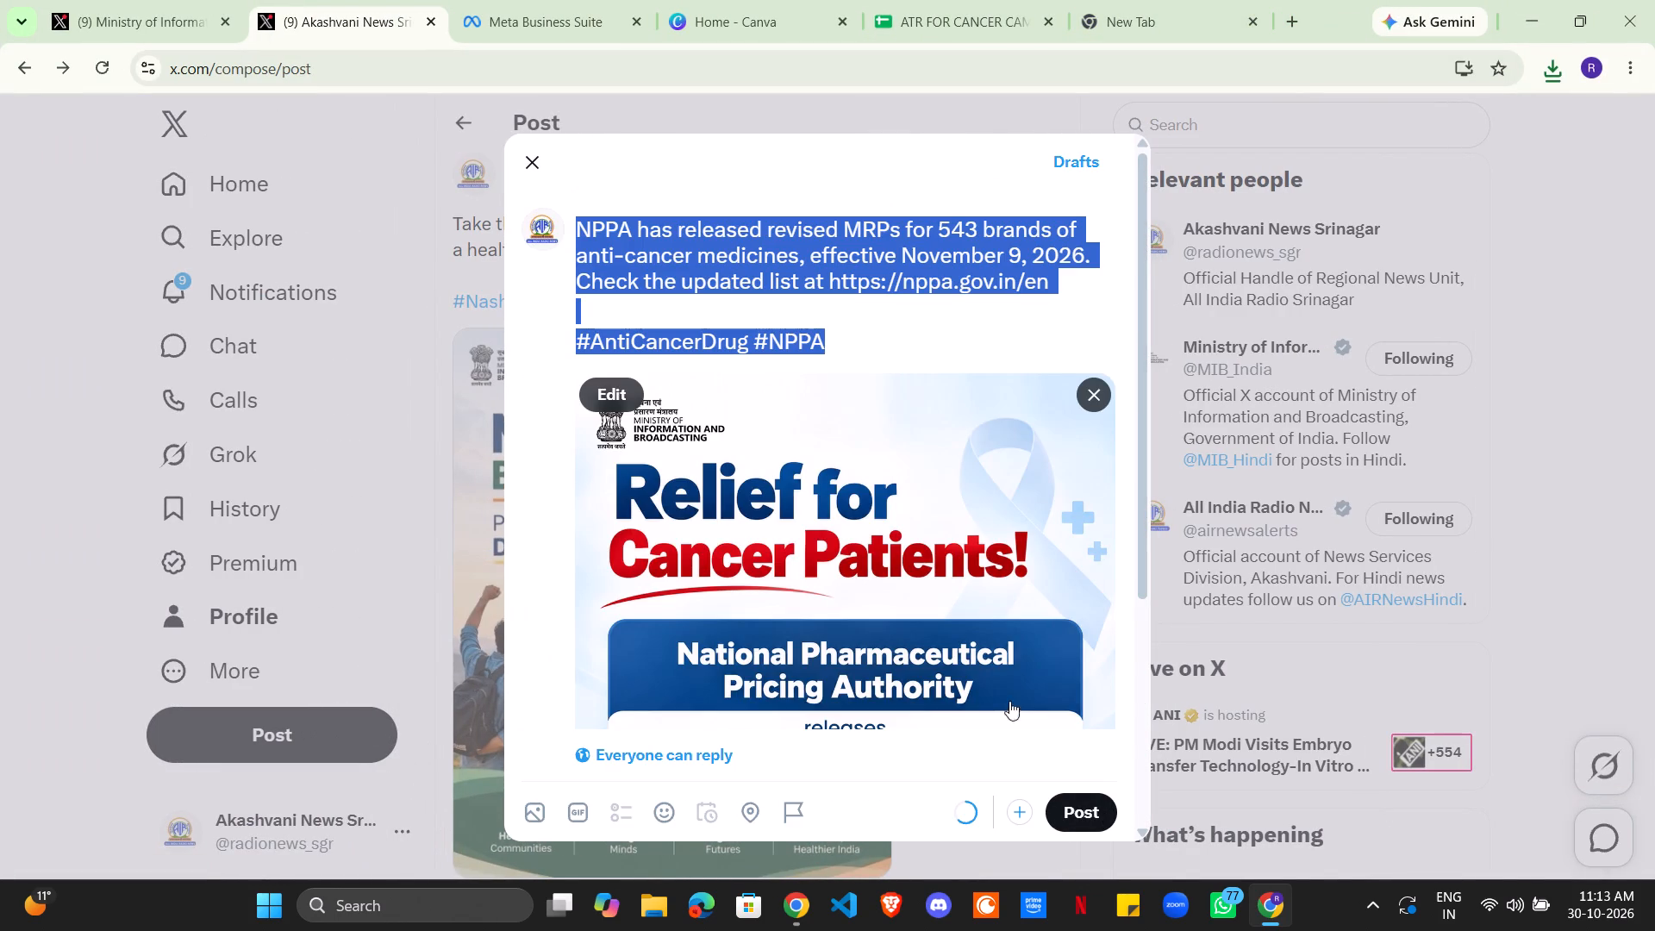
pyautogui.hotkey('ctrl', 'c')
pyautogui.click(1076, 823)
# In Meta Business Suite, create a new post and paste the copied NPPA text as its caption.
pyautogui.click(1164, 5)
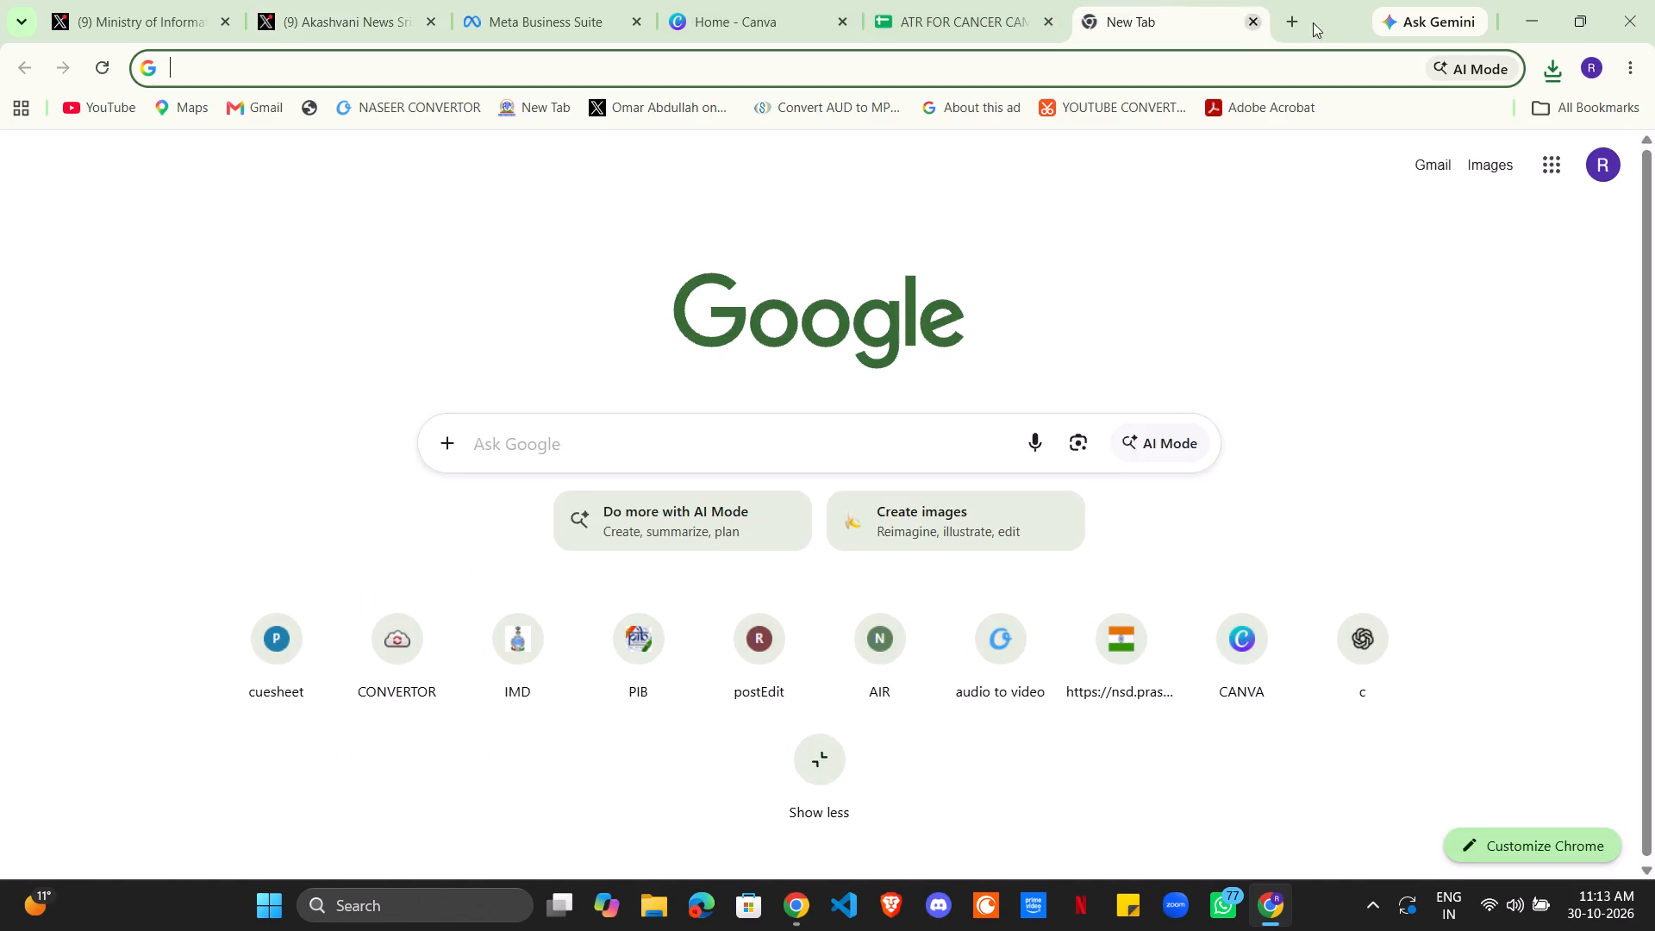
pyautogui.click(1284, 18)
pyautogui.click(532, 0)
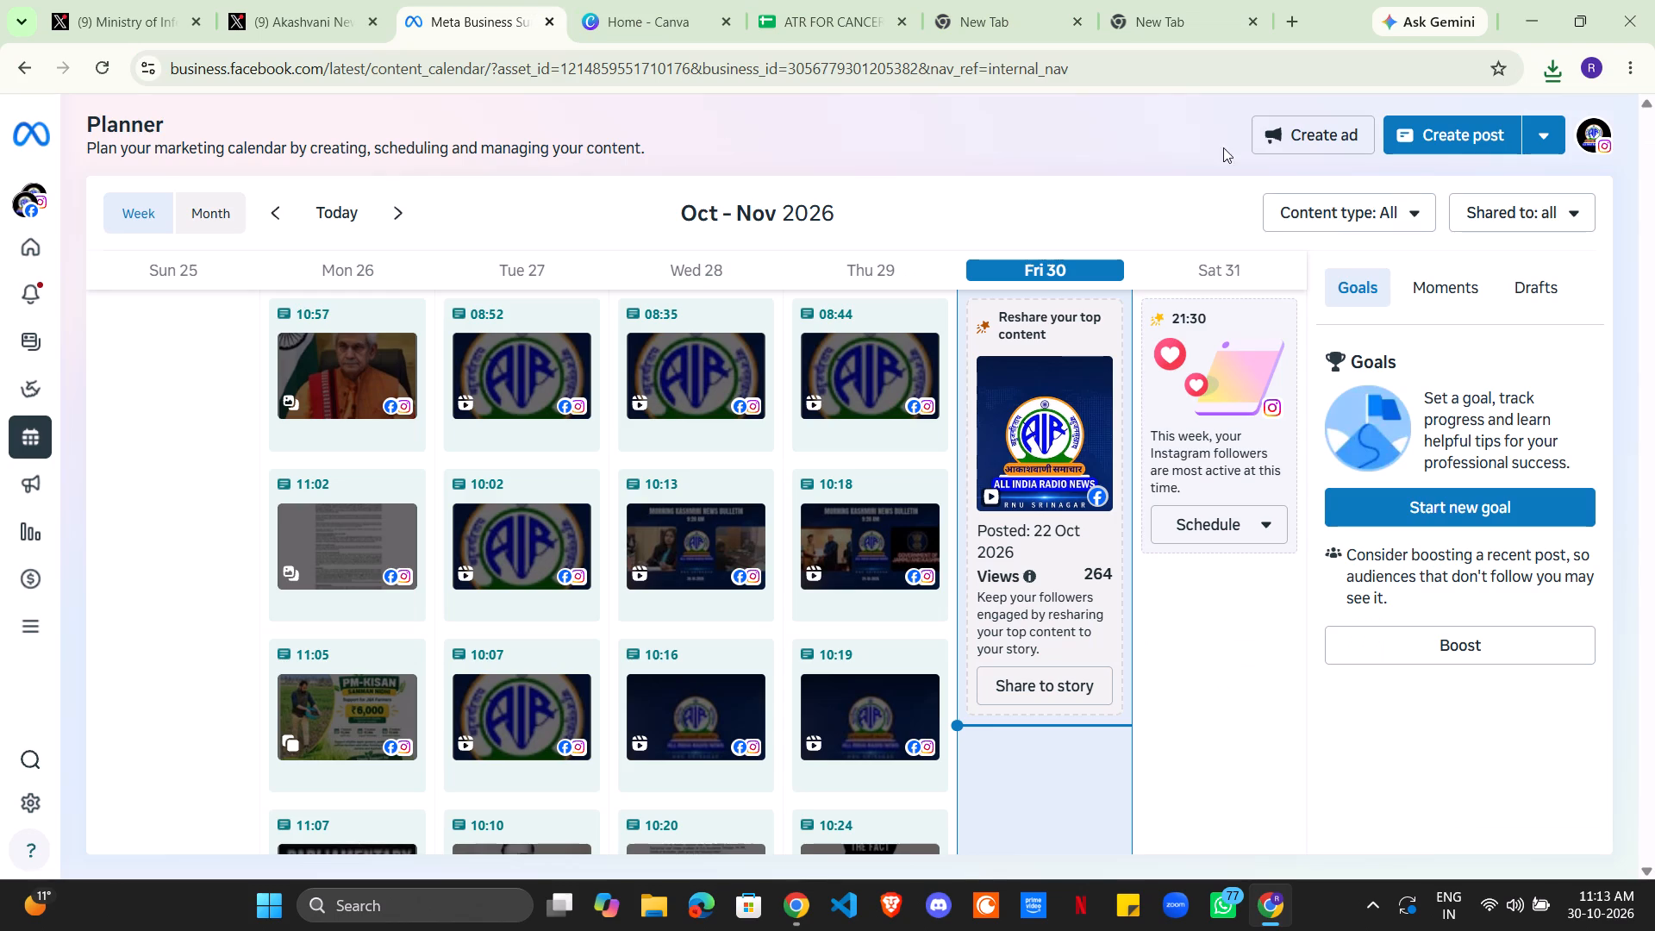
pyautogui.click(1427, 151)
pyautogui.click(359, 720)
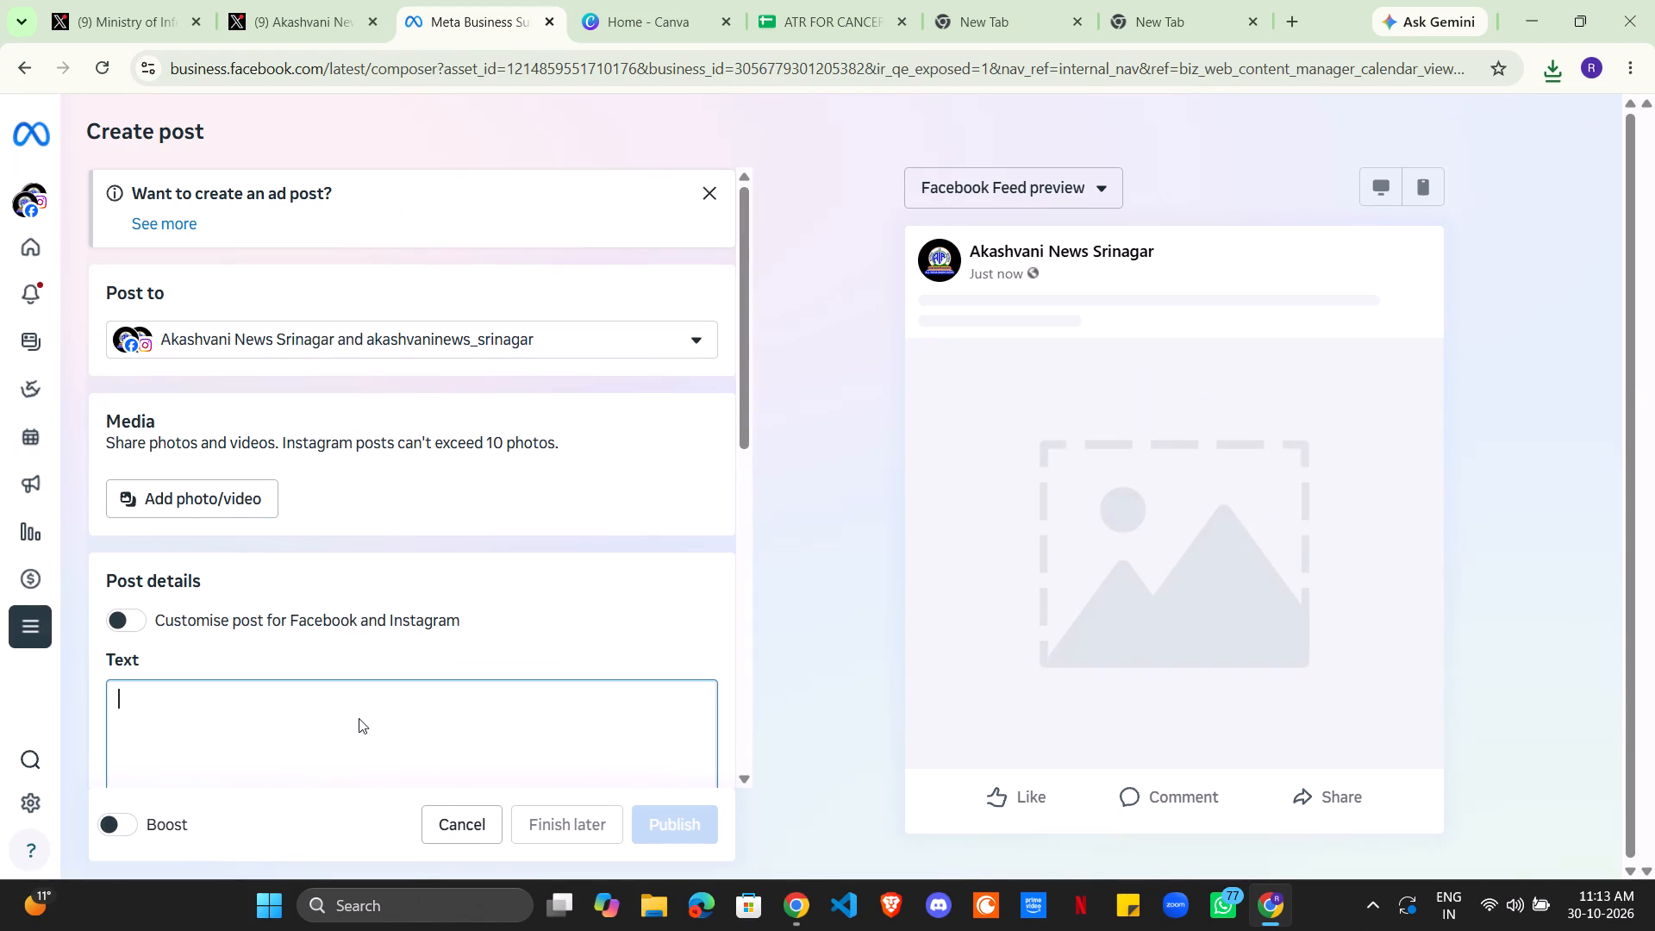
pyautogui.hotkey('ctrl', 'v')
# Add the "Relief for Cancer Patients!" image HVzDIdDaUAAyuk6.jpg from the Desktop folder to the Meta post.
pyautogui.click(228, 517)
pyautogui.click(233, 503)
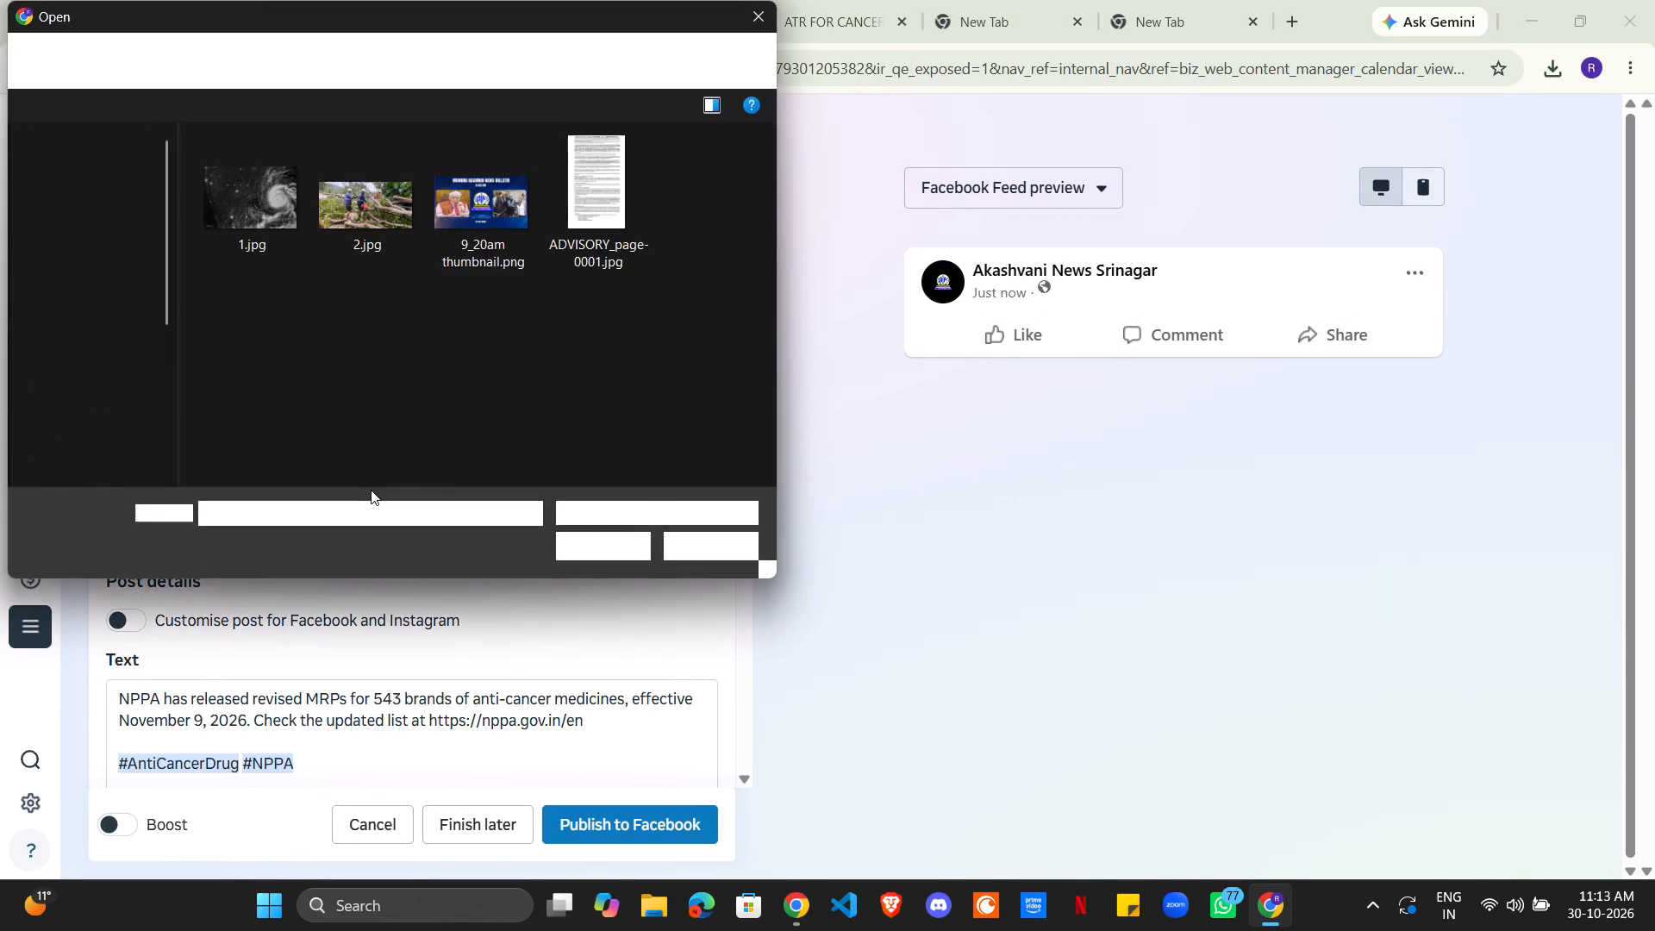
pyautogui.scroll(-3, 594, 392)
pyautogui.click(690, 217)
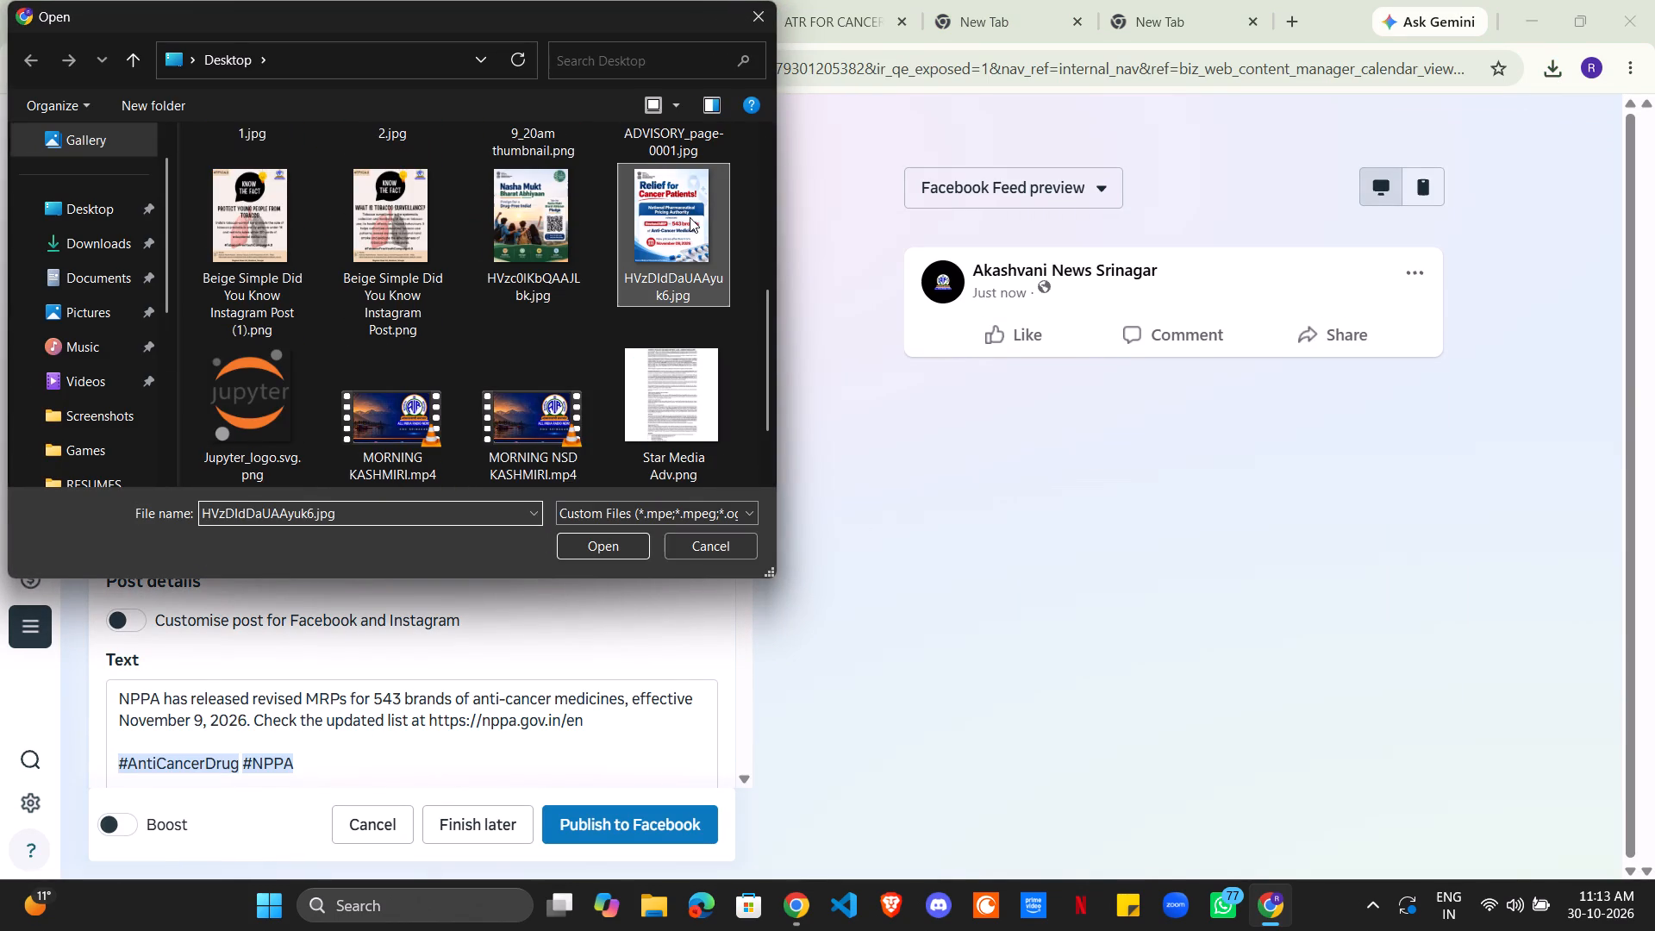
pyautogui.click(616, 543)
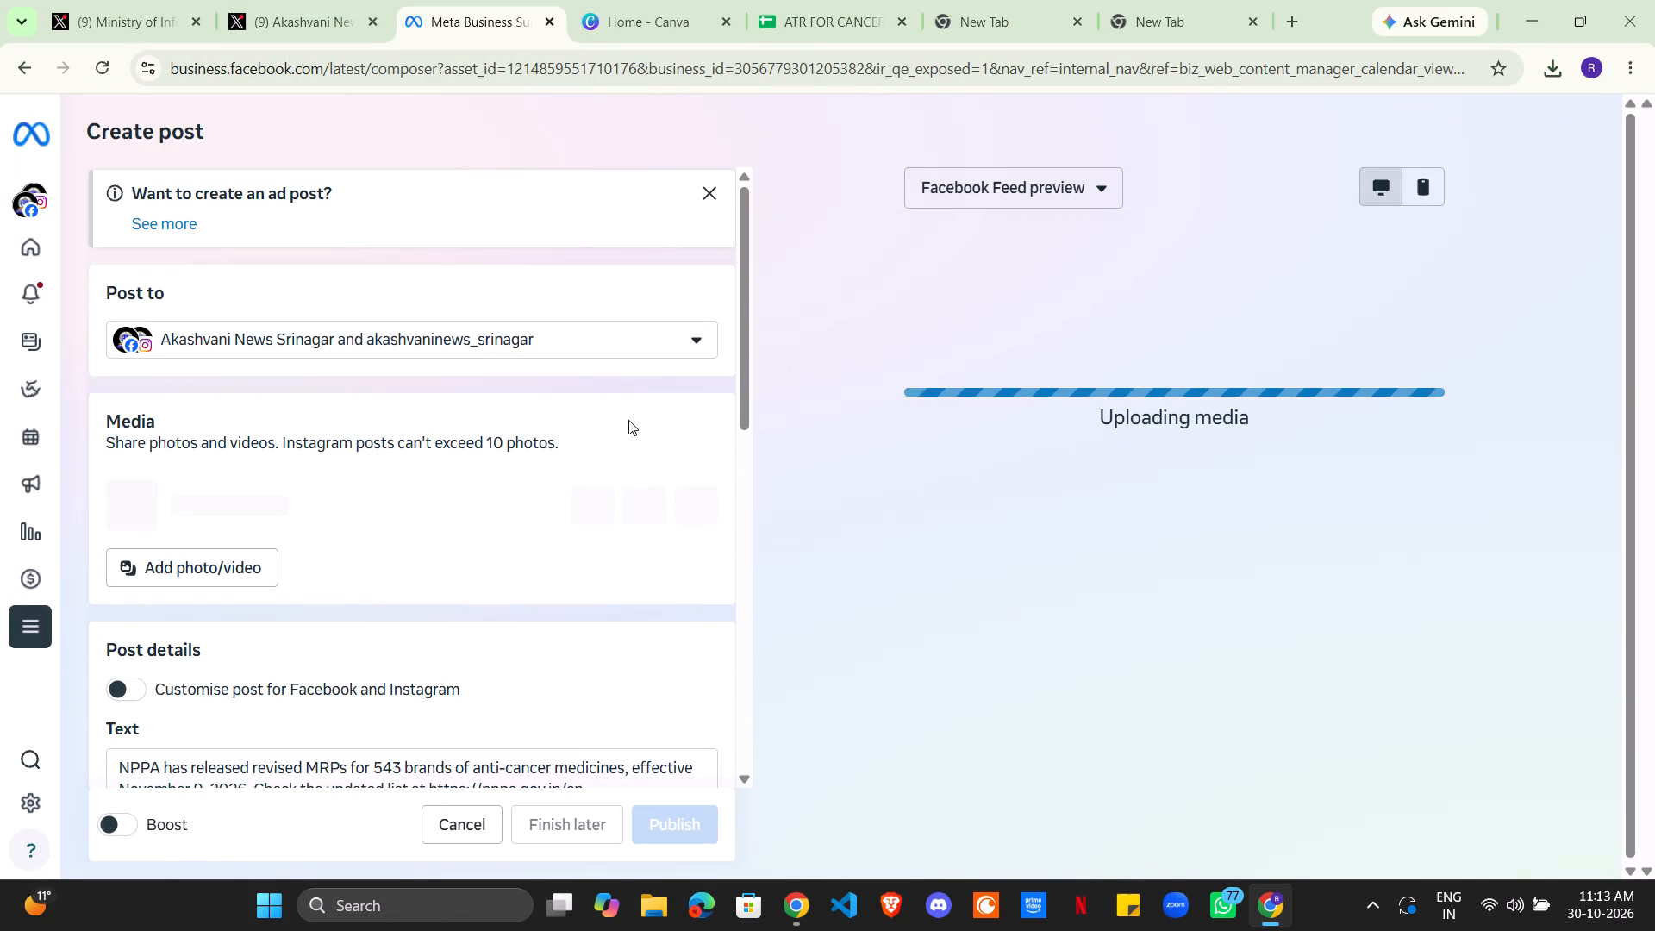
# Open the bookmarked Instagram and Facebook pages in separate tabs.
pyautogui.click(977, 30)
pyautogui.click(1580, 109)
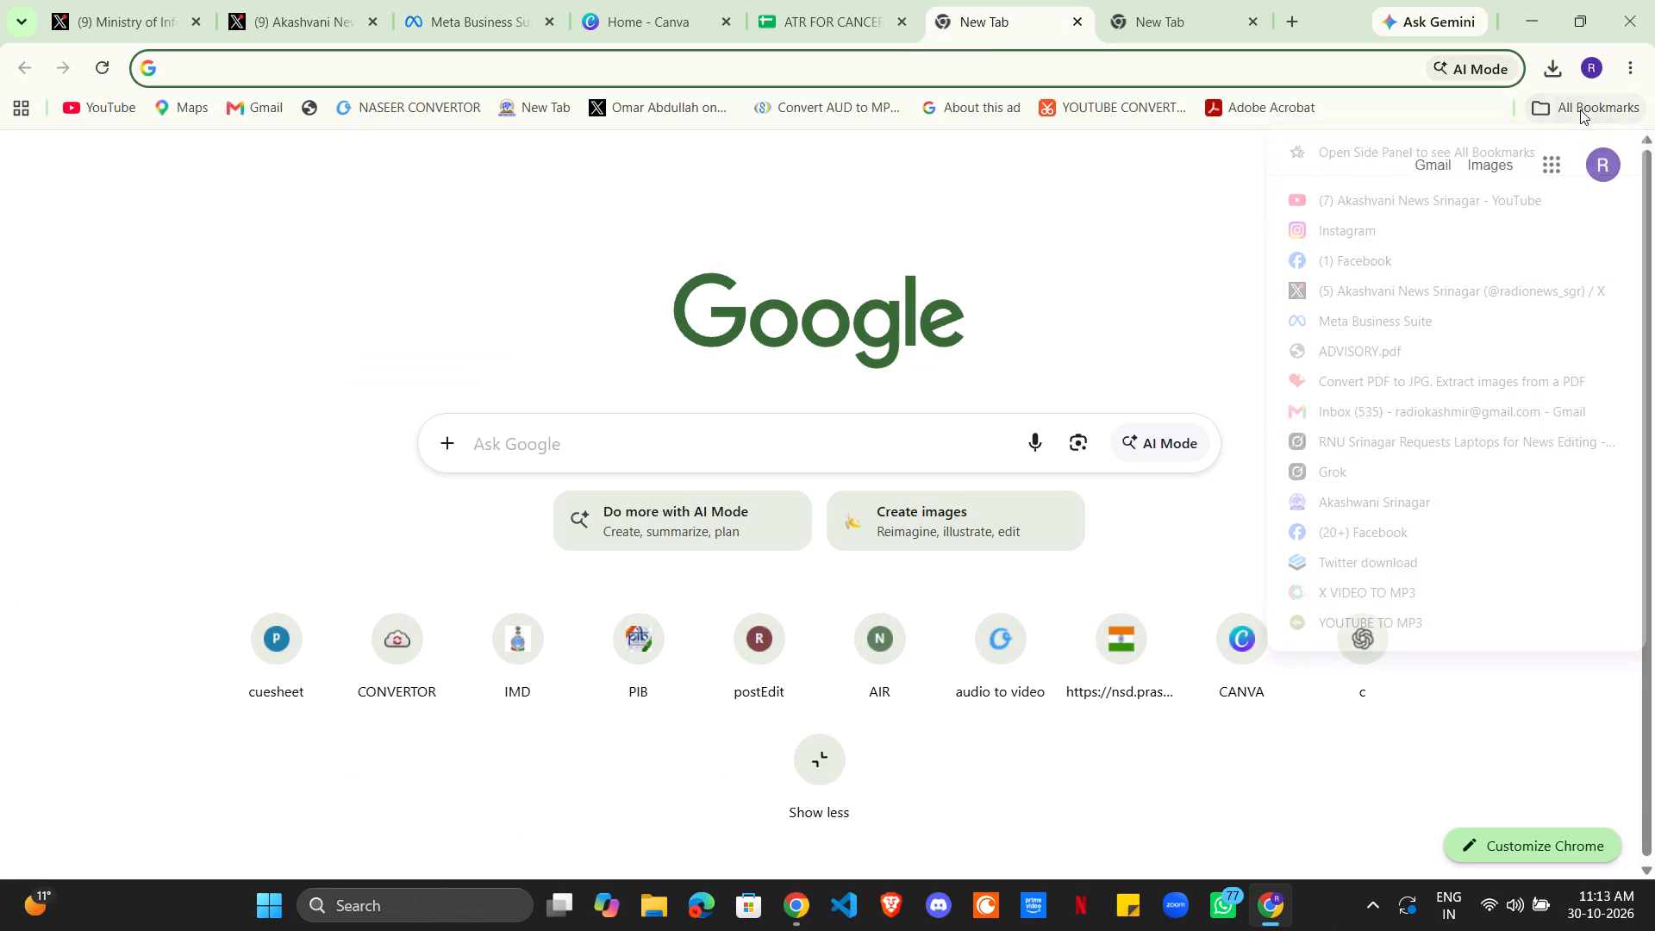
pyautogui.keyDown('ctrl'); pyautogui.click(1363, 233); pyautogui.keyUp('ctrl')
pyautogui.keyDown('ctrl'); pyautogui.click(1362, 255); pyautogui.keyUp('ctrl')
pyautogui.click(515, 0)
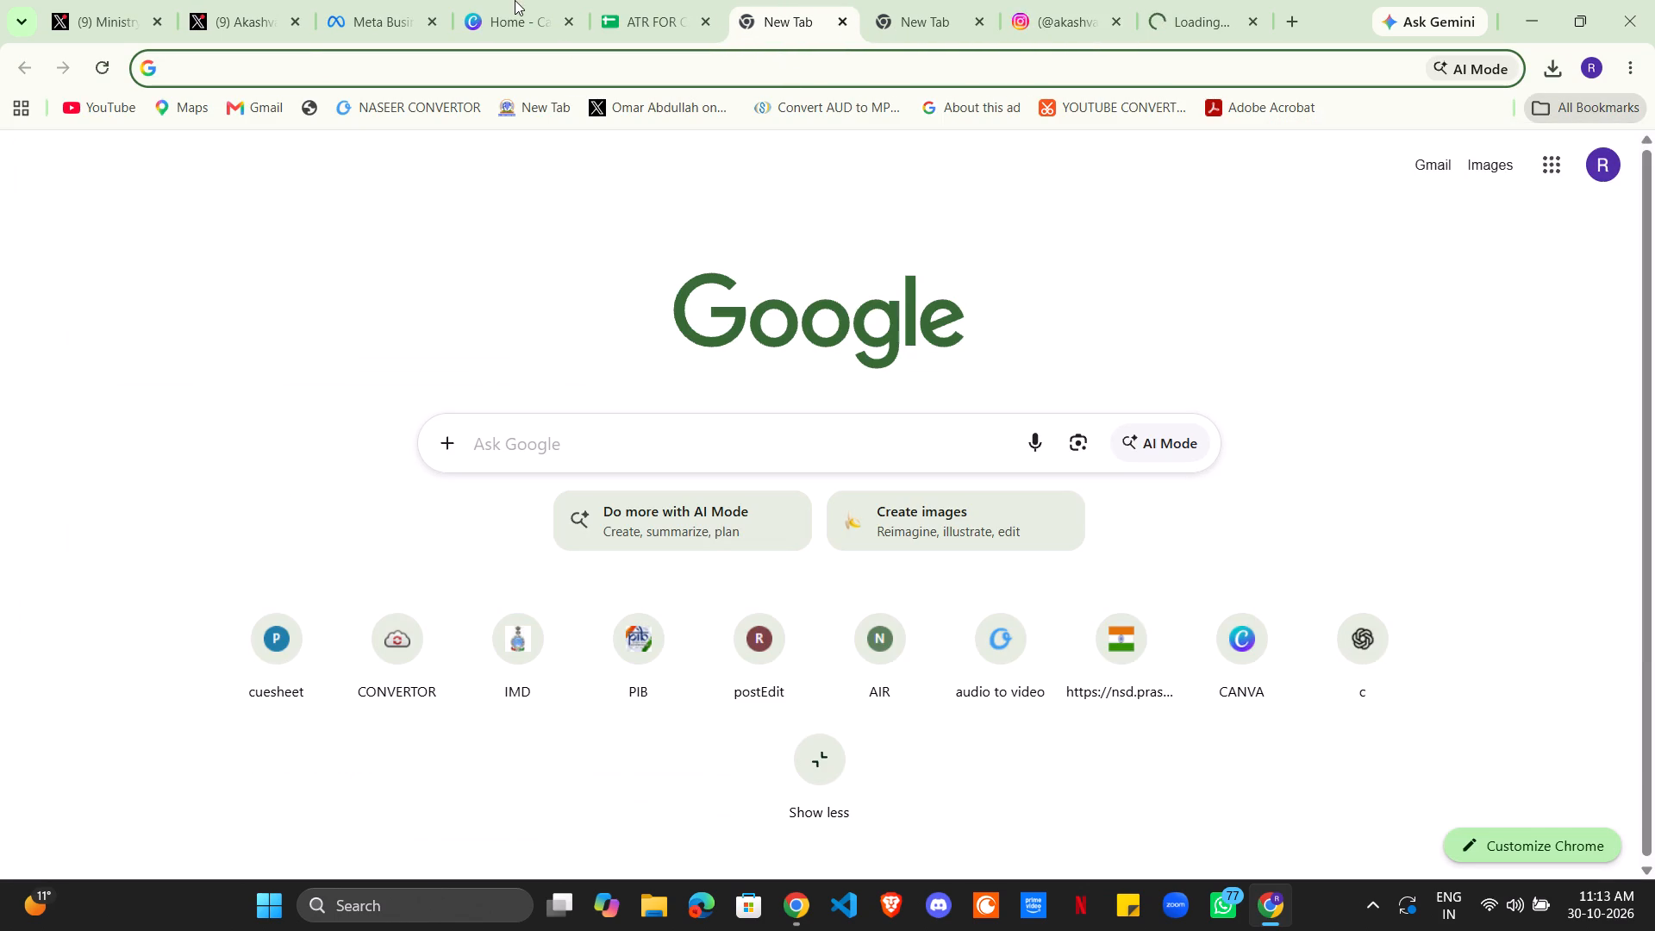
# Publish the anti-cancer medicines post to Facebook and Instagram from Meta Business Suite.
pyautogui.click(599, 0)
pyautogui.click(356, 0)
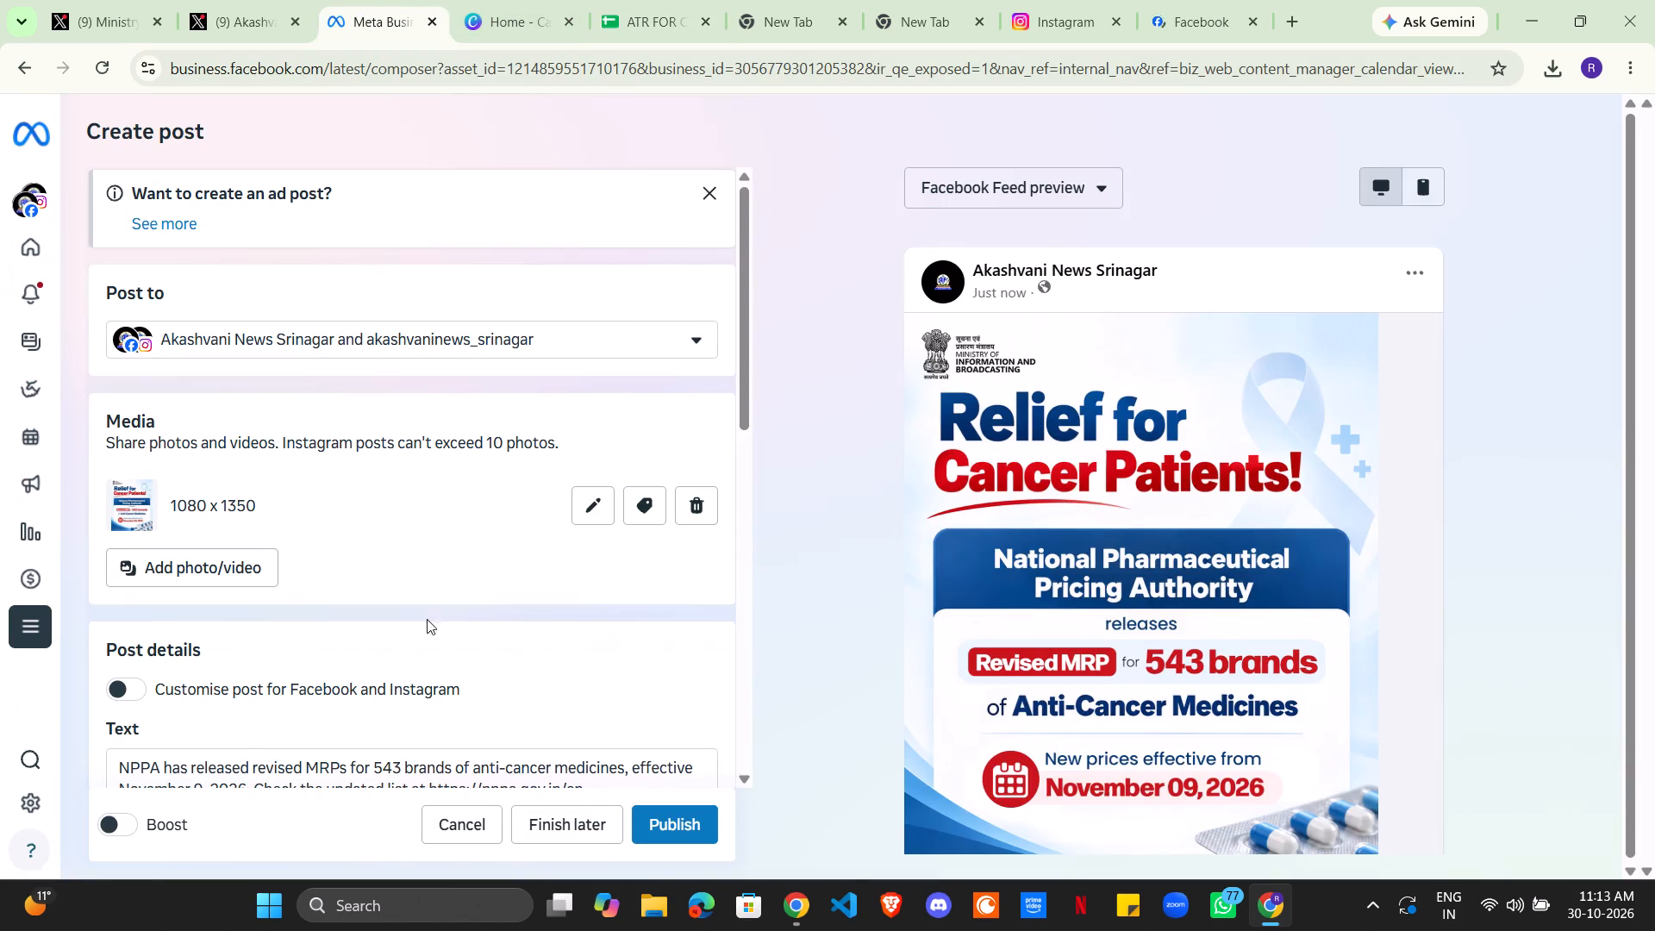
pyautogui.click(694, 822)
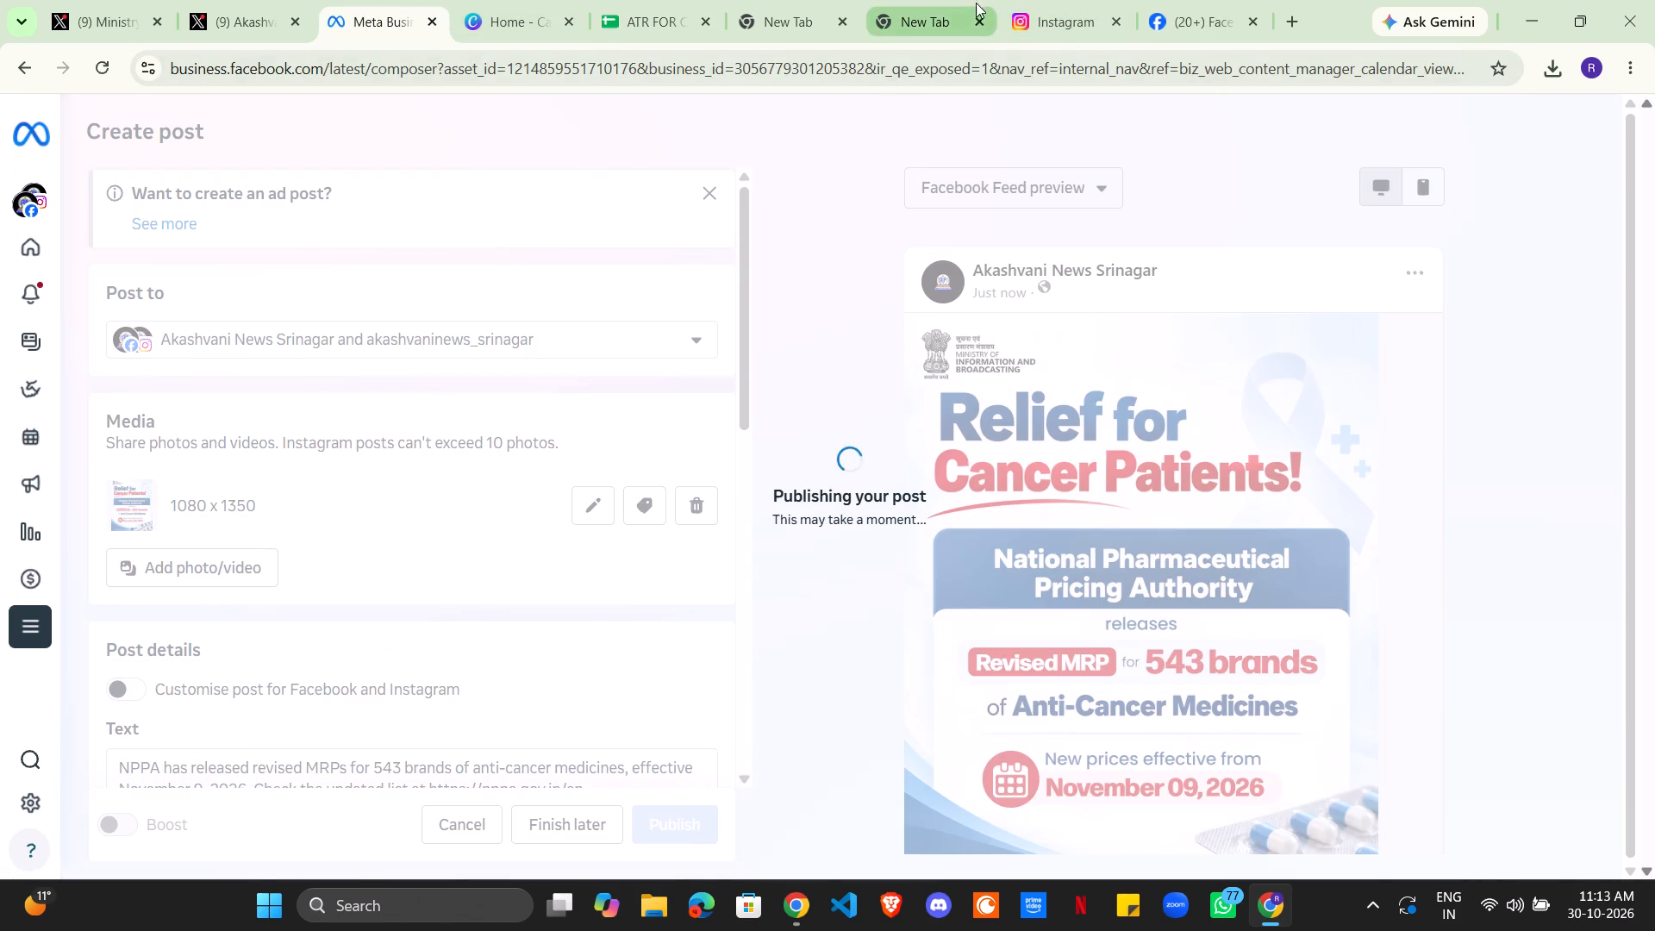
# On X, go back to the Akashvani News Srinagar profile and copy the link of the new "Relief for Cancer Patients!" post.
pyautogui.click(251, 0)
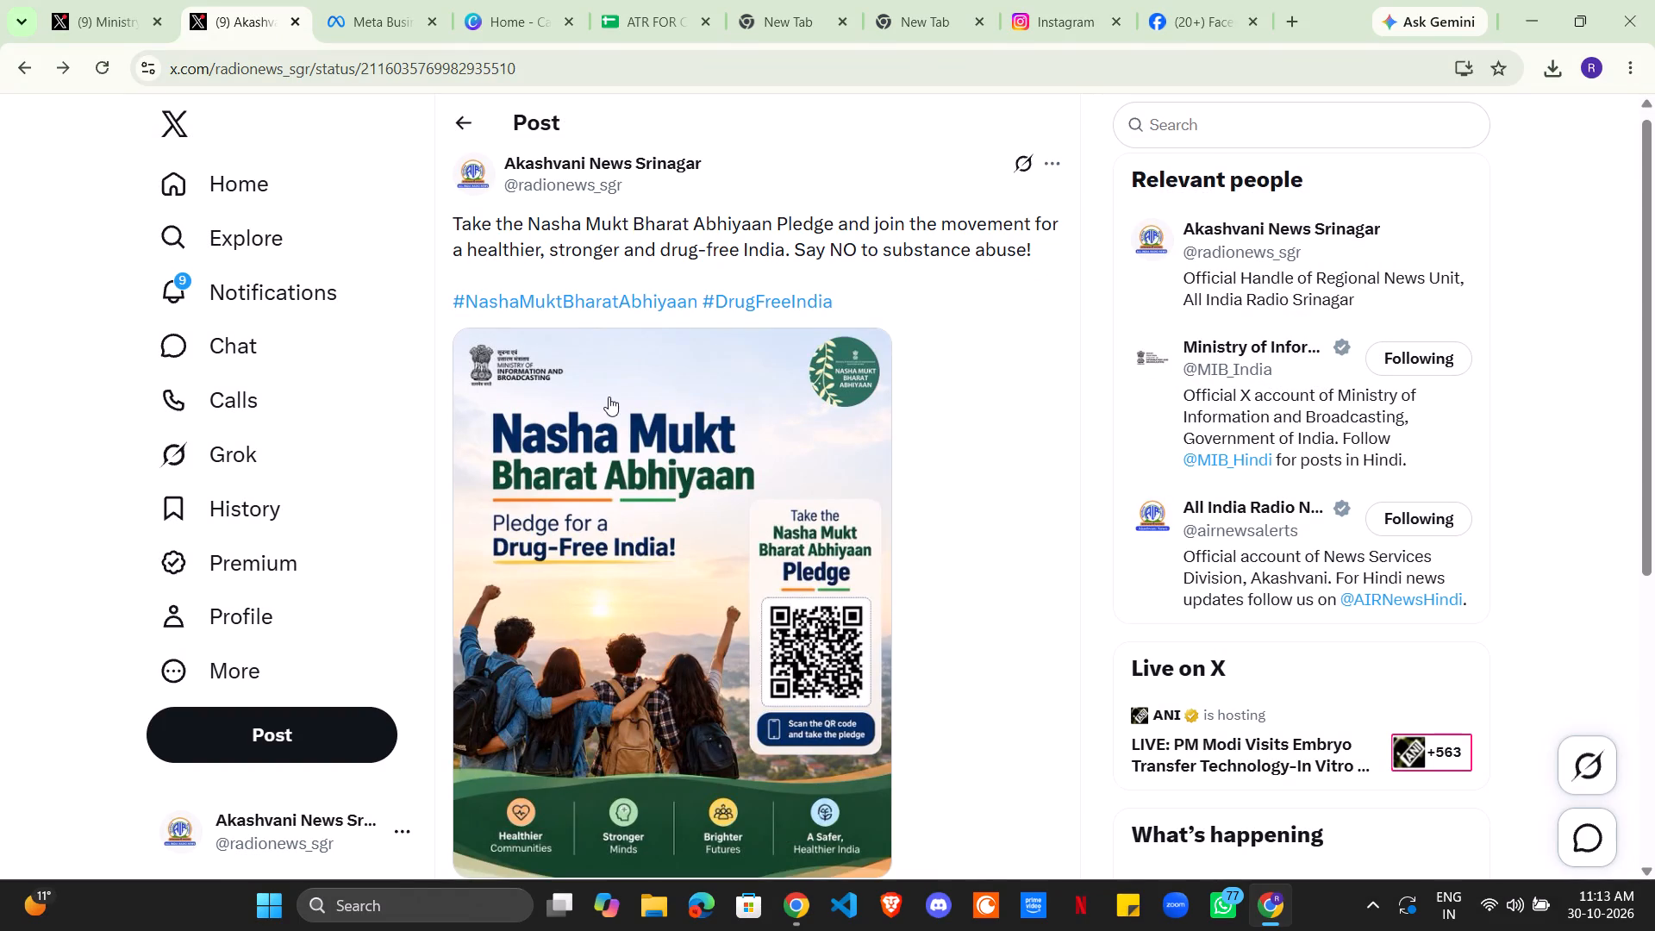
pyautogui.scroll(13, 639, 429)
pyautogui.click(453, 122)
pyautogui.scroll(13, 807, 530)
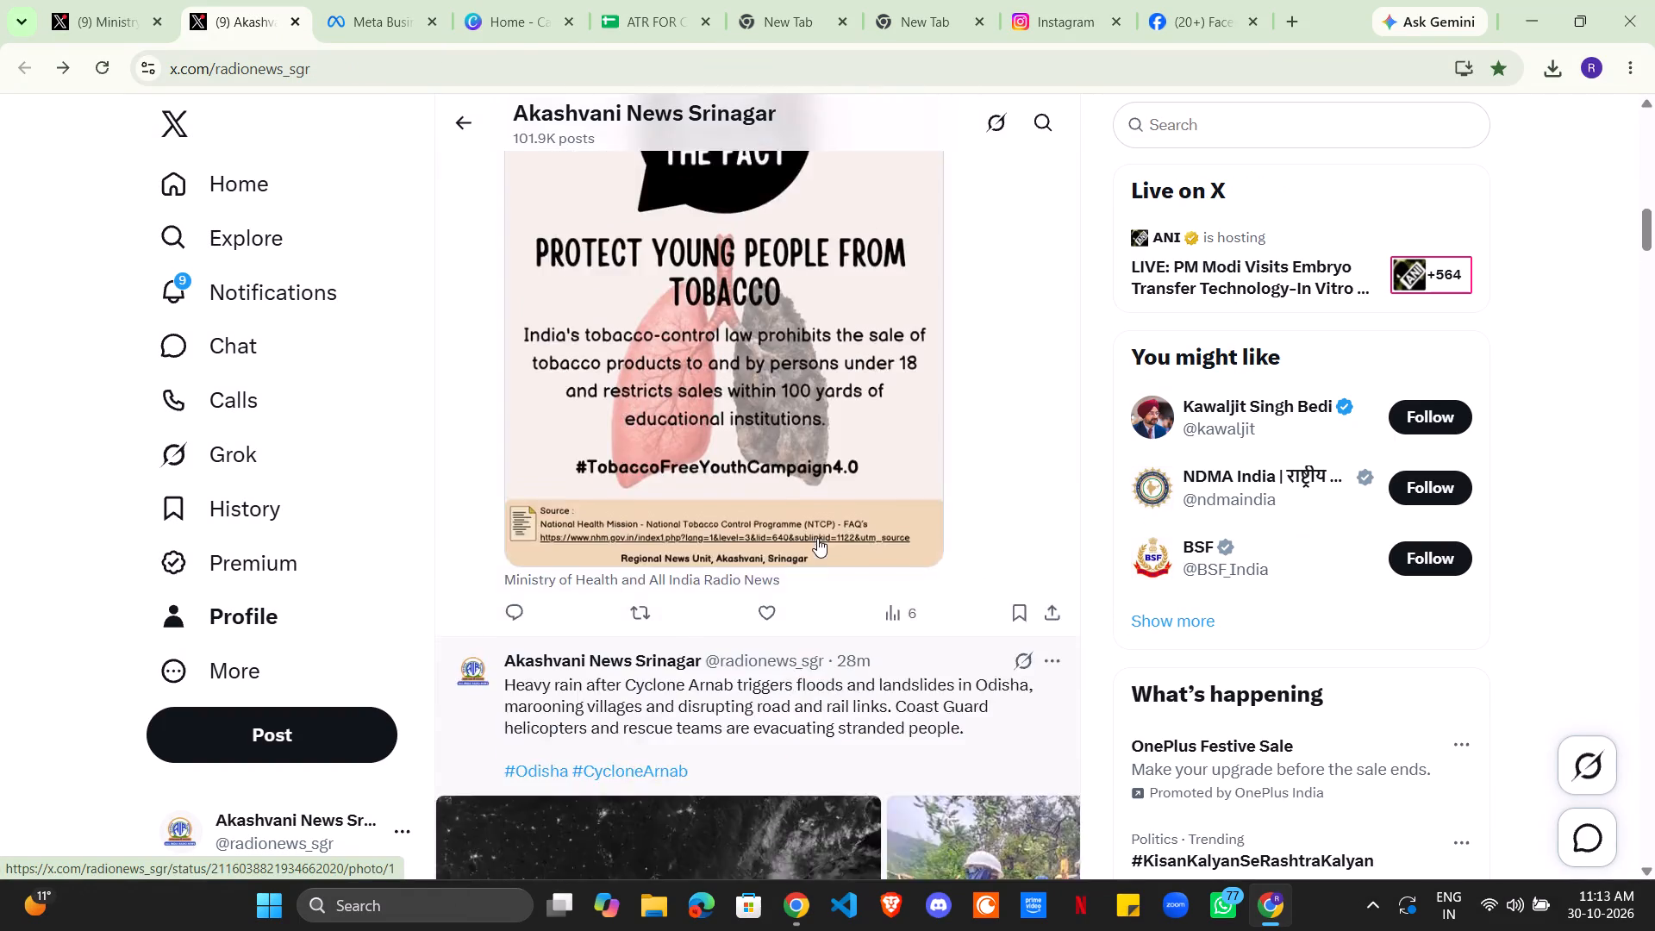
pyautogui.scroll(16, 817, 538)
pyautogui.scroll(-6, 808, 527)
pyautogui.scroll(-4, 1034, 767)
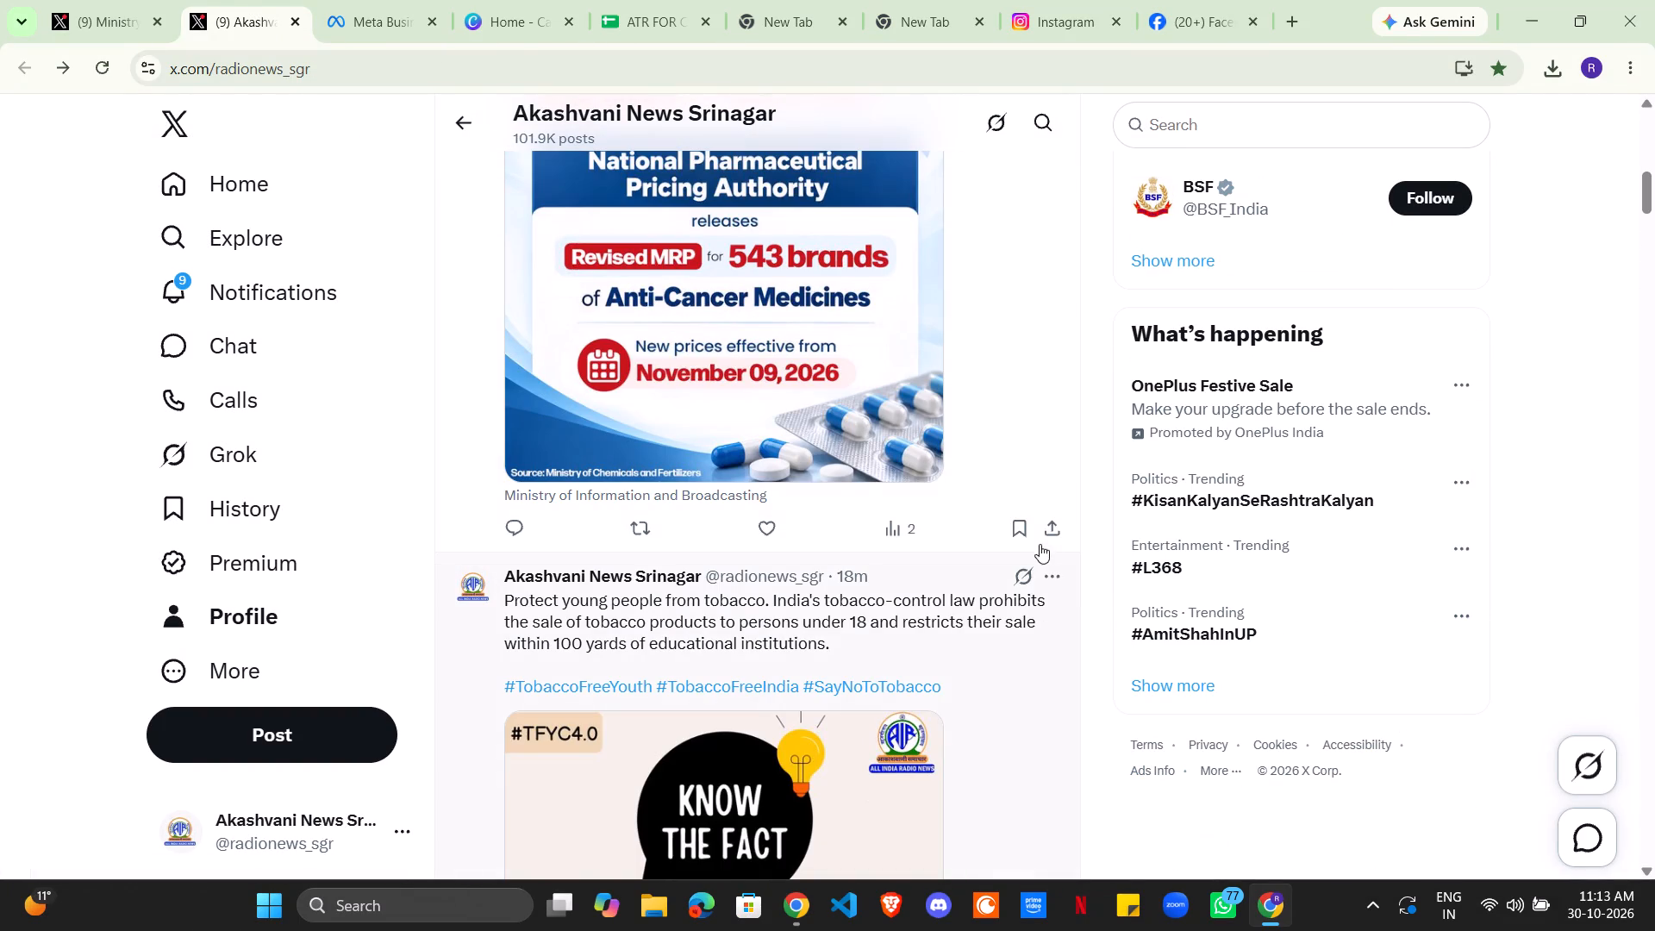
pyautogui.click(1050, 530)
pyautogui.click(964, 595)
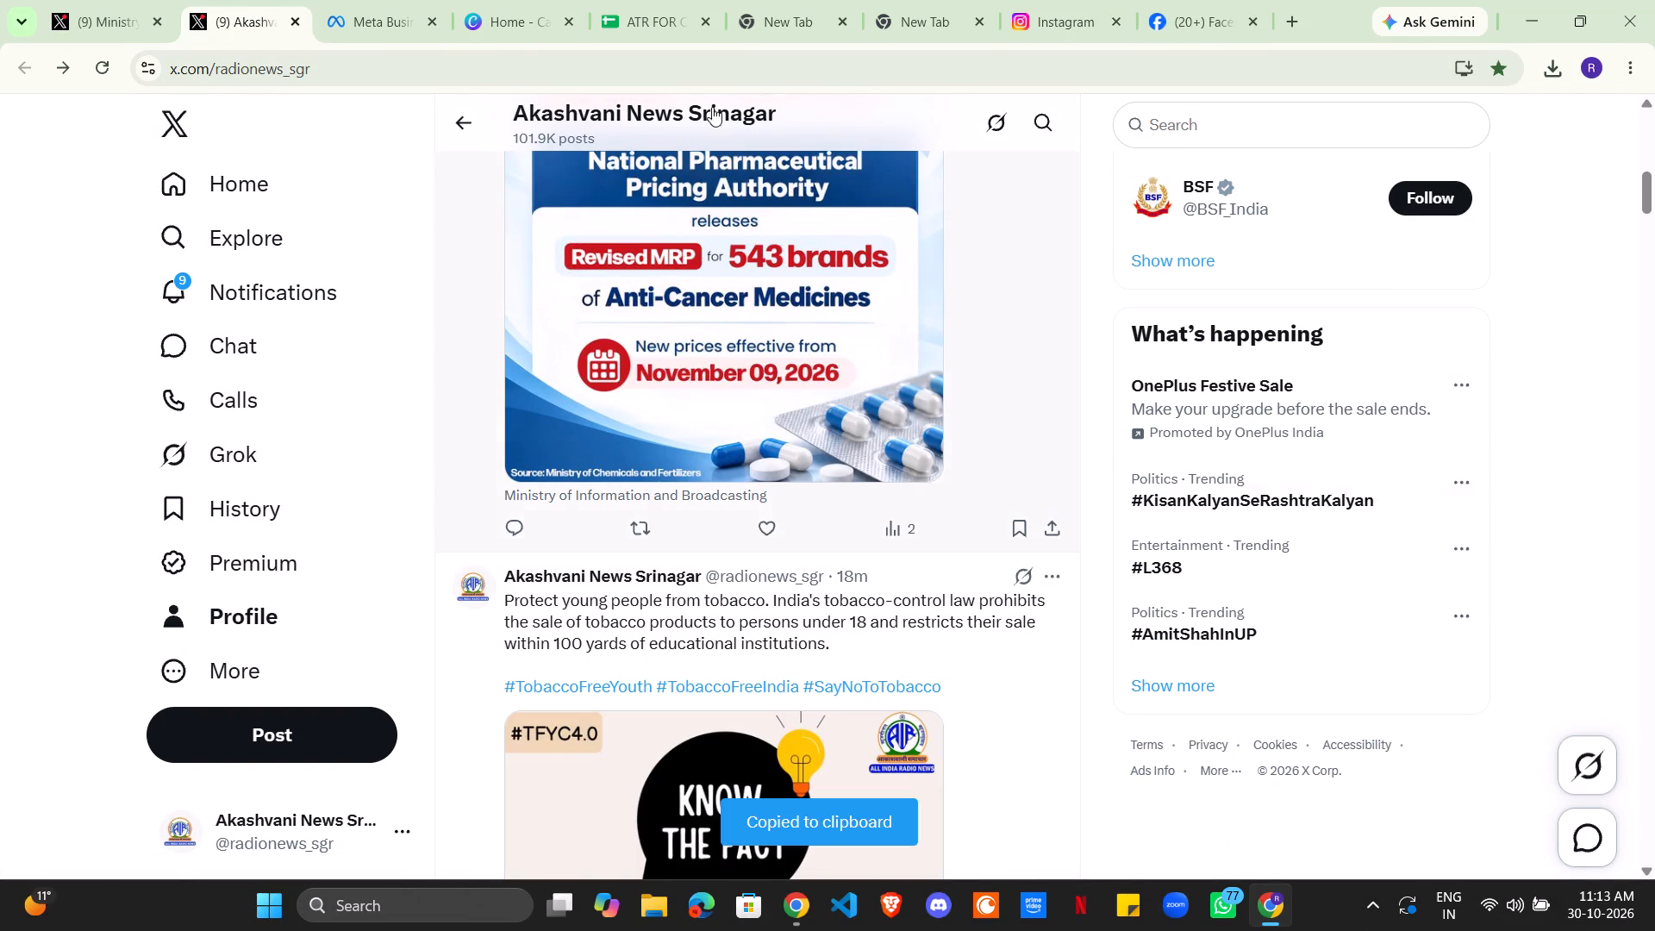
# Return to the Google Sheets file list and open the ATR FOR MSME spreadsheet.
pyautogui.click(682, 0)
pyautogui.click(18, 166)
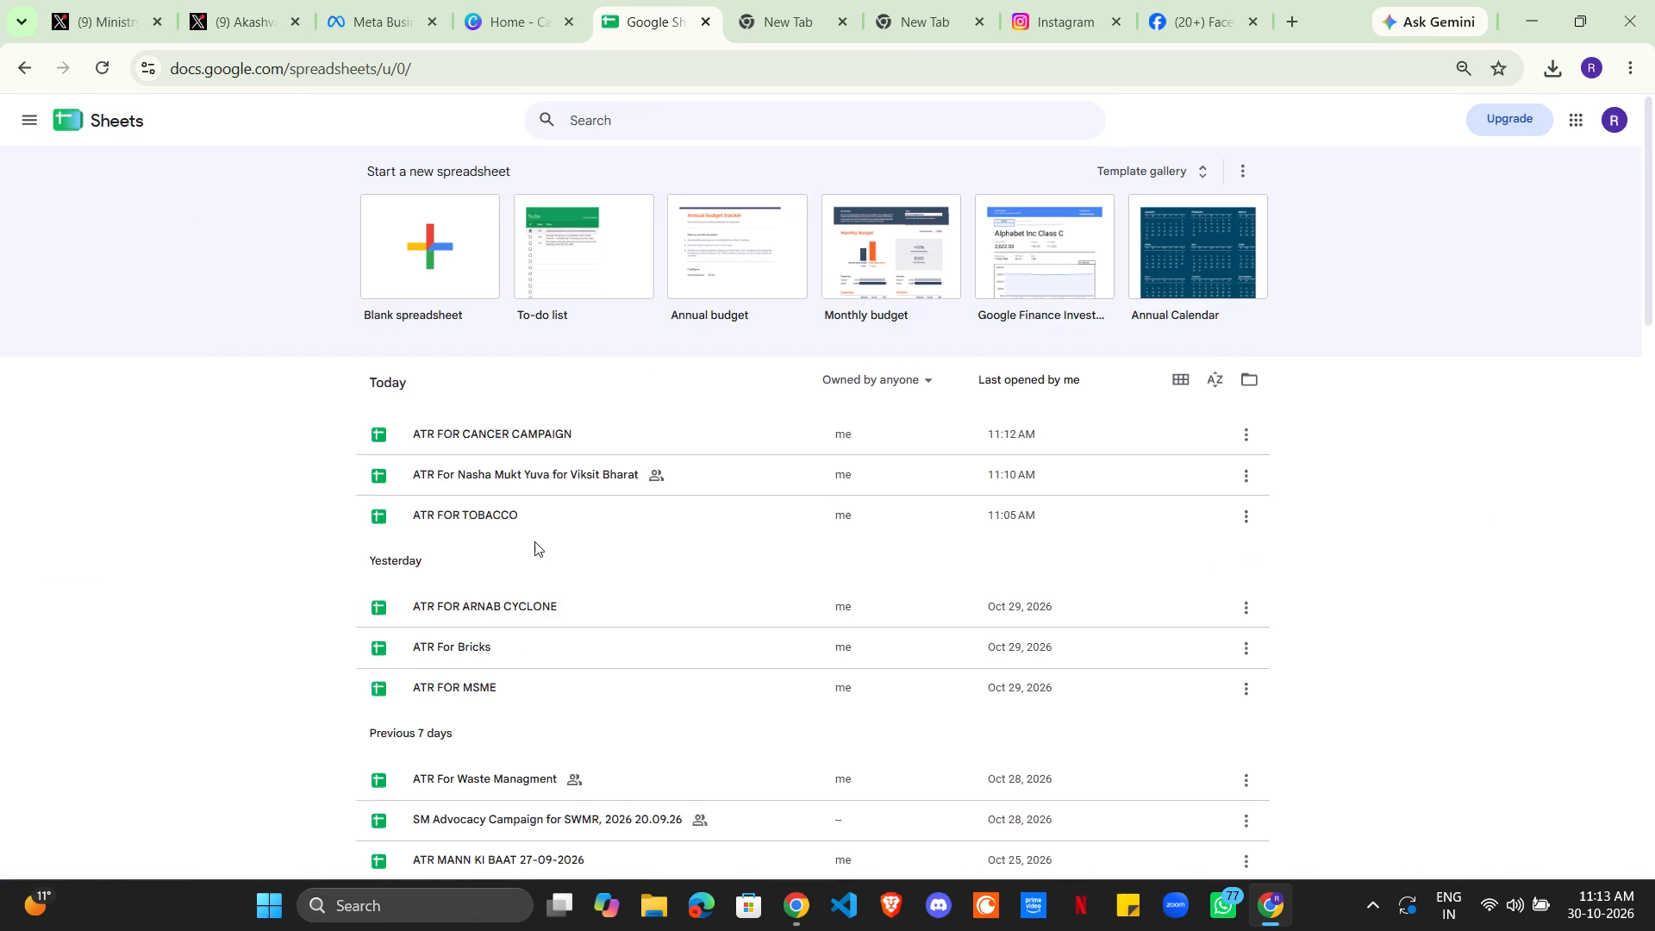
pyautogui.scroll(-2, 534, 541)
pyautogui.click(484, 475)
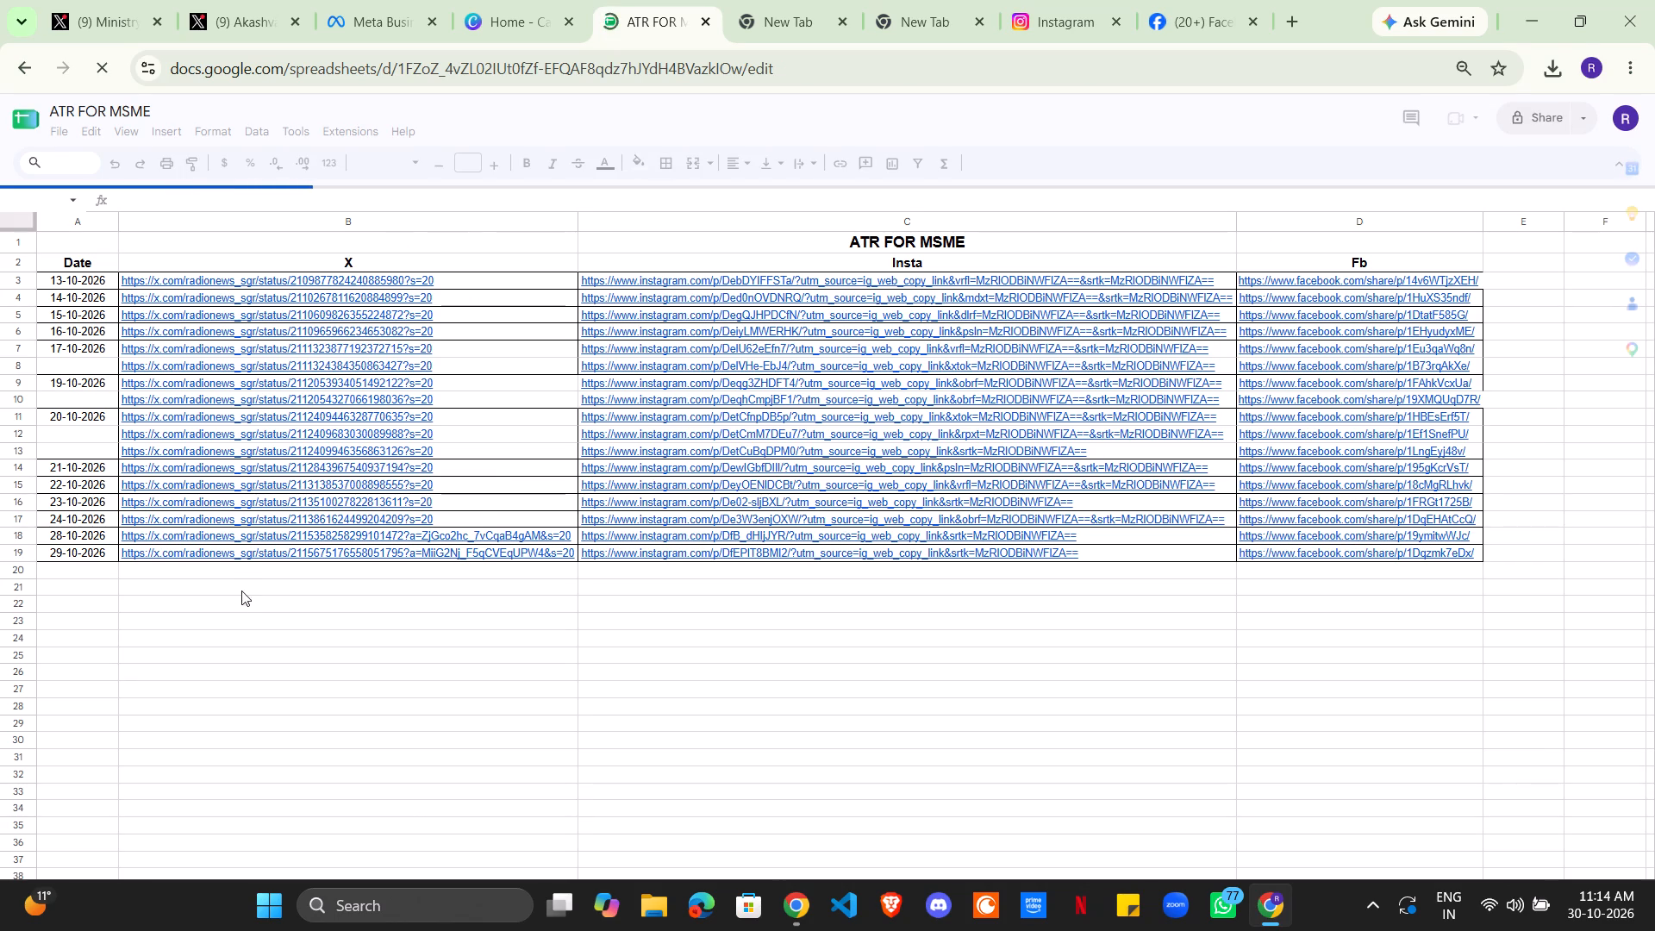
# Paste the copied X post link into cell B20, below the 29-10-2026 row.
pyautogui.doubleClick(255, 573)
pyautogui.click(289, 678)
pyautogui.doubleClick(291, 615)
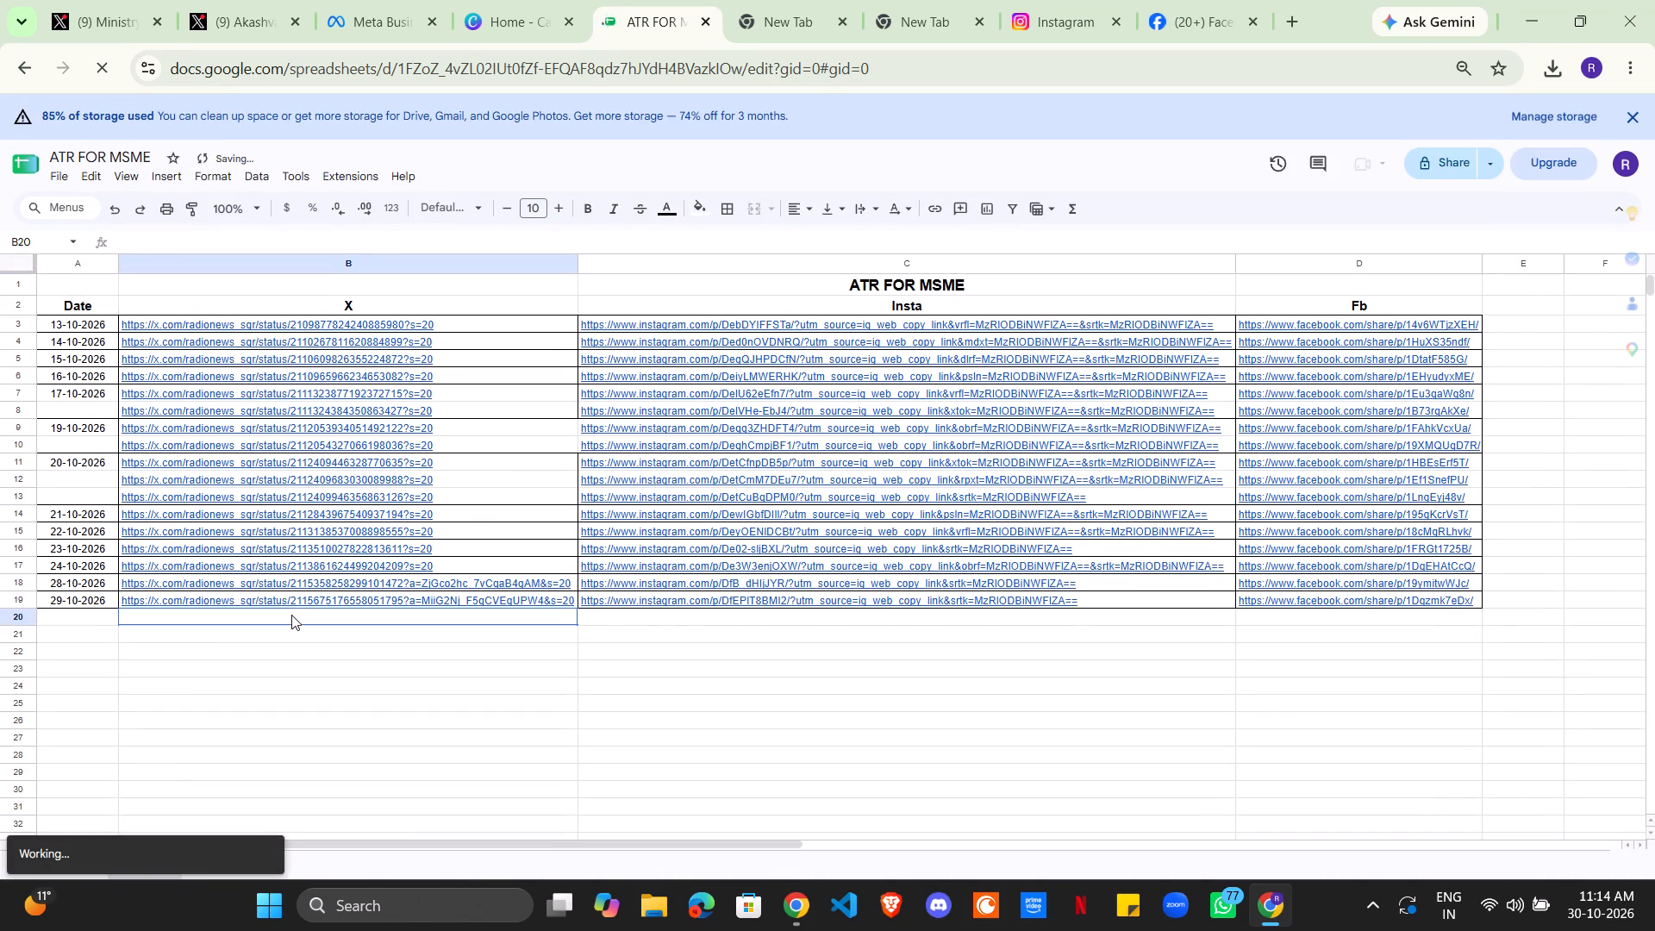
pyautogui.hotkey('ctrl', 'v')
pyautogui.click(315, 683)
pyautogui.click(656, 622)
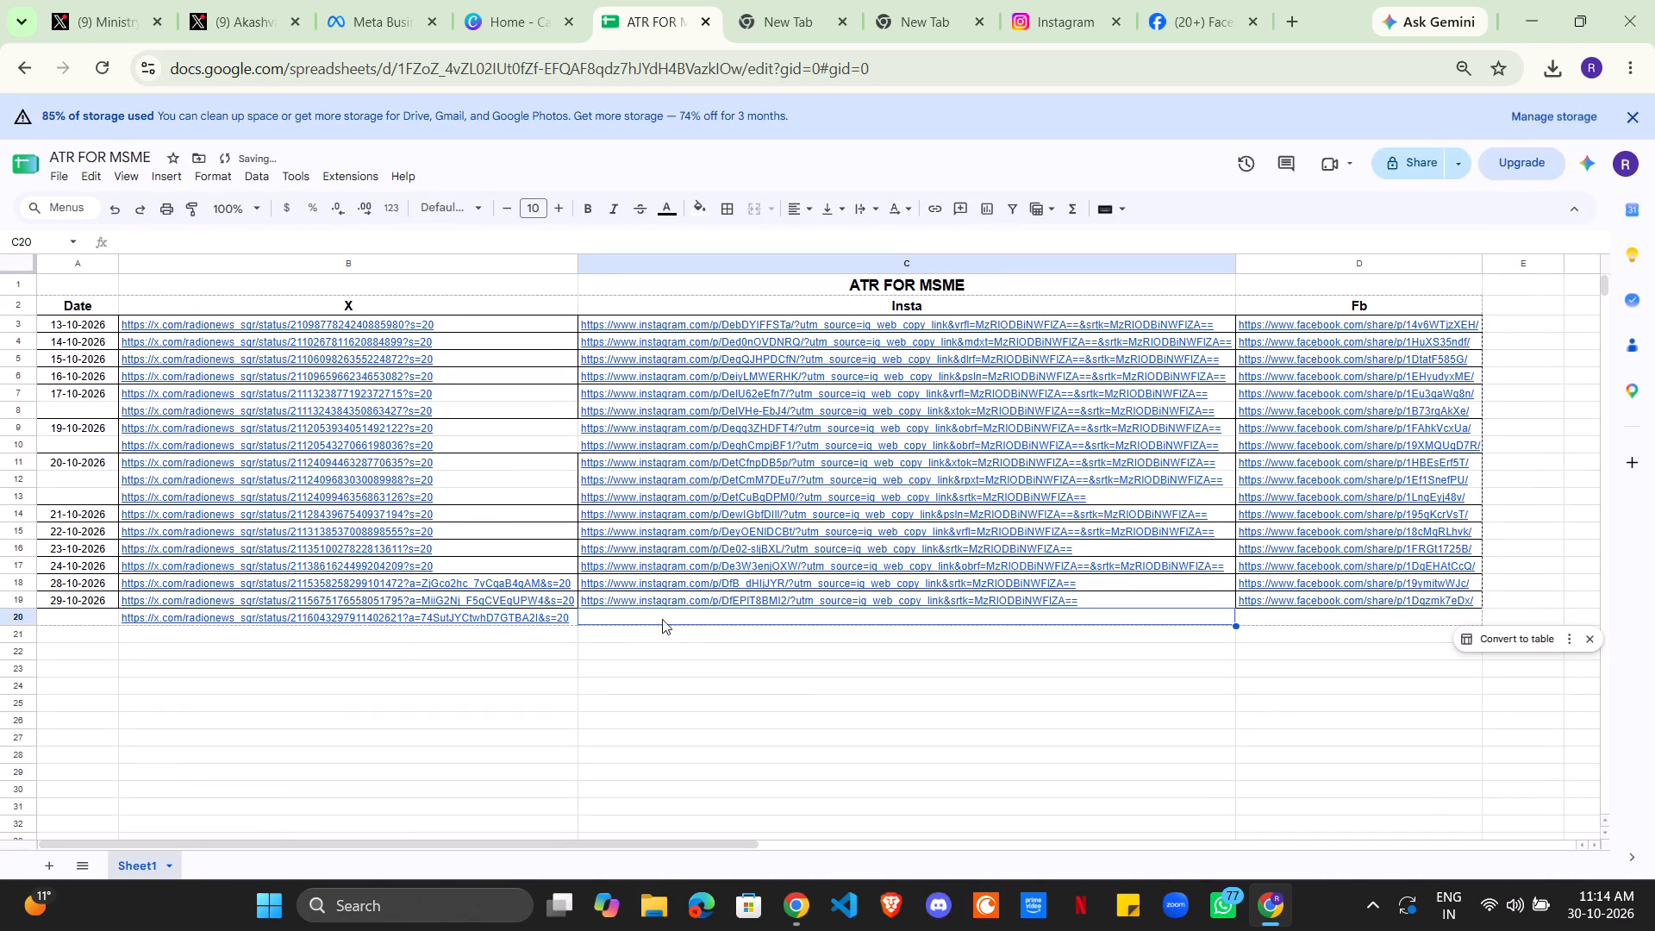
# Refresh the akashvaninews_srinagar Instagram profile and open the Akashvani News Srinagar page on Facebook.
pyautogui.click(1065, 0)
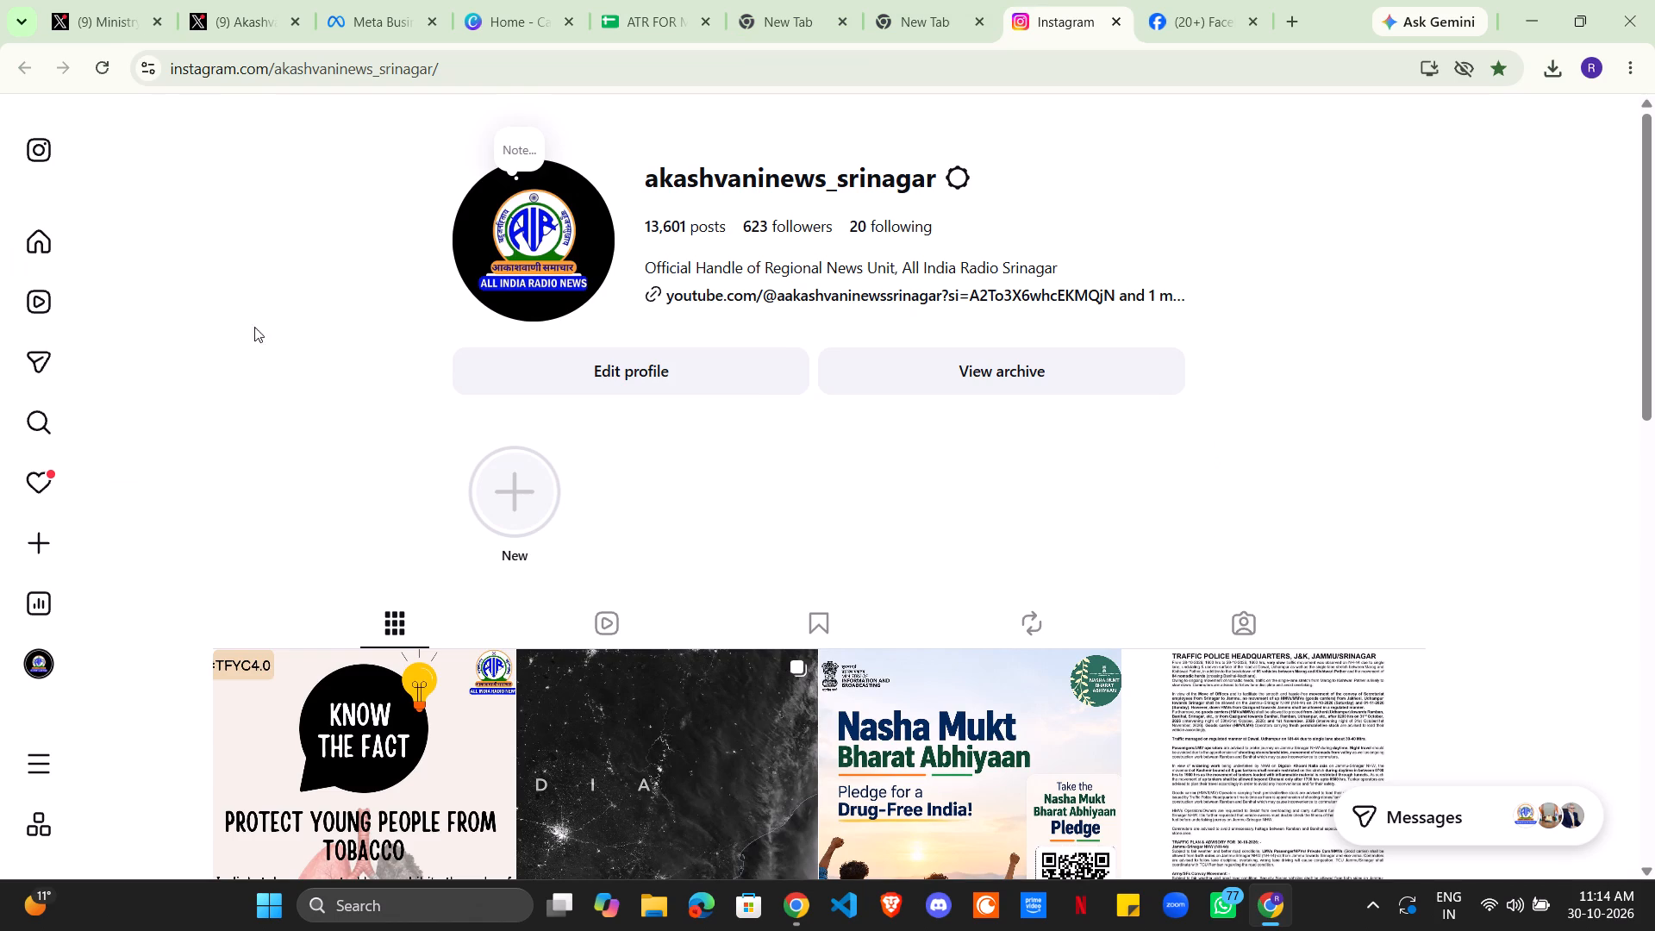
pyautogui.click(115, 71)
pyautogui.click(1272, 3)
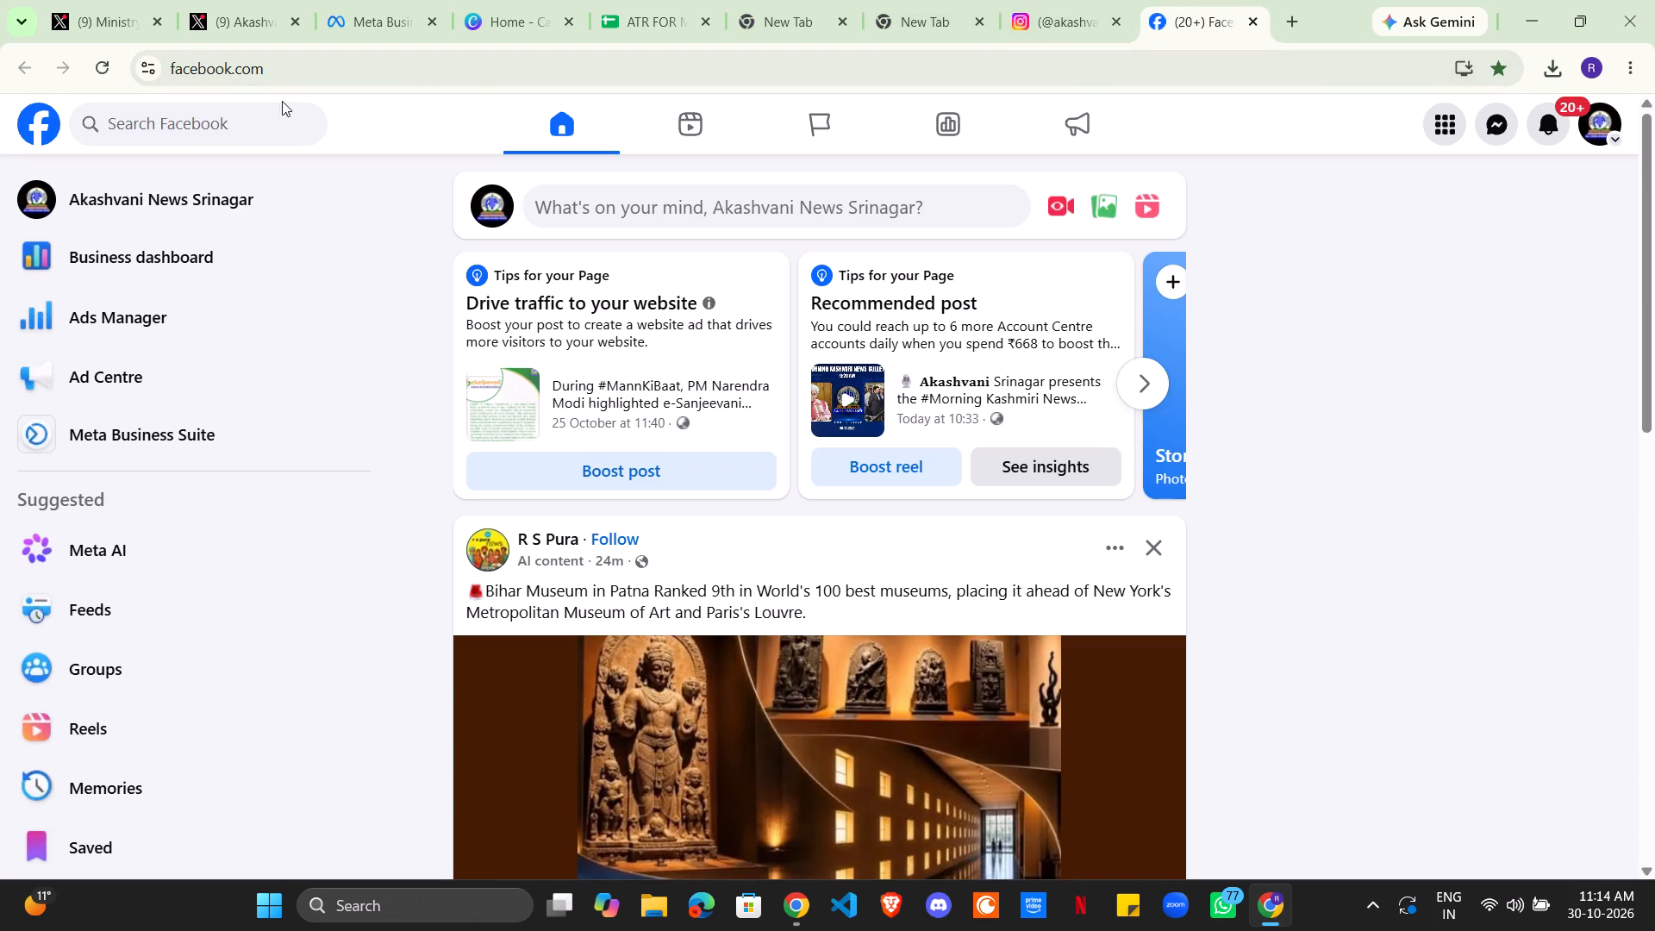
pyautogui.click(81, 188)
# Copy the link of the "Relief for Cancer Patients!" post on Instagram and paste it into cell C20 of ATR FOR MSME.
pyautogui.click(1077, 0)
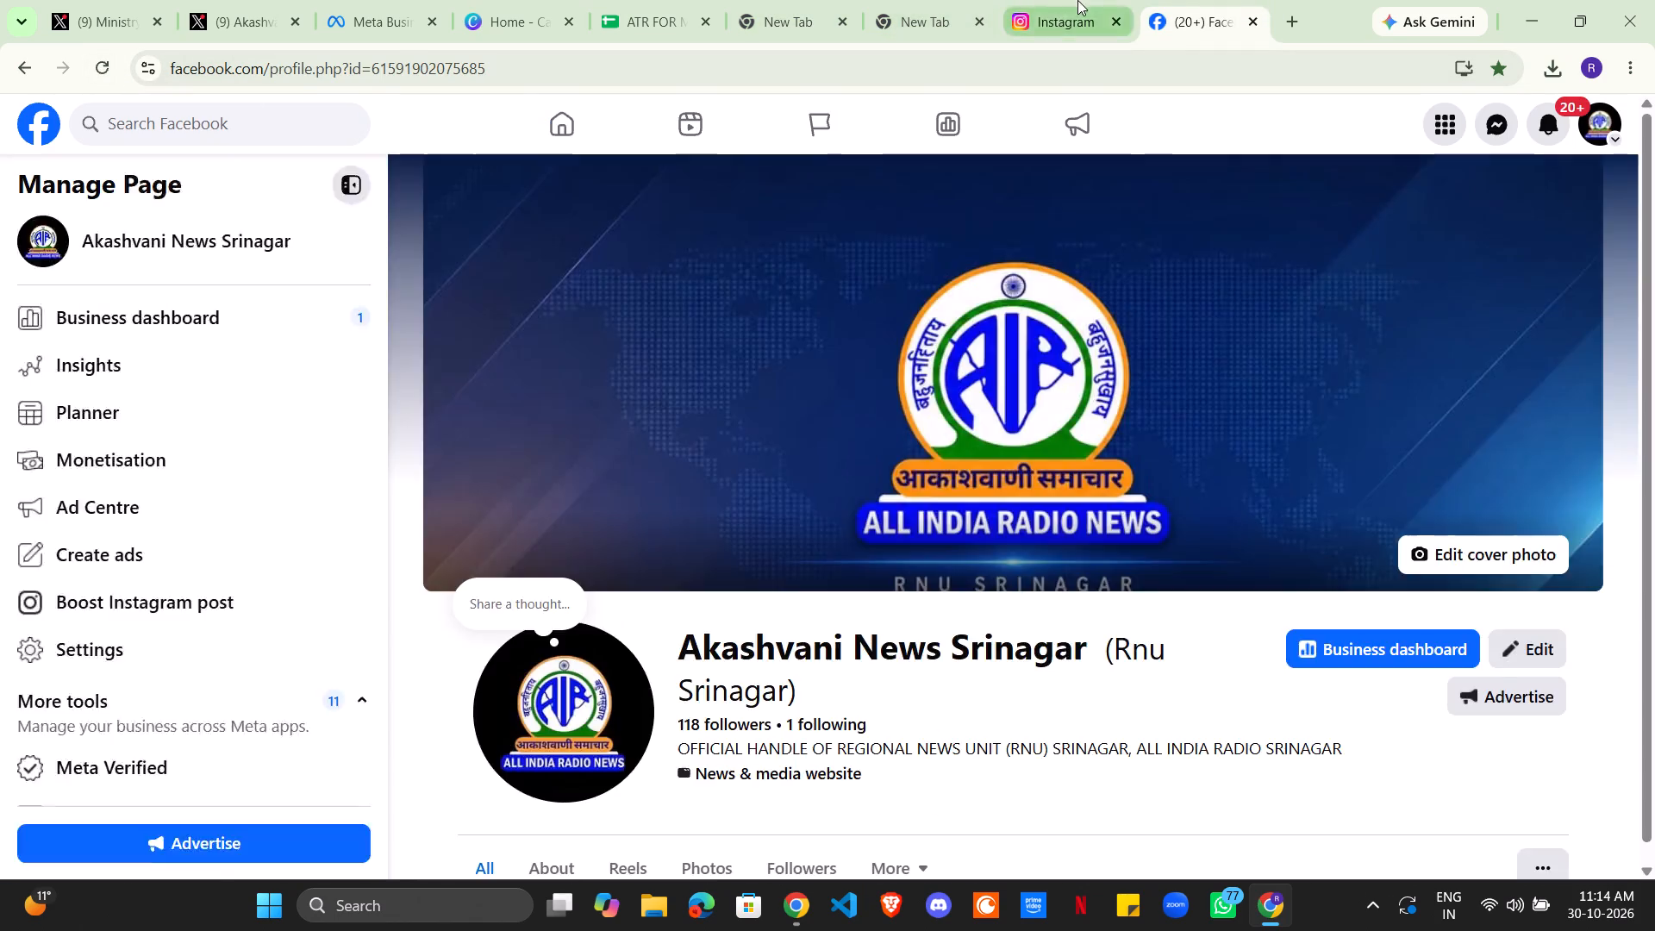
pyautogui.click(388, 689)
pyautogui.click(1341, 153)
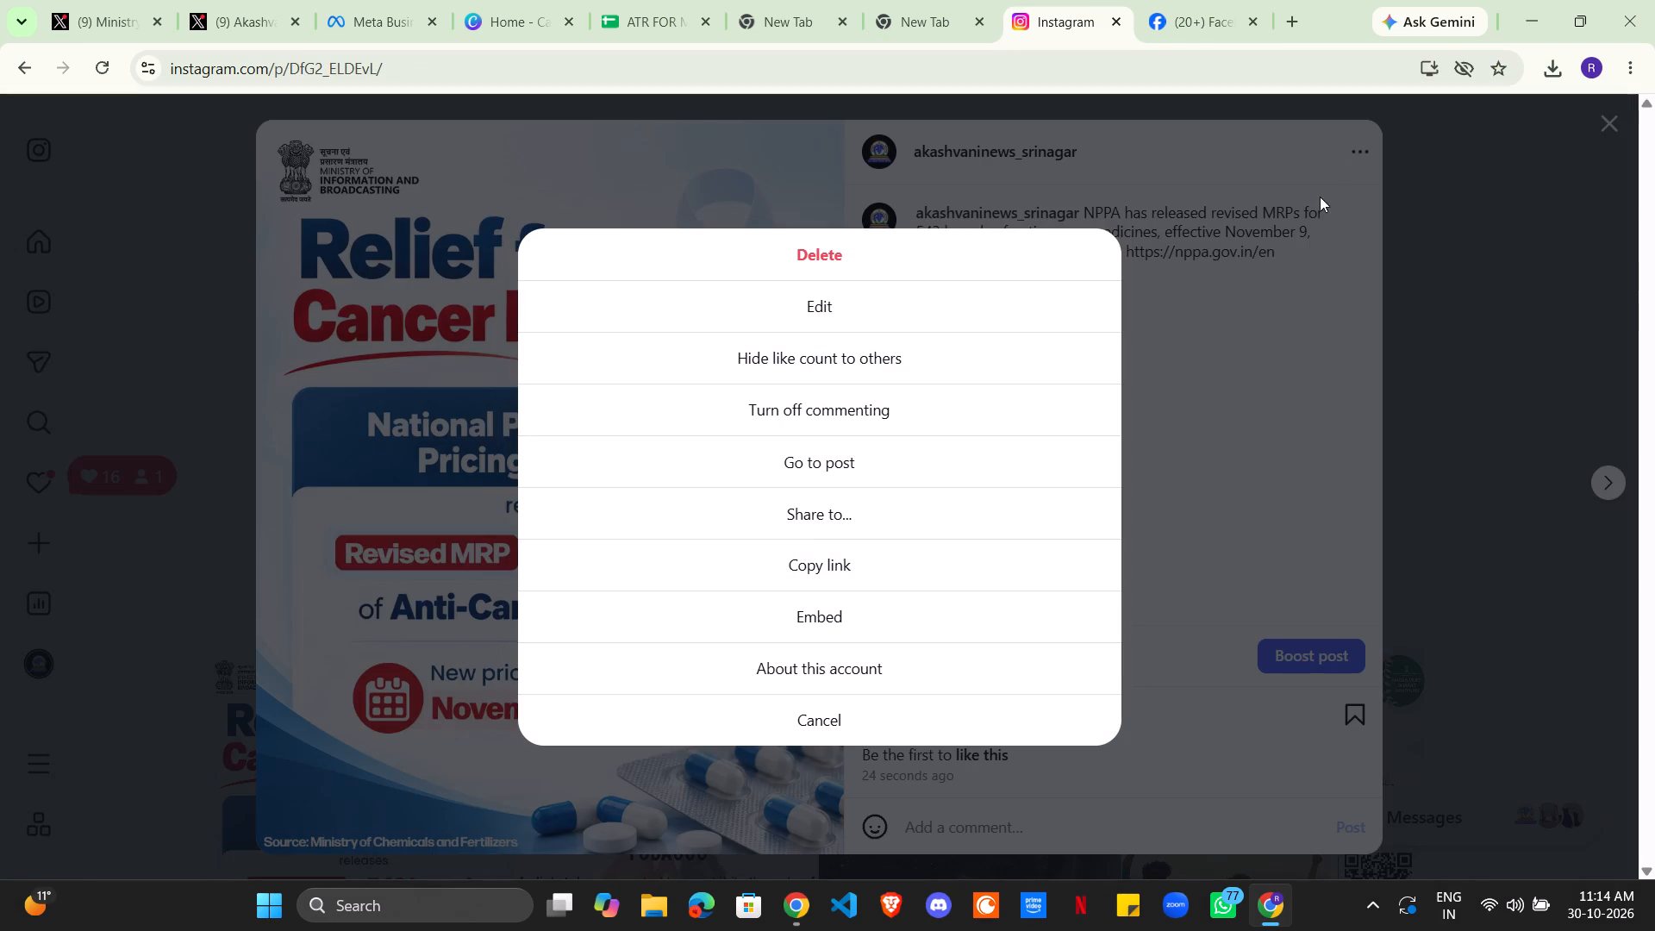
pyautogui.click(825, 575)
pyautogui.click(626, 0)
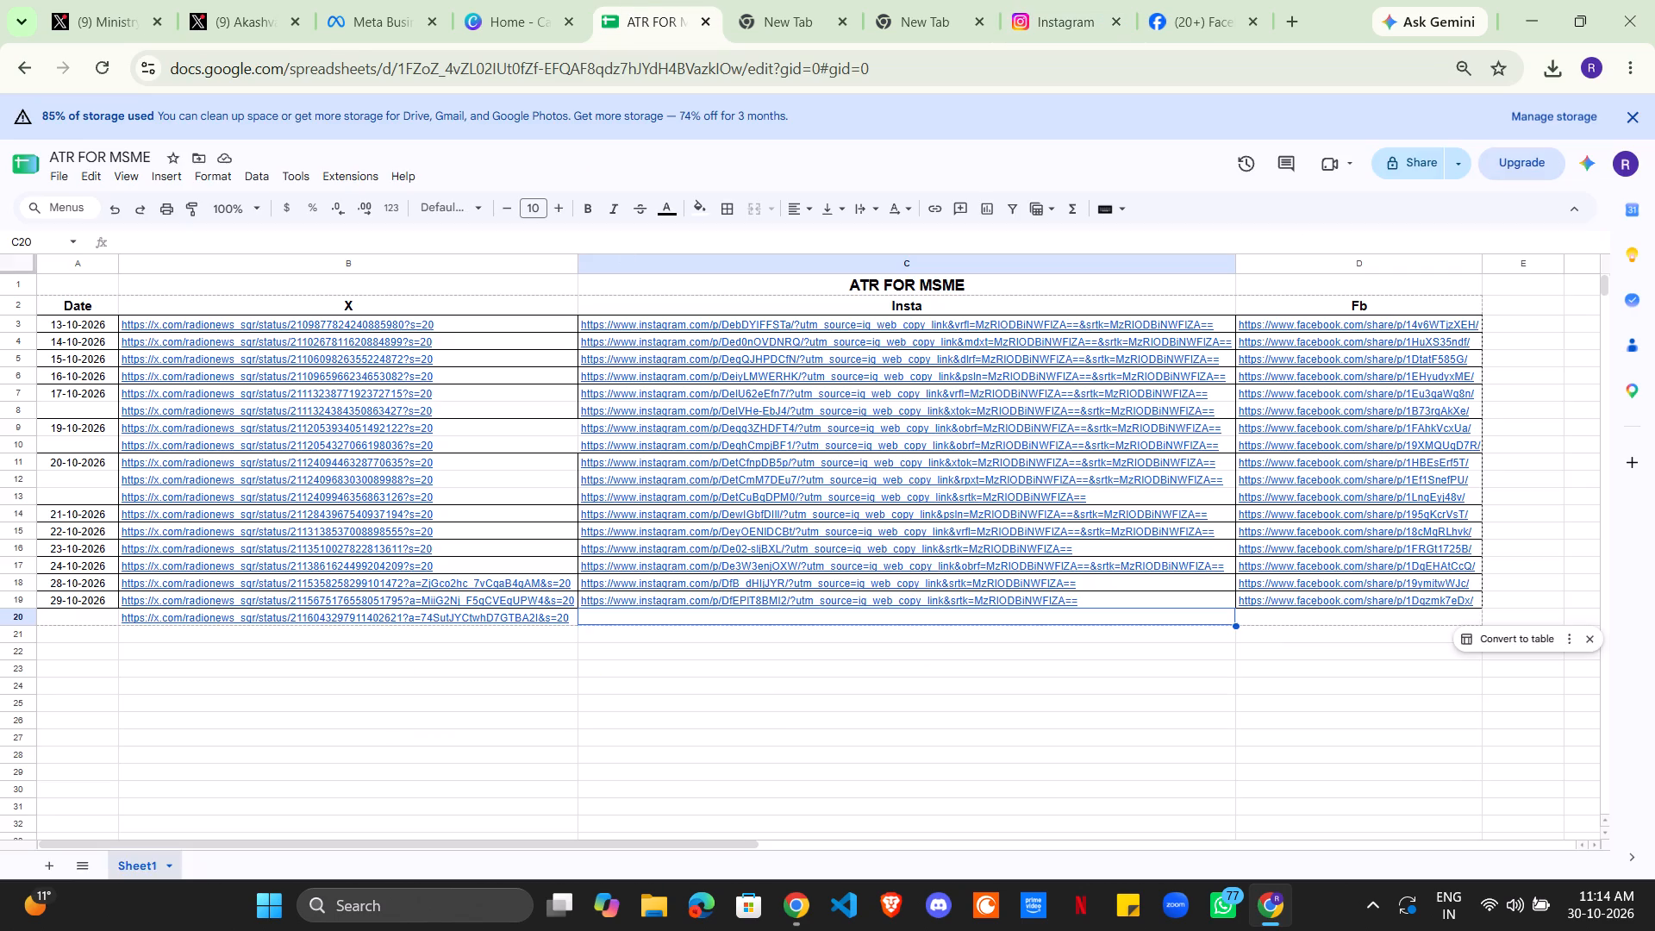
pyautogui.hotkey('ctrl', 'v')
pyautogui.click(854, 736)
pyautogui.click(1267, 625)
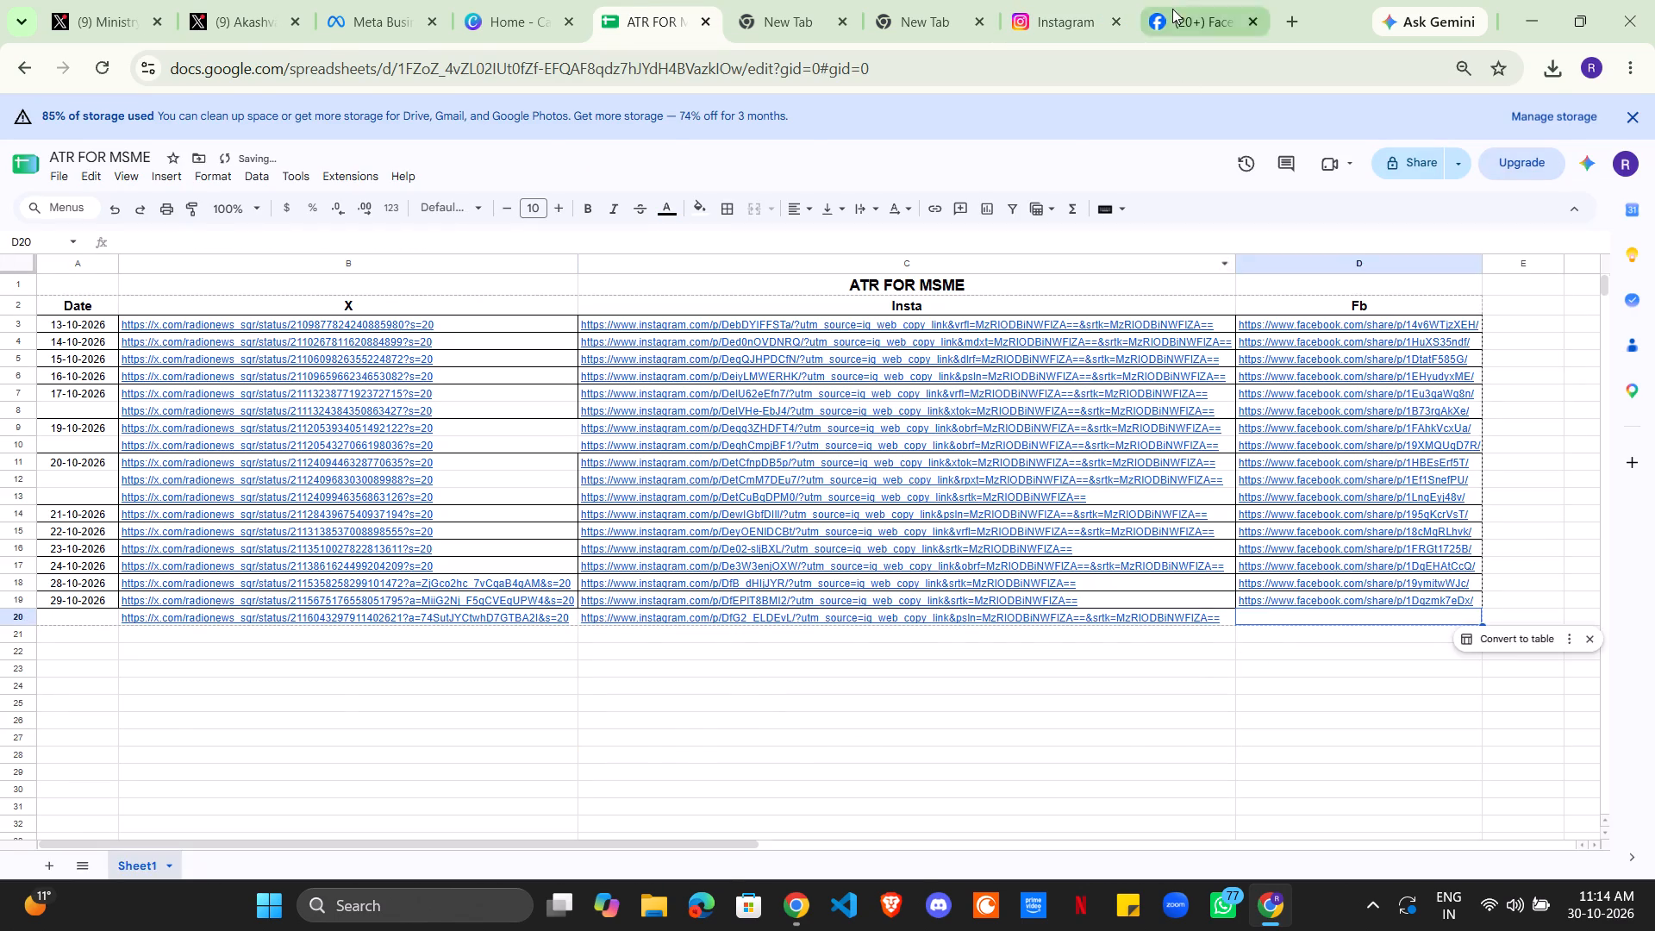
# Copy the link of the anti-cancer medicines post on Facebook and paste it into cell D20 of ATR FOR MSME.
pyautogui.click(1172, 9)
pyautogui.scroll(-11, 1009, 624)
pyautogui.scroll(-3, 1087, 609)
pyautogui.click(1058, 573)
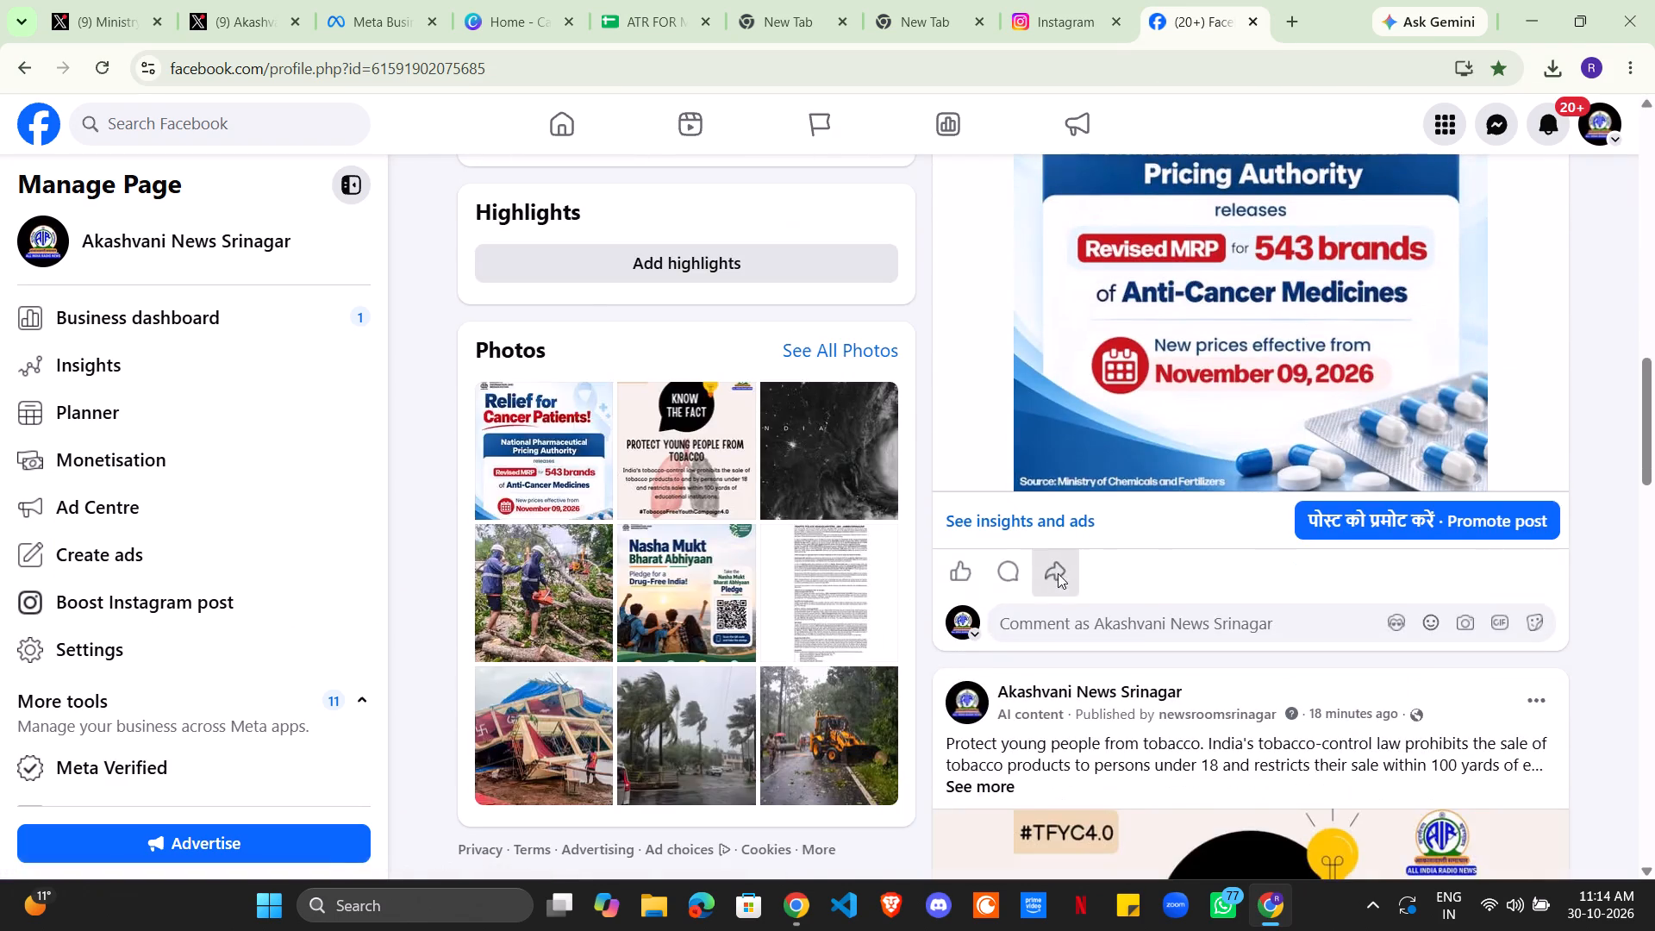
pyautogui.click(786, 642)
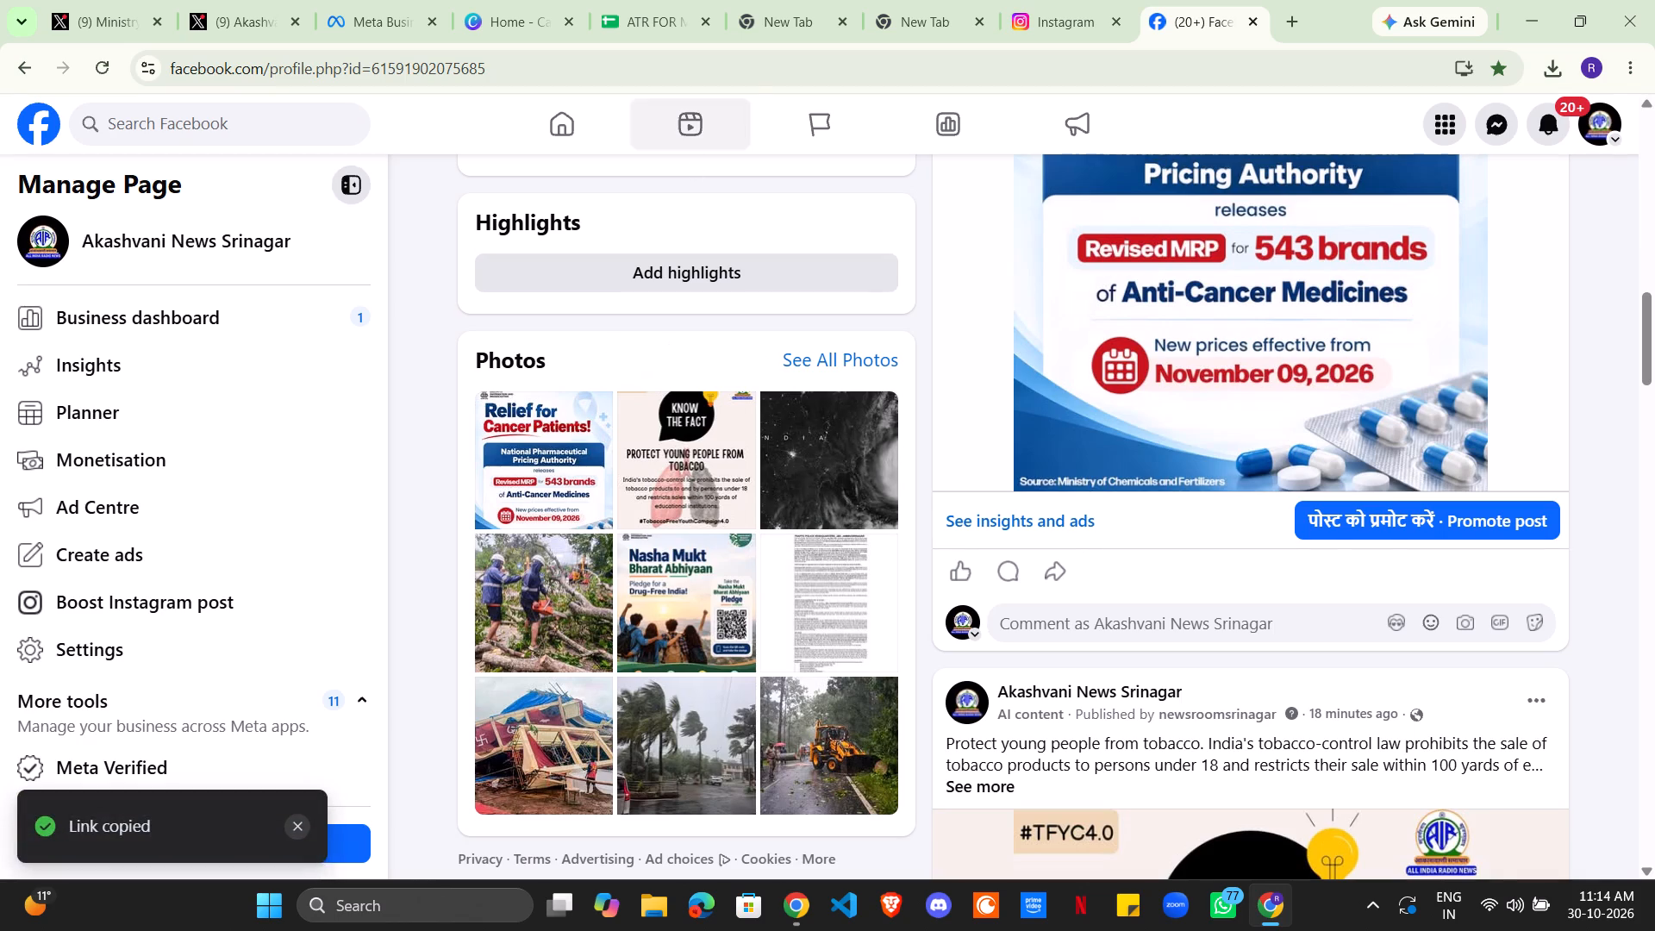
pyautogui.click(647, 18)
pyautogui.hotkey('ctrl', 'v')
pyautogui.click(803, 789)
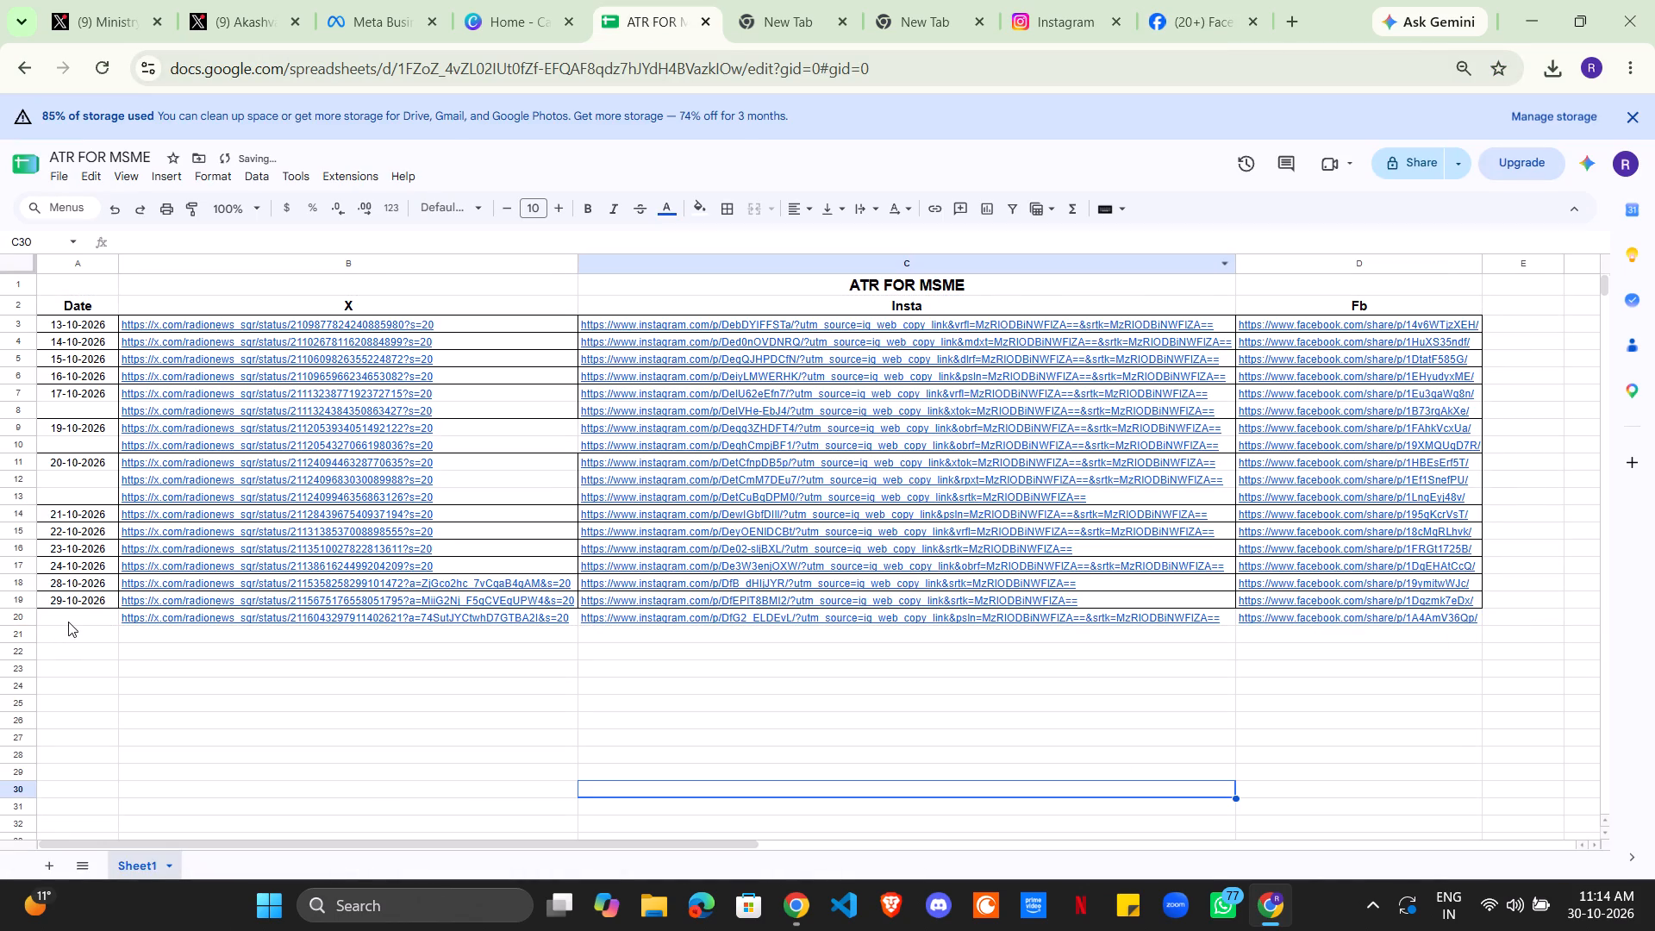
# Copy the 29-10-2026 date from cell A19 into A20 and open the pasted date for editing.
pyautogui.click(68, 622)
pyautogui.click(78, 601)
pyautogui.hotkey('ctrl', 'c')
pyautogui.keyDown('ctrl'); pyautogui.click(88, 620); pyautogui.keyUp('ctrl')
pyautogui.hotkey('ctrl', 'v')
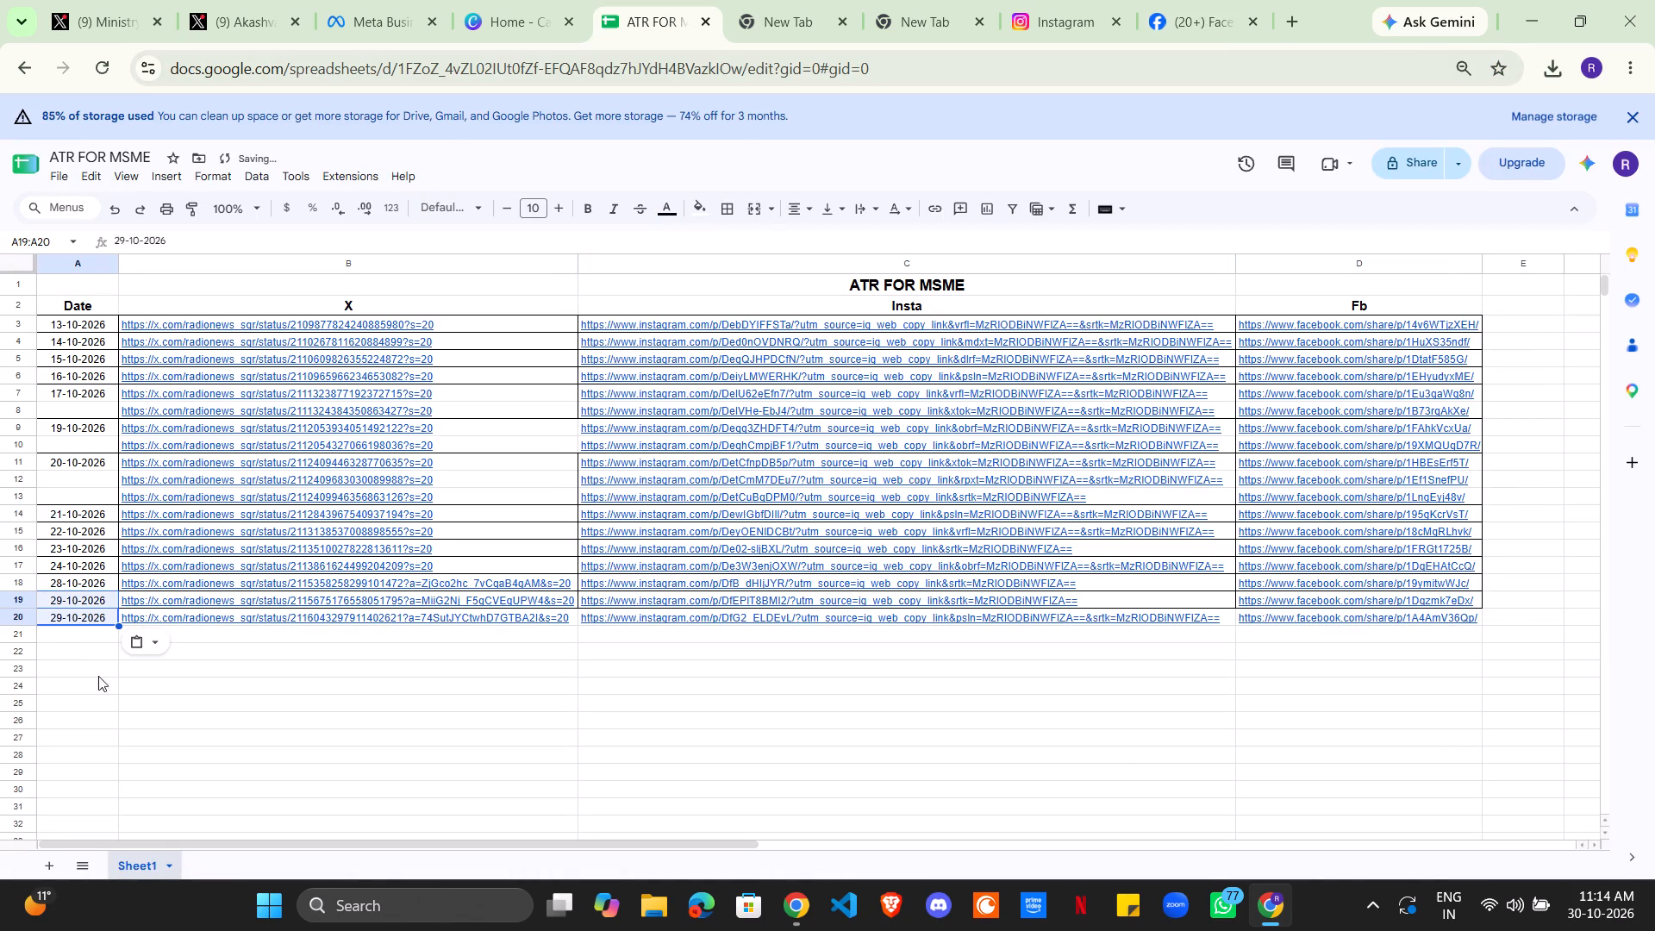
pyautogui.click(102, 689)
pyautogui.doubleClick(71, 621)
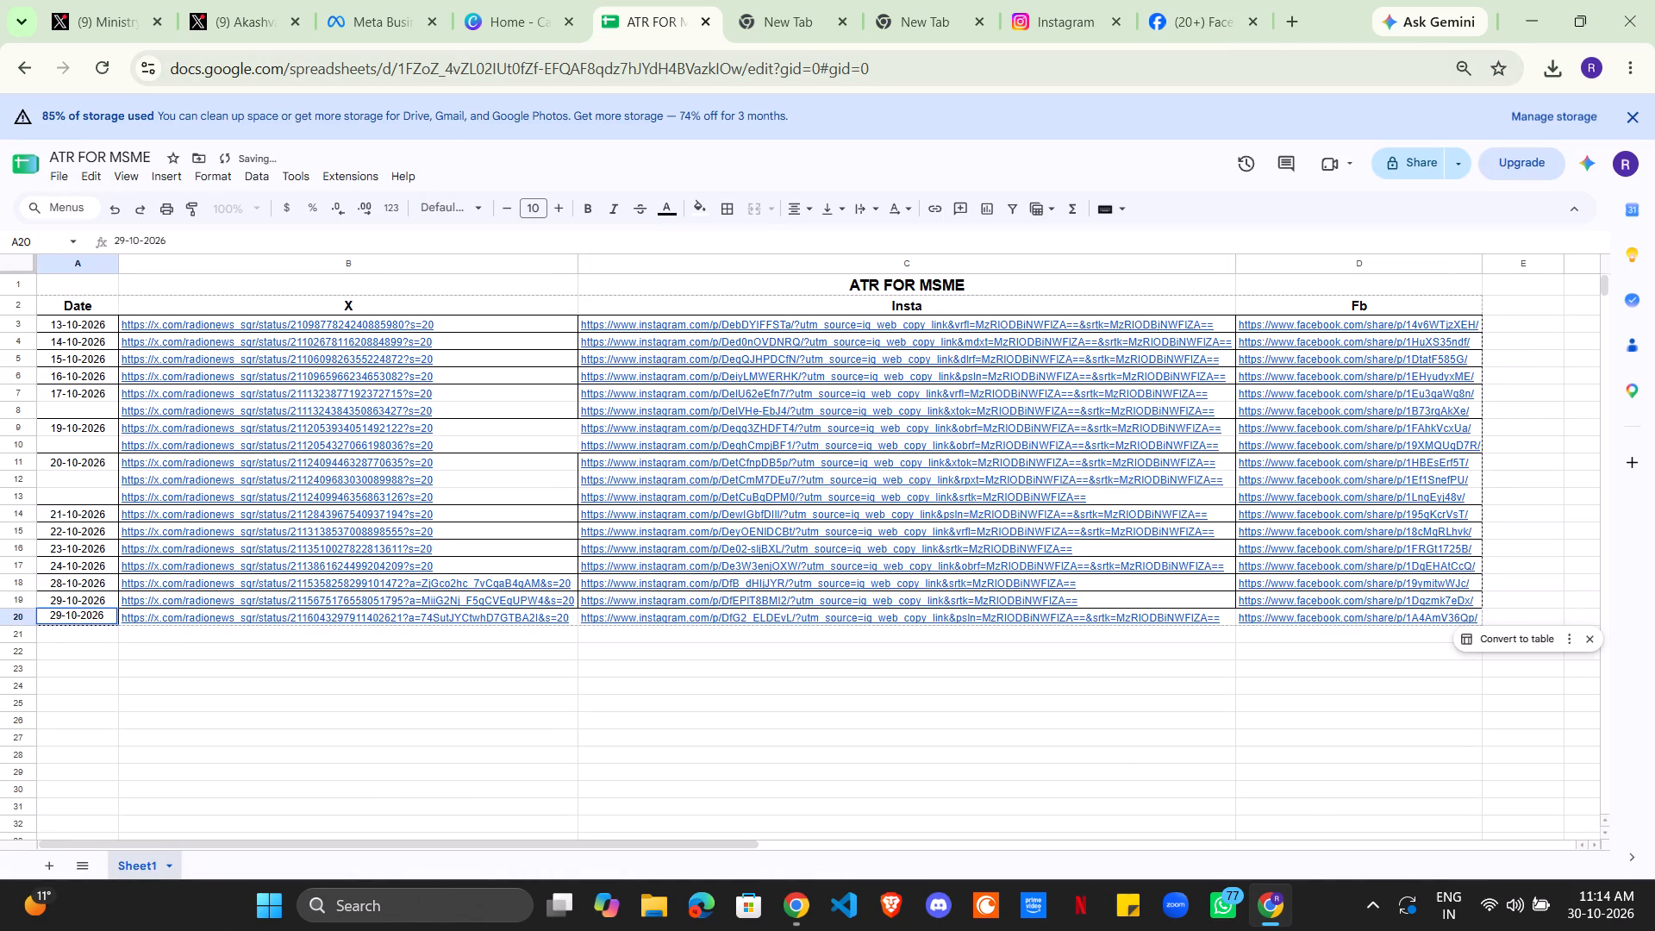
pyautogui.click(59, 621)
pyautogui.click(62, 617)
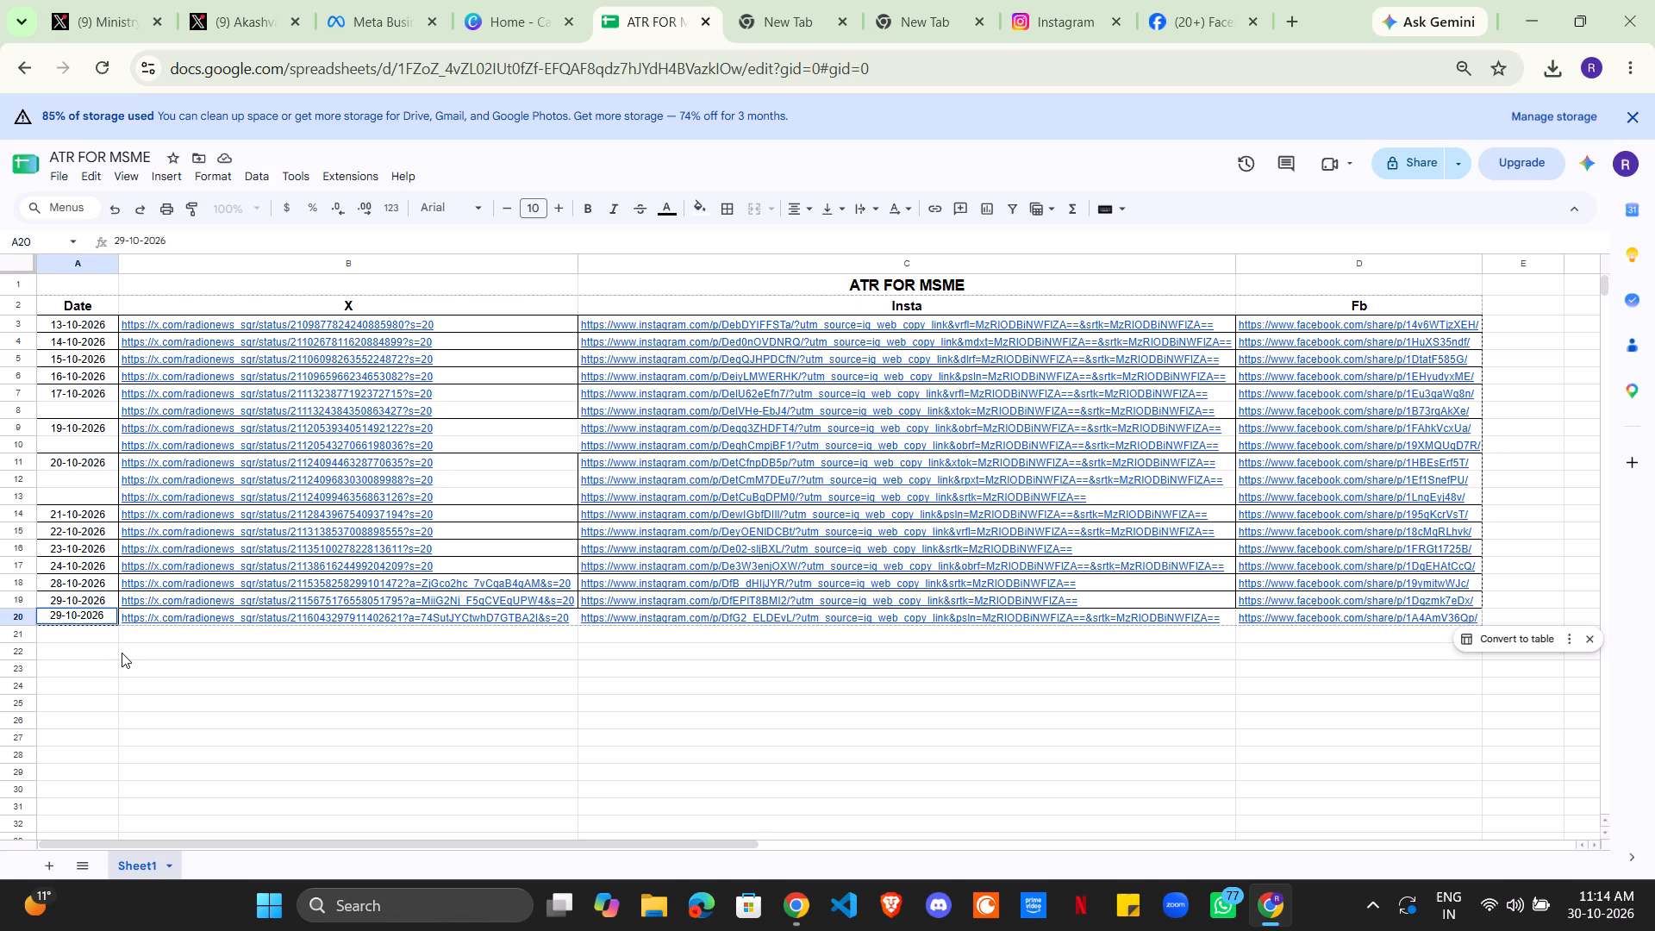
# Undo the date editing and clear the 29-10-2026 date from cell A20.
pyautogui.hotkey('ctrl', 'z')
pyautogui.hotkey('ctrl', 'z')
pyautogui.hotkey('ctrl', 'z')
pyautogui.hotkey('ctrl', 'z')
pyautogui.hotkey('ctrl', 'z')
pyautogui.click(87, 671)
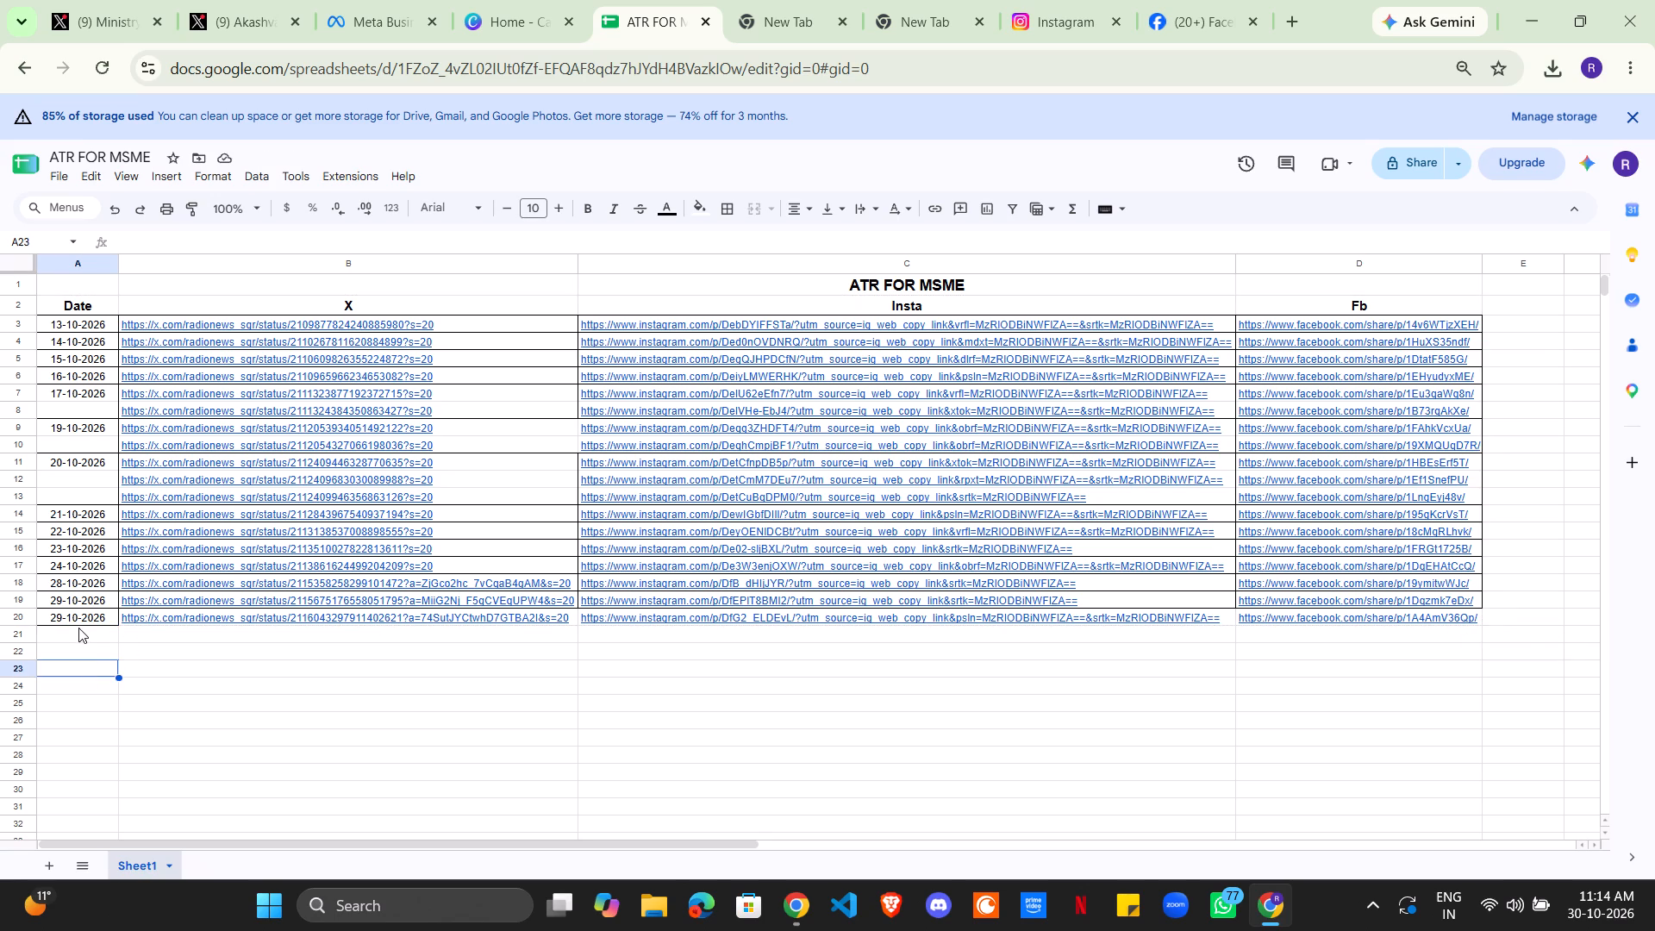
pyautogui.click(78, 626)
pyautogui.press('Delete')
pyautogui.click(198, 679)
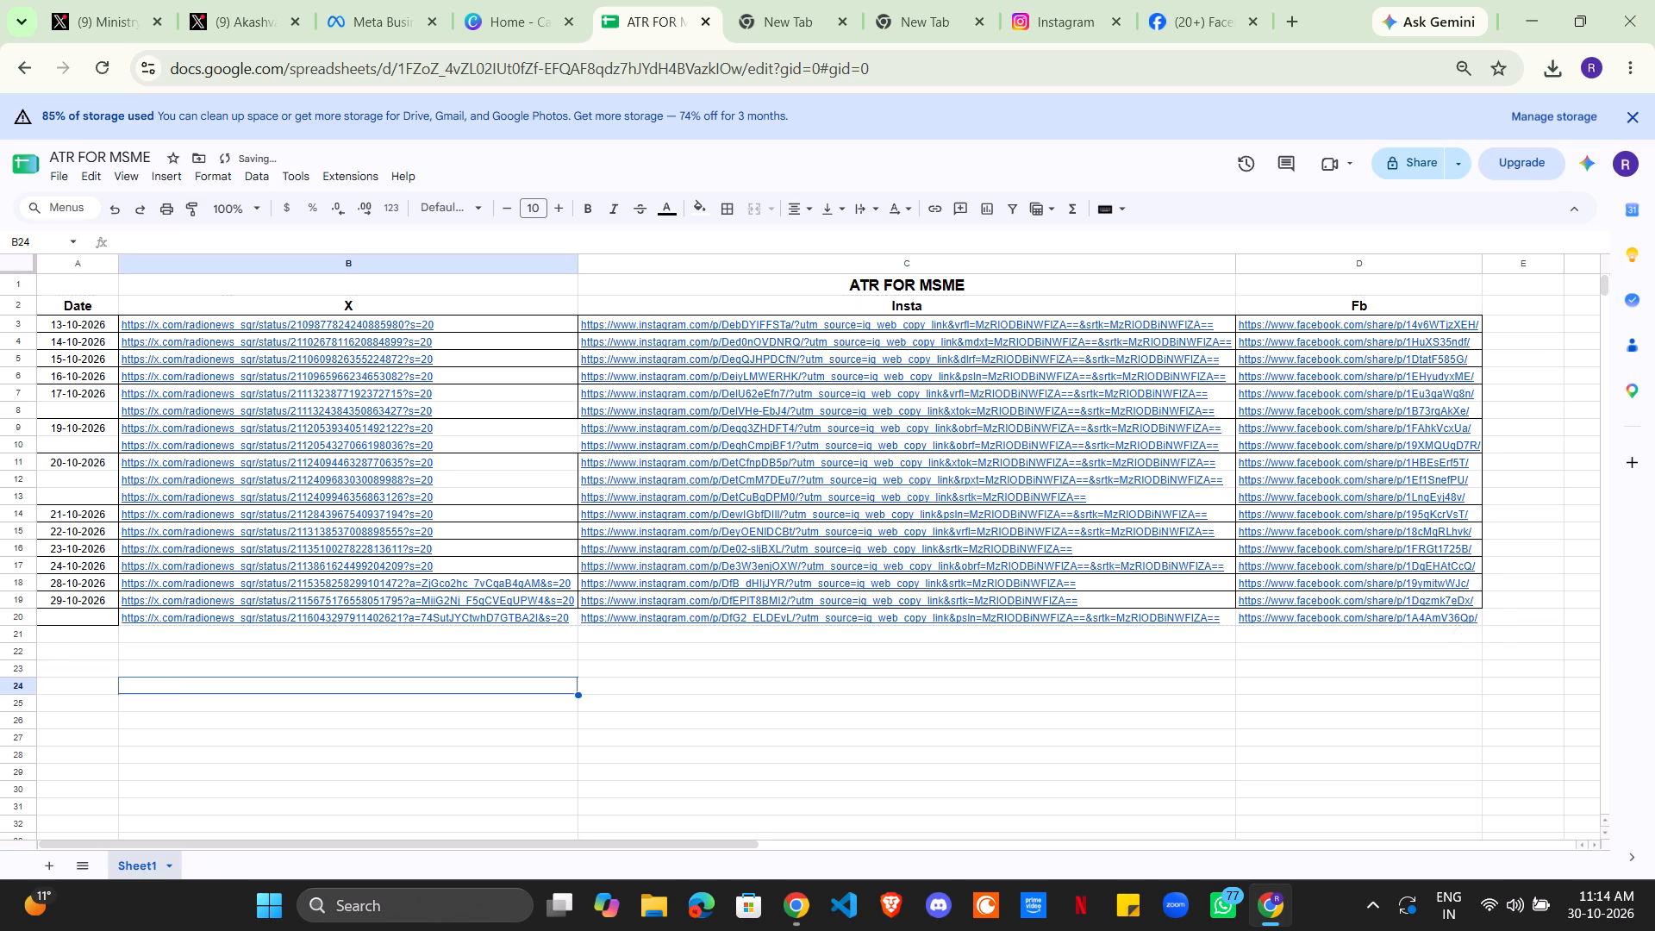
# Cut the X, Instagram and Facebook links in B20:D20 and paste them starting at cell B22 of the ATR FOR CANCER CAMPAIGN spreadsheet.
pyautogui.click(115, 615)
pyautogui.moveTo(124, 615); pyautogui.dragTo(219, 616)
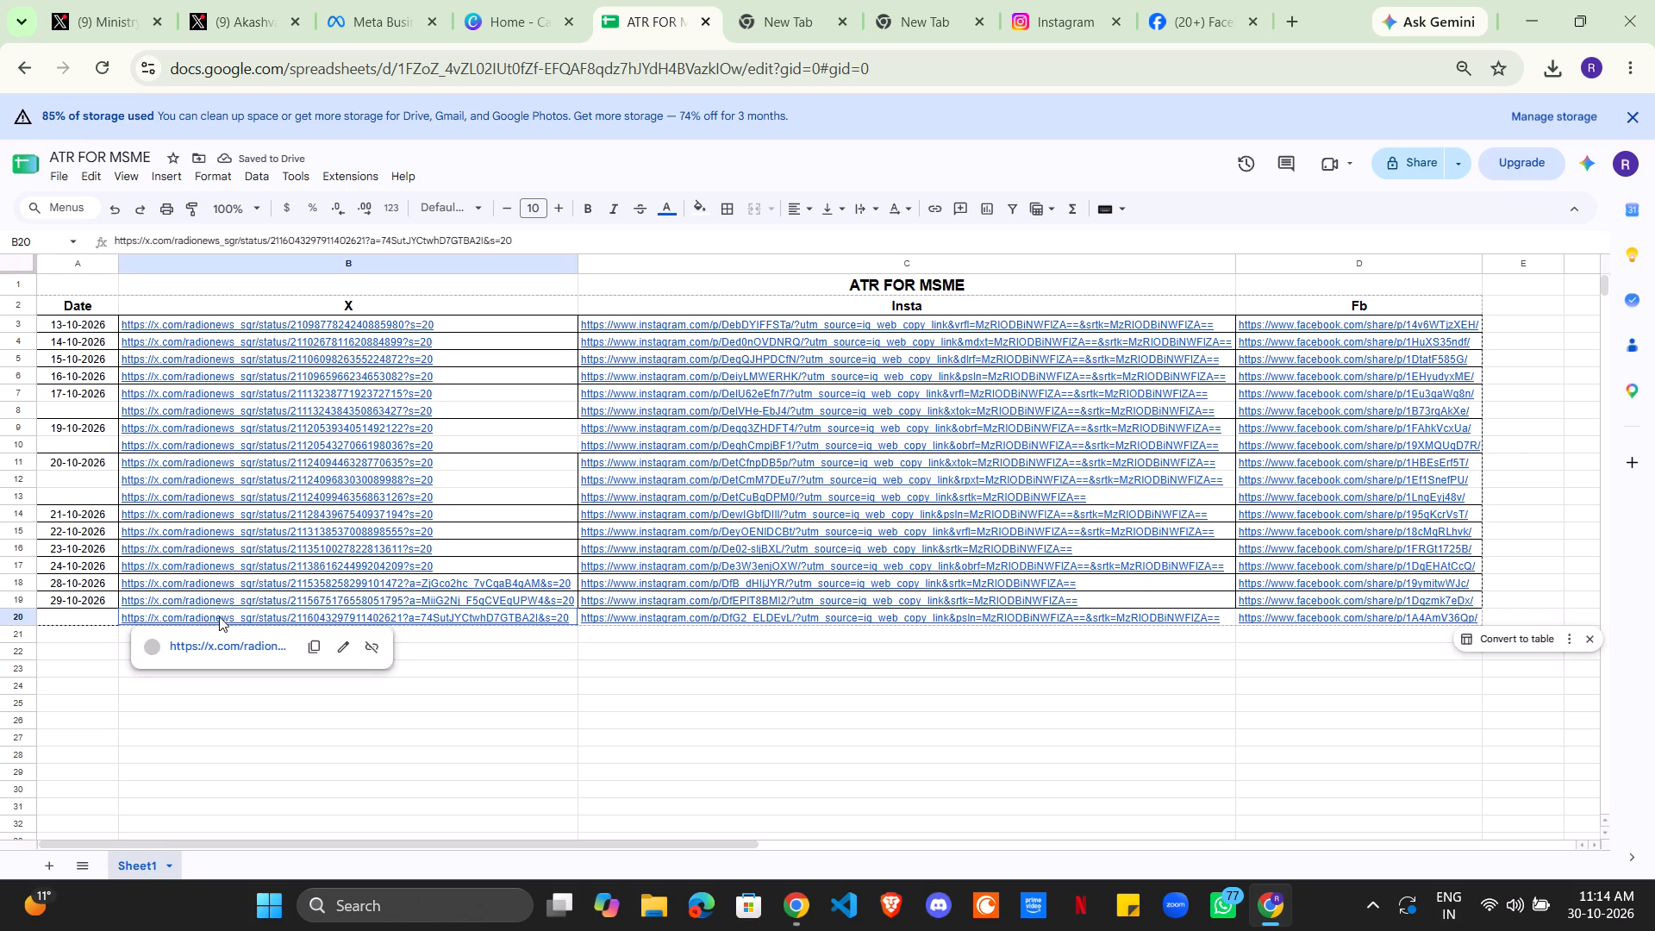
pyautogui.moveTo(219, 616); pyautogui.dragTo(1337, 622)
pyautogui.hotkey('ctrl', 'x')
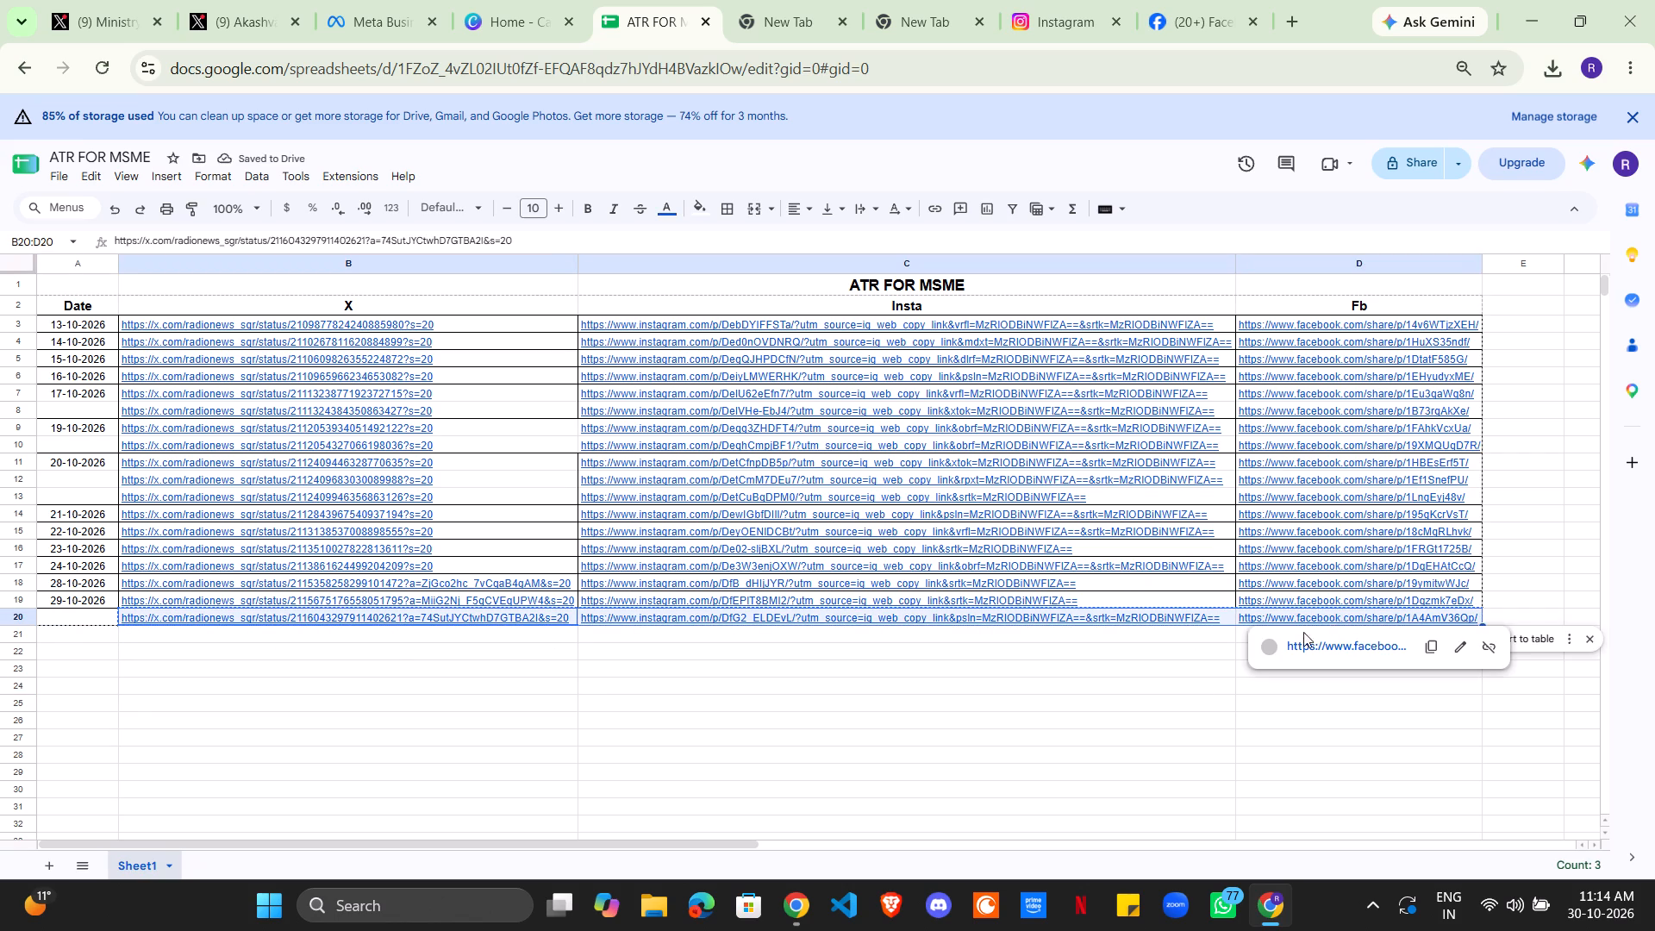
pyautogui.keyDown('ctrl'); pyautogui.click(40, 145); pyautogui.keyUp('ctrl')
pyautogui.keyDown('ctrl'); pyautogui.click(31, 160); pyautogui.keyUp('ctrl')
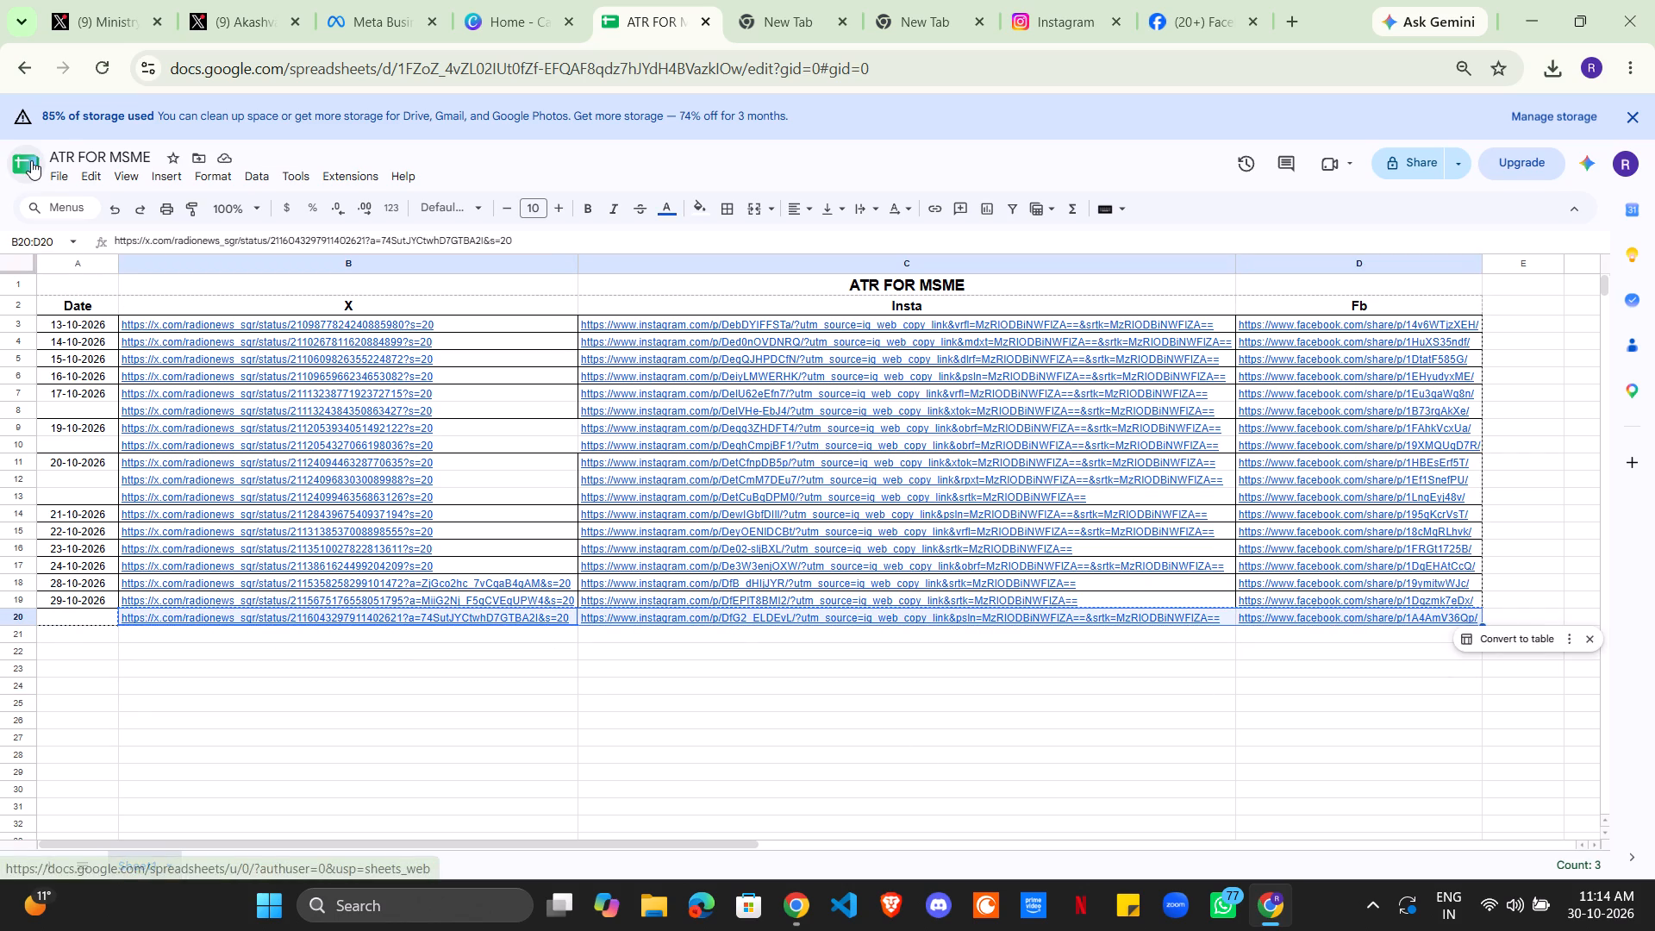
pyautogui.click(725, 18)
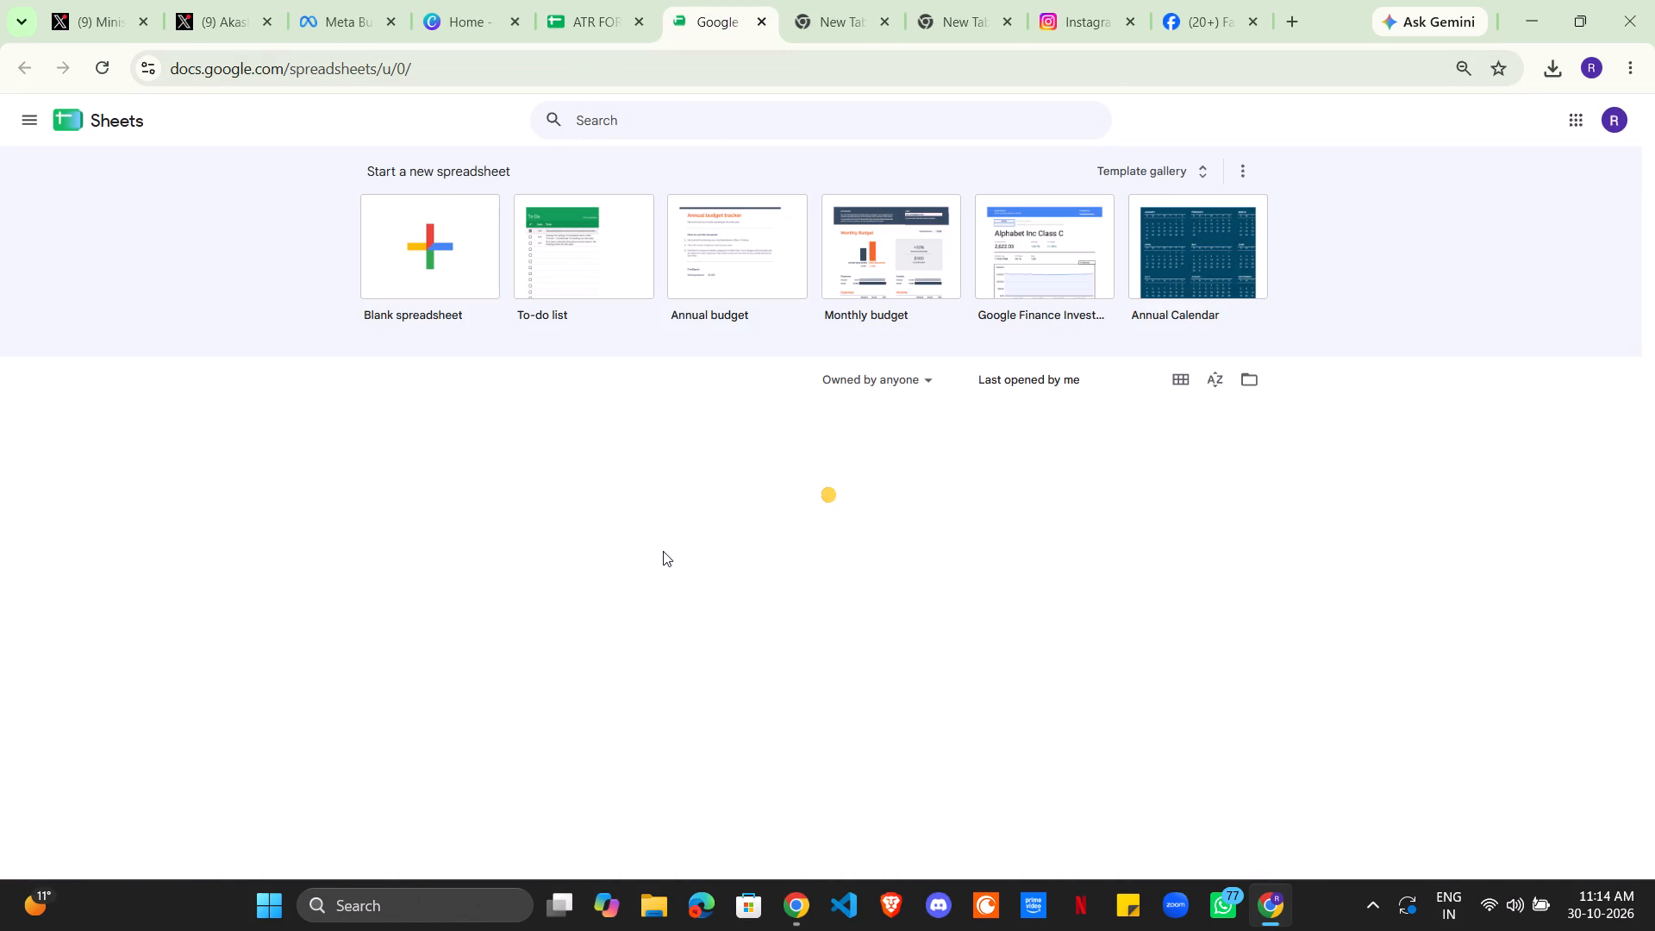
pyautogui.click(518, 478)
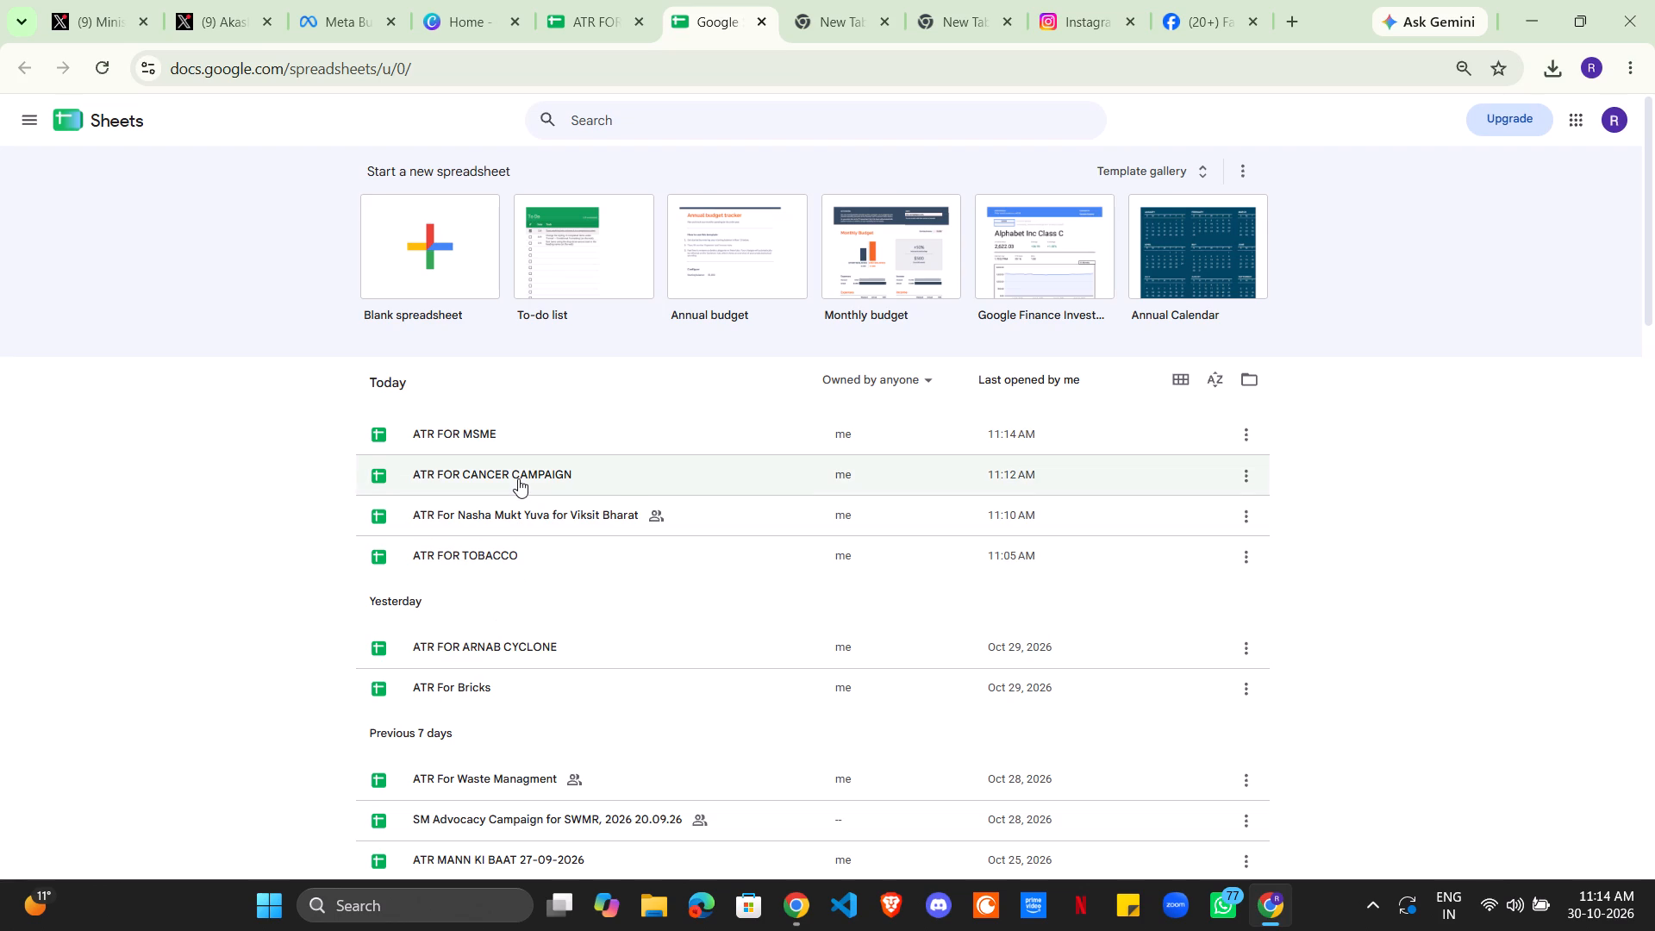
pyautogui.click(518, 474)
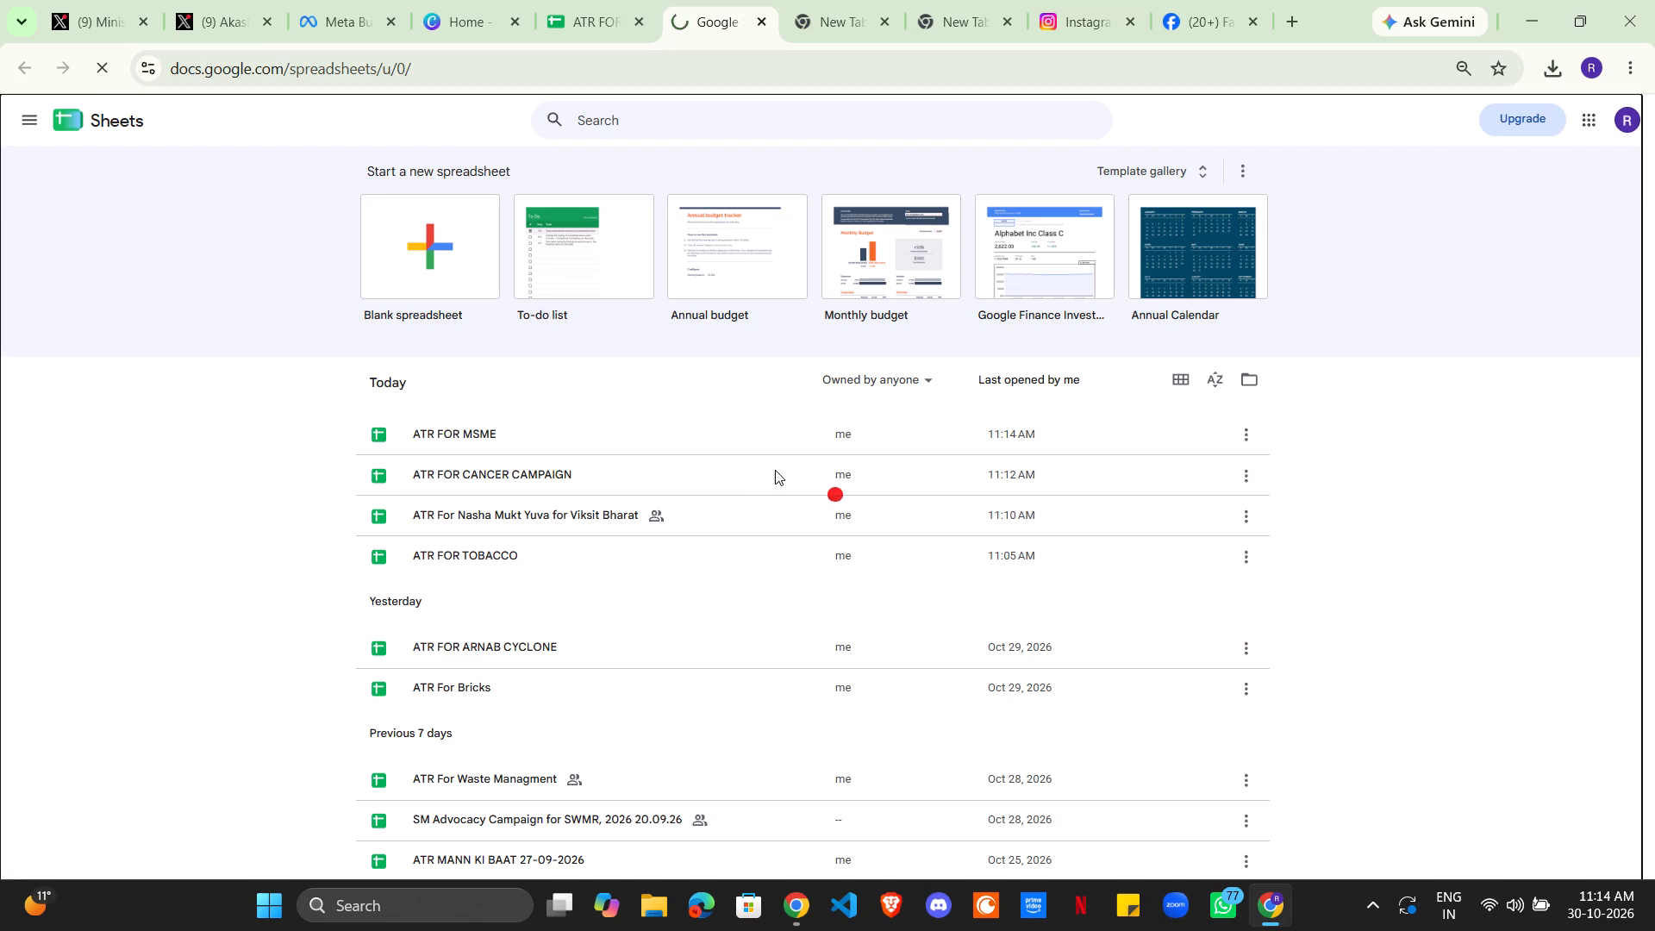
pyautogui.click(180, 612)
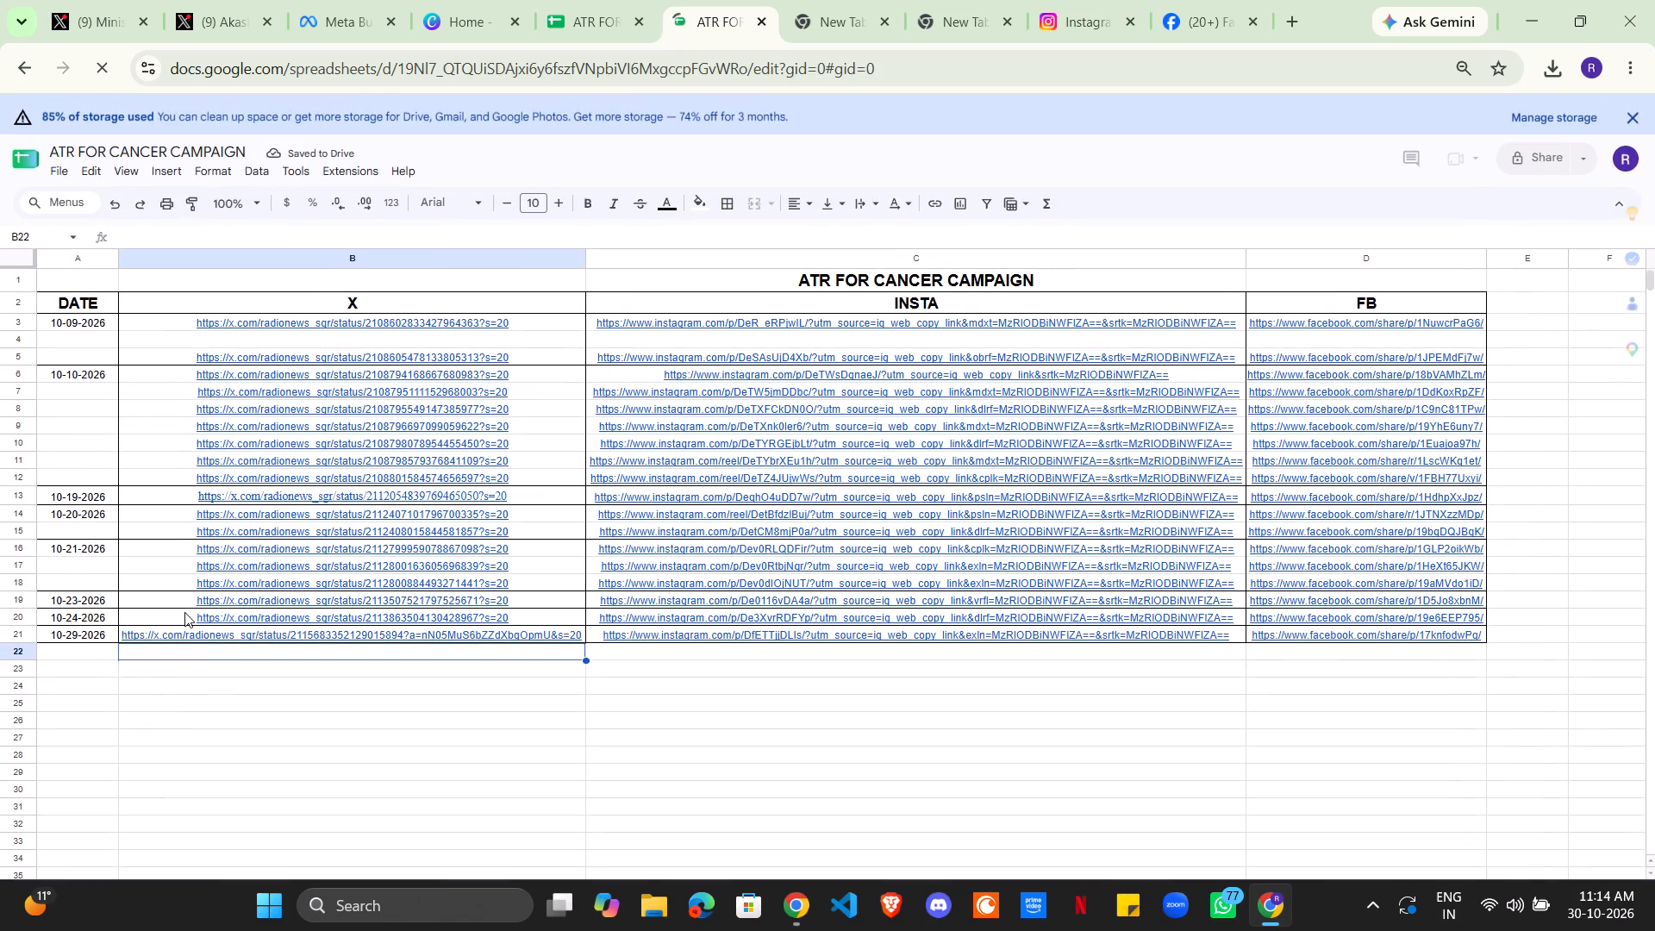
pyautogui.hotkey('ctrl', 'v')
pyautogui.click(228, 724)
# Return to ATR FOR MSME and clear the three post links from cells B20:D20.
pyautogui.click(590, 18)
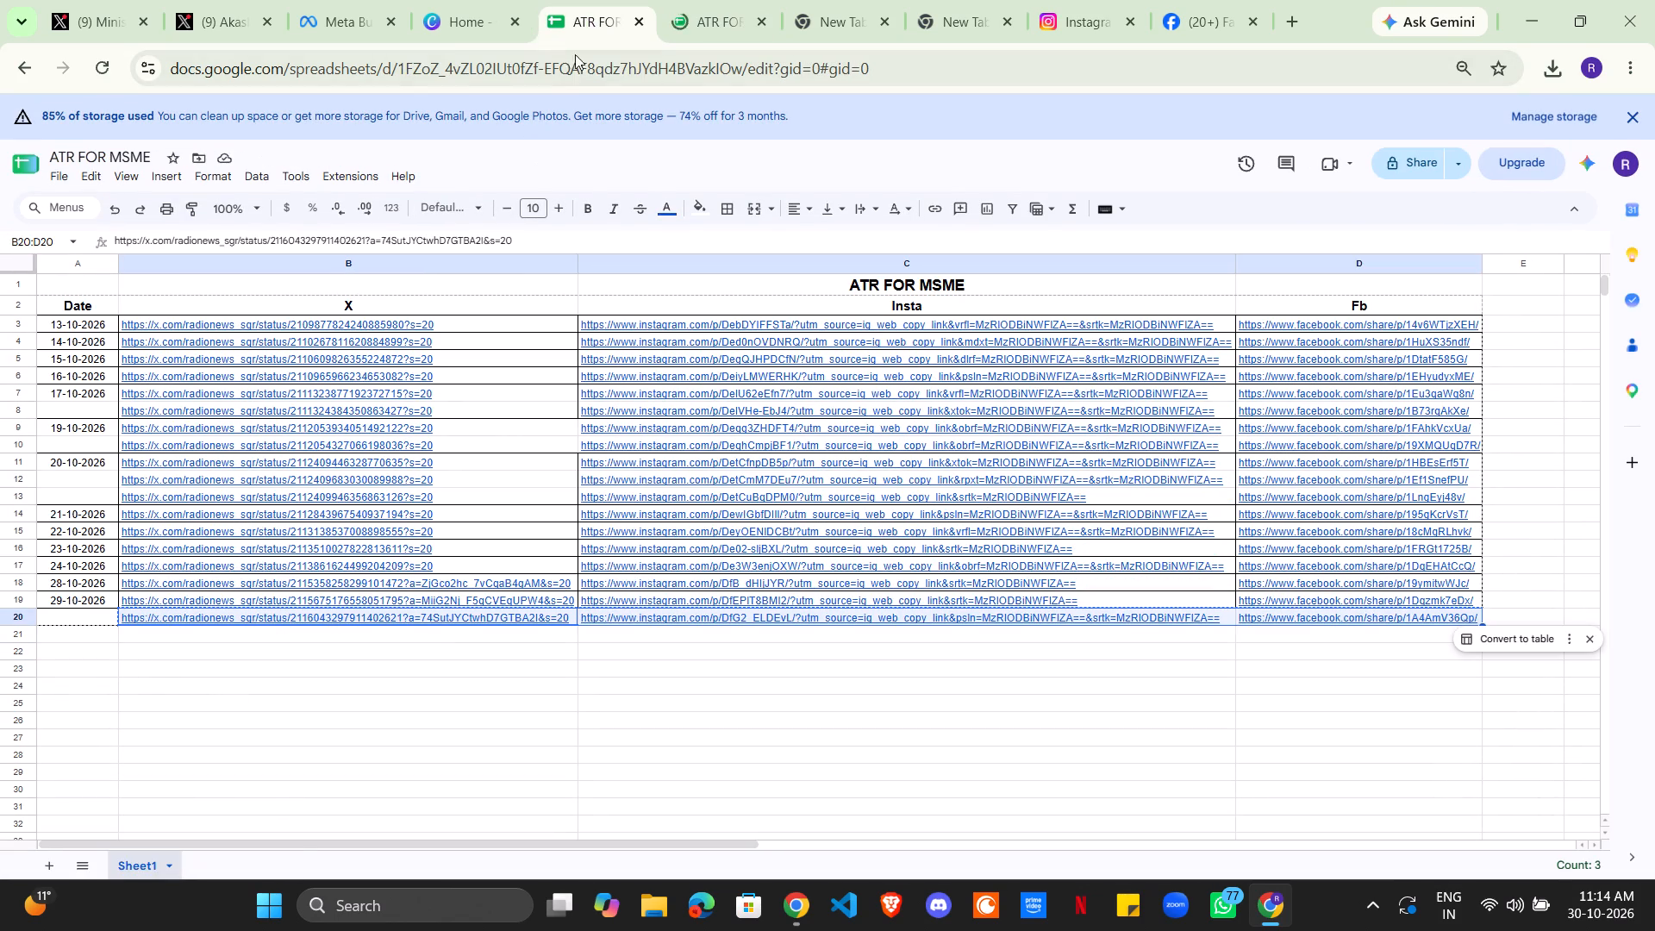
pyautogui.press('BackSpace')
pyautogui.click(589, 701)
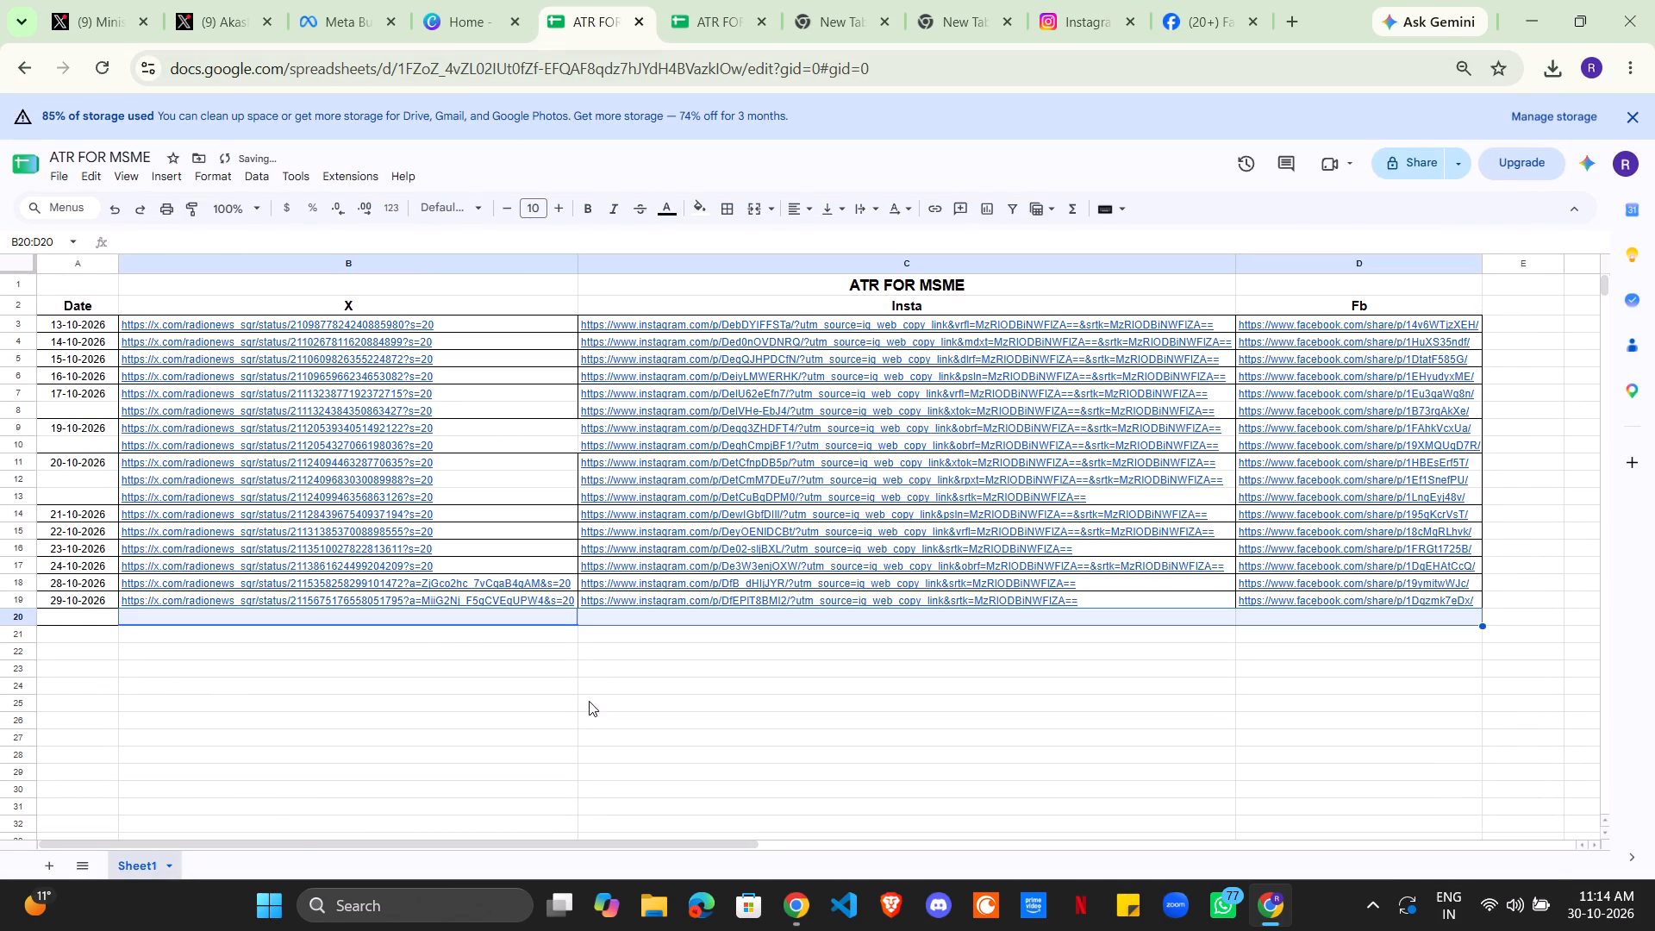
# In ATR FOR CANCER CAMPAIGN, copy the date from A21 into A22 and change it to 10-30-2026.
pyautogui.click(711, 0)
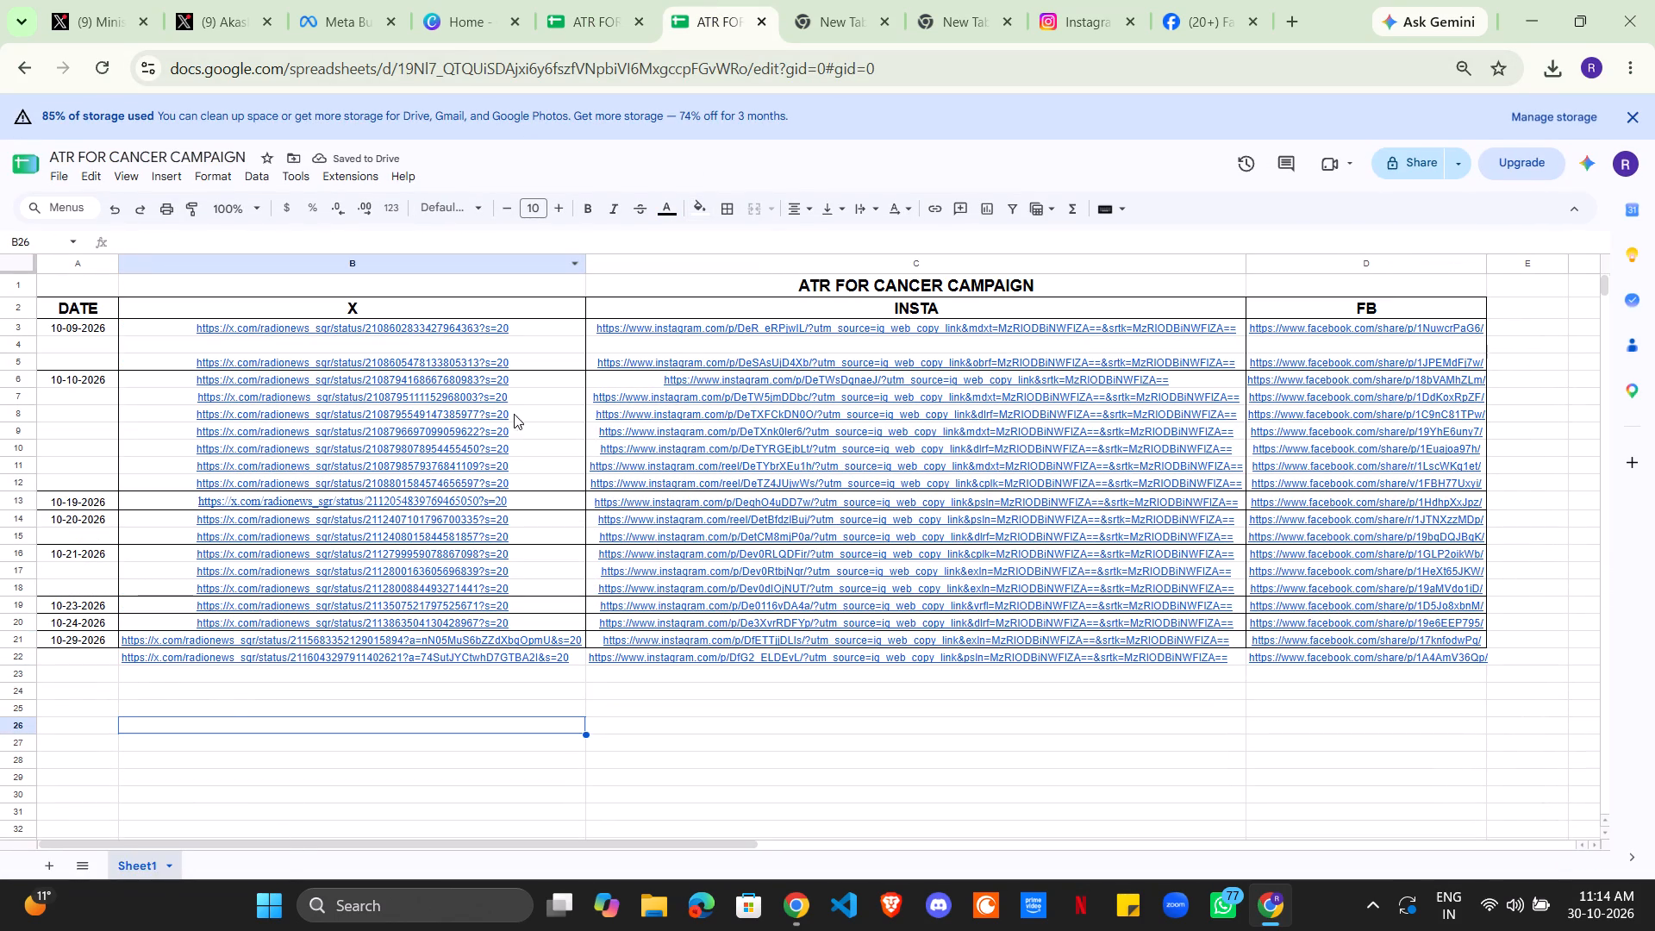
pyautogui.click(74, 643)
pyautogui.hotkey('ctrl', 'c')
pyautogui.click(91, 665)
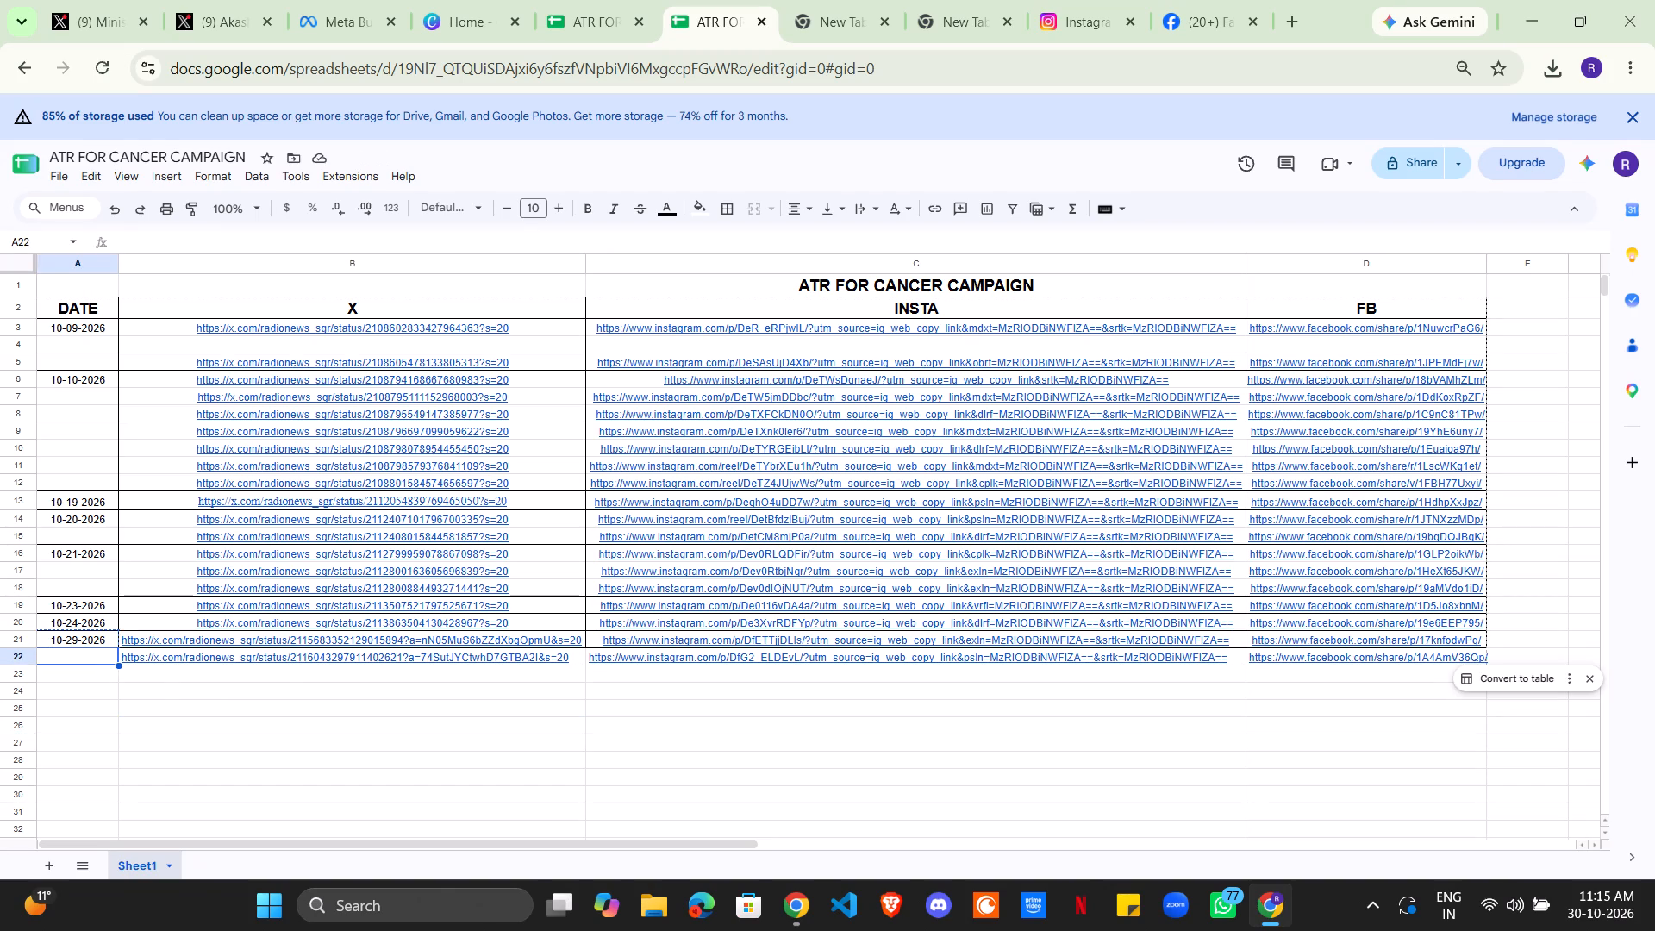
pyautogui.hotkey('ctrl', 'v')
pyautogui.doubleClick(83, 663)
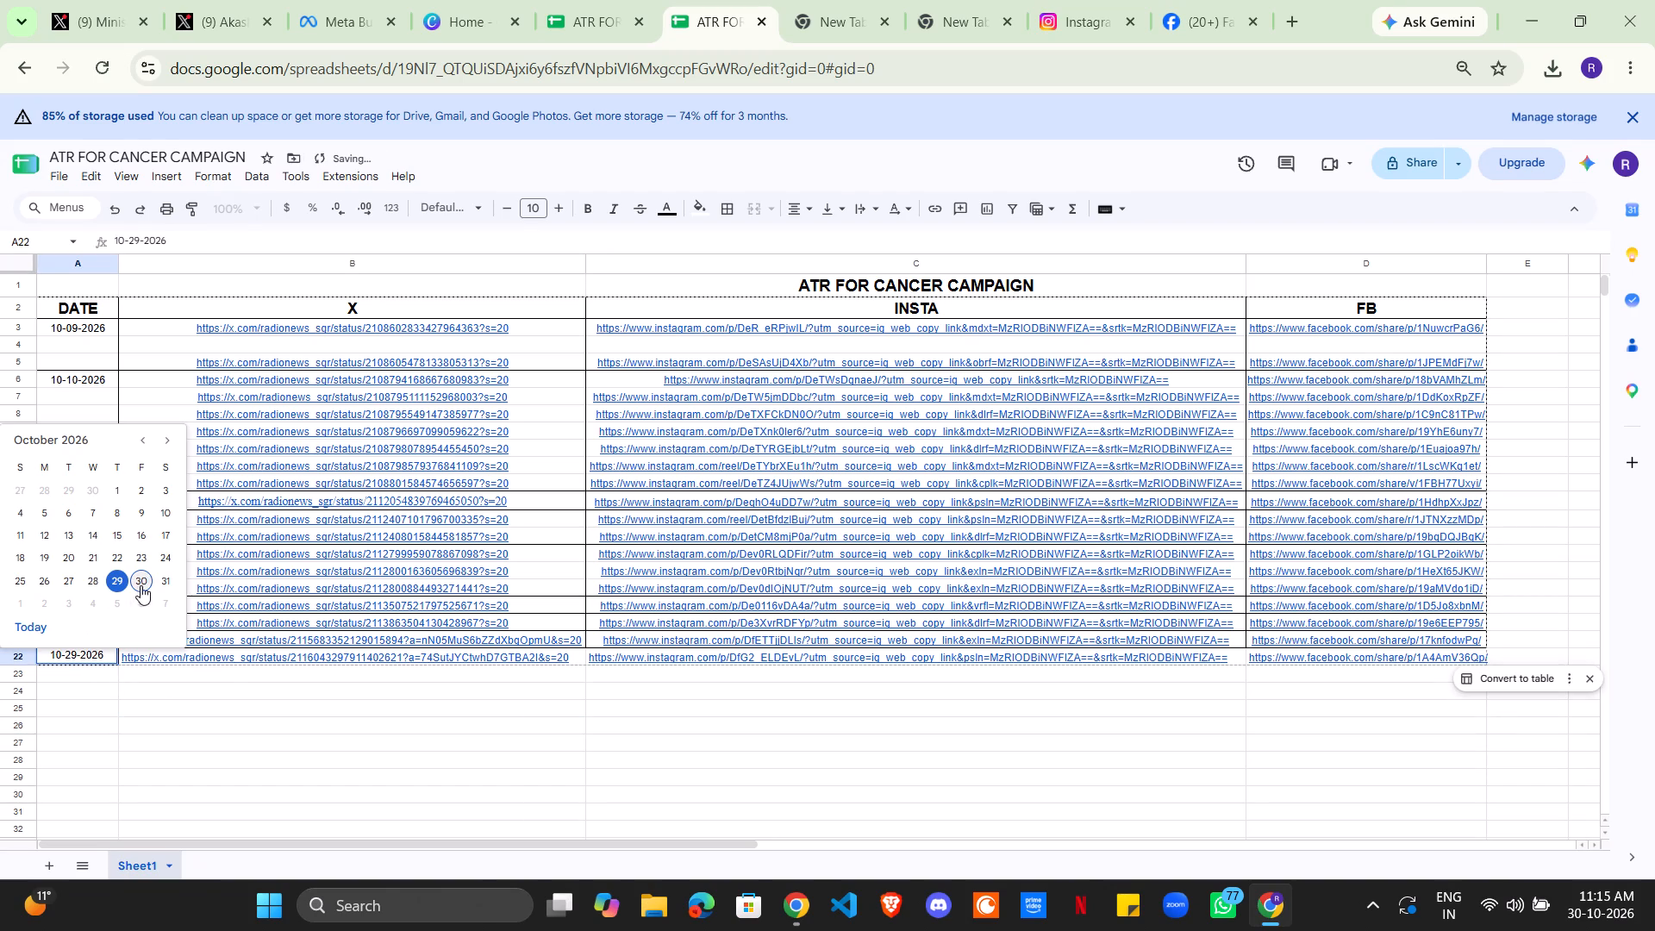
pyautogui.click(141, 585)
pyautogui.click(207, 741)
# Open the X post linked in cell B21 of the 10-29-2026 row, and close it again.
pyautogui.click(374, 638)
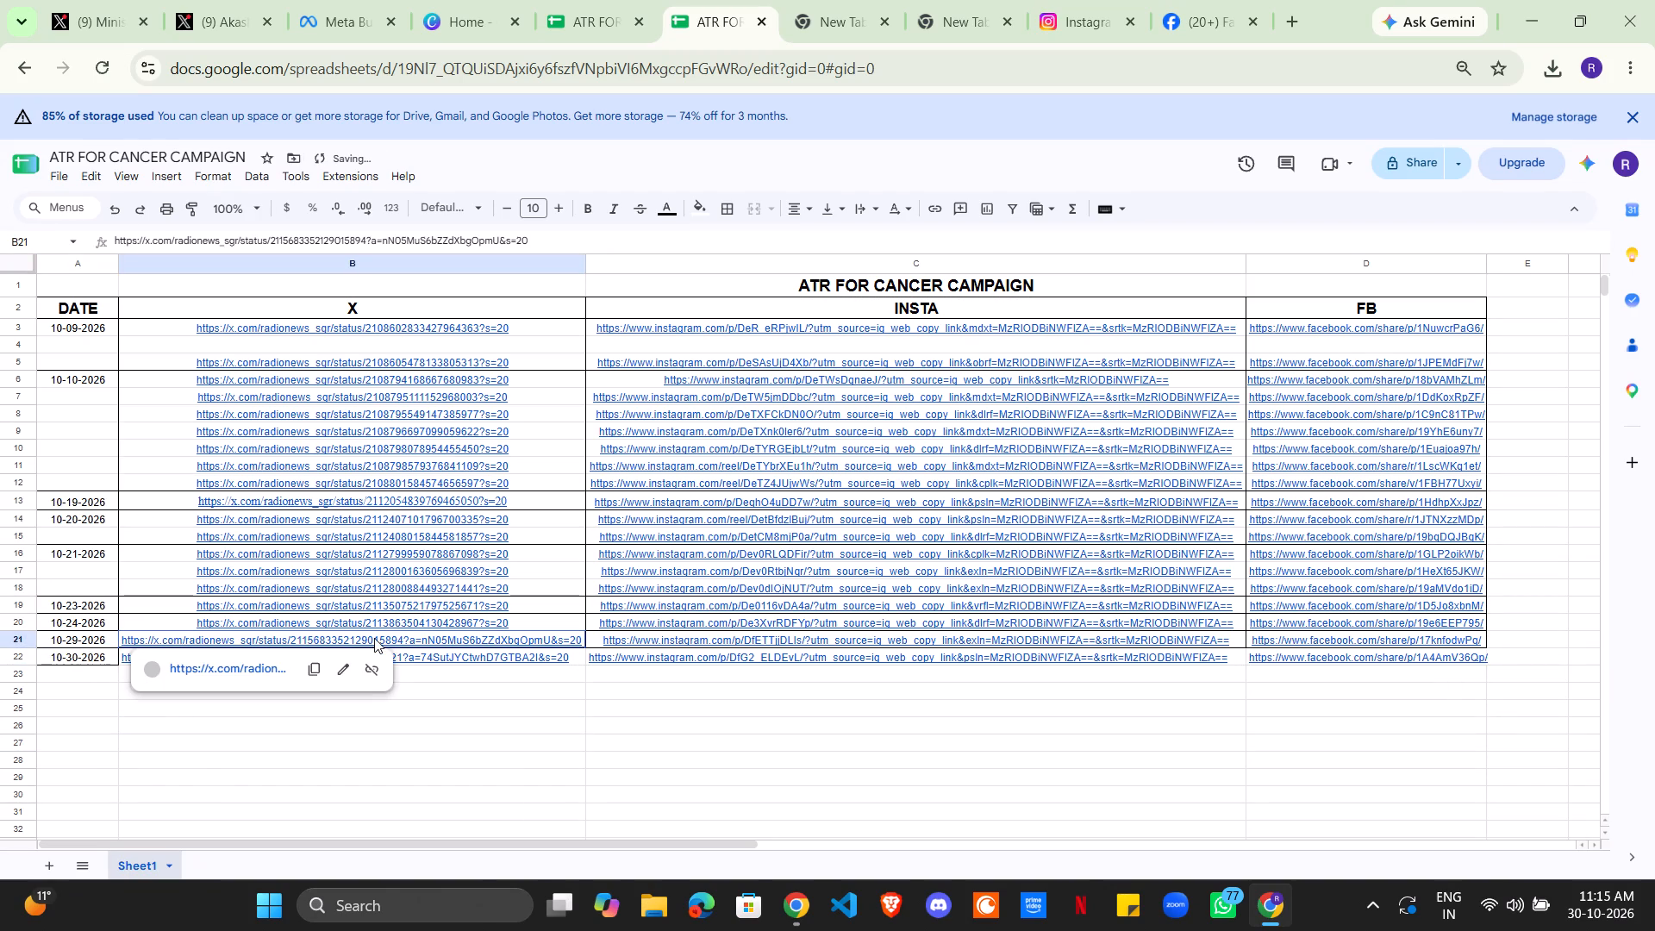
pyautogui.click(256, 666)
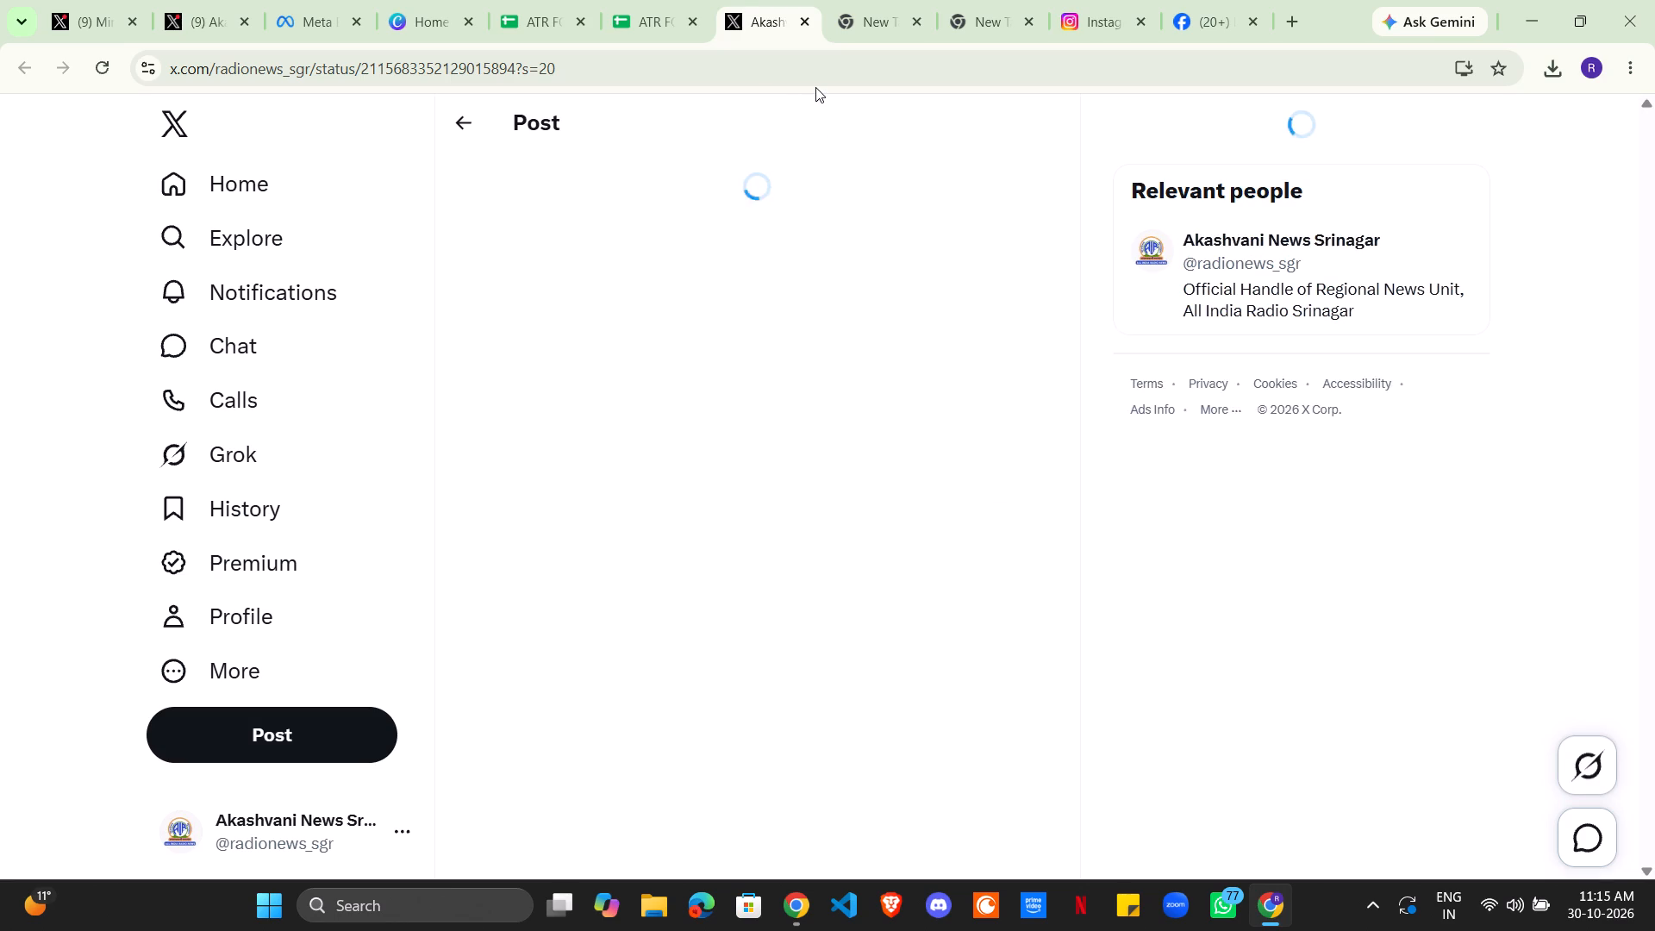
pyautogui.click(803, 22)
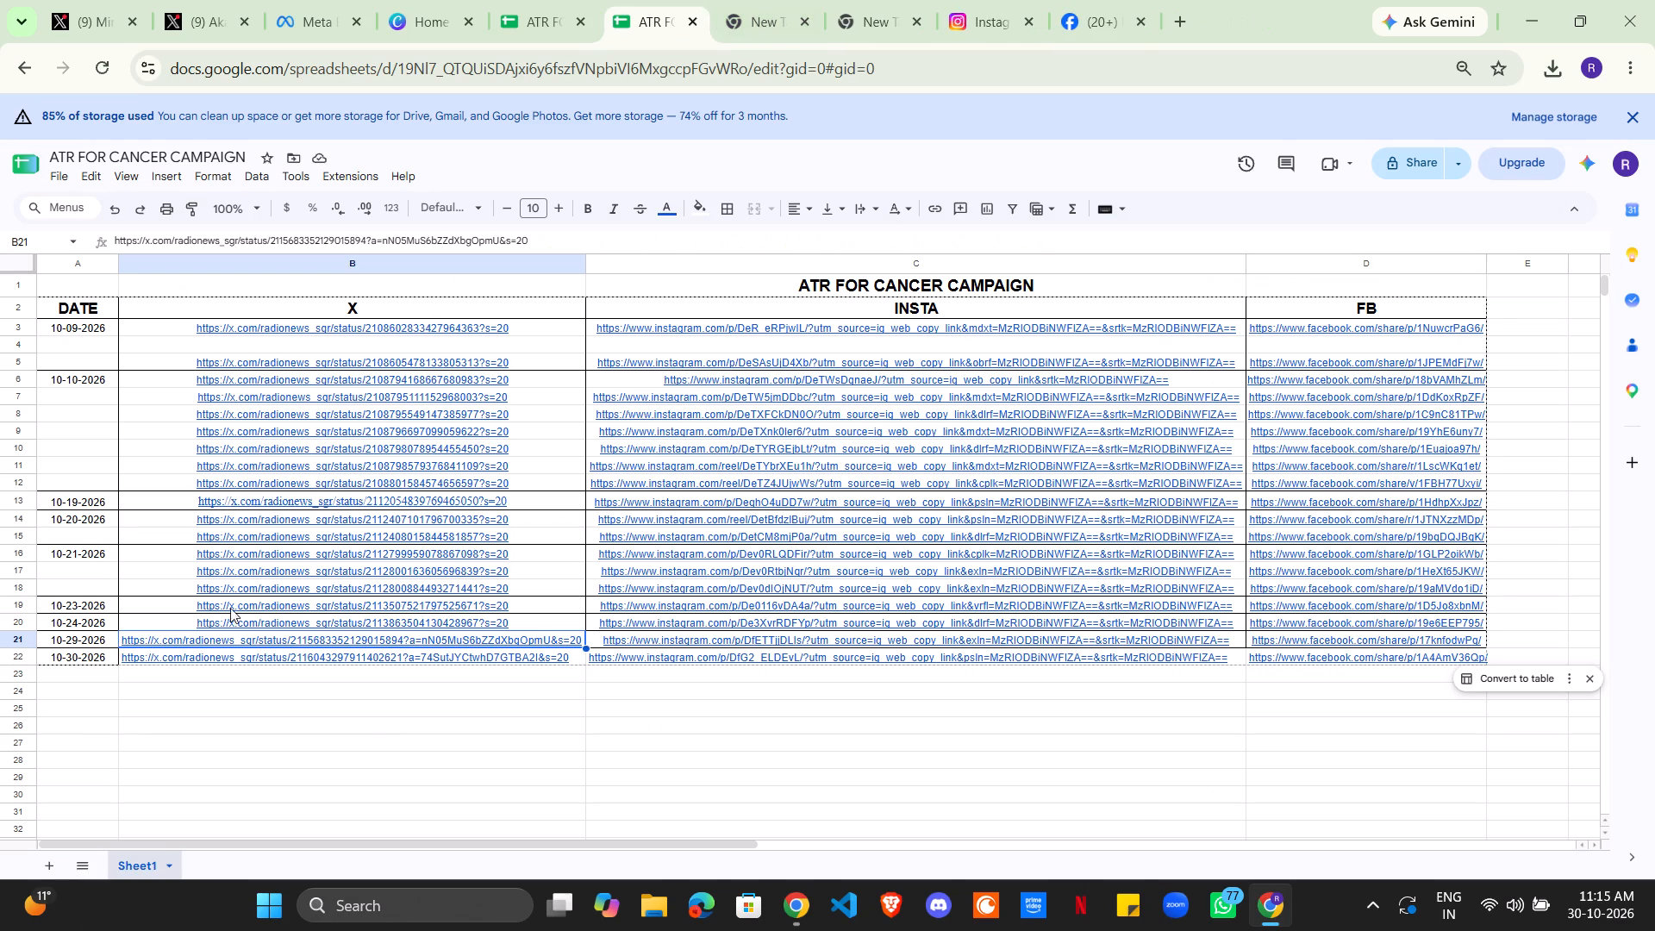
# In the ATR FOR CANCER CAMPAIGN sheet, apply all borders to the 10-30-2026 row, cells A22 to D22.
pyautogui.moveTo(99, 655); pyautogui.dragTo(1335, 650)
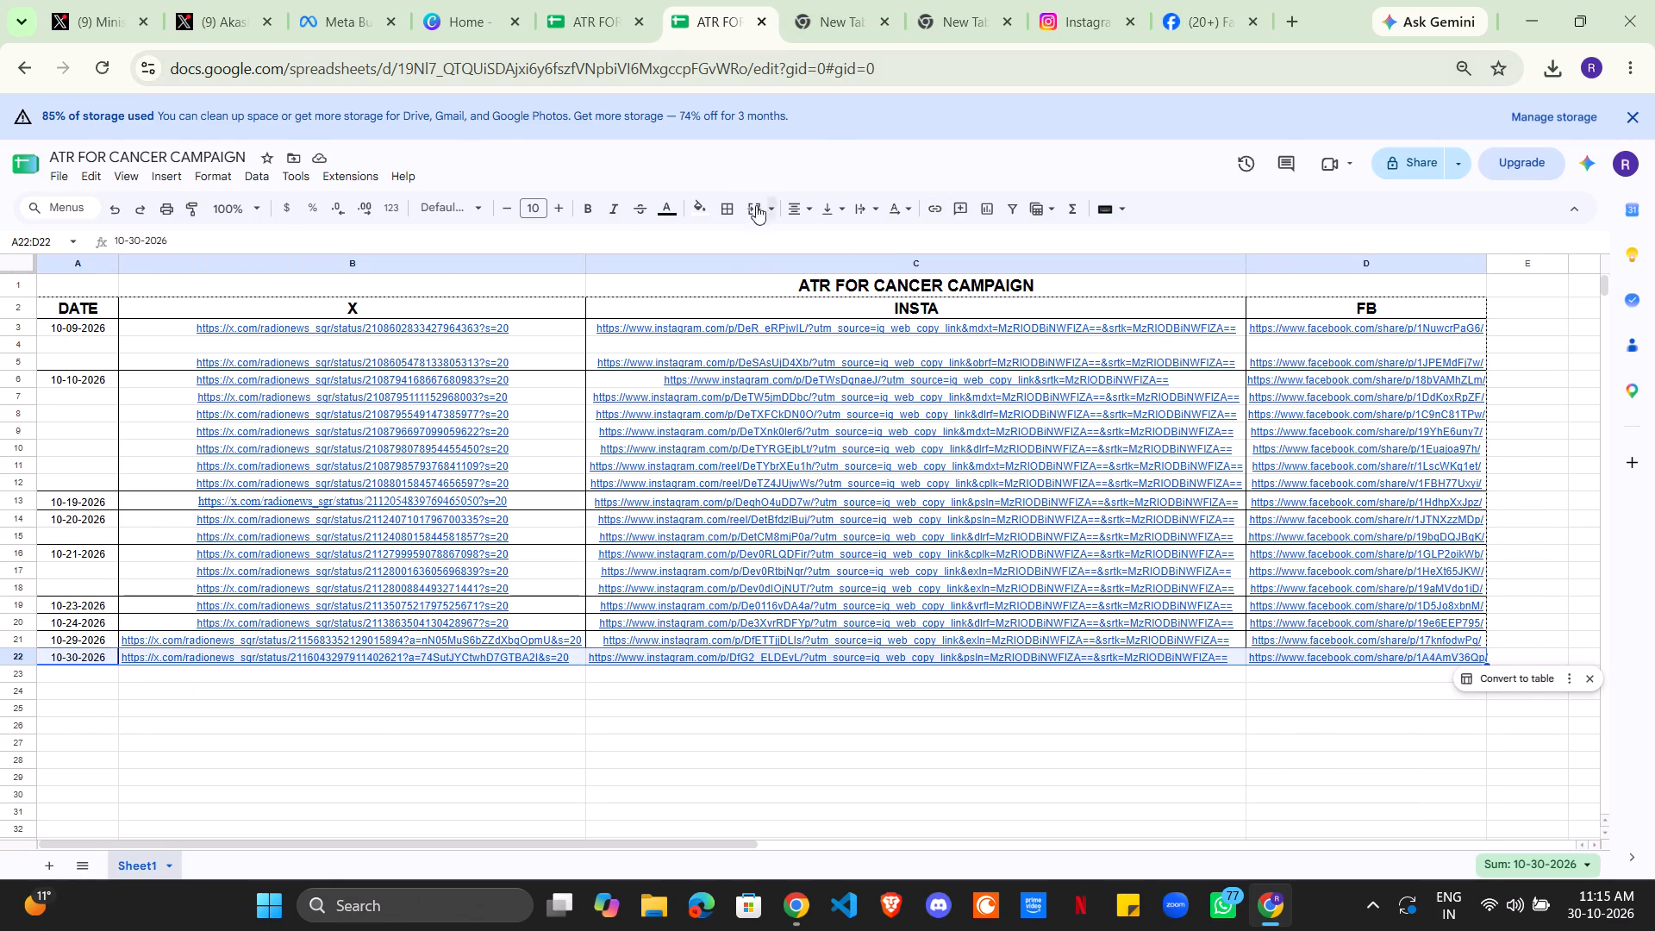
pyautogui.click(733, 206)
pyautogui.click(737, 241)
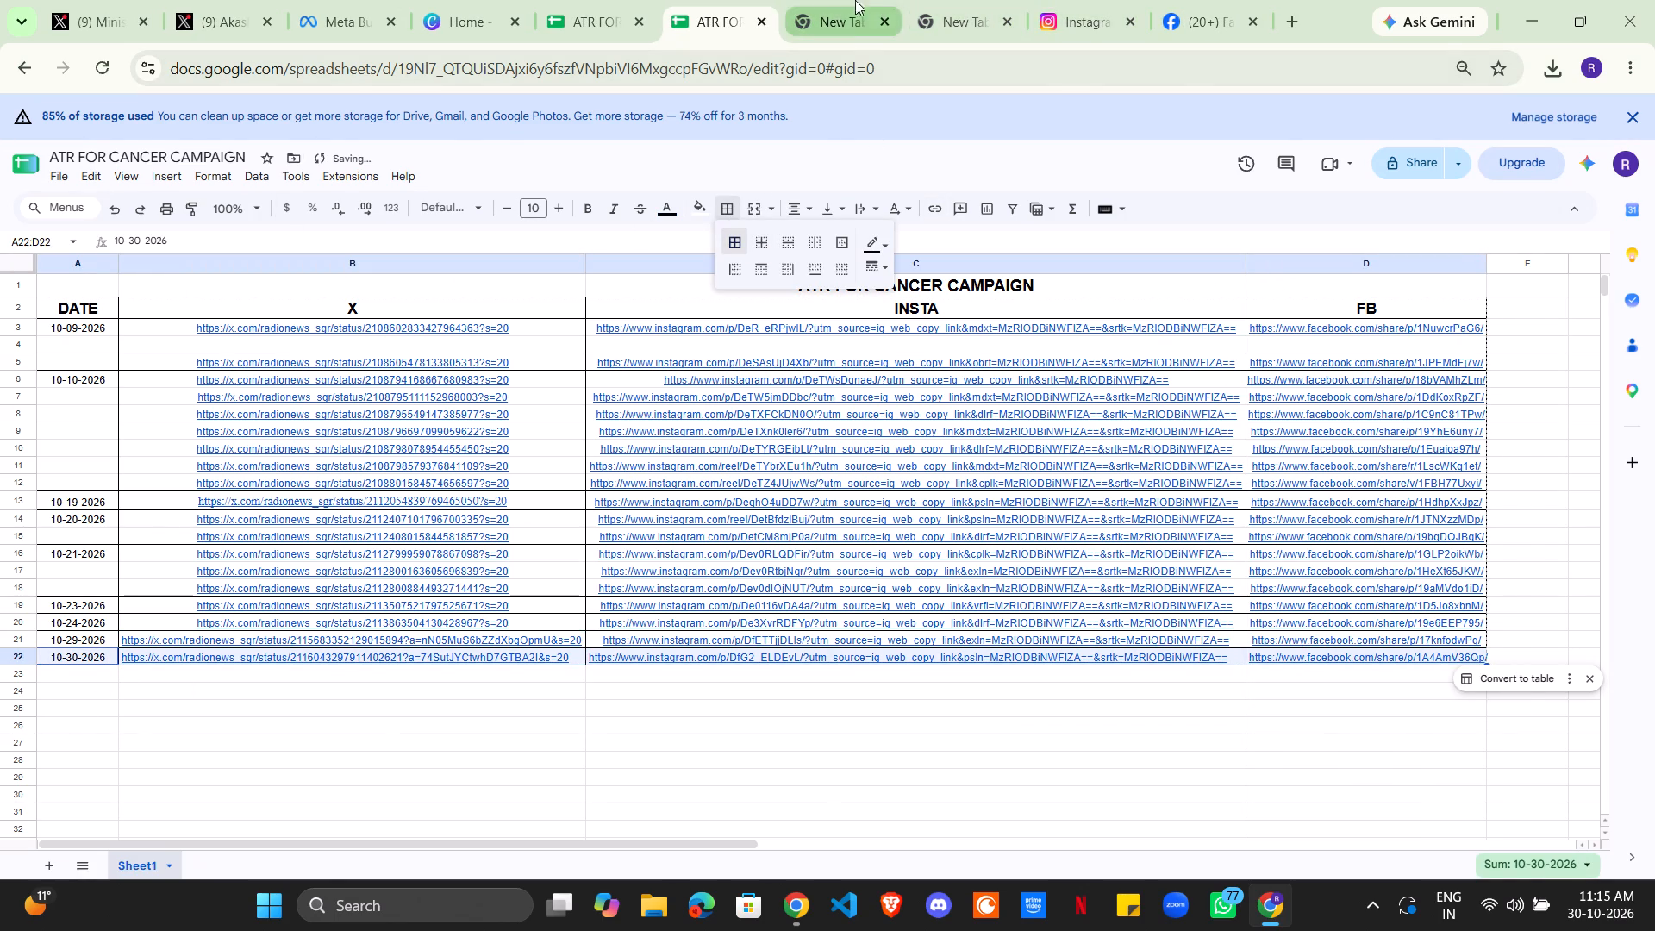
# Close the Instagram and Facebook tabs.
pyautogui.click(833, 0)
pyautogui.click(1095, 13)
pyautogui.doubleClick(1127, 17)
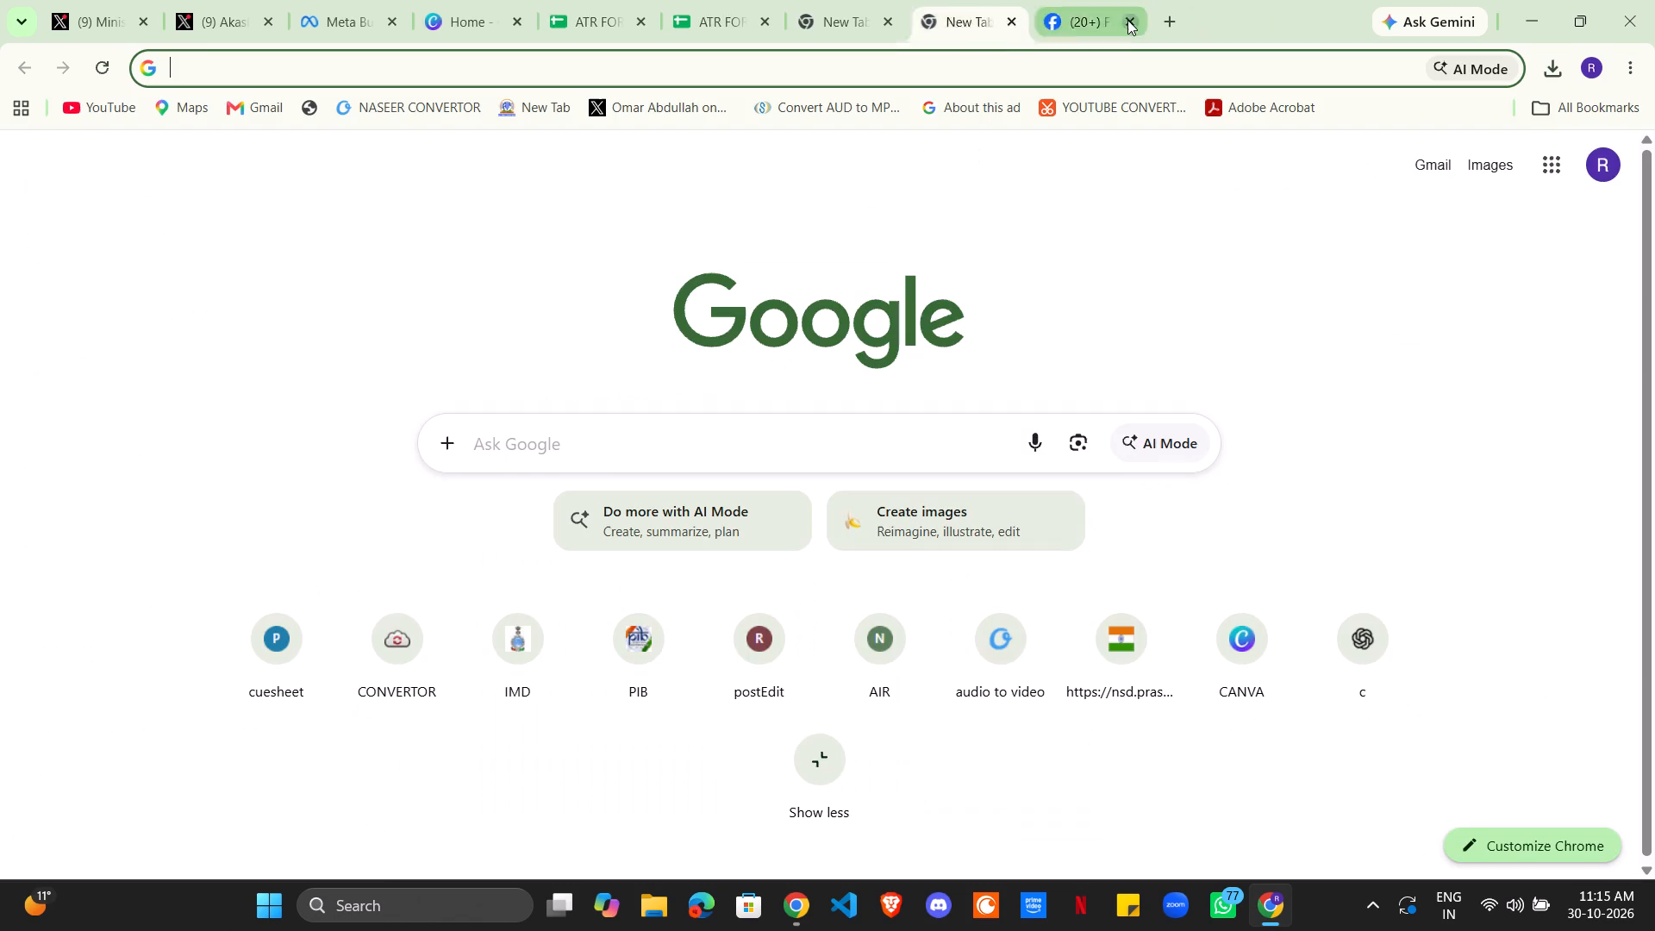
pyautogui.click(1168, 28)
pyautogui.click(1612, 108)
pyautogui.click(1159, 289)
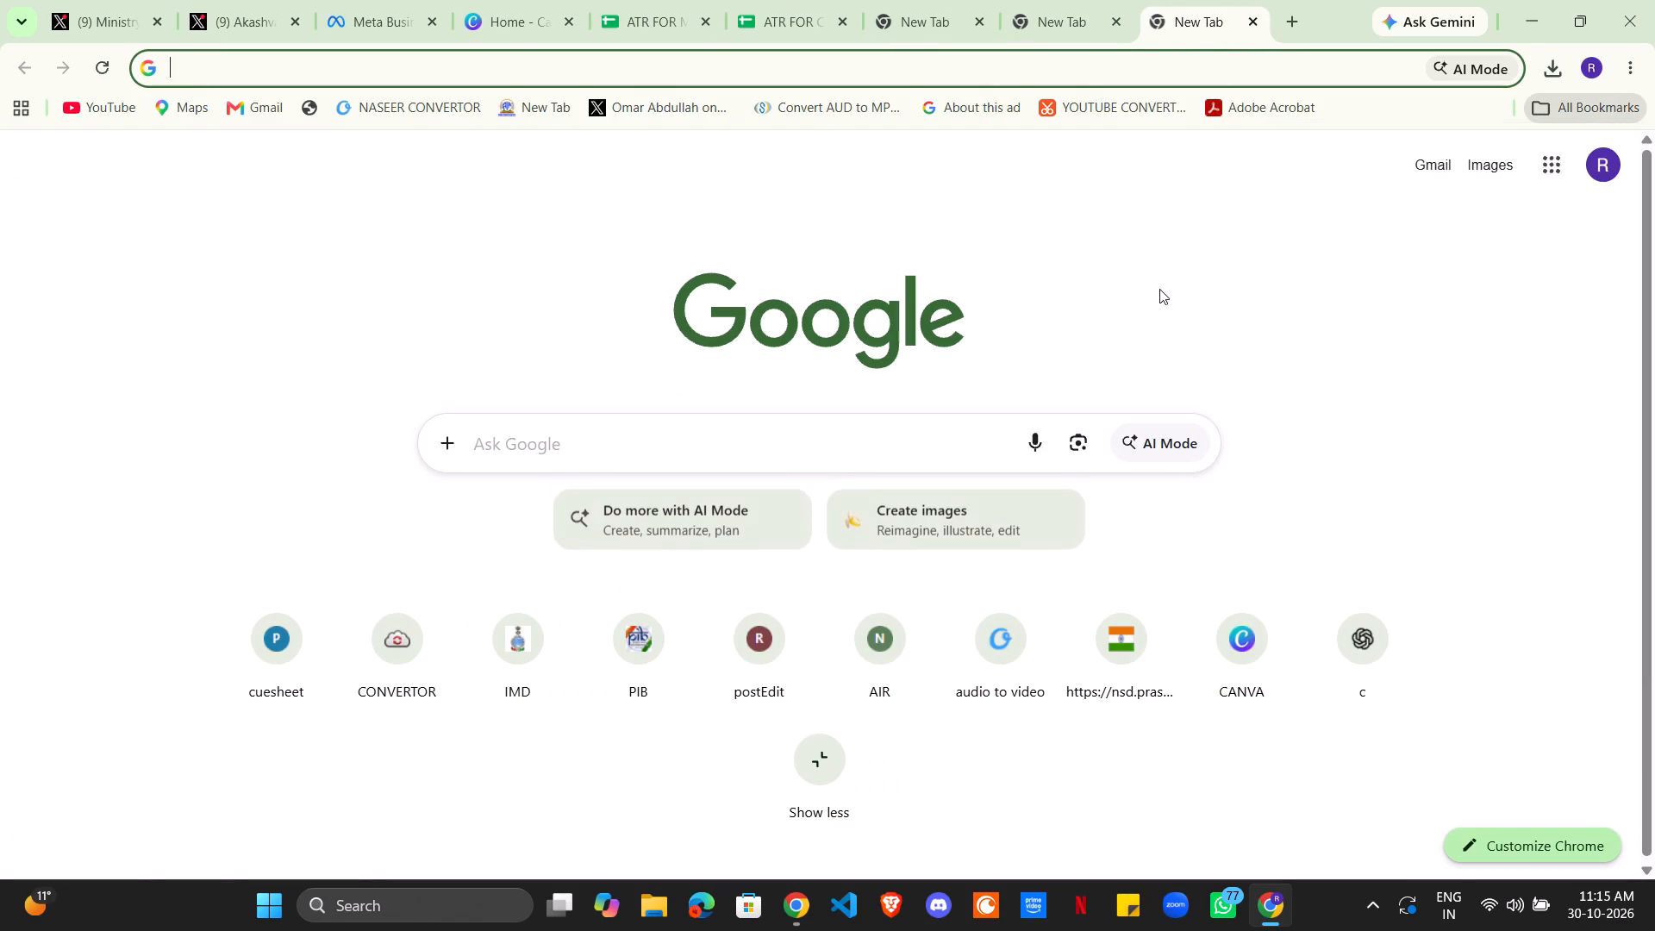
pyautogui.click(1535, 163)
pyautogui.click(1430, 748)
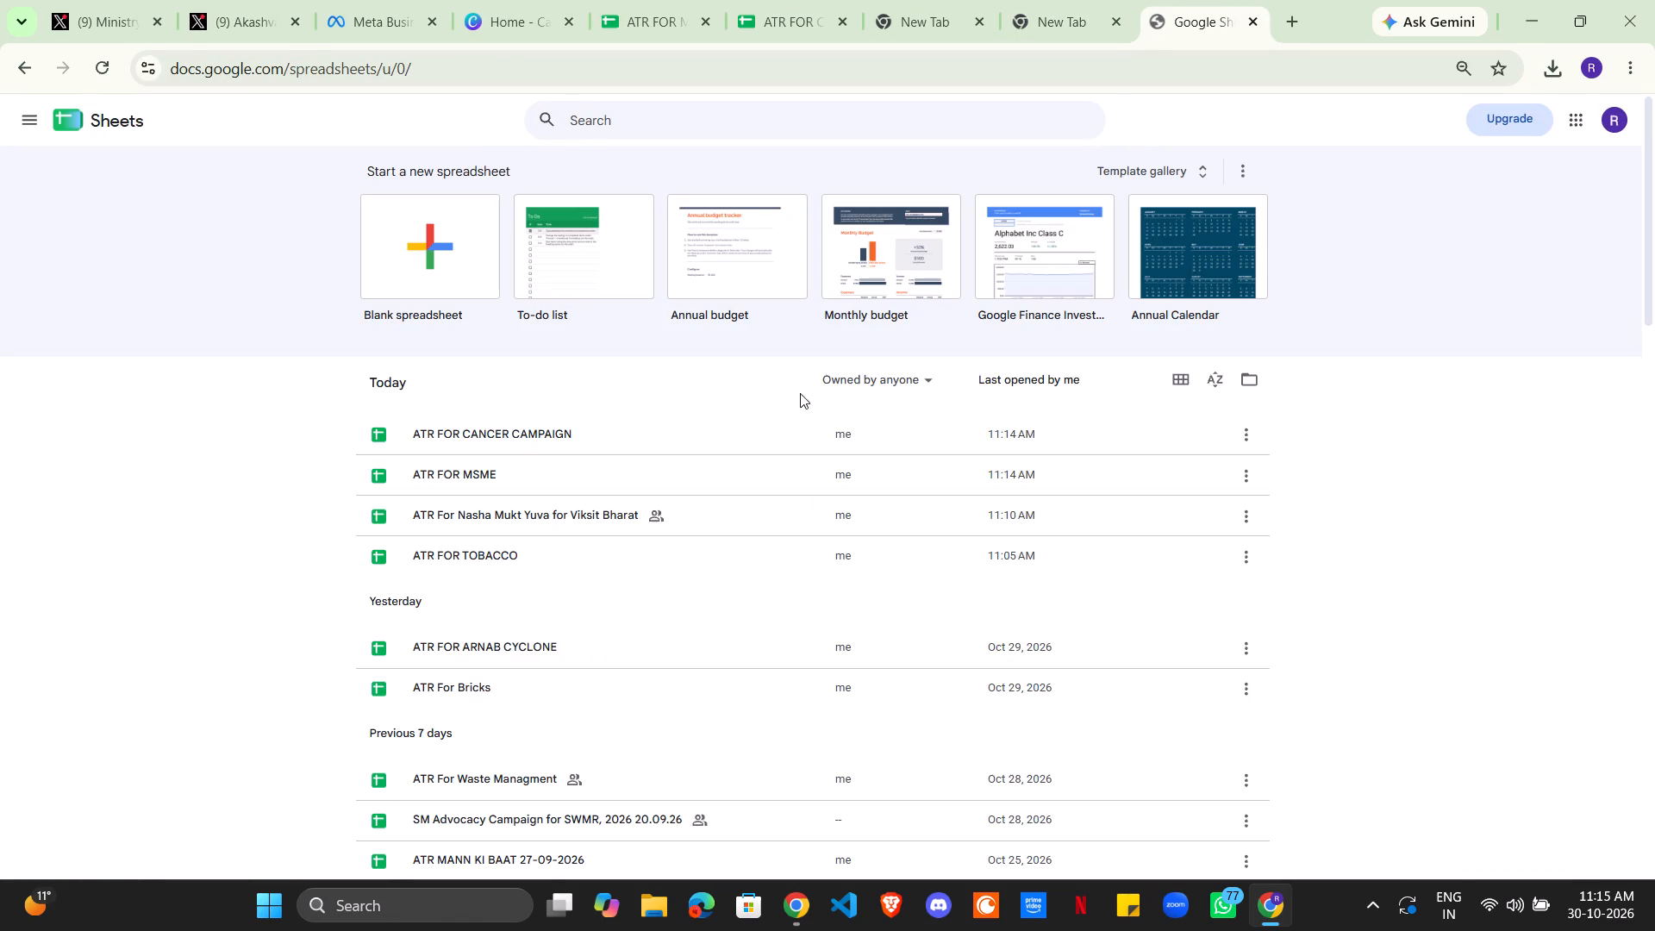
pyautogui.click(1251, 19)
# Log in to the Prasar Bharati portal with the saved credentials, dismiss the password notice and open Social-Media-Coverage.
pyautogui.click(1108, 652)
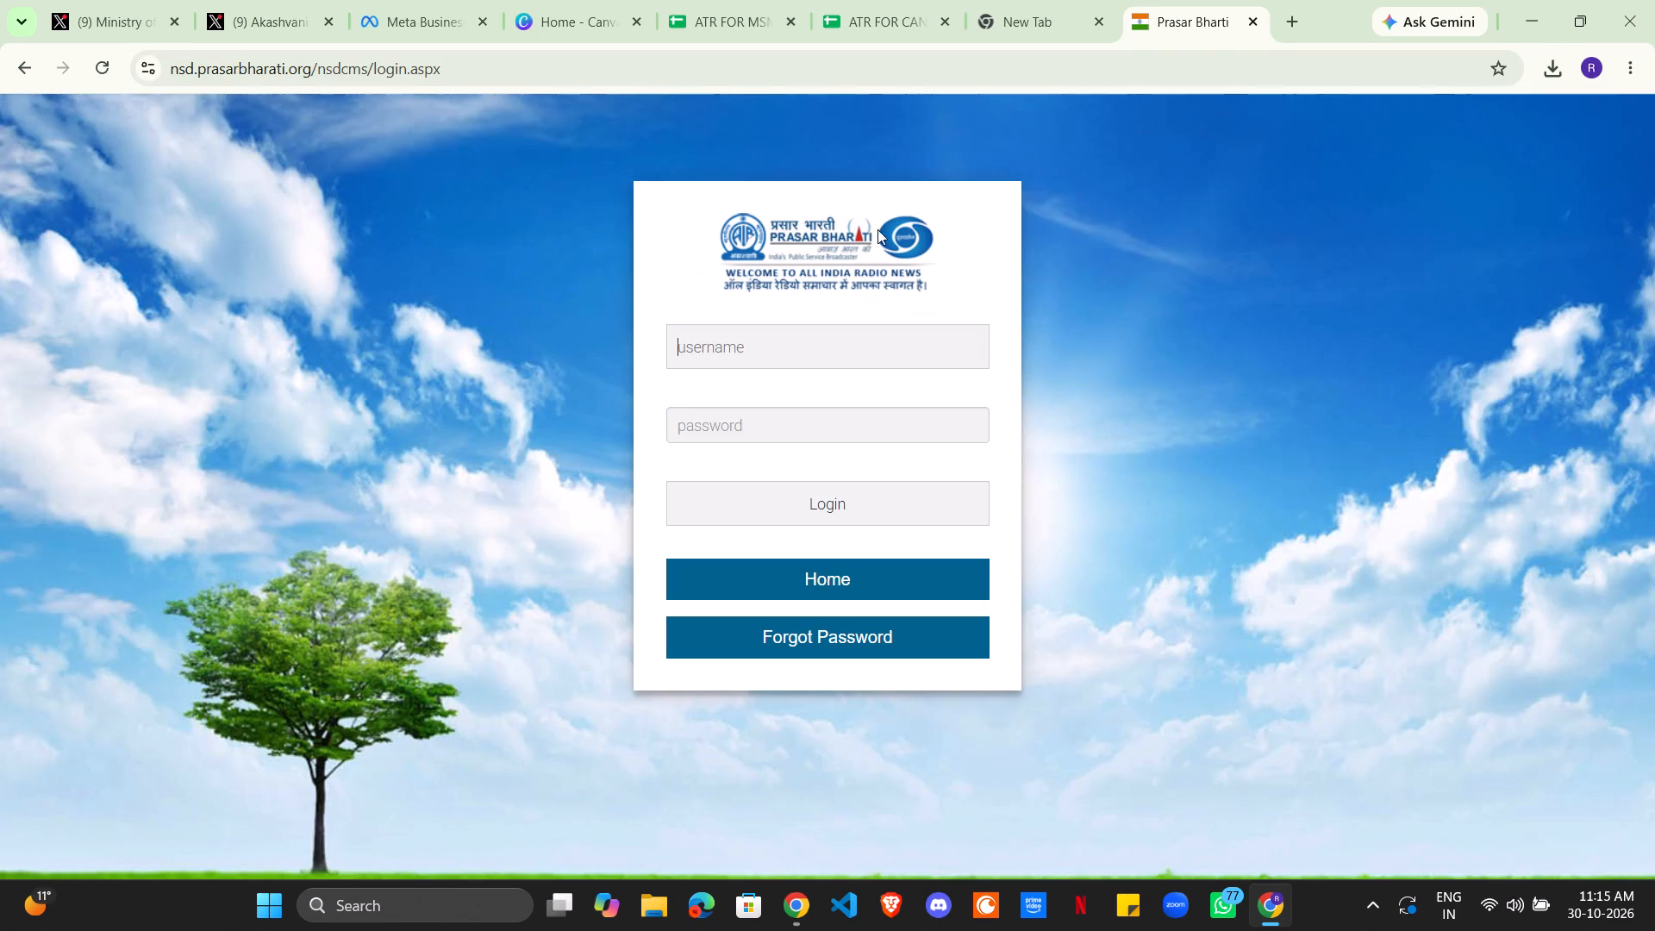
pyautogui.click(811, 503)
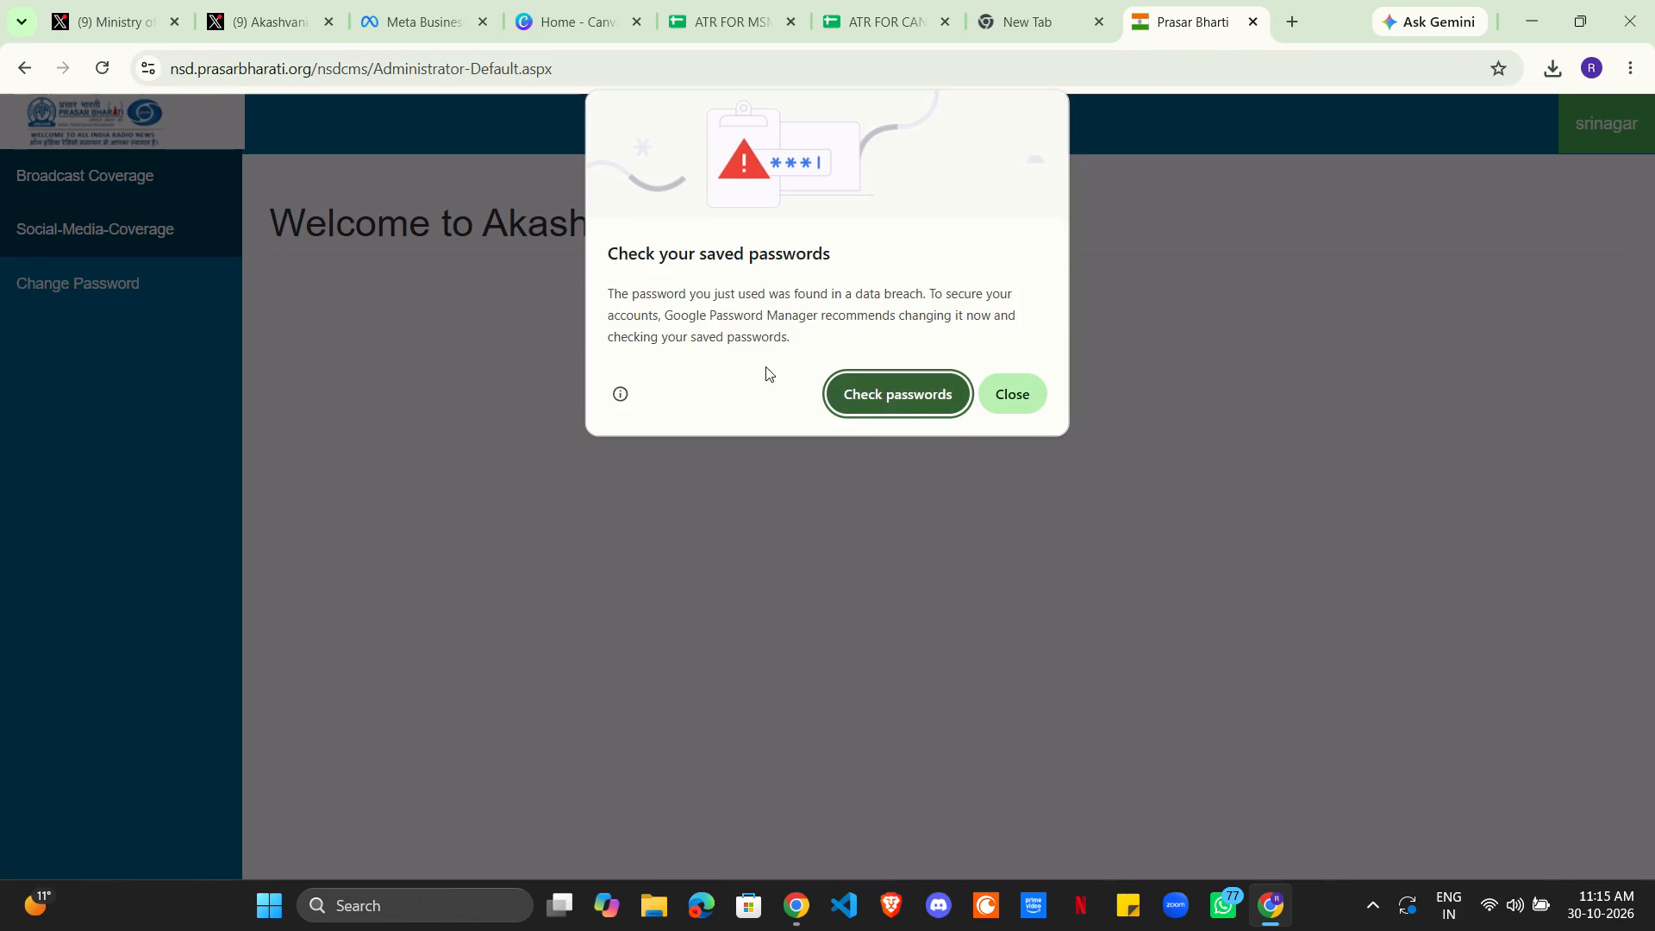
pyautogui.click(1000, 400)
pyautogui.click(110, 215)
# Look through the full campaign list in the social media report form for a matching campaign, then close the portal.
pyautogui.click(743, 345)
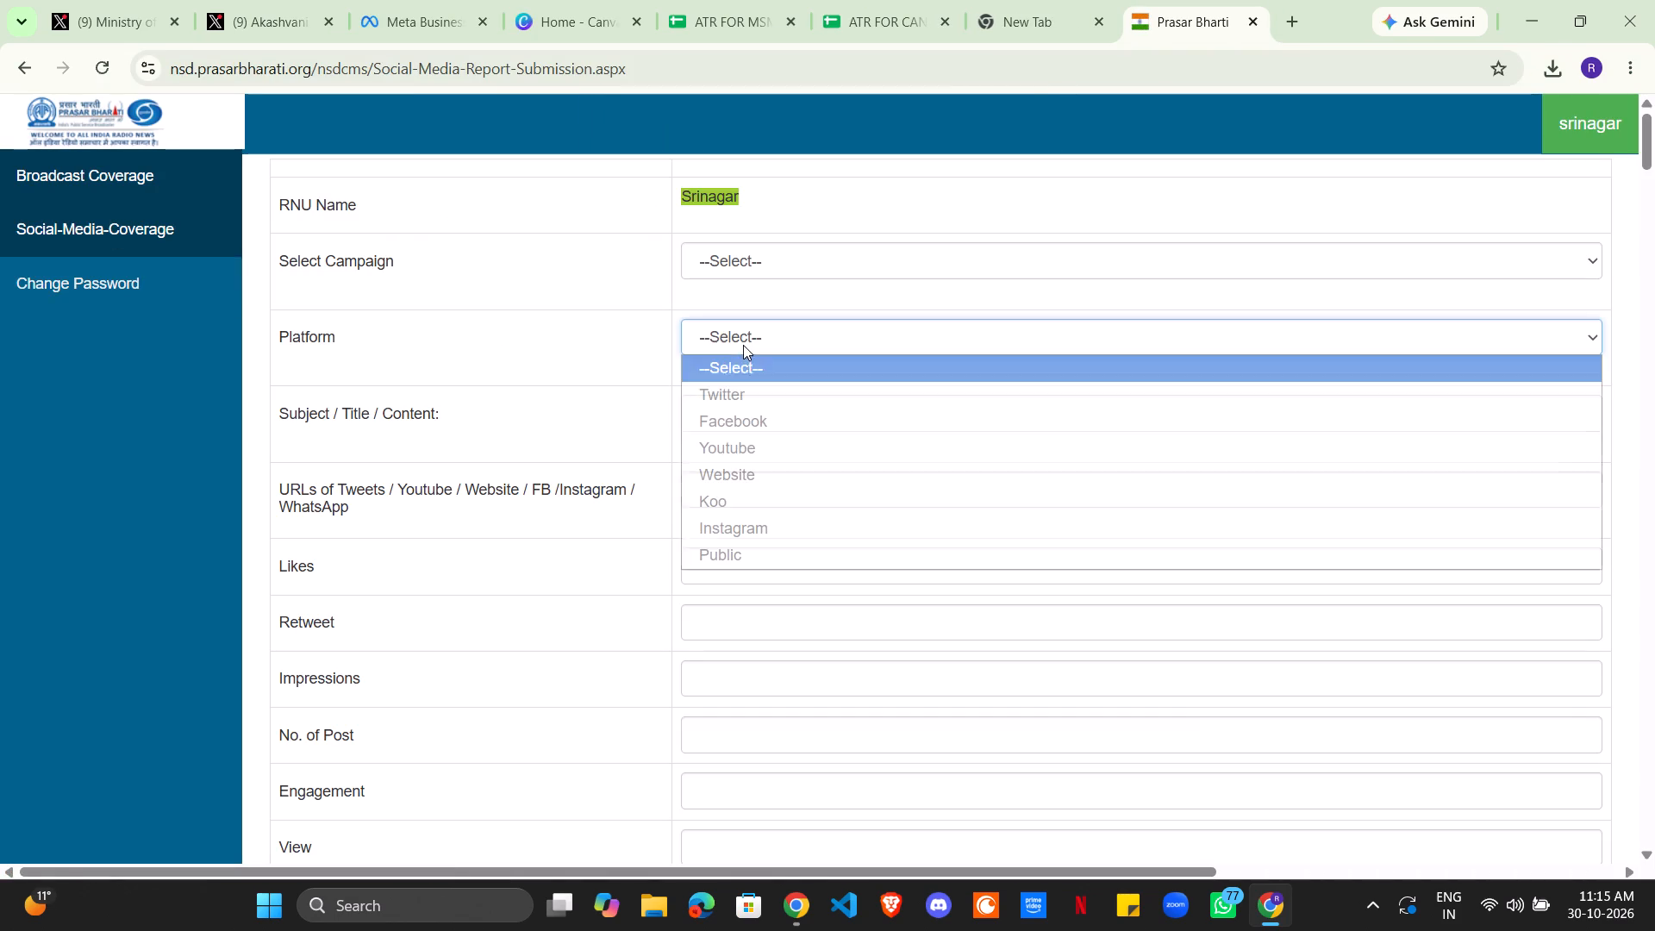
pyautogui.click(777, 253)
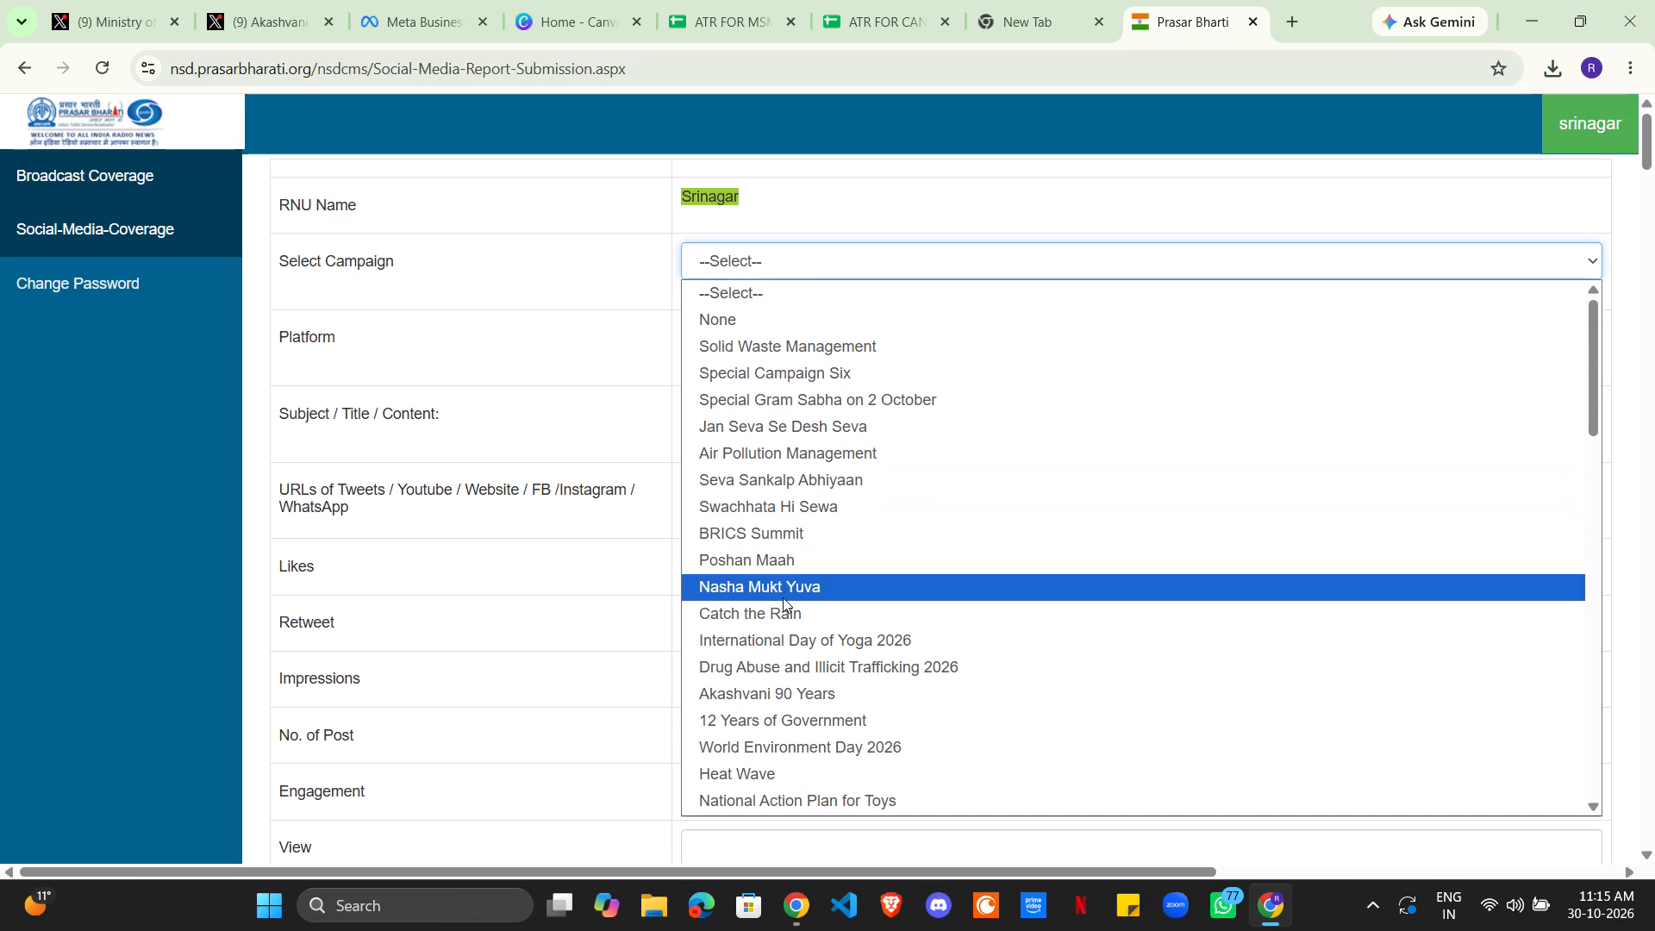
pyautogui.scroll(-1, 811, 356)
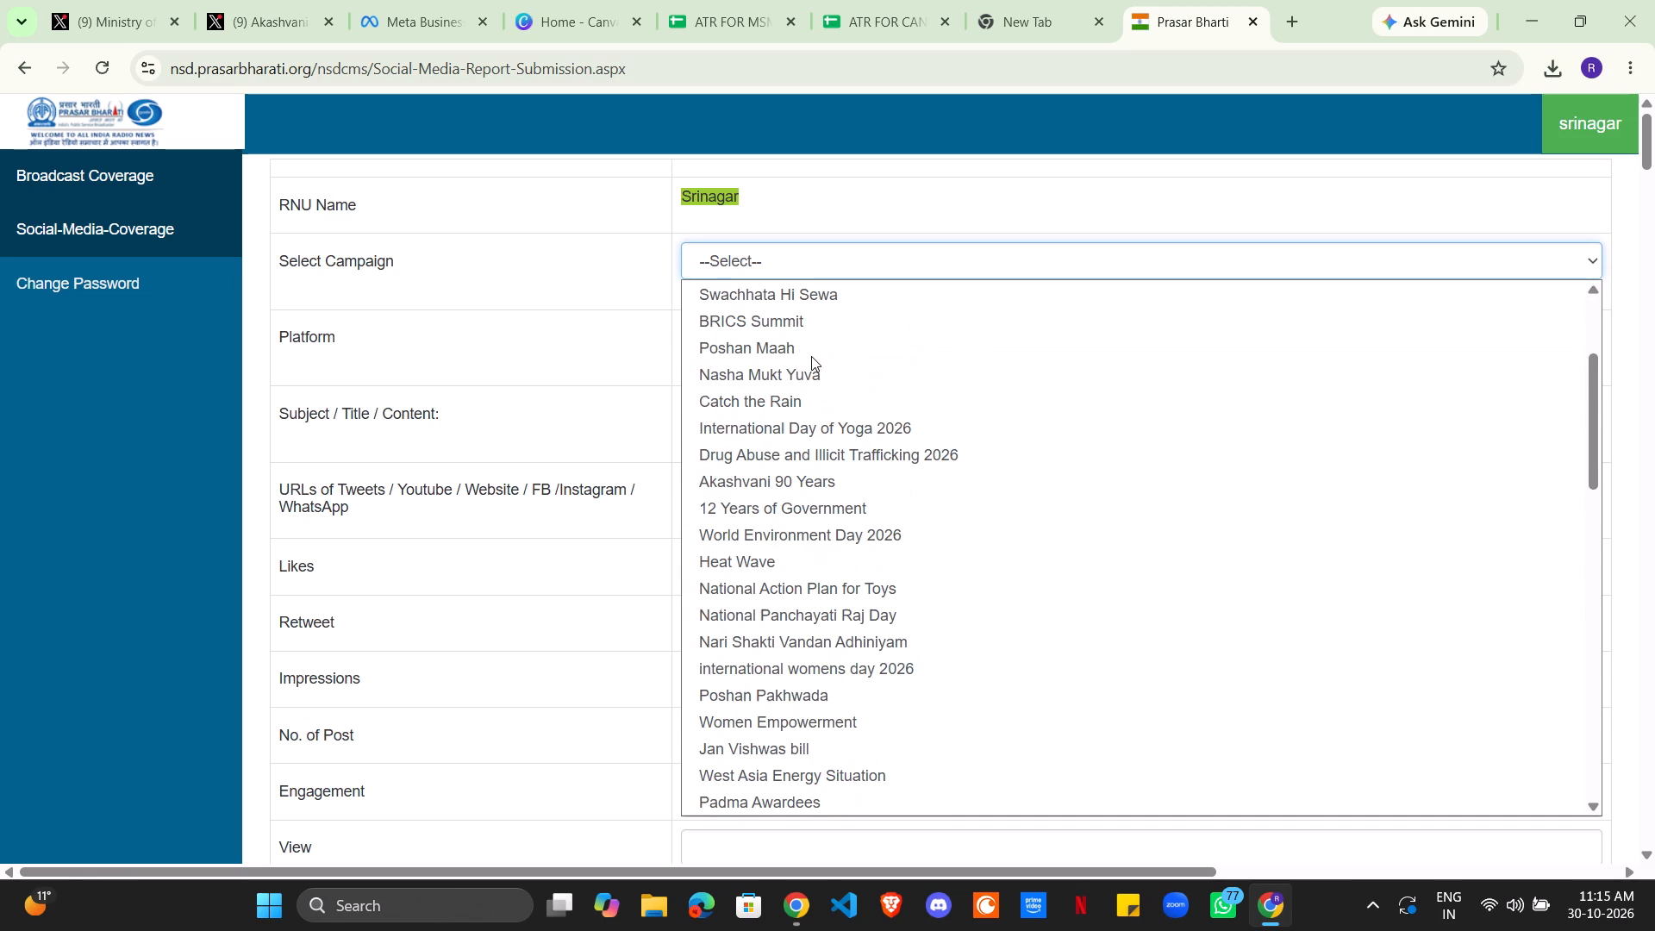
pyautogui.scroll(-1, 803, 635)
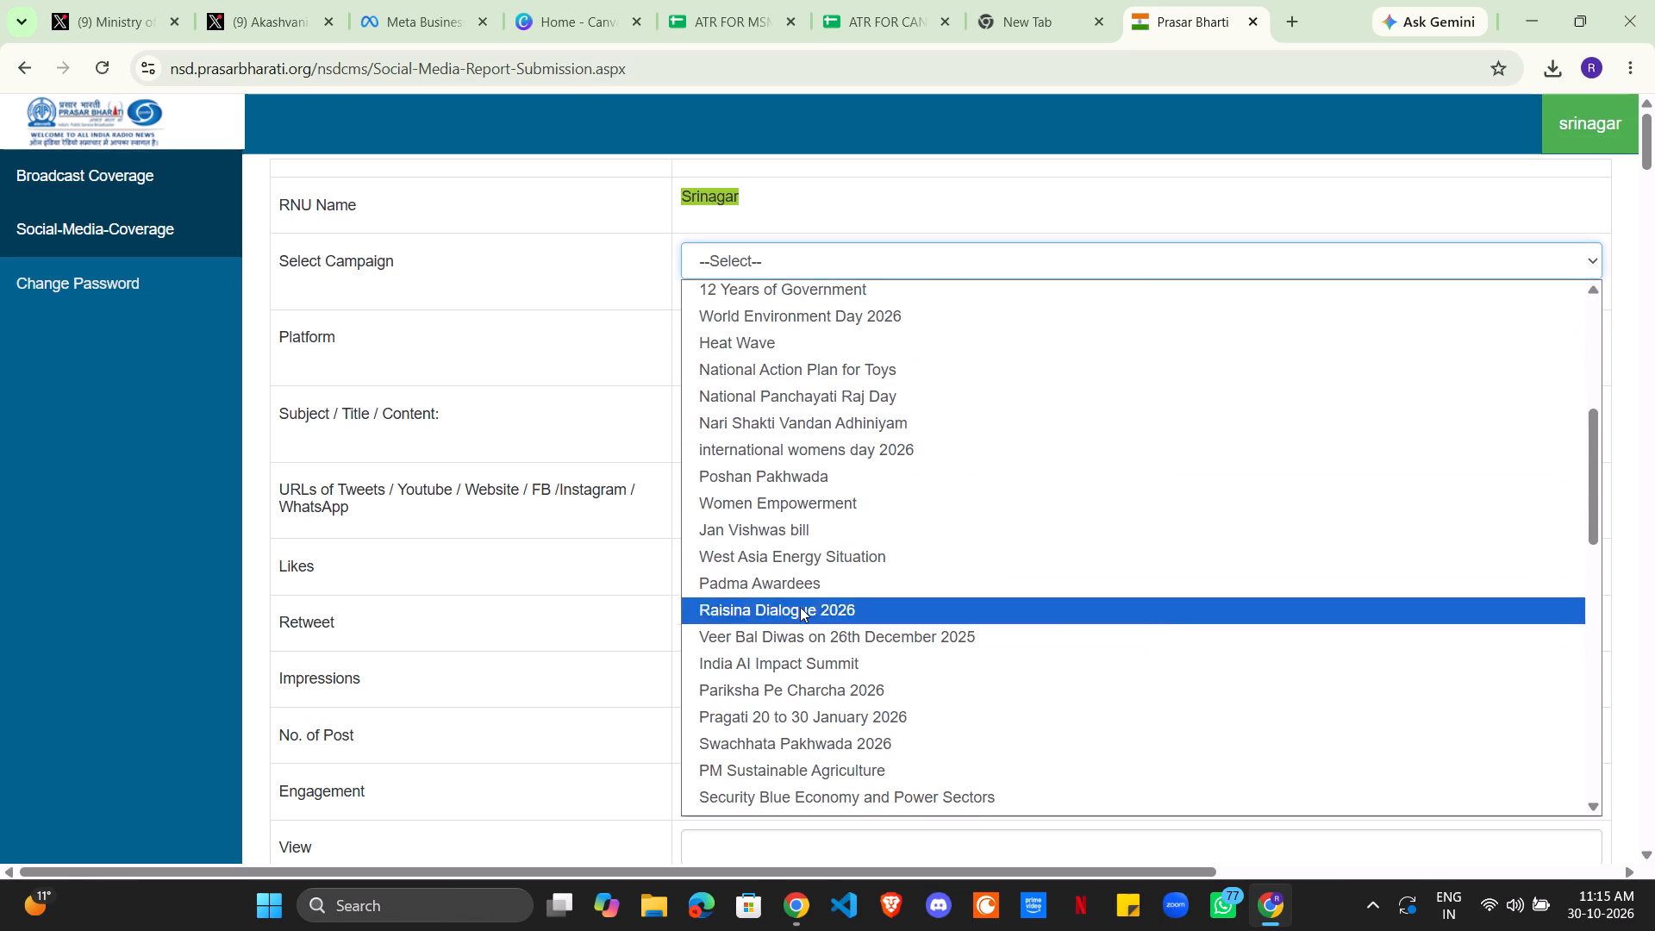
pyautogui.scroll(-1, 796, 716)
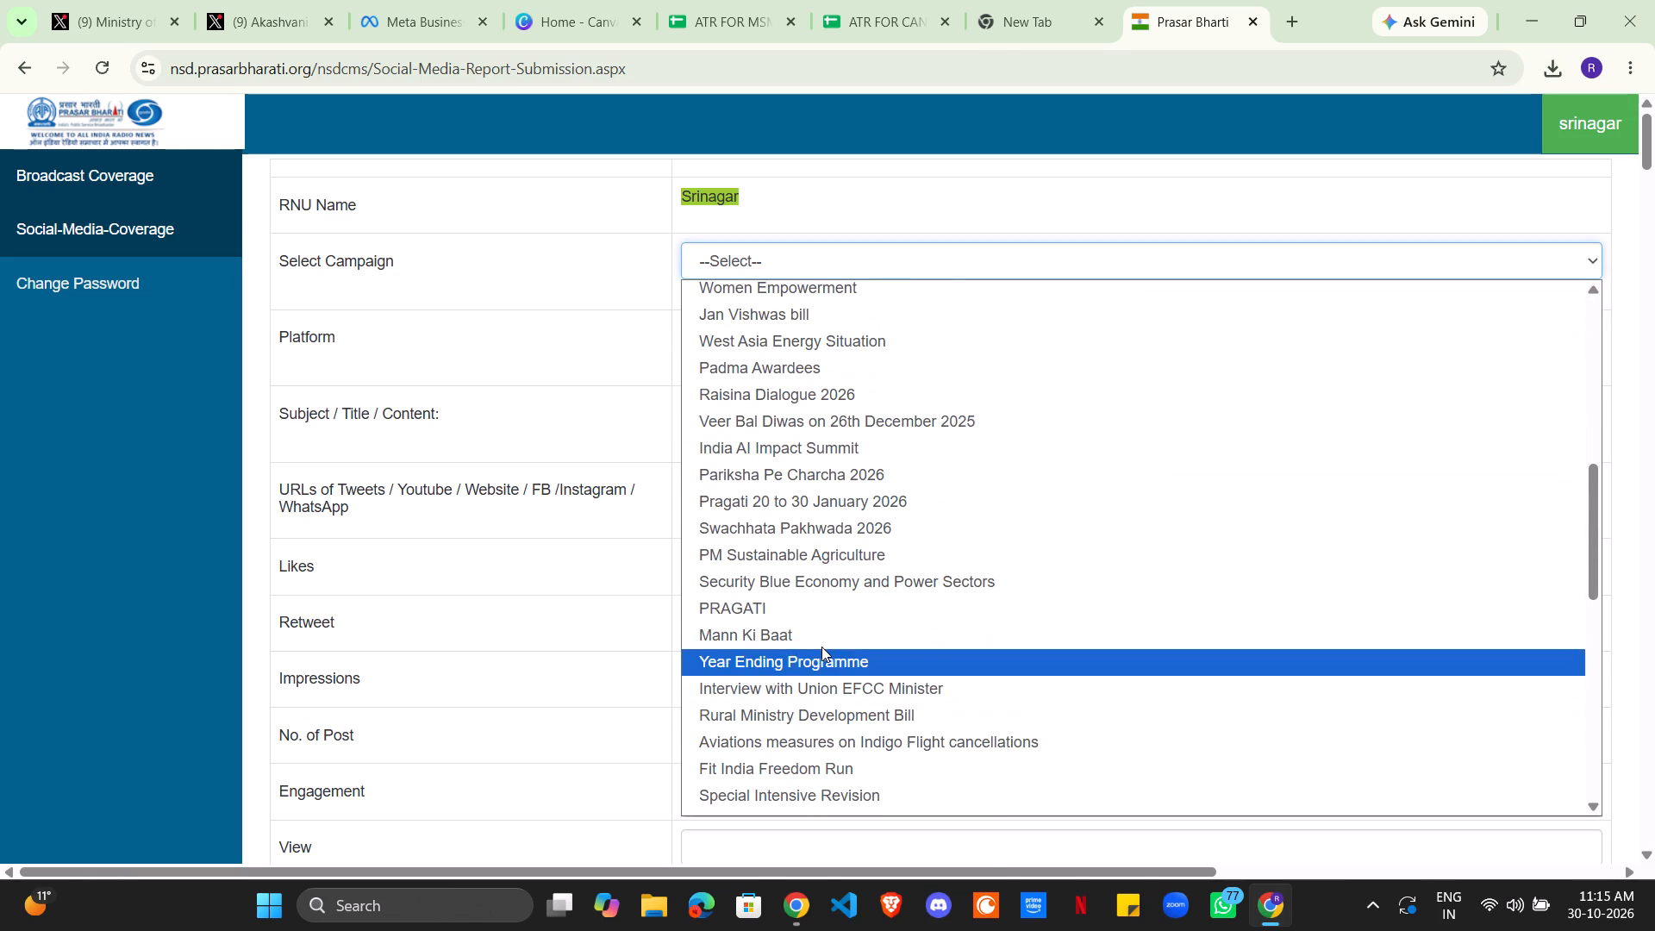
pyautogui.scroll(-1, 789, 734)
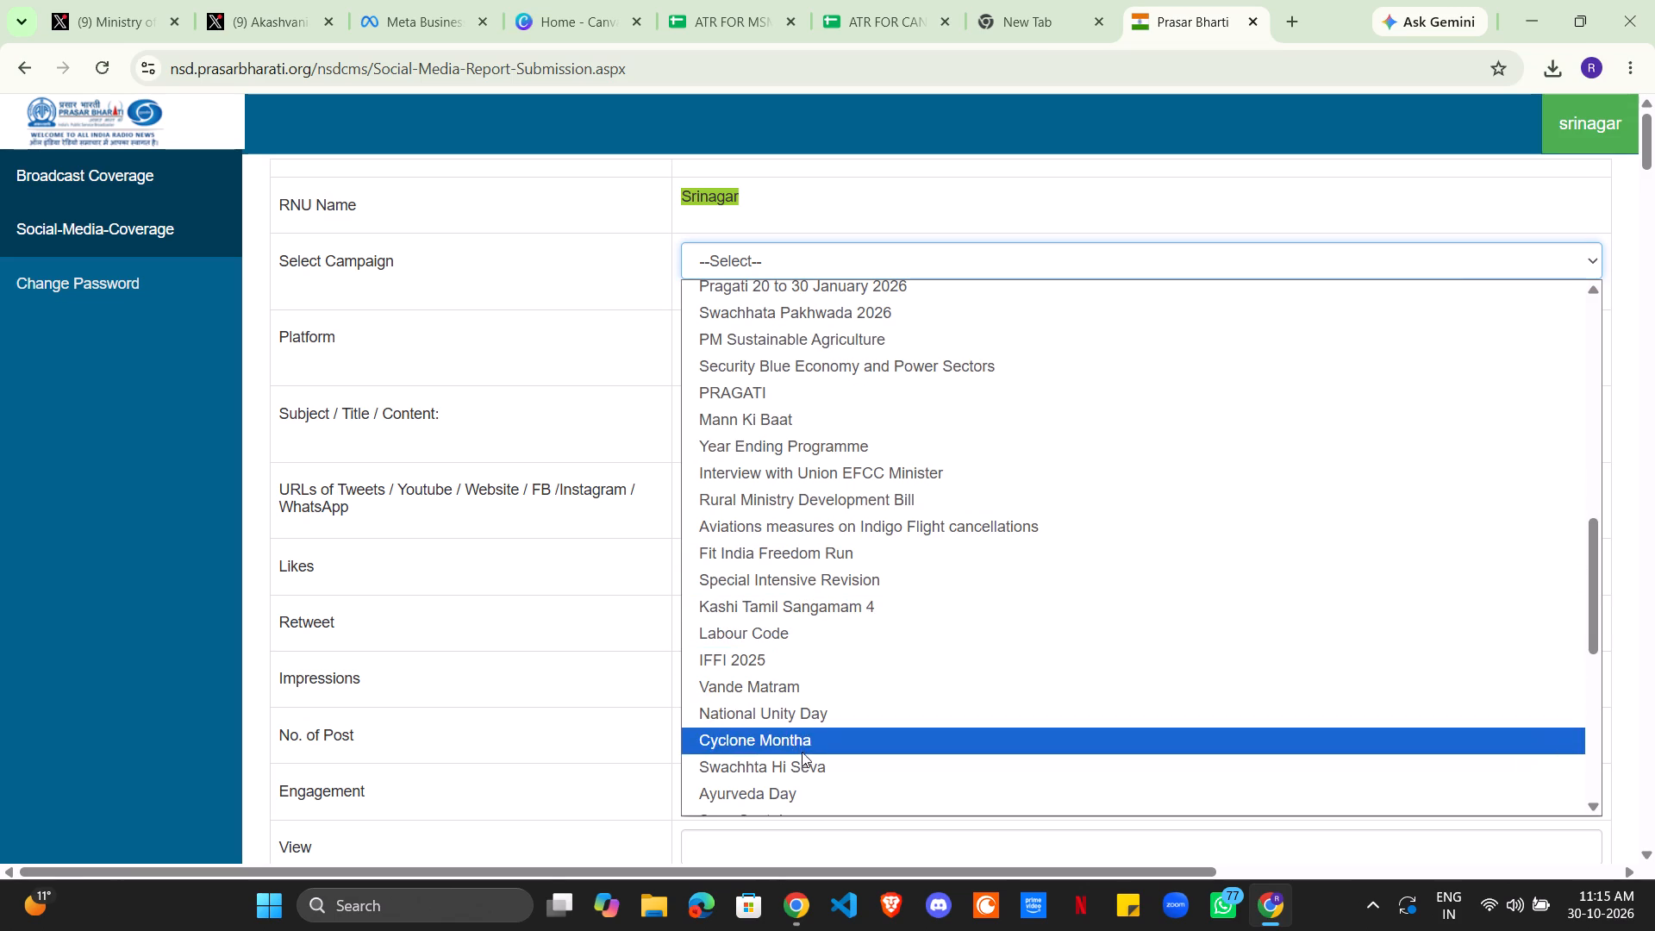
pyautogui.scroll(-1, 805, 759)
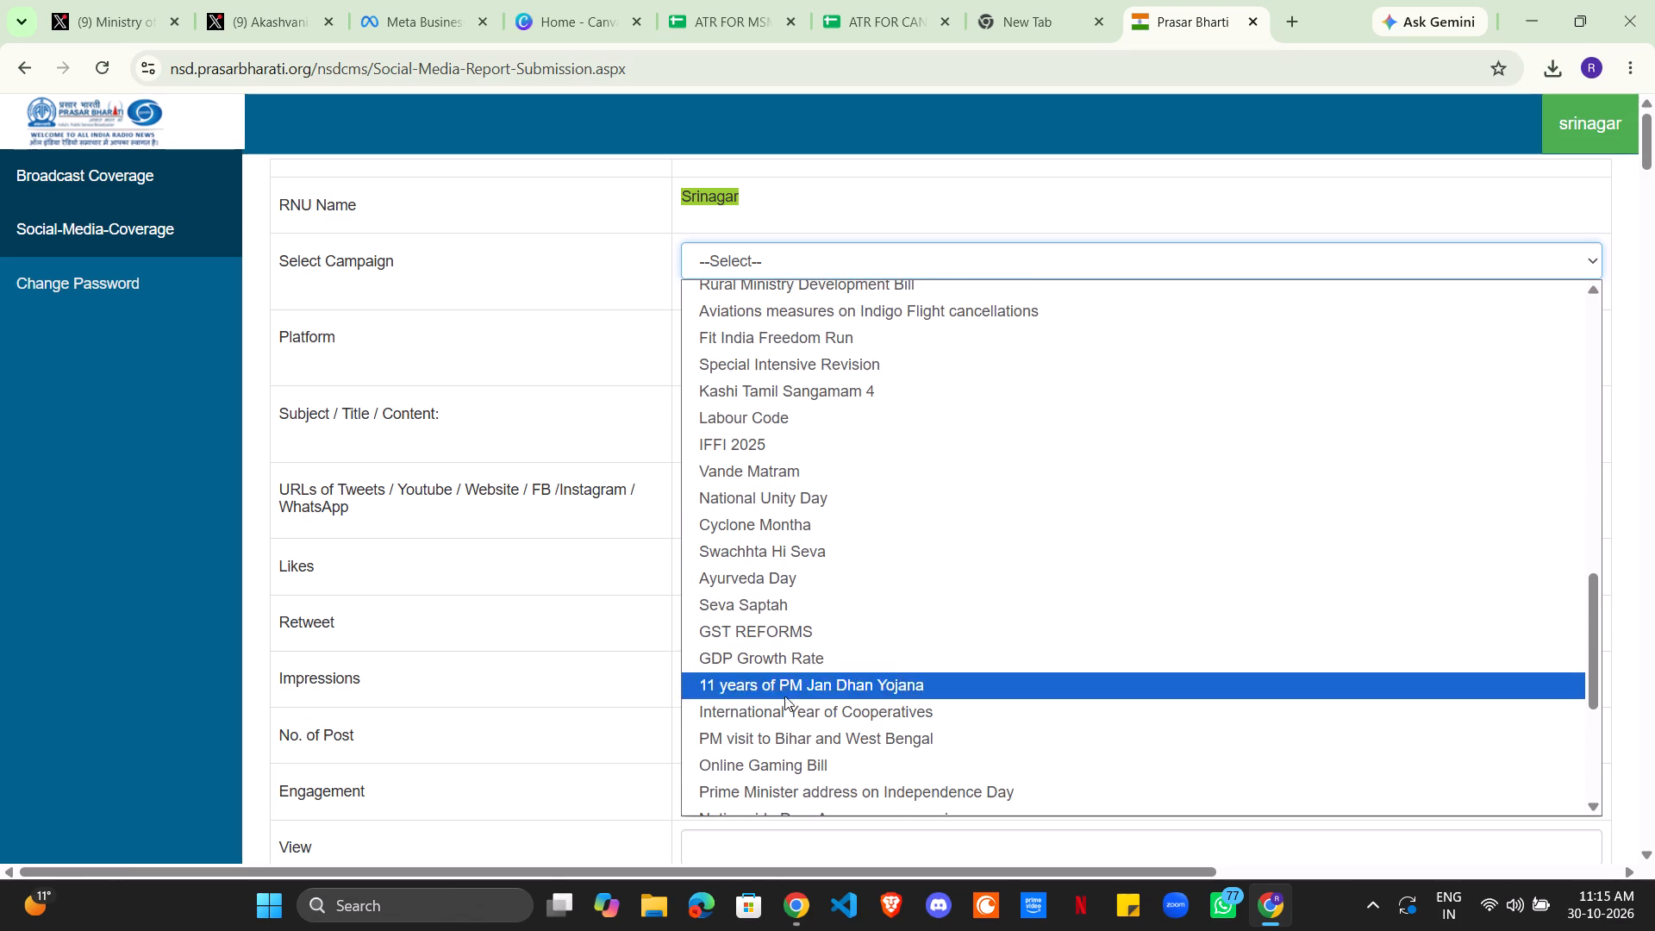
pyautogui.scroll(-1, 787, 703)
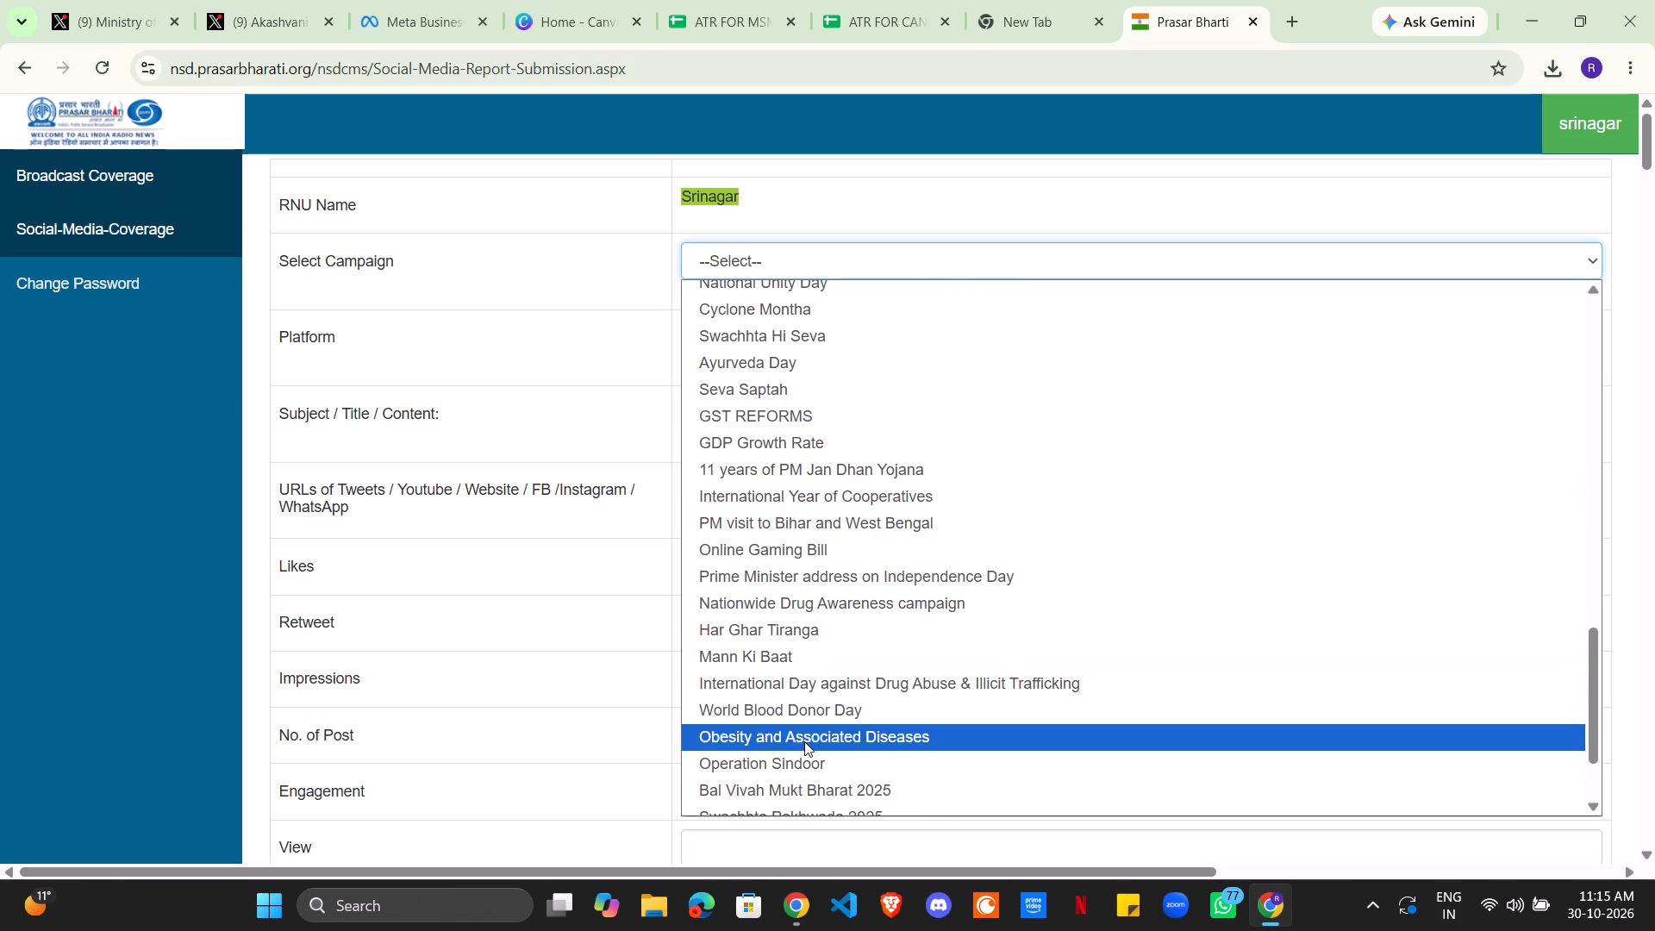
pyautogui.scroll(-3, 805, 742)
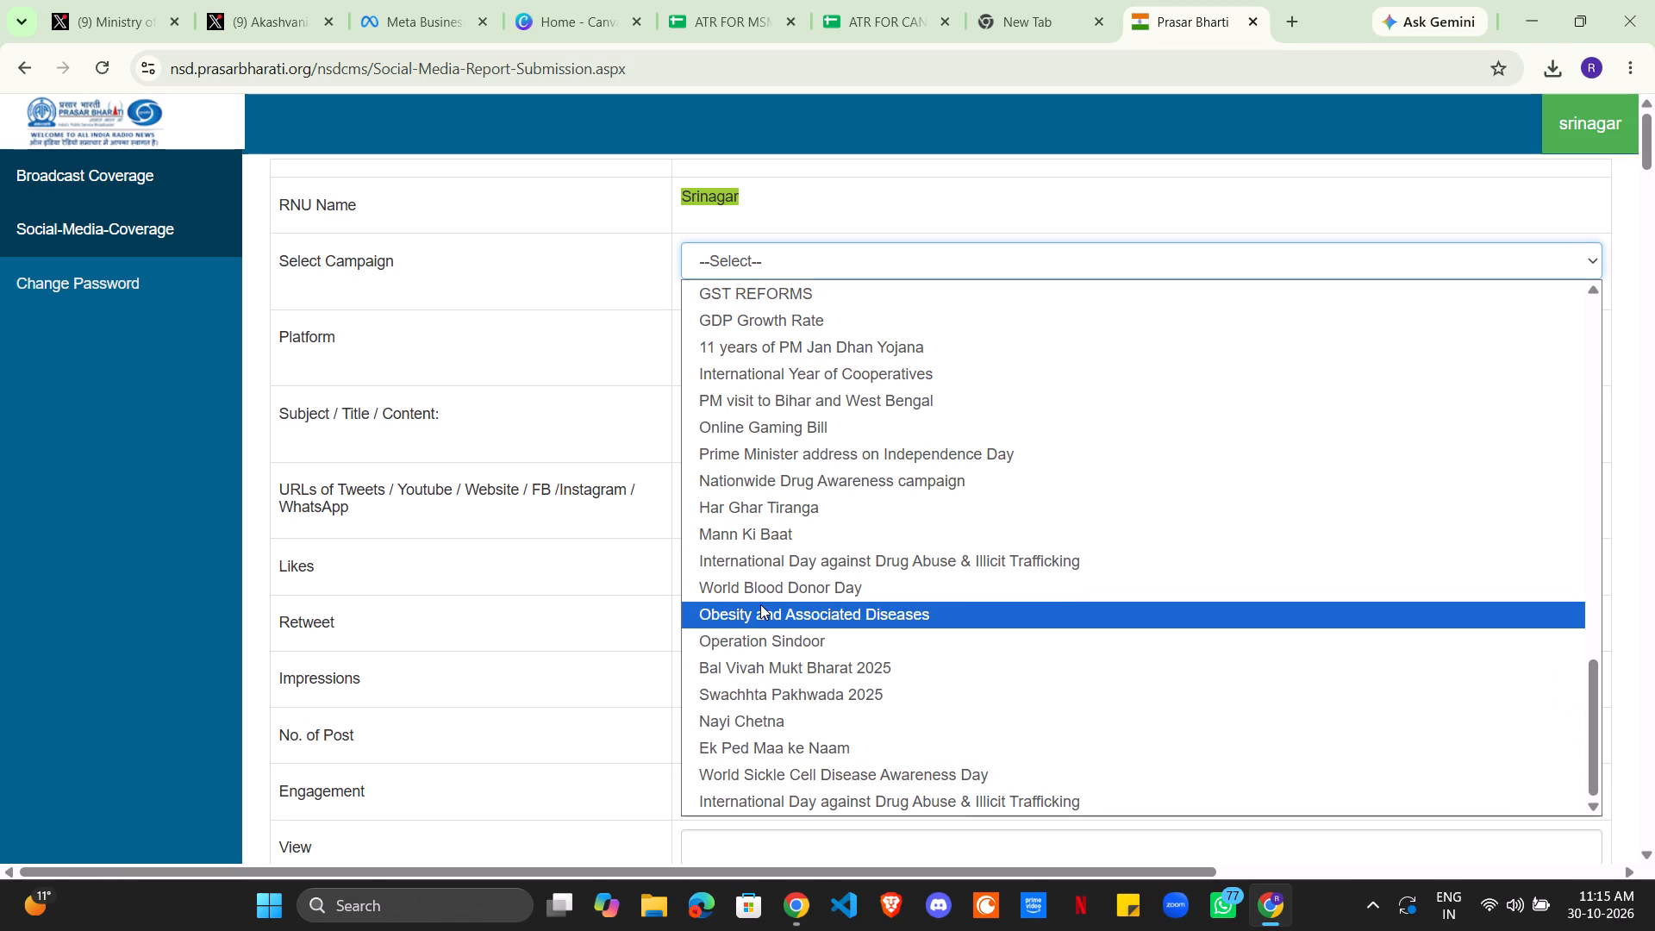
pyautogui.scroll(2, 764, 597)
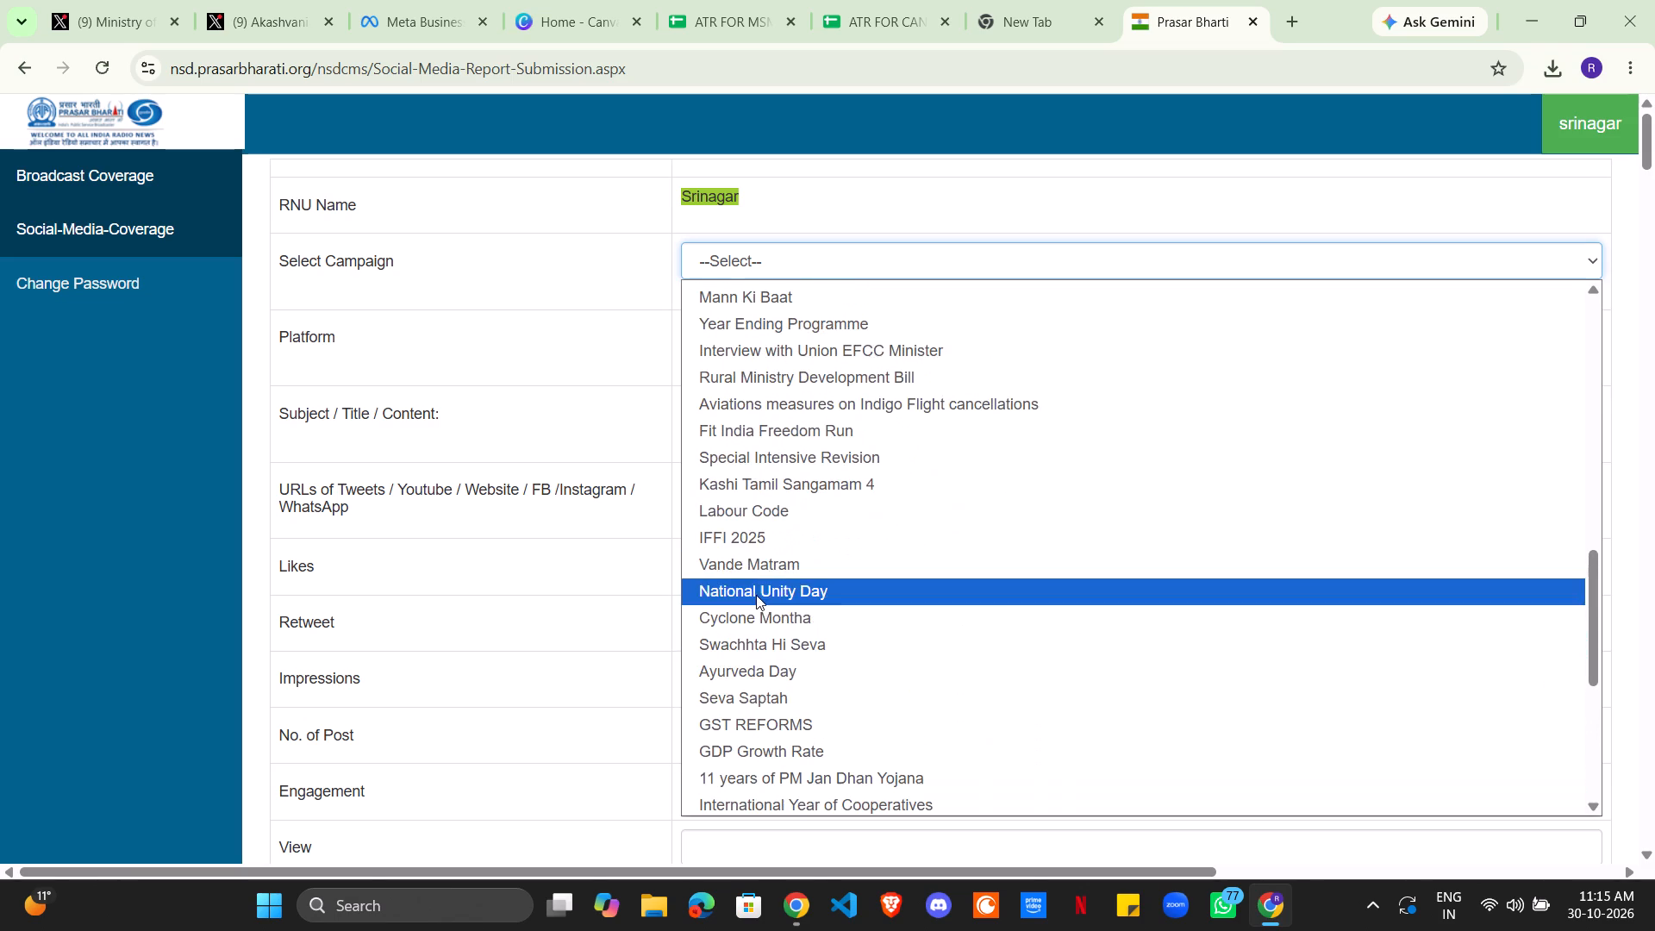
pyautogui.scroll(2, 756, 606)
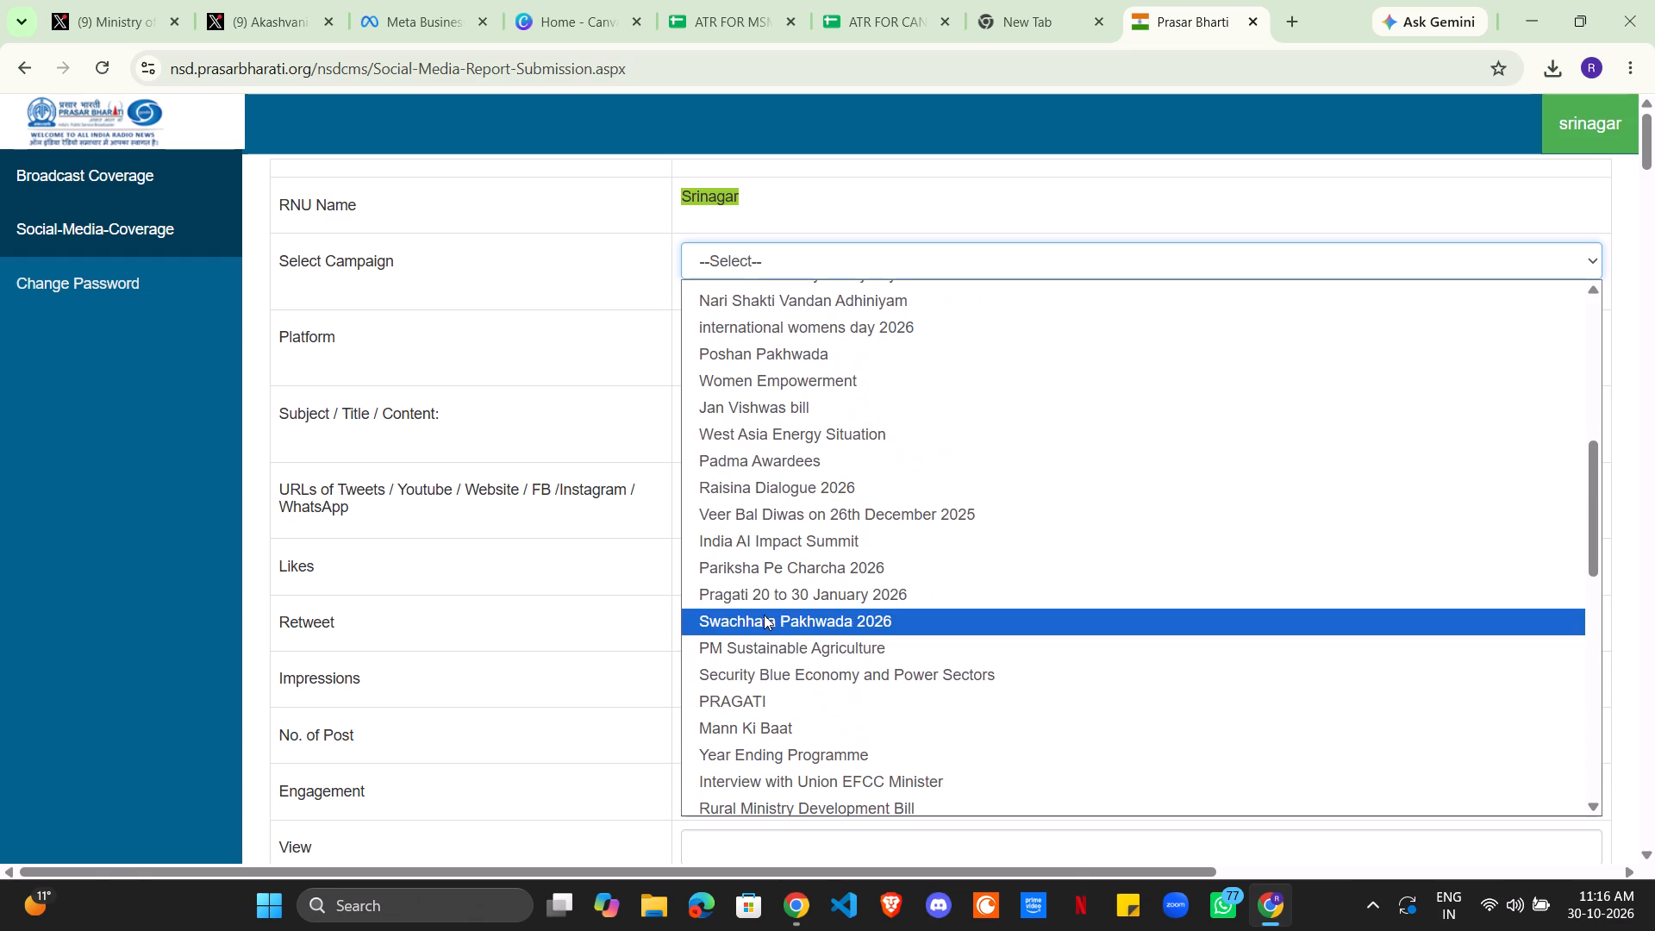
pyautogui.scroll(1, 763, 628)
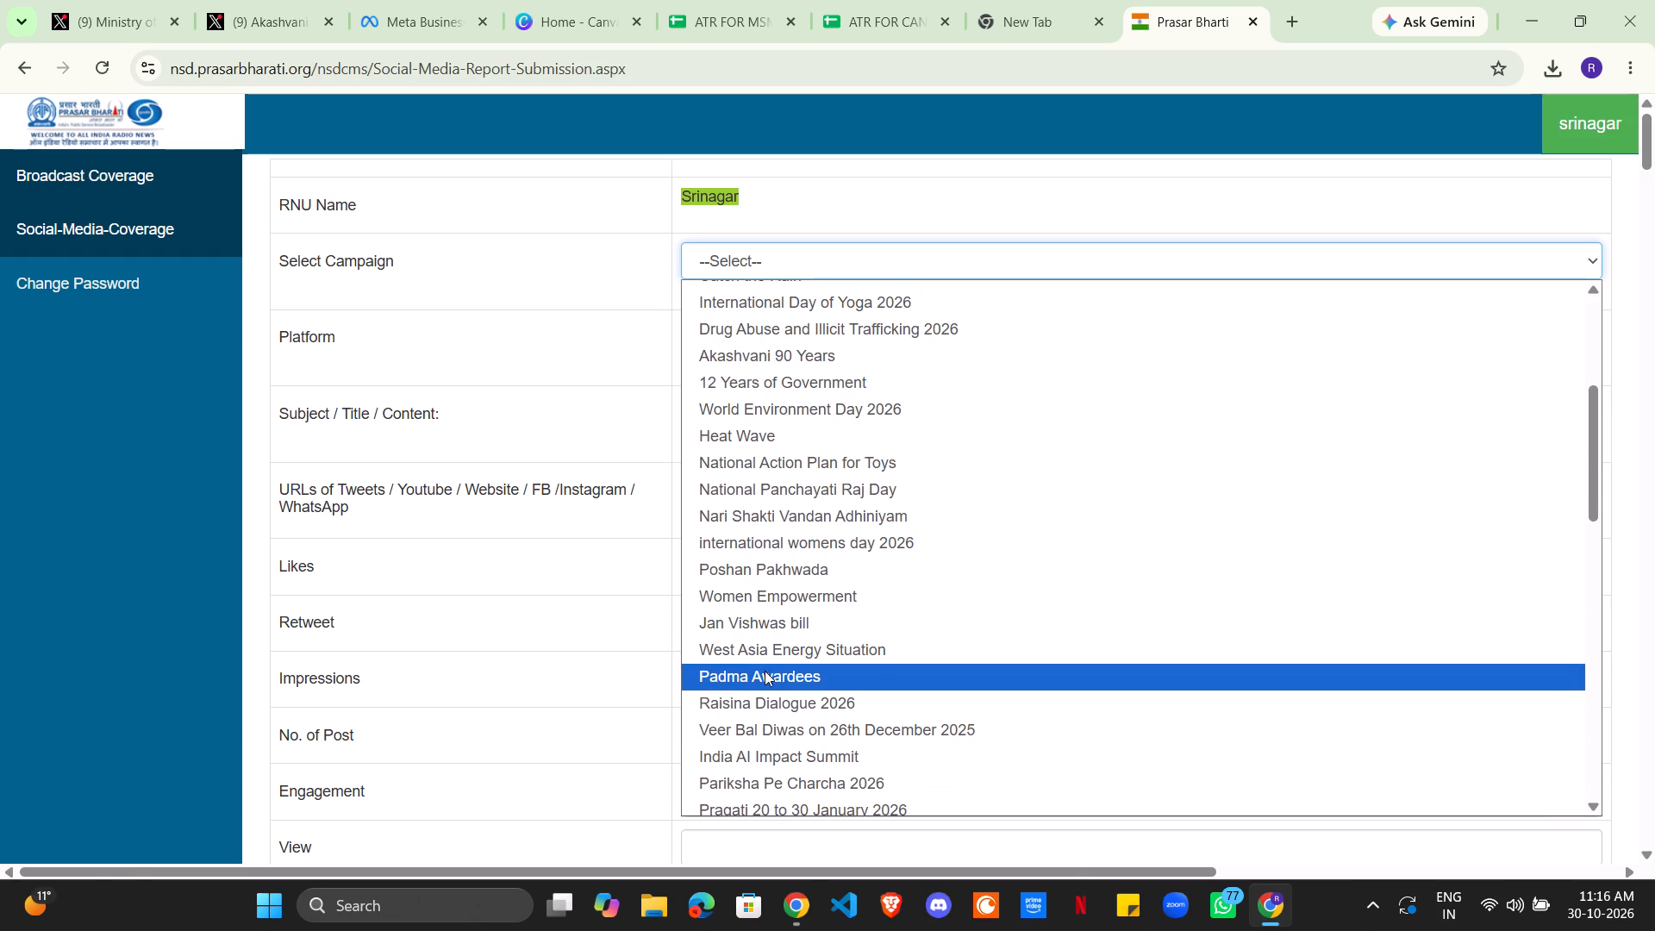
pyautogui.scroll(1, 801, 554)
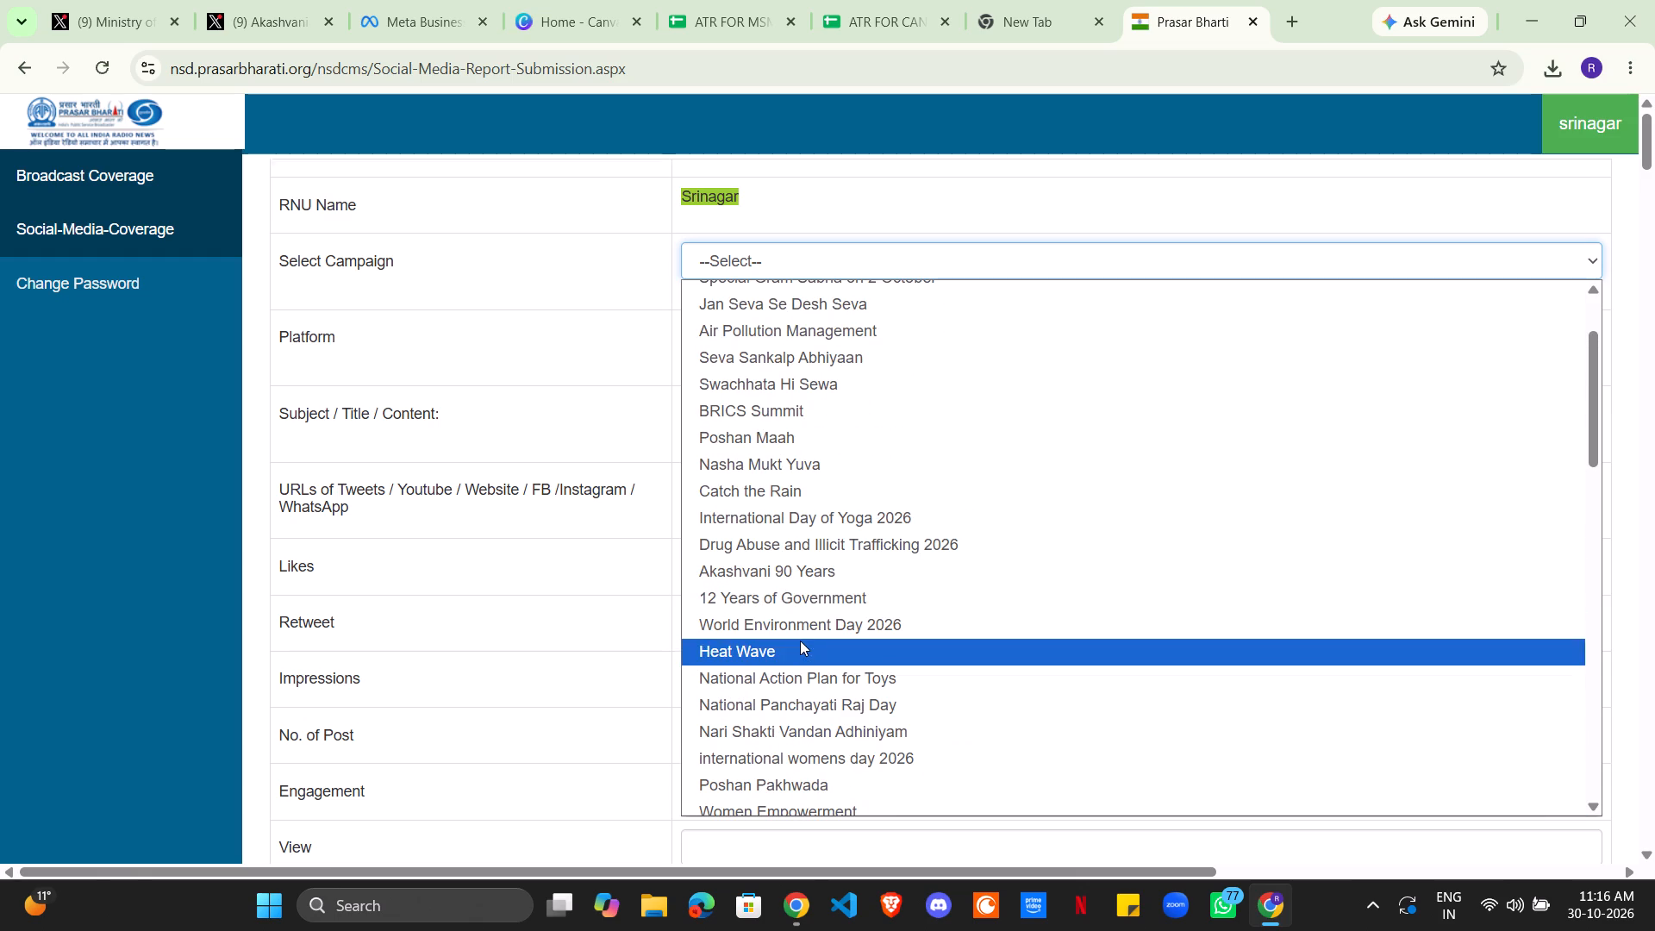
pyautogui.scroll(1, 824, 664)
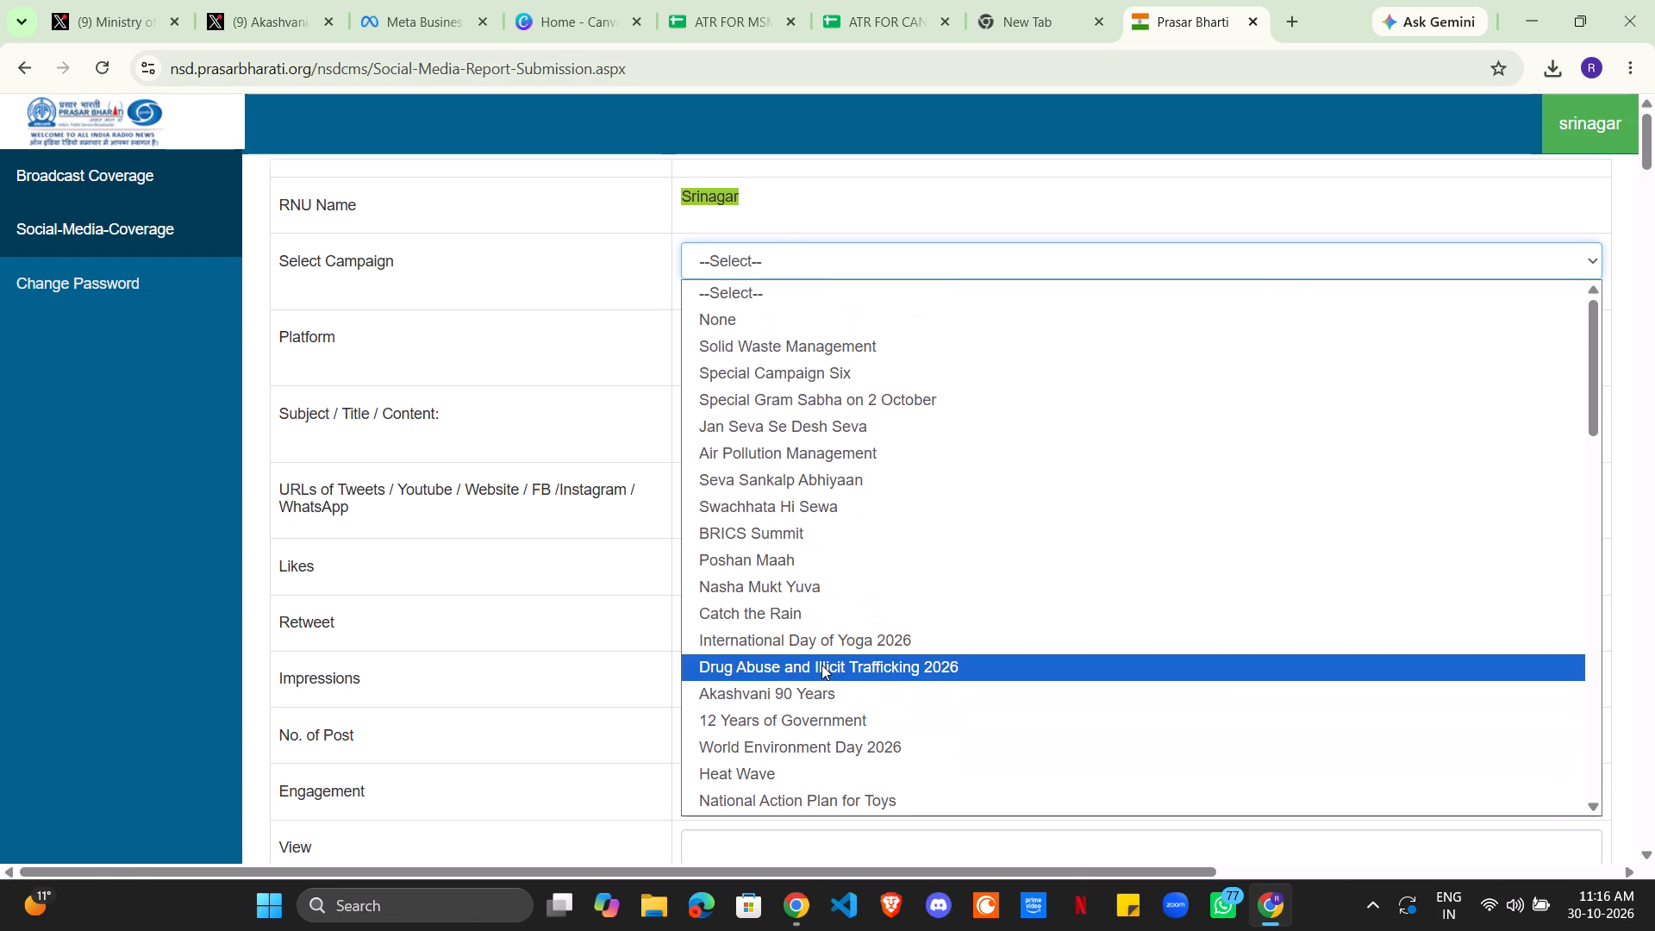
pyautogui.scroll(2, 824, 669)
pyautogui.scroll(-2, 820, 670)
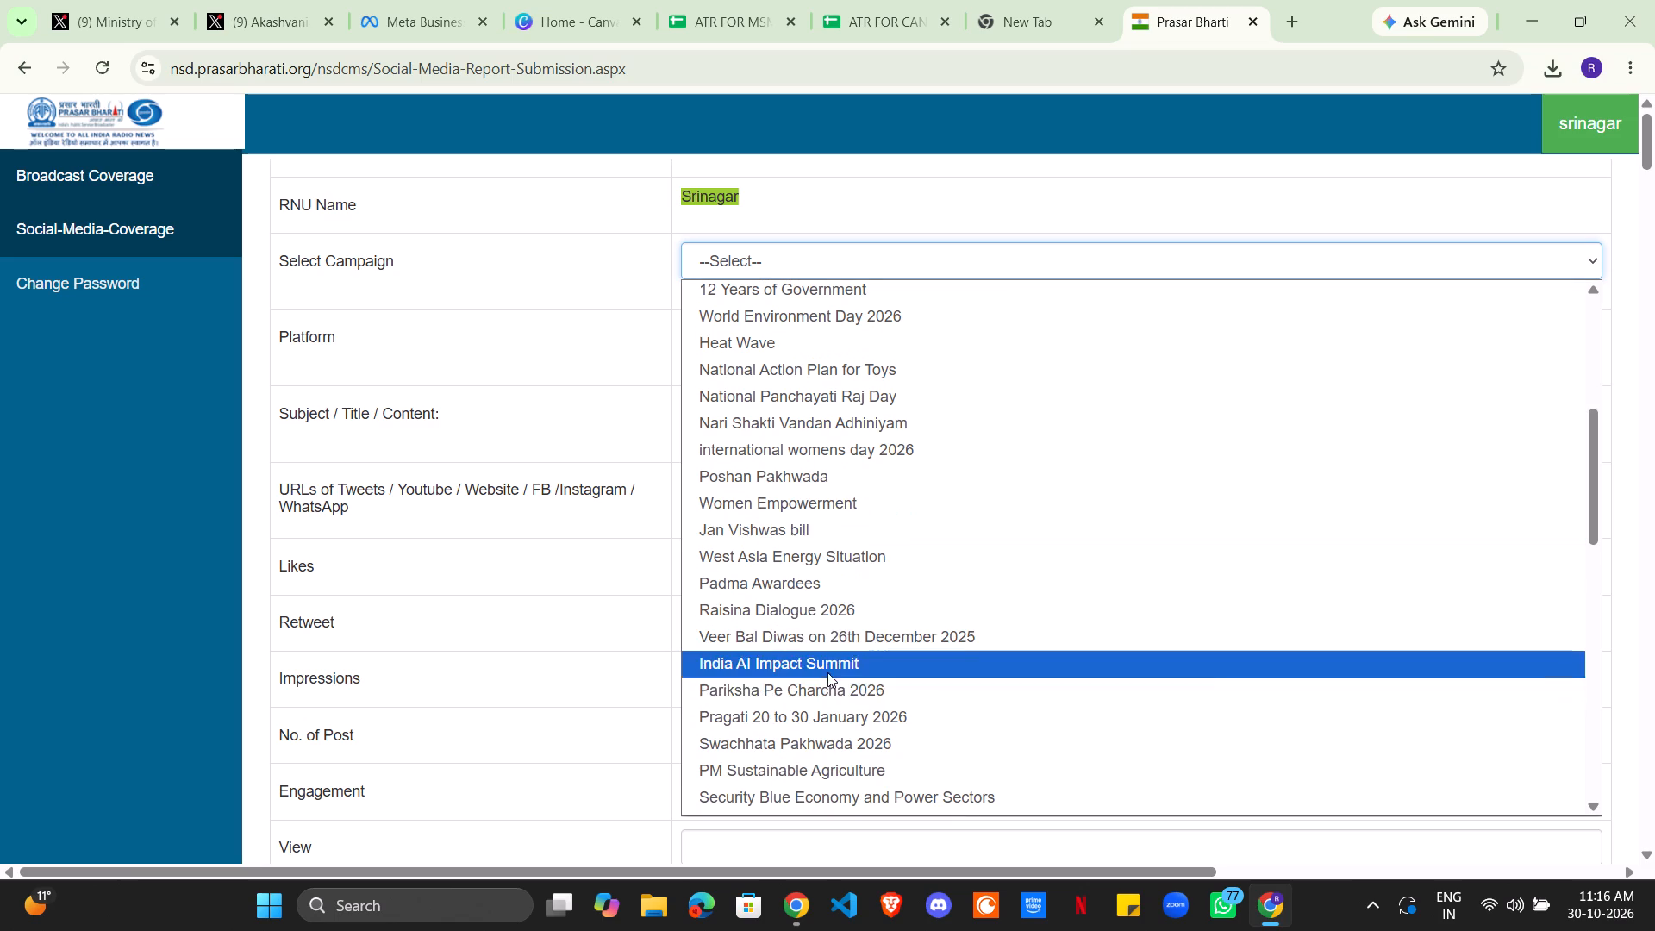
pyautogui.click(1259, 15)
# Close the ATR FOR CANCER CAMPAIGN spreadsheet and return to the Akashvani News Srinagar profile on X.
pyautogui.click(1014, 16)
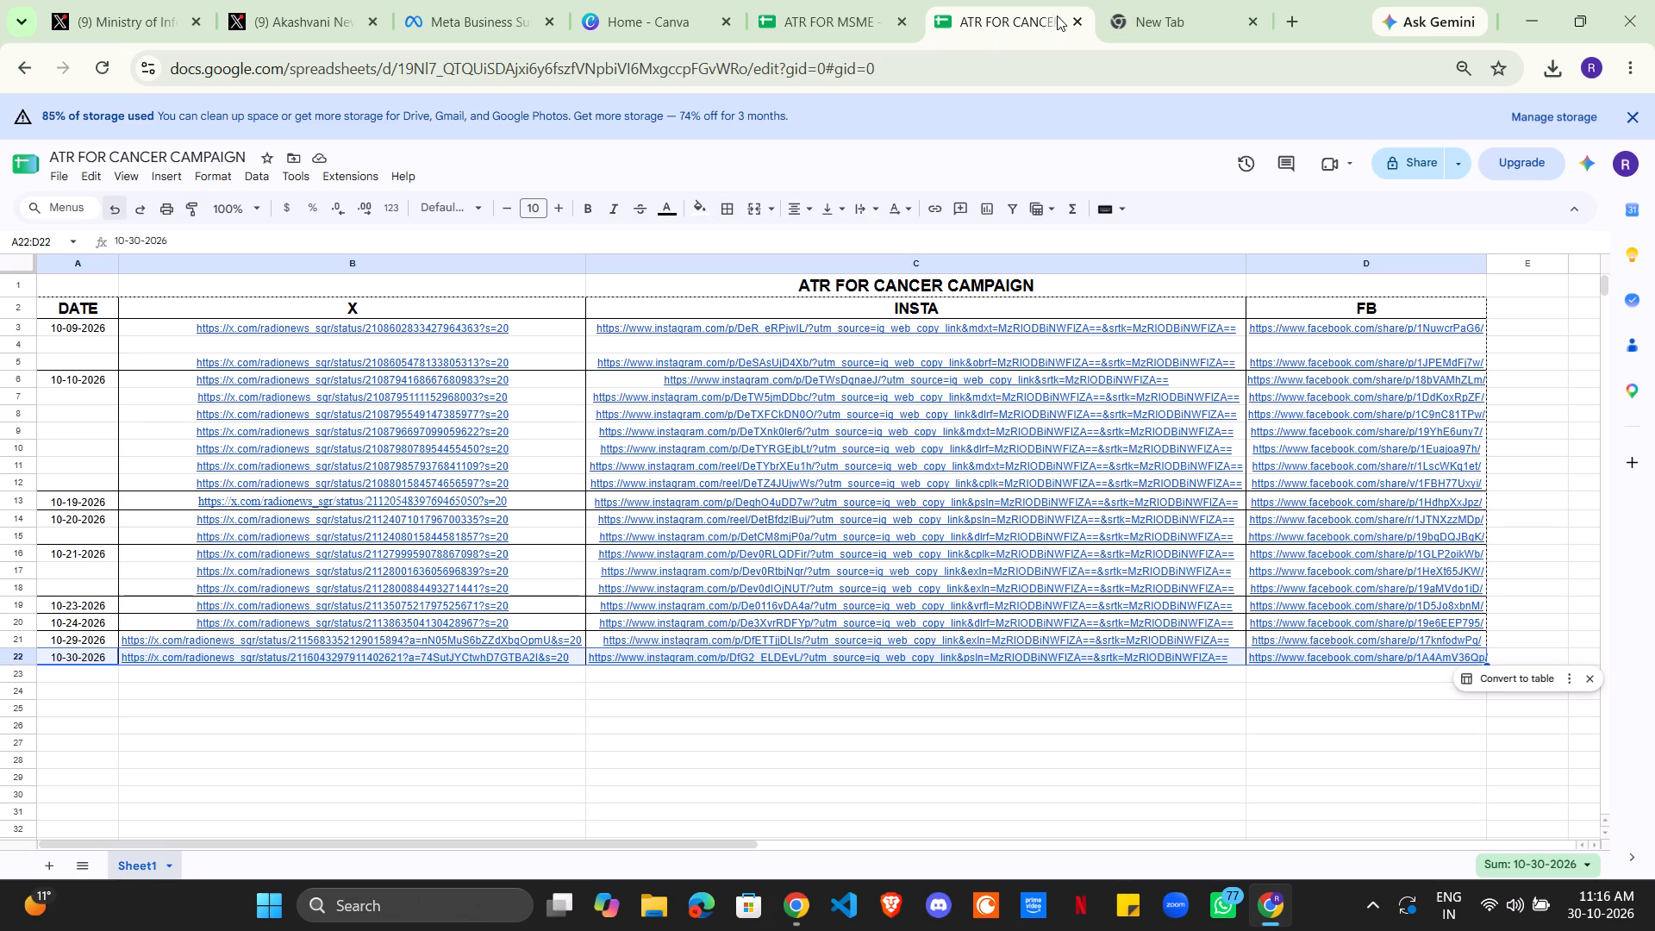
pyautogui.click(1070, 19)
pyautogui.click(821, 13)
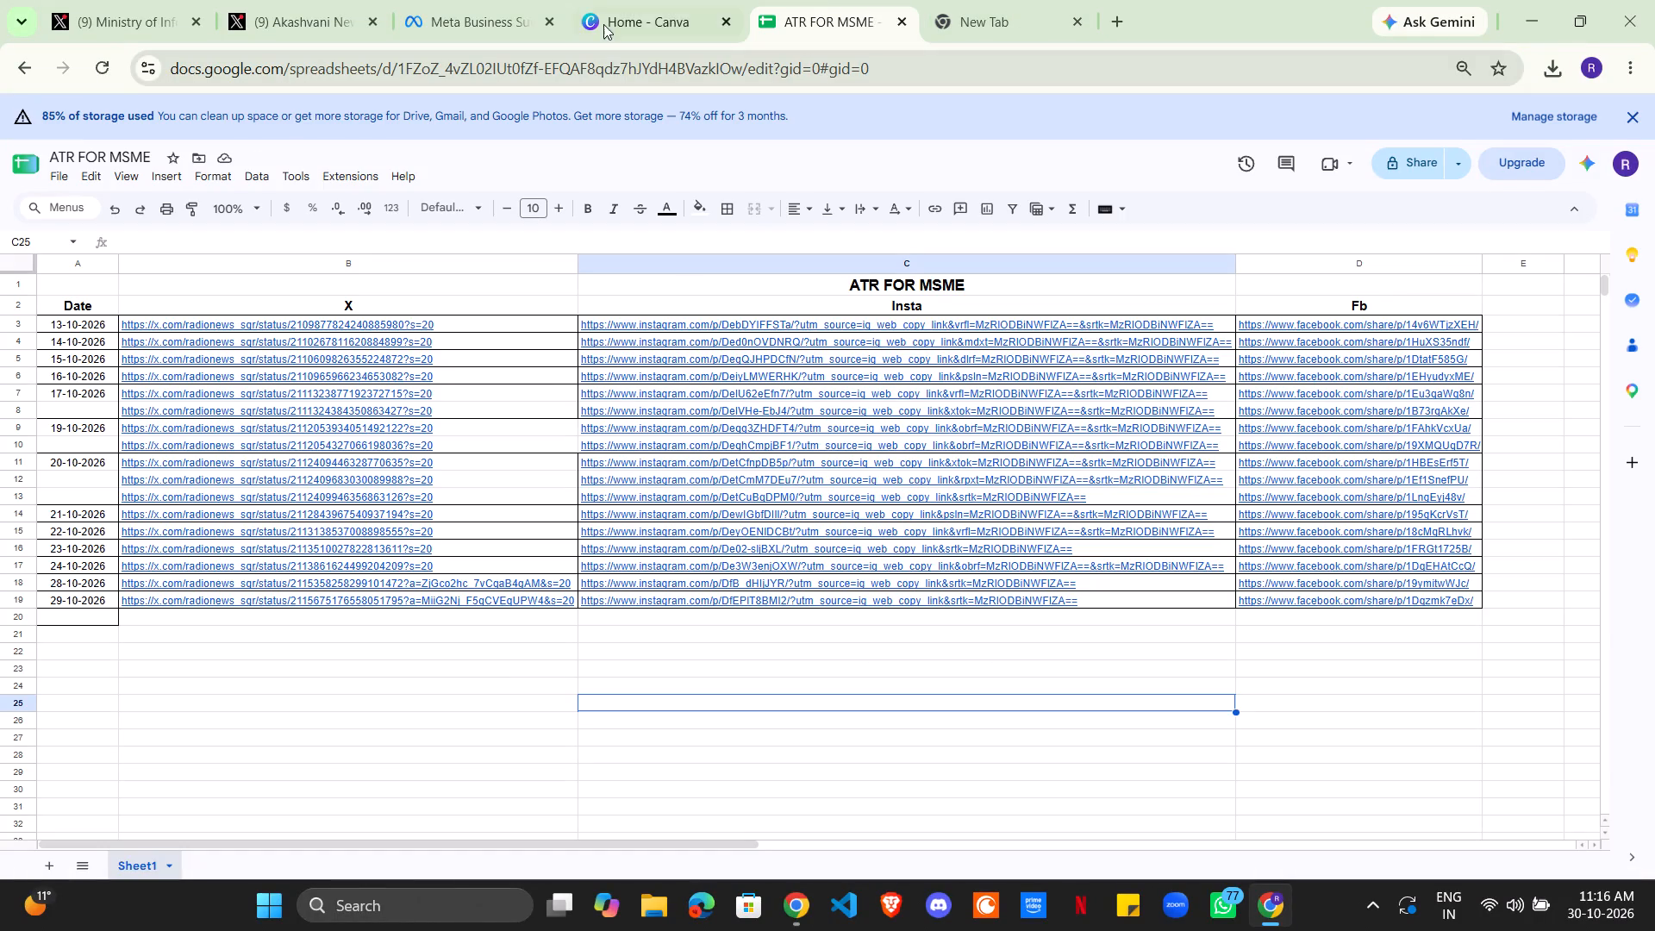
pyautogui.click(317, 0)
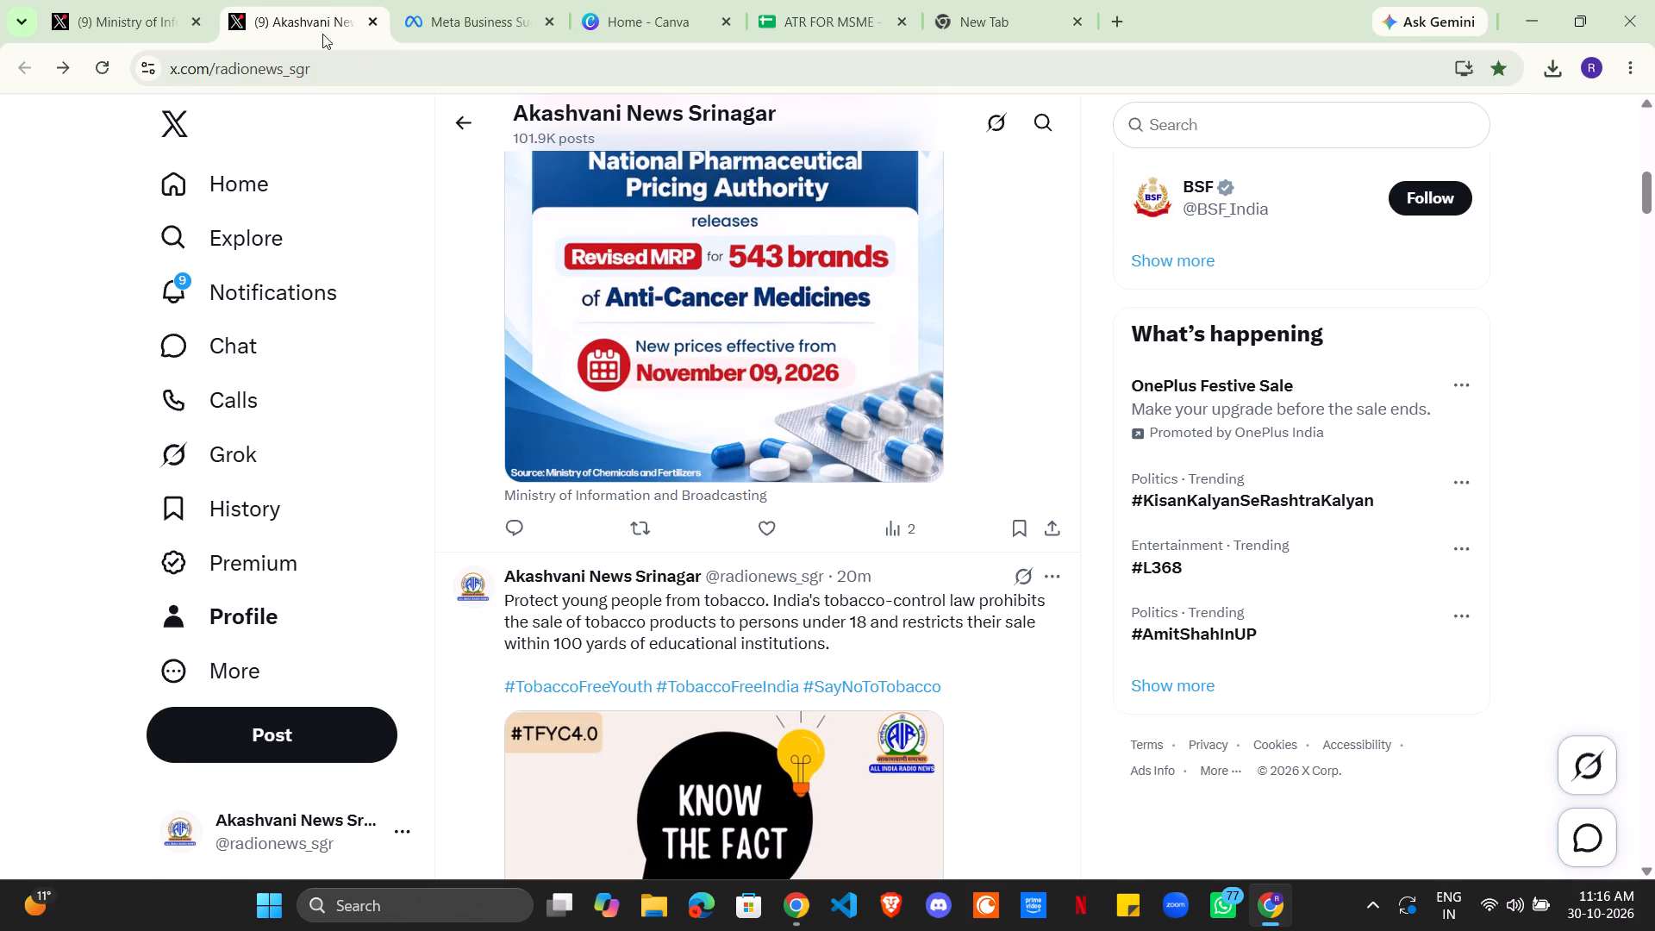
# Open the Ministry of MSME profile on X from the recent searches and look through its latest posts for campaign material.
pyautogui.scroll(19, 744, 457)
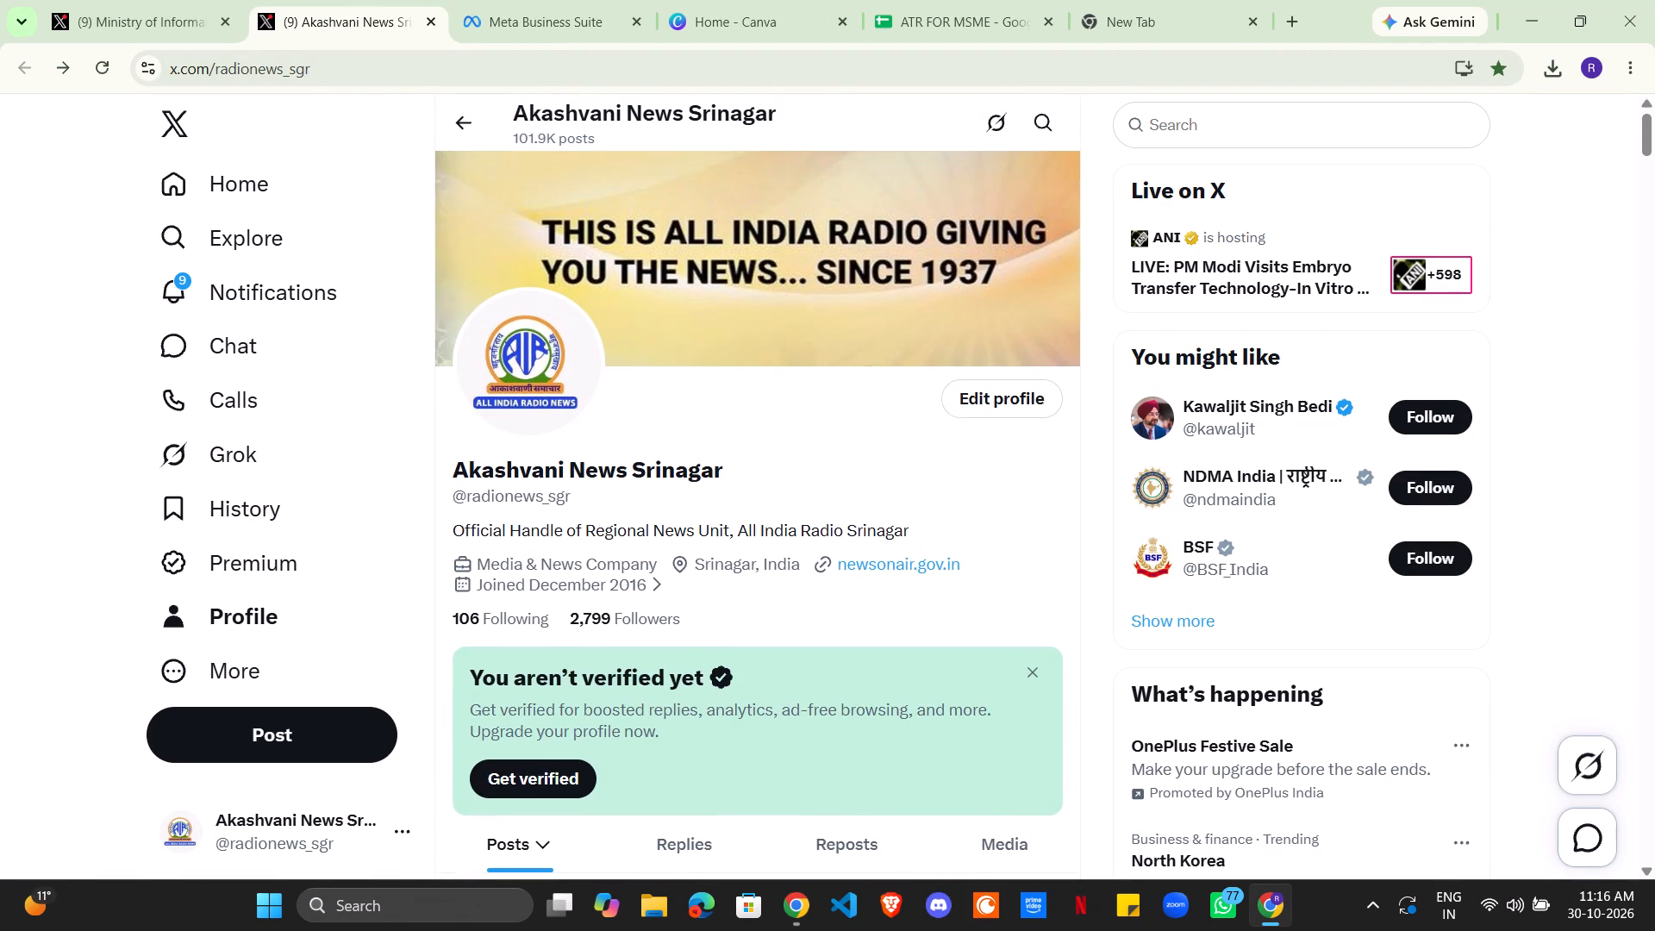
pyautogui.click(1233, 134)
pyautogui.scroll(-1, 1265, 619)
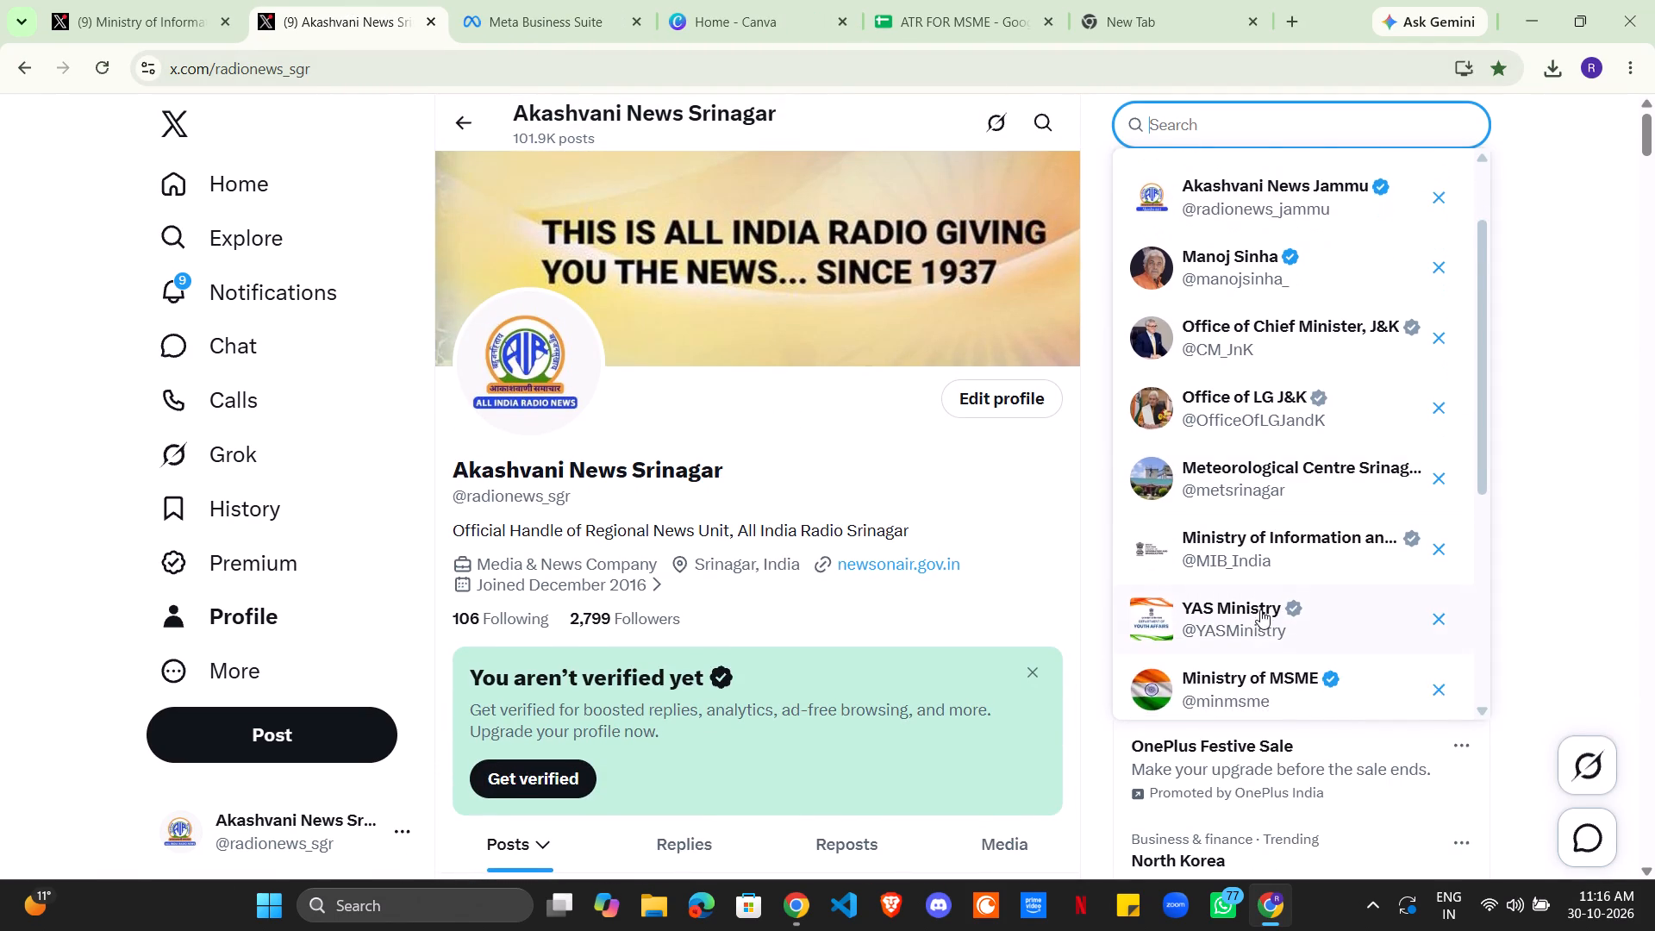
pyautogui.scroll(-1, 1260, 609)
pyautogui.click(1246, 588)
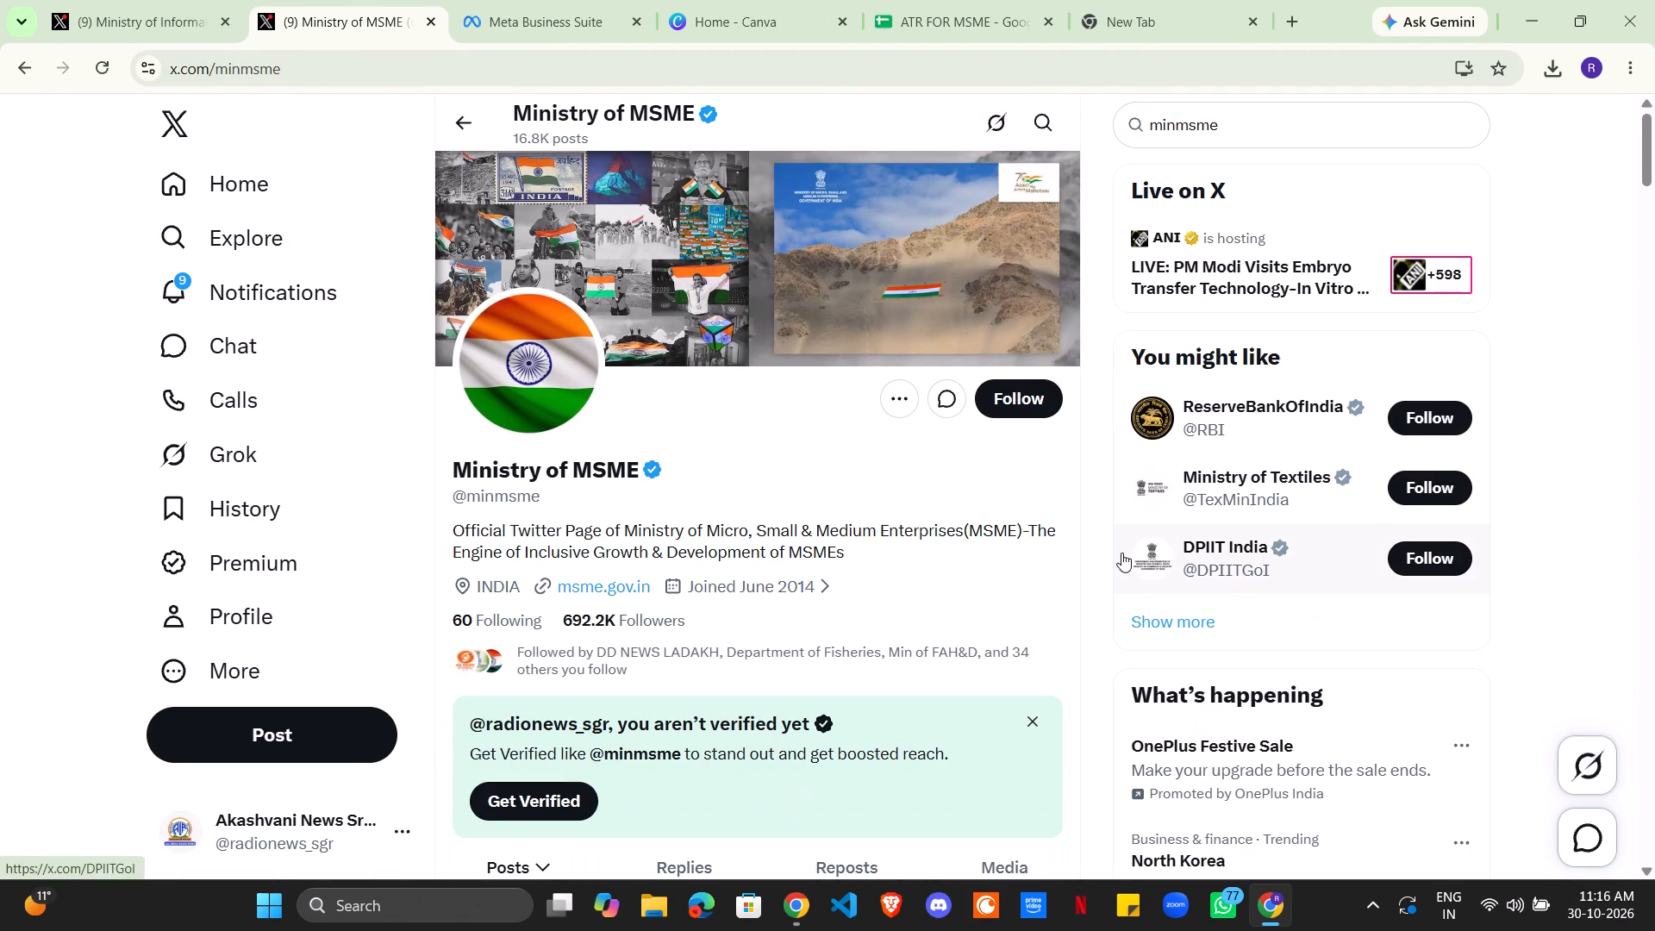
pyautogui.scroll(-4, 682, 738)
pyautogui.scroll(-5, 696, 659)
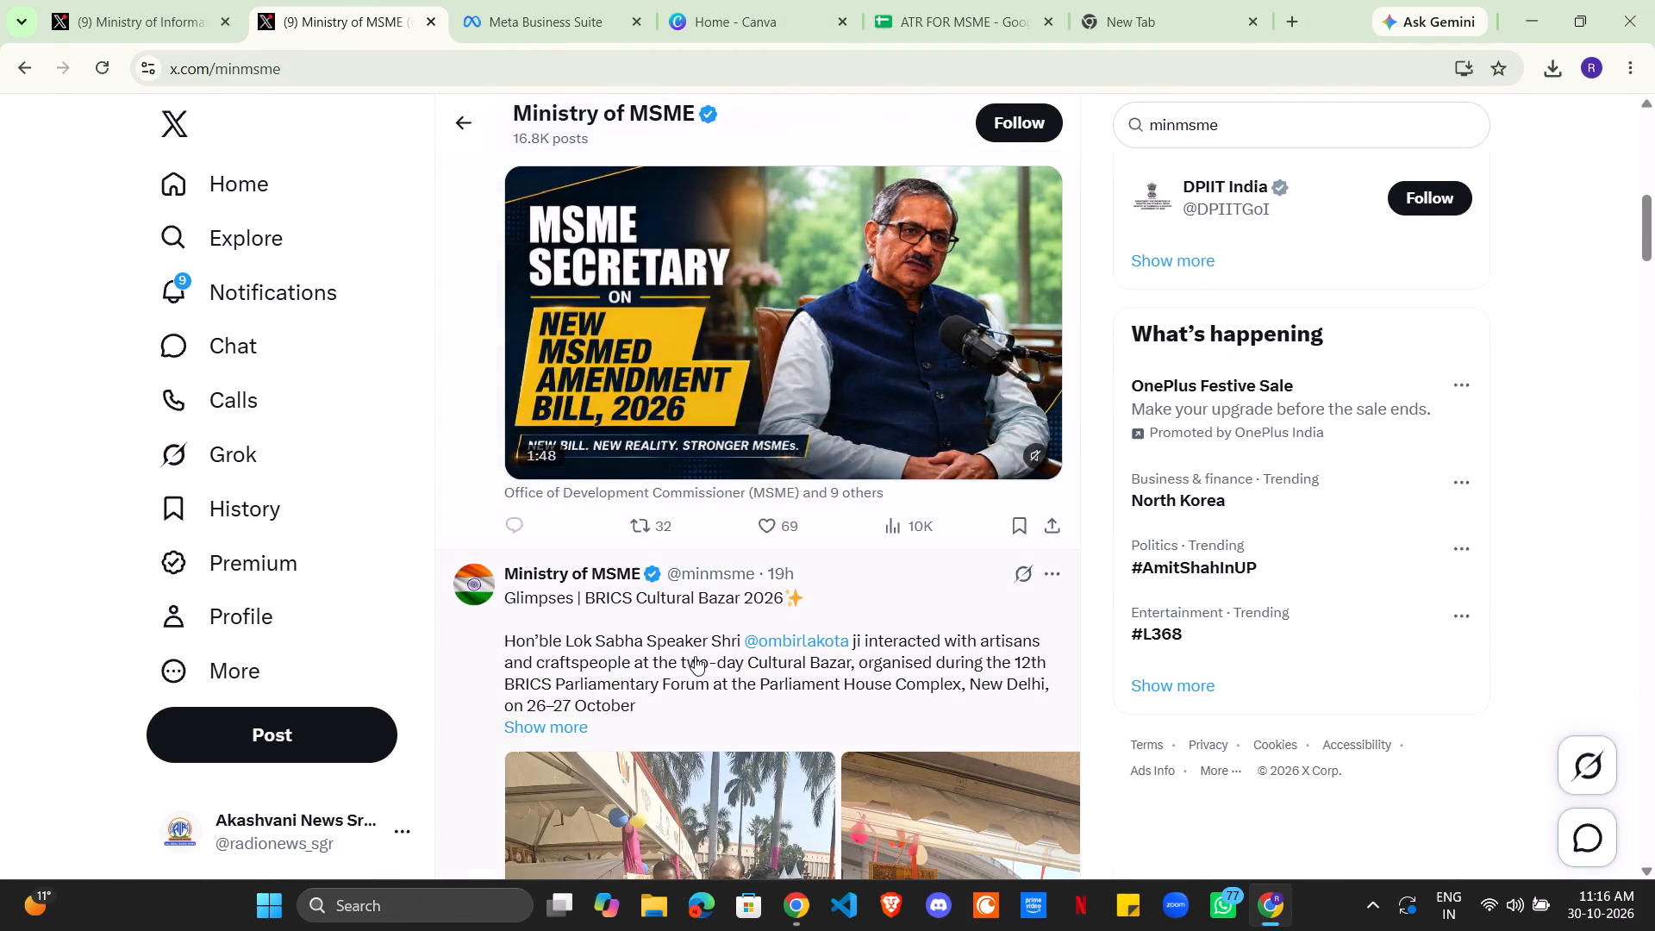
pyautogui.scroll(-6, 696, 631)
pyautogui.scroll(3, 695, 633)
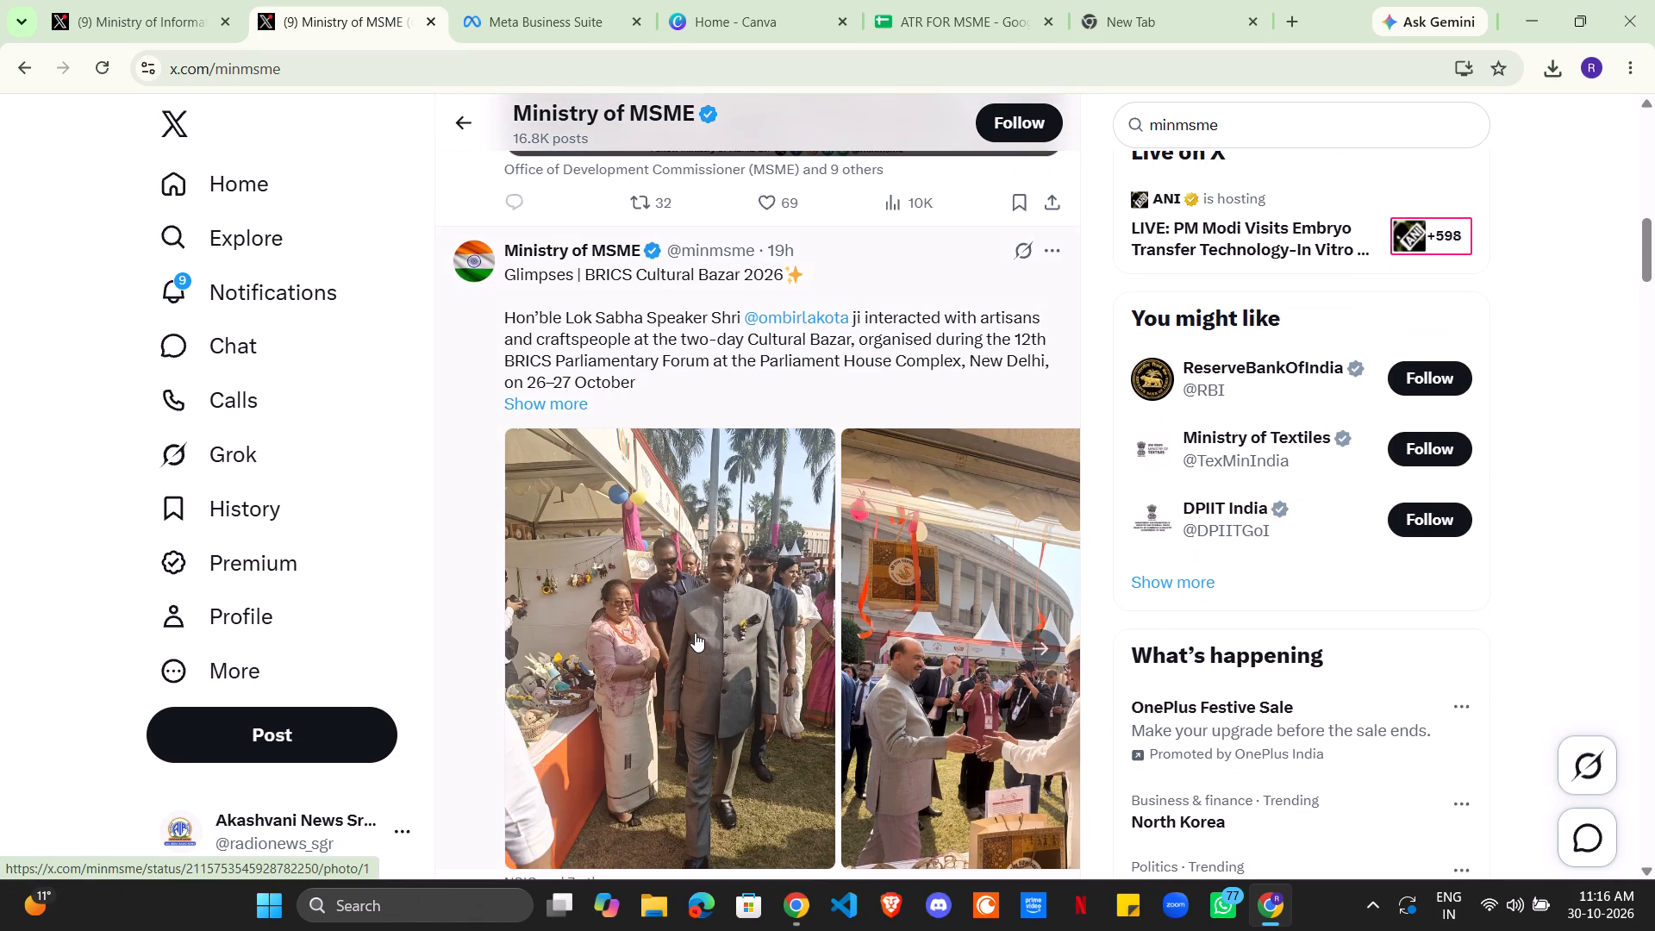
pyautogui.scroll(-10, 695, 633)
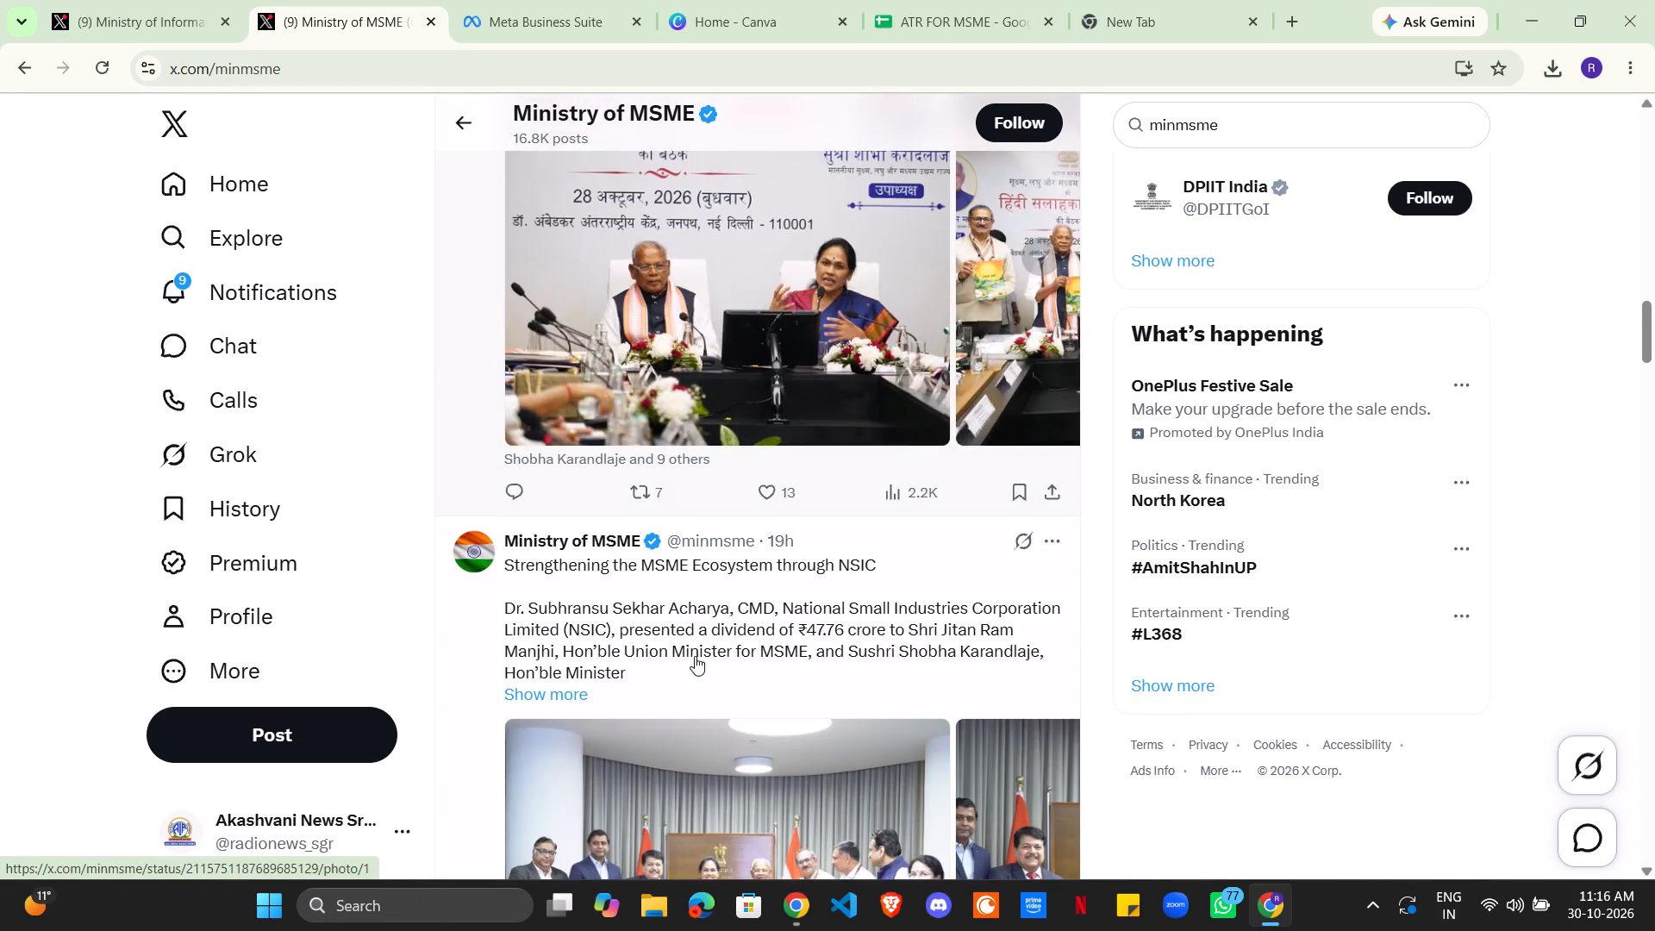
pyautogui.scroll(-19, 696, 656)
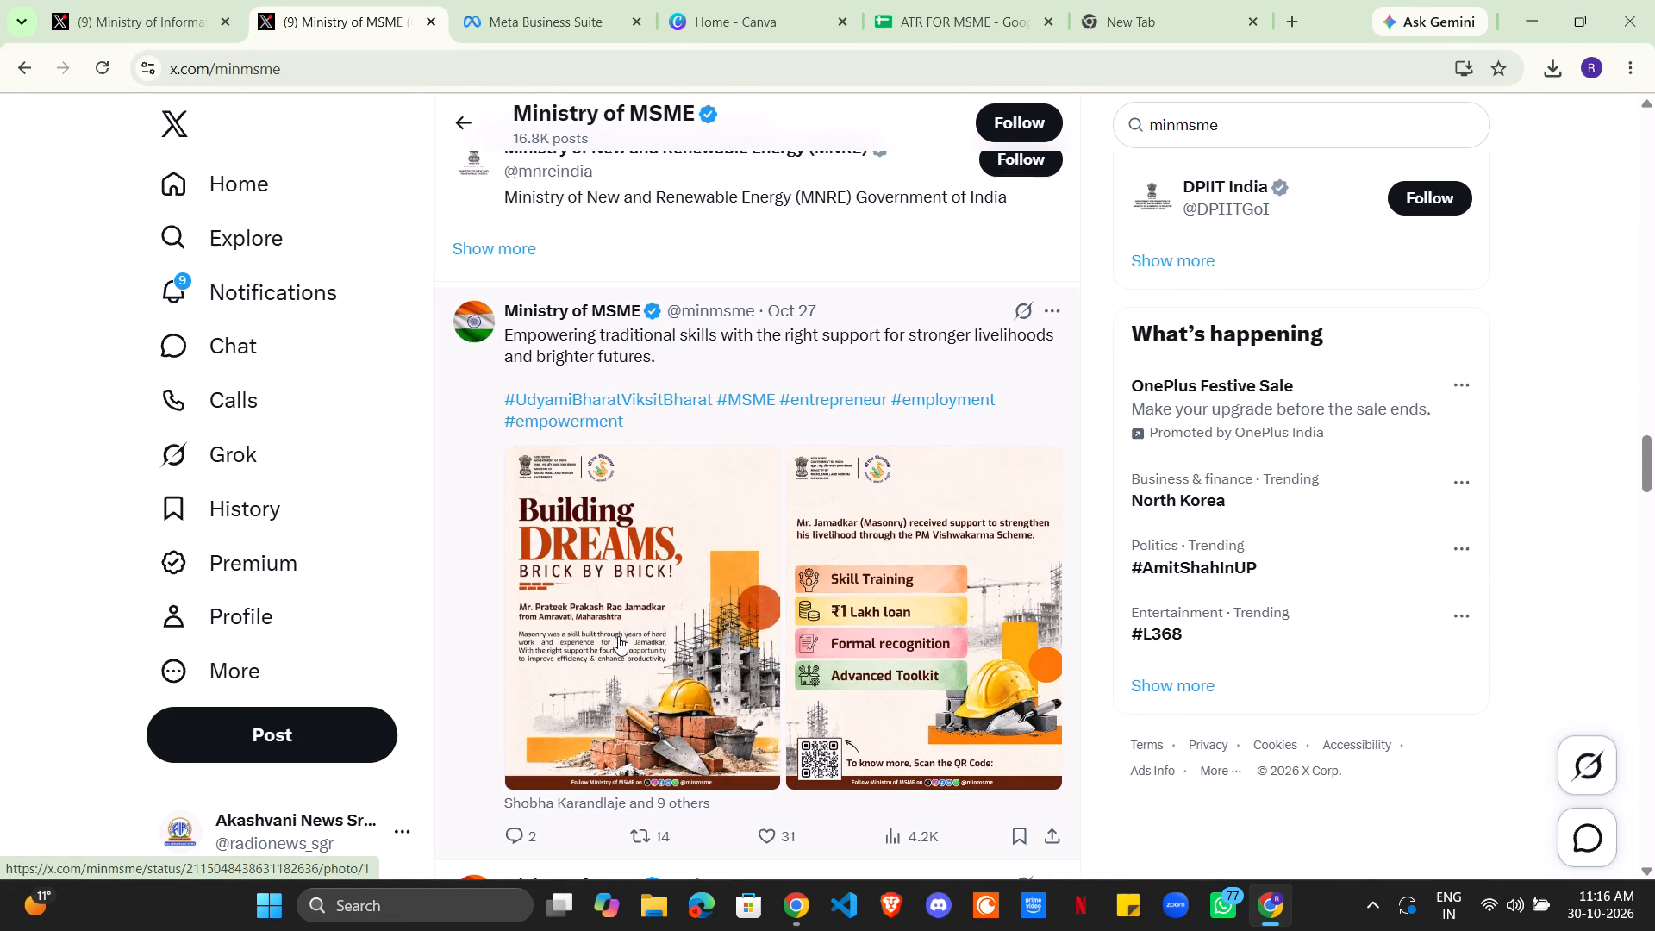
pyautogui.scroll(-5, 621, 636)
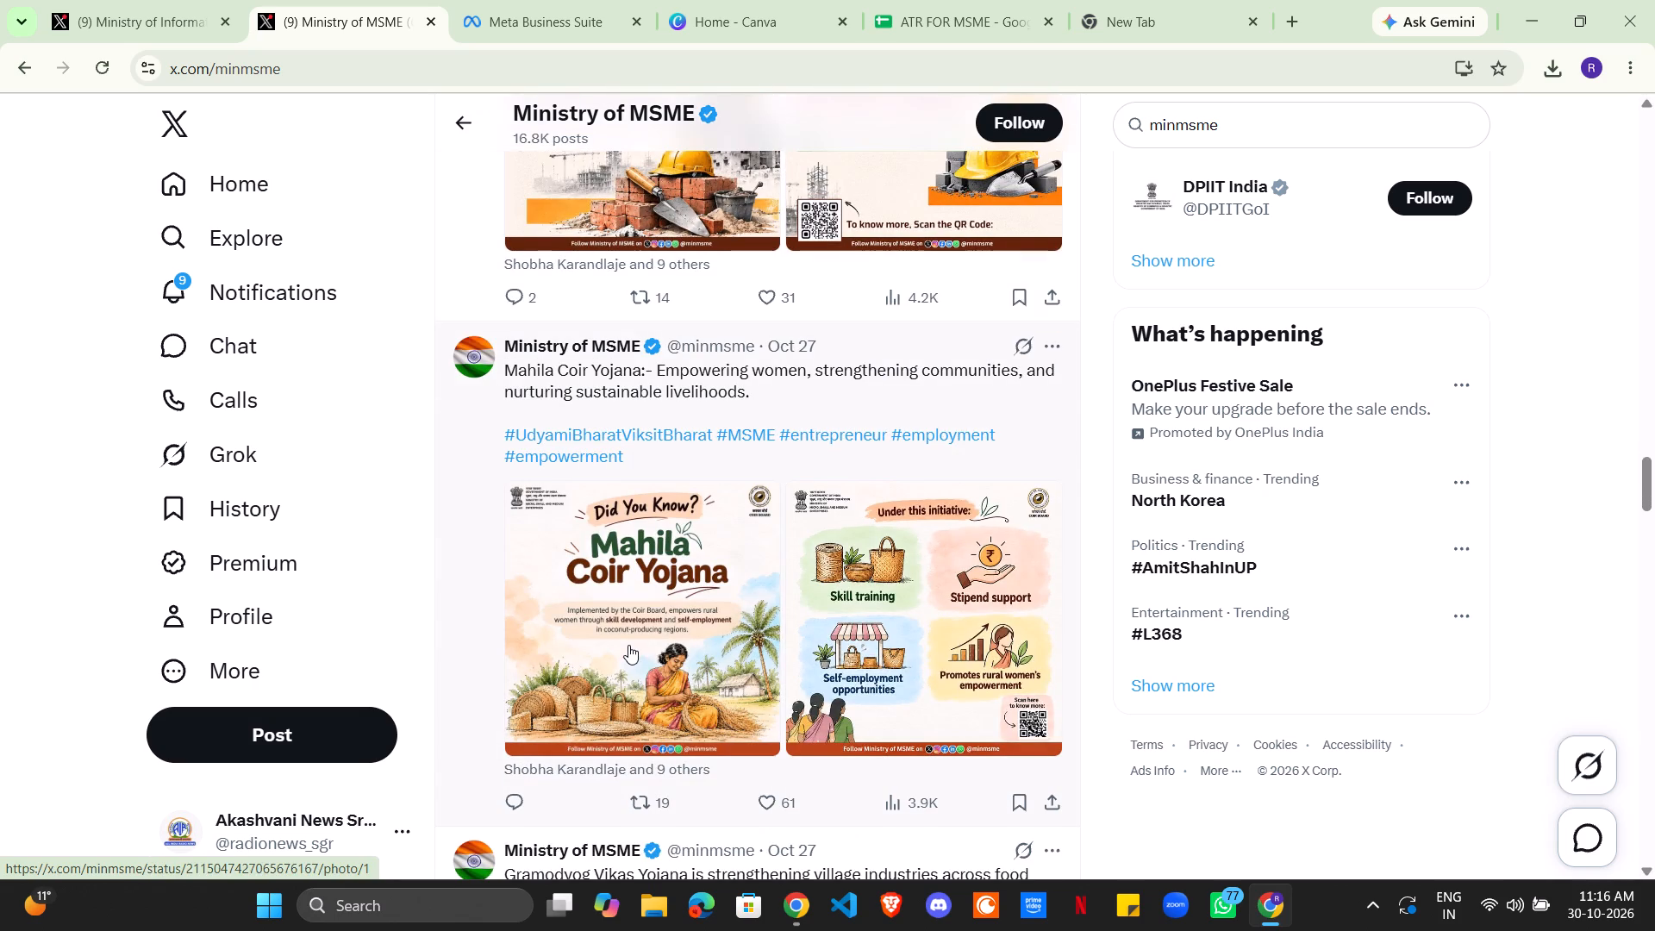
pyautogui.scroll(-11, 628, 645)
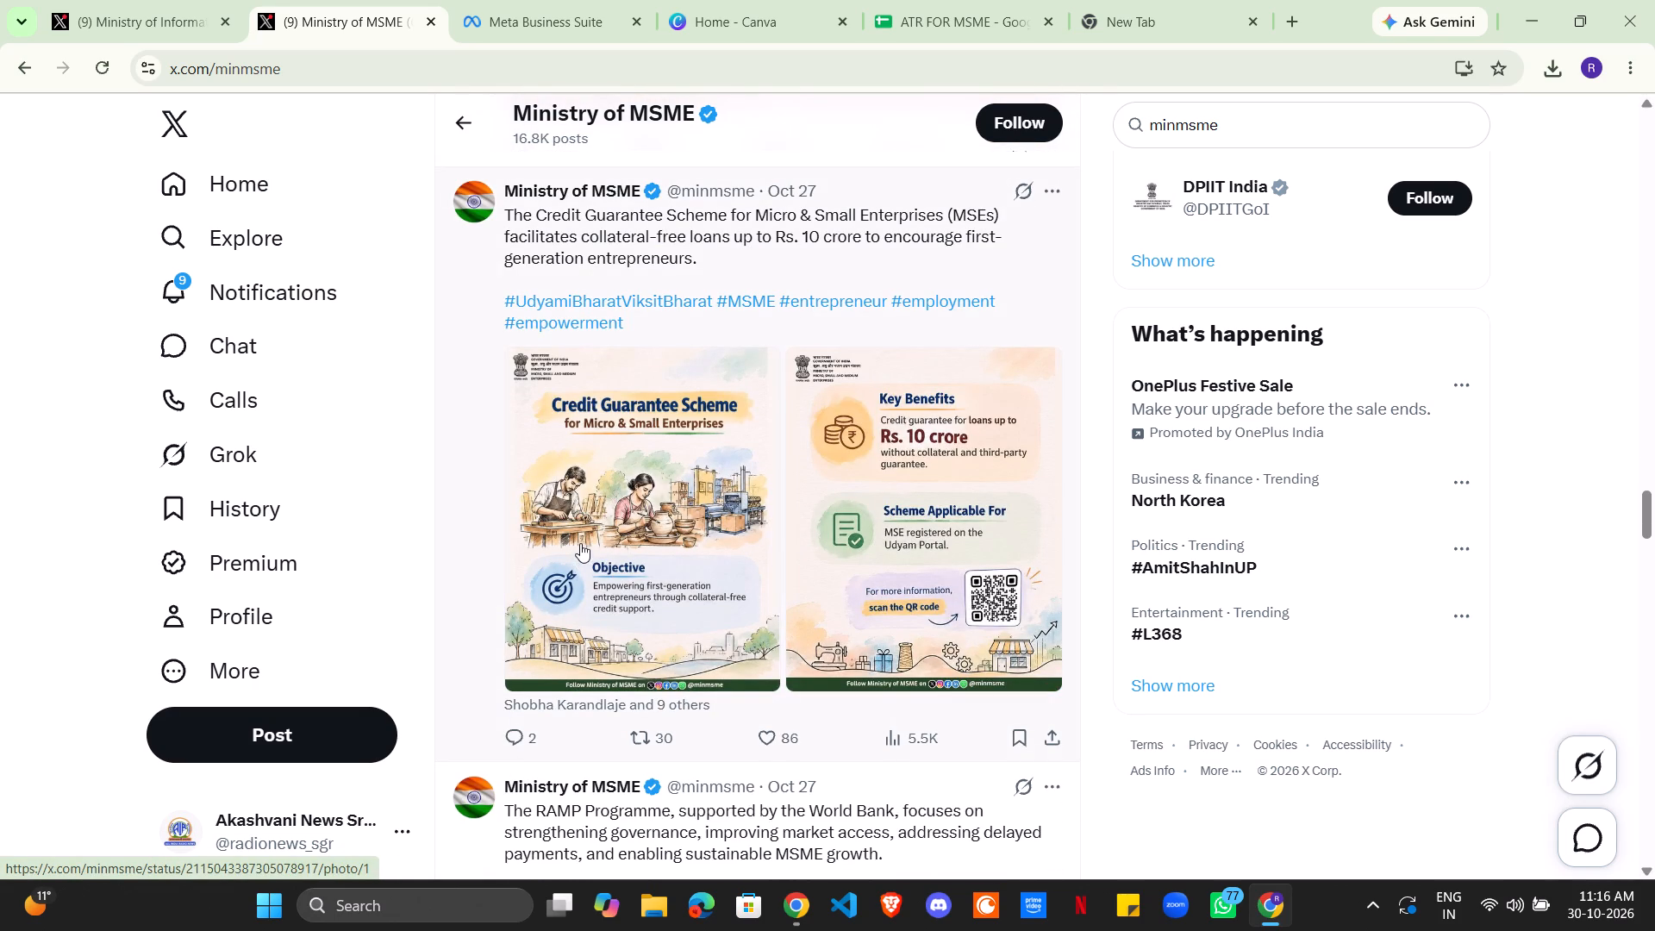
# Check the cancer medicines post's publishing progress in Meta Business Suite and close the Ministry of Information and Broadcasting tab.
pyautogui.click(518, 0)
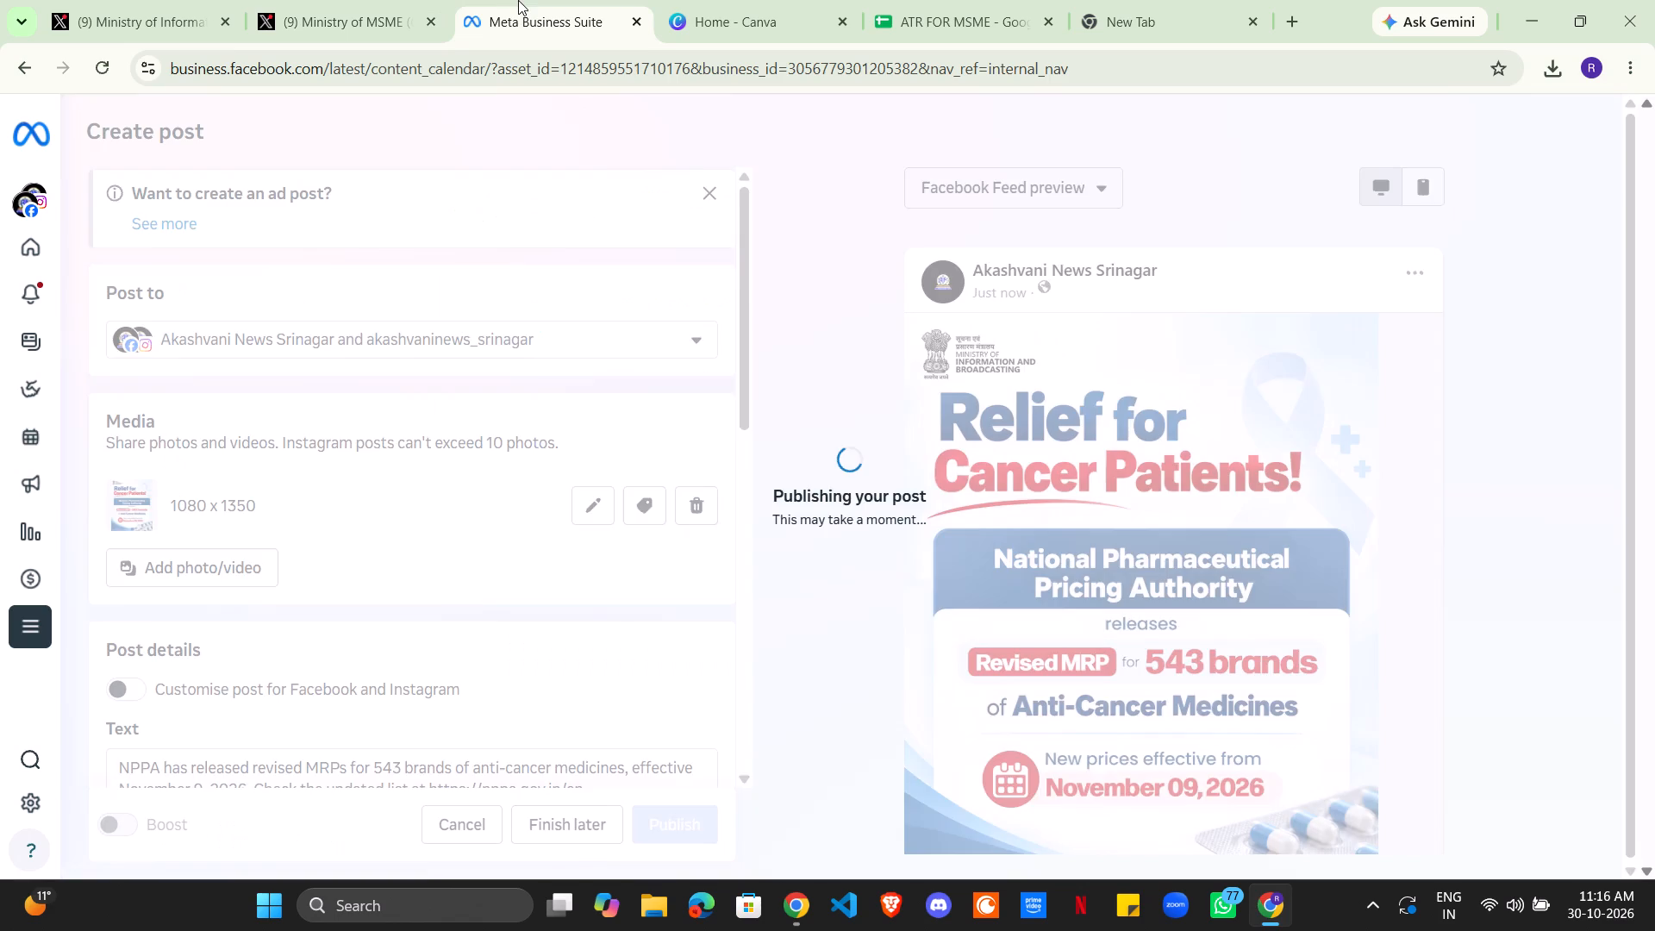
pyautogui.click(172, 0)
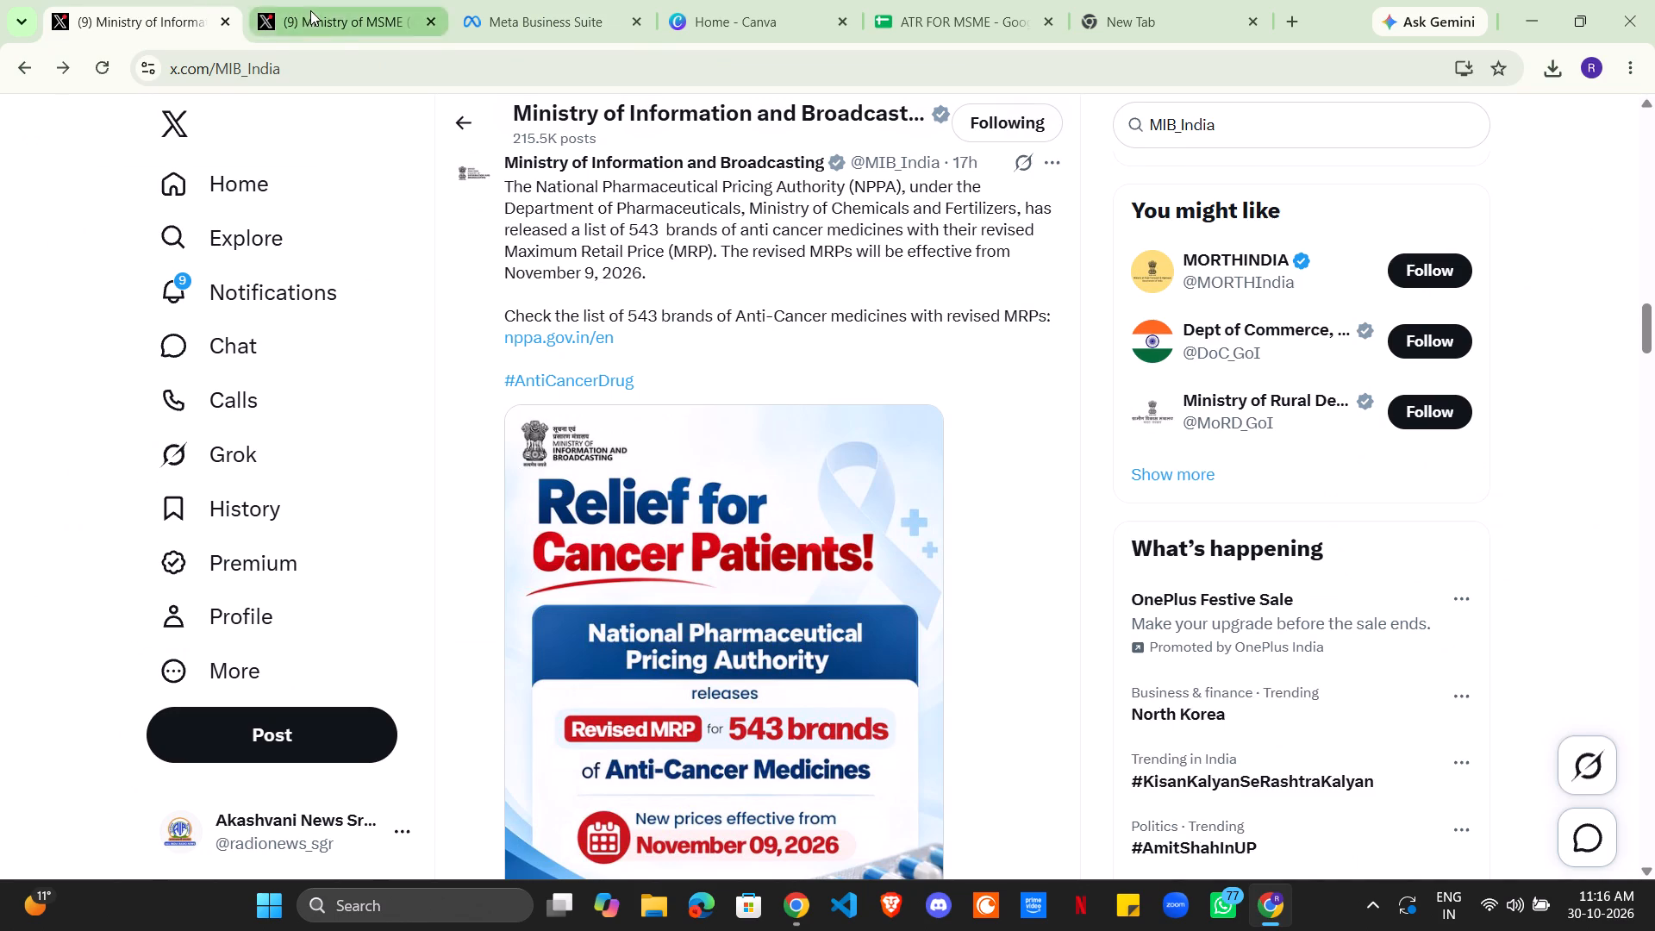
pyautogui.click(310, 10)
pyautogui.click(227, 17)
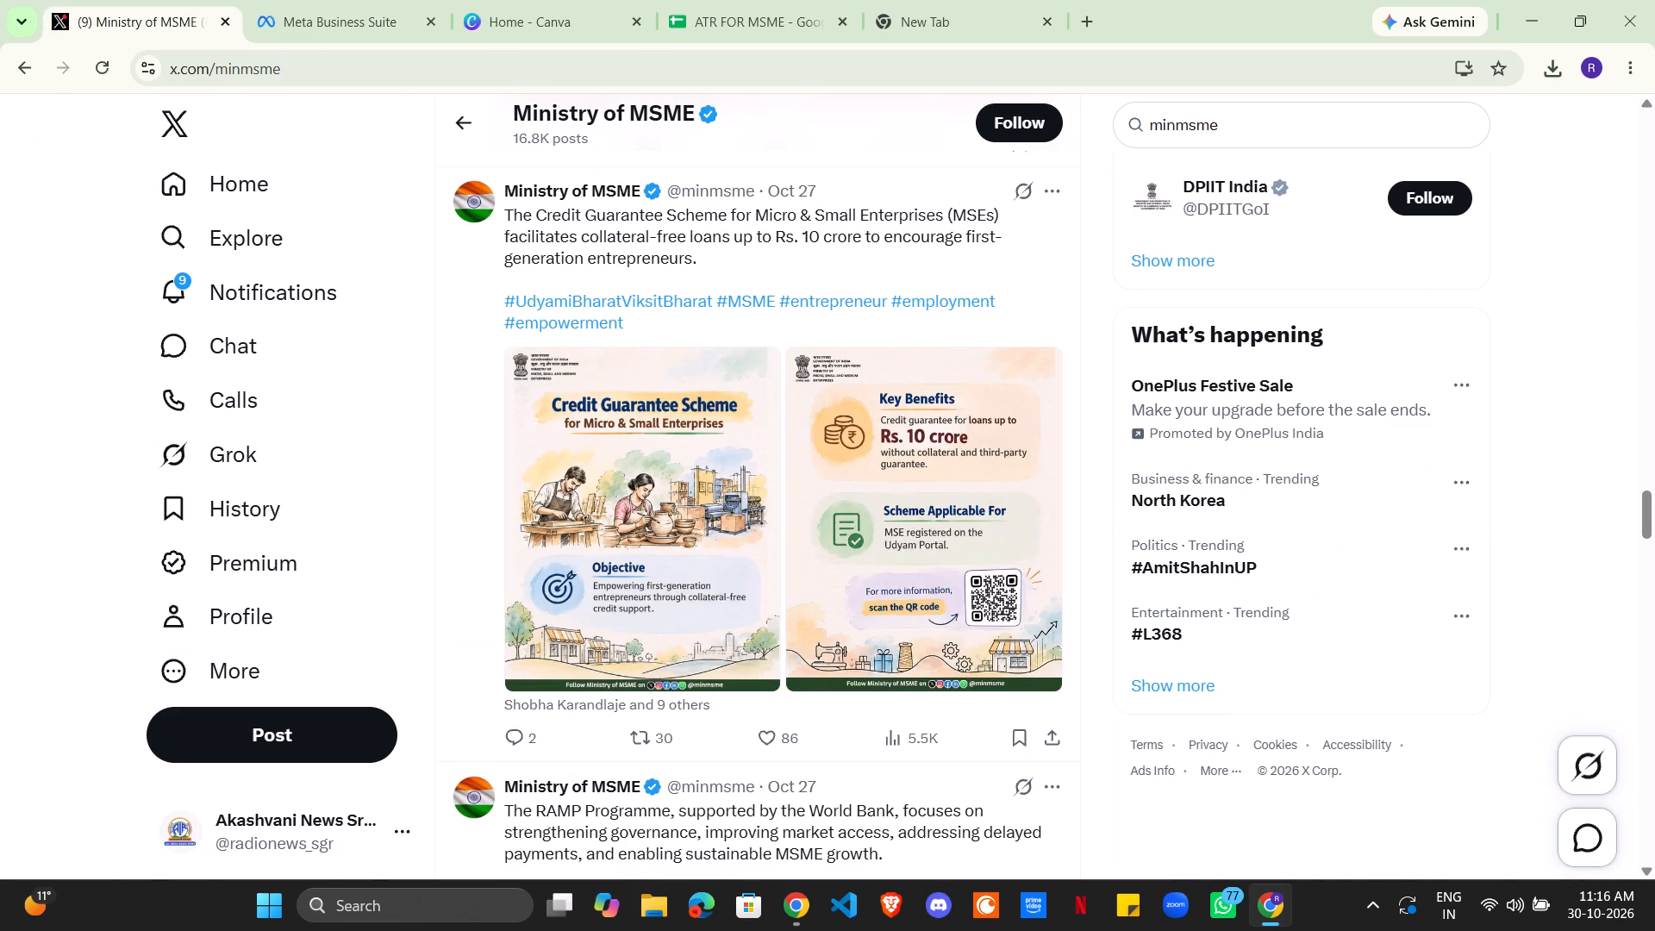
# Open the Office of Chief Minister, J&K profile on X and look through its latest posts.
pyautogui.click(1300, 134)
pyautogui.click(1464, 128)
pyautogui.click(1250, 501)
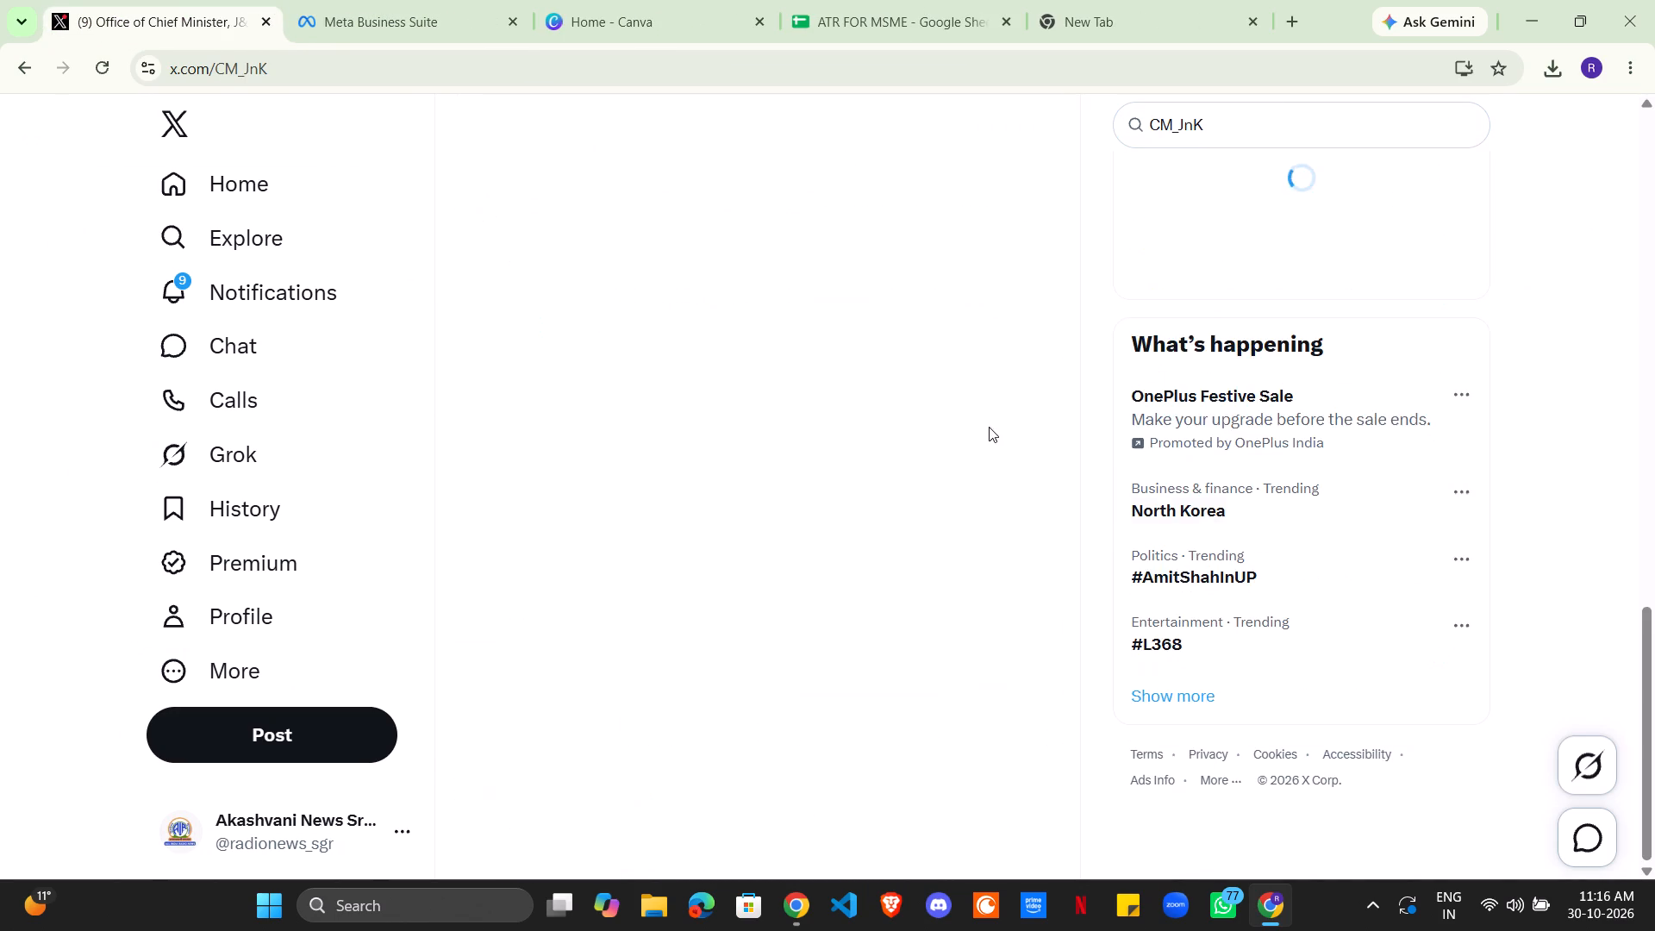
pyautogui.scroll(20, 998, 467)
pyautogui.scroll(1, 998, 467)
pyautogui.scroll(-3, 979, 509)
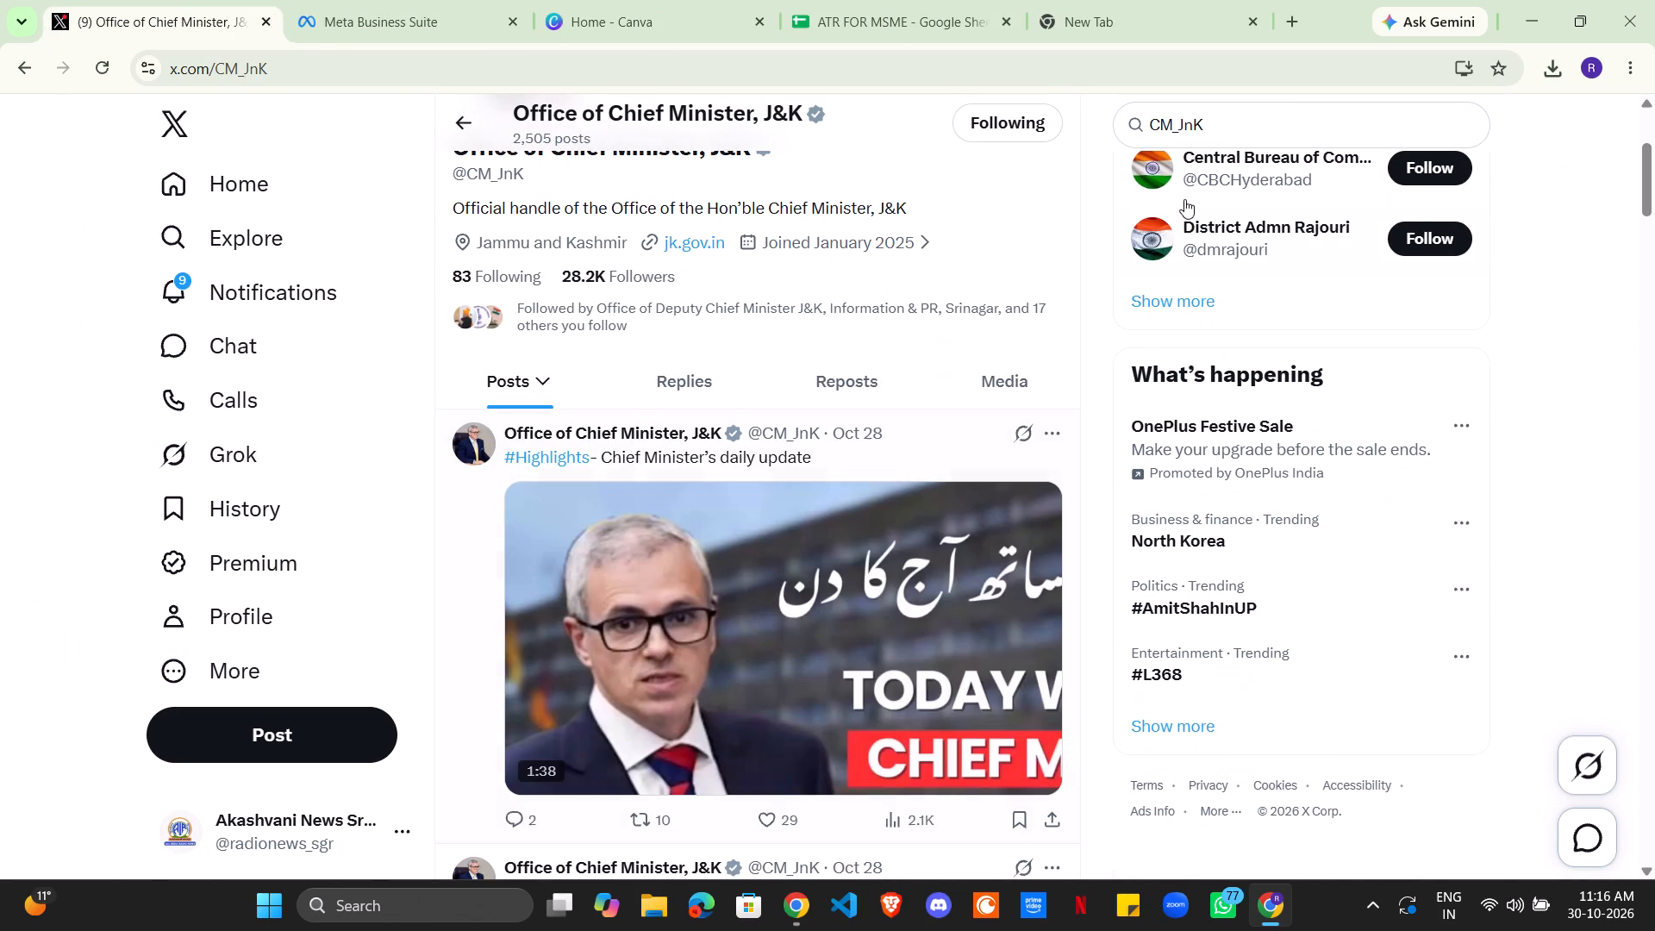
pyautogui.scroll(-6, 1121, 209)
pyautogui.scroll(4, 1022, 391)
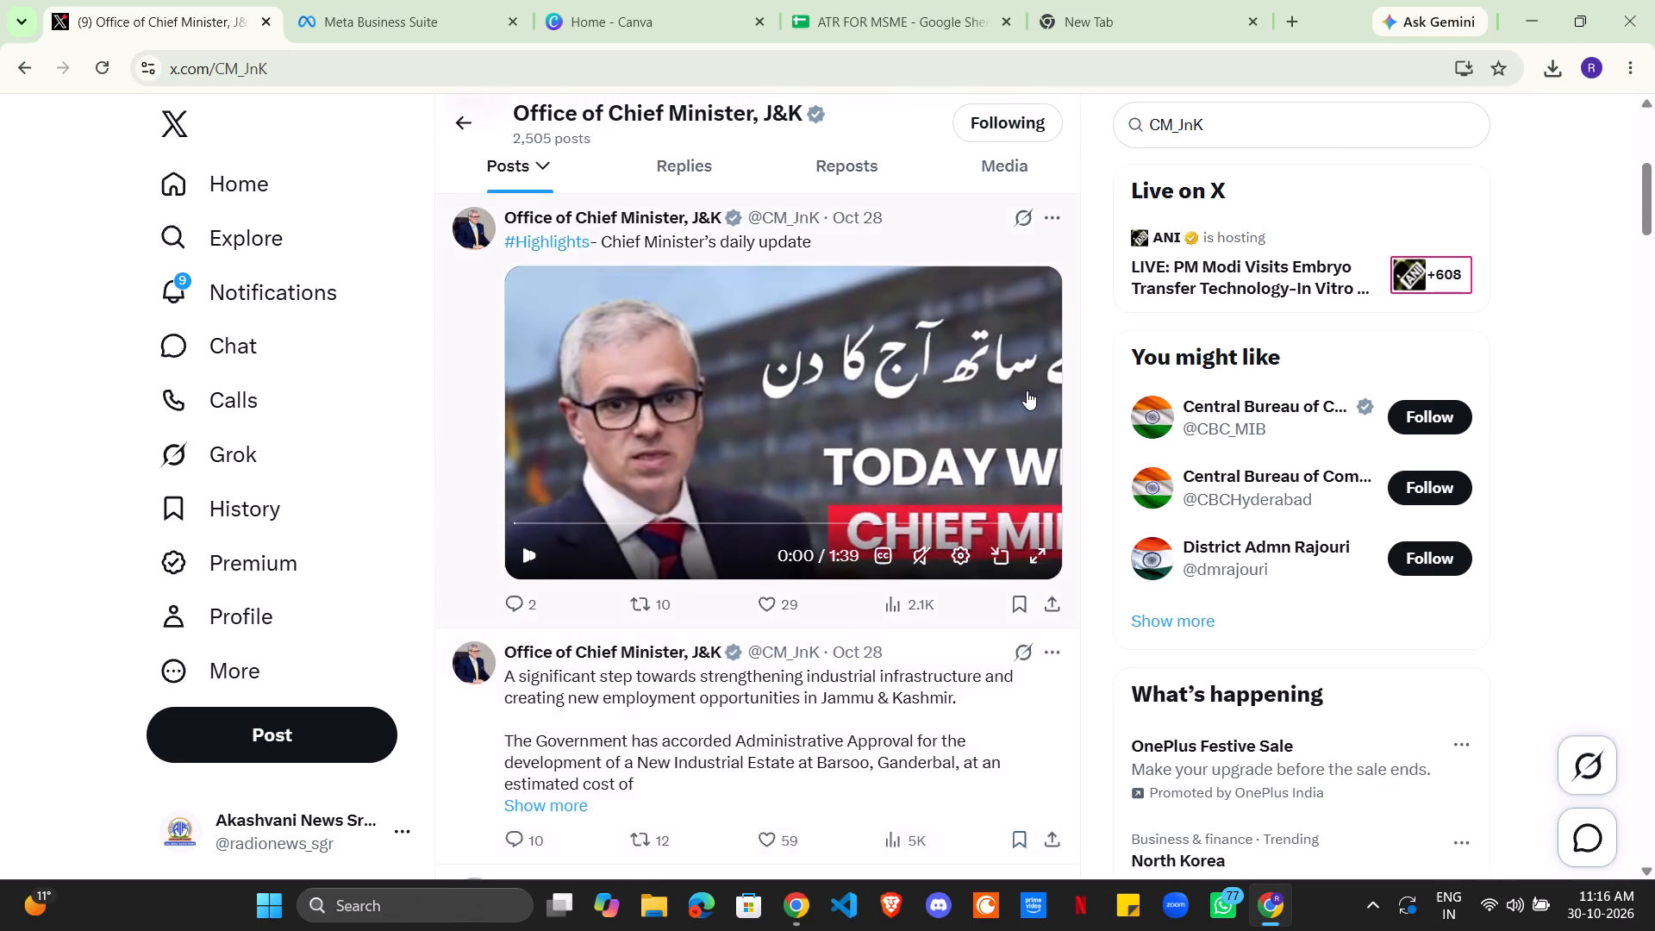
pyautogui.scroll(6, 1026, 391)
# Open the Manoj Sinha profile on X and look through its latest posts.
pyautogui.click(1315, 124)
pyautogui.click(1461, 125)
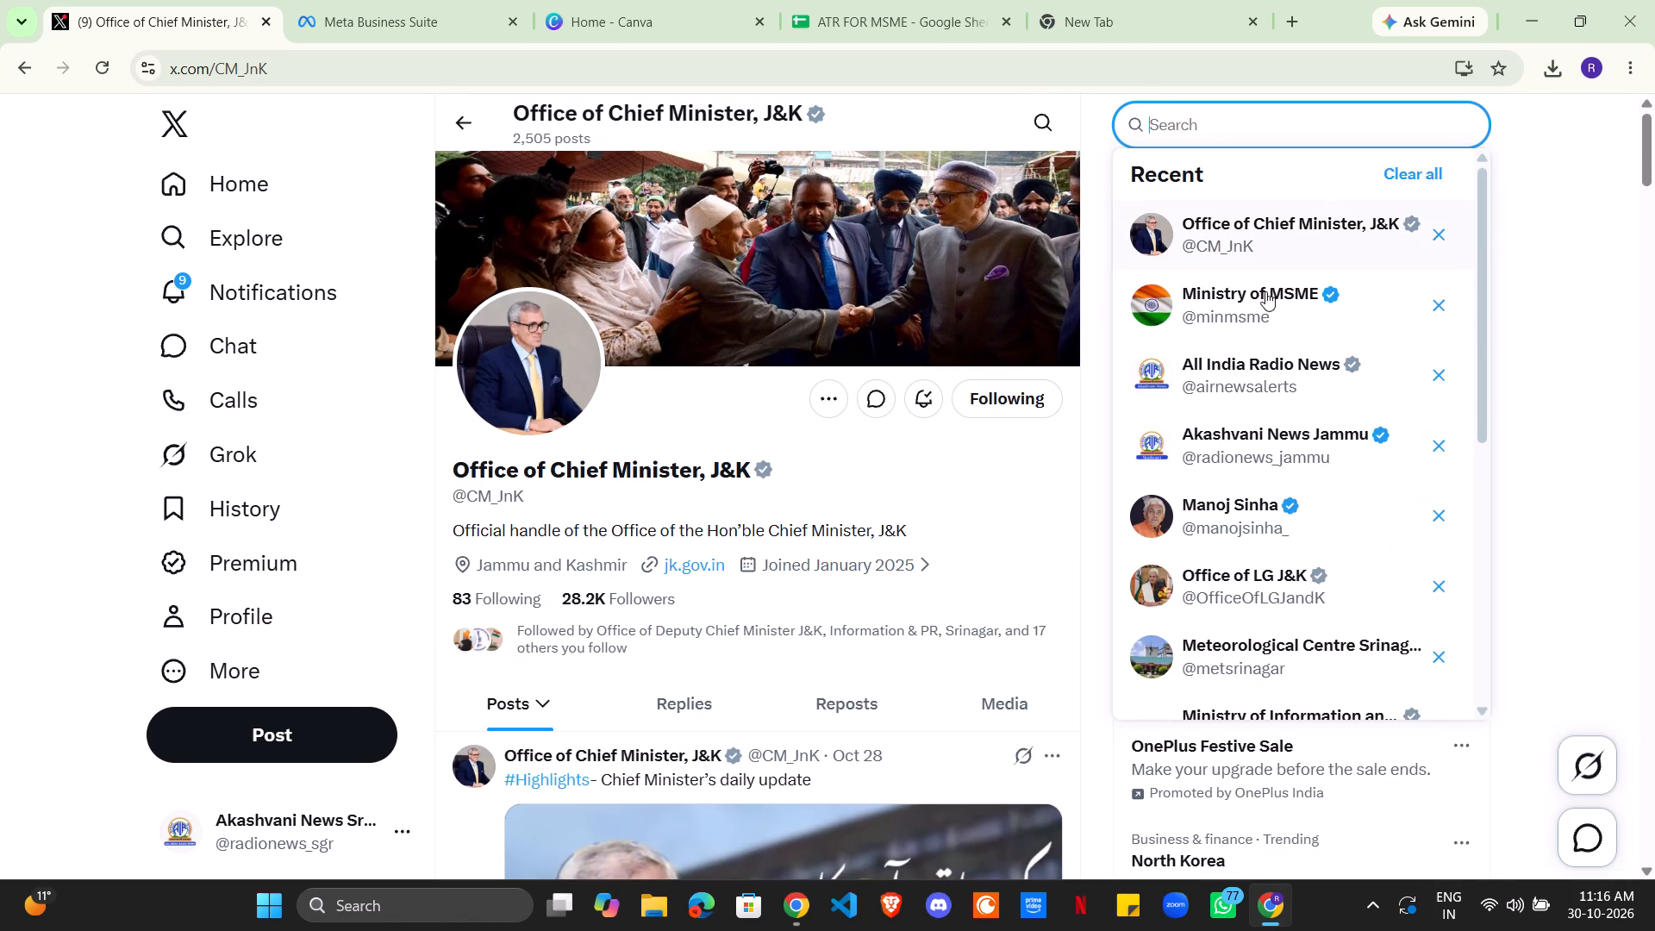
pyautogui.click(1210, 530)
pyautogui.scroll(-2, 1032, 453)
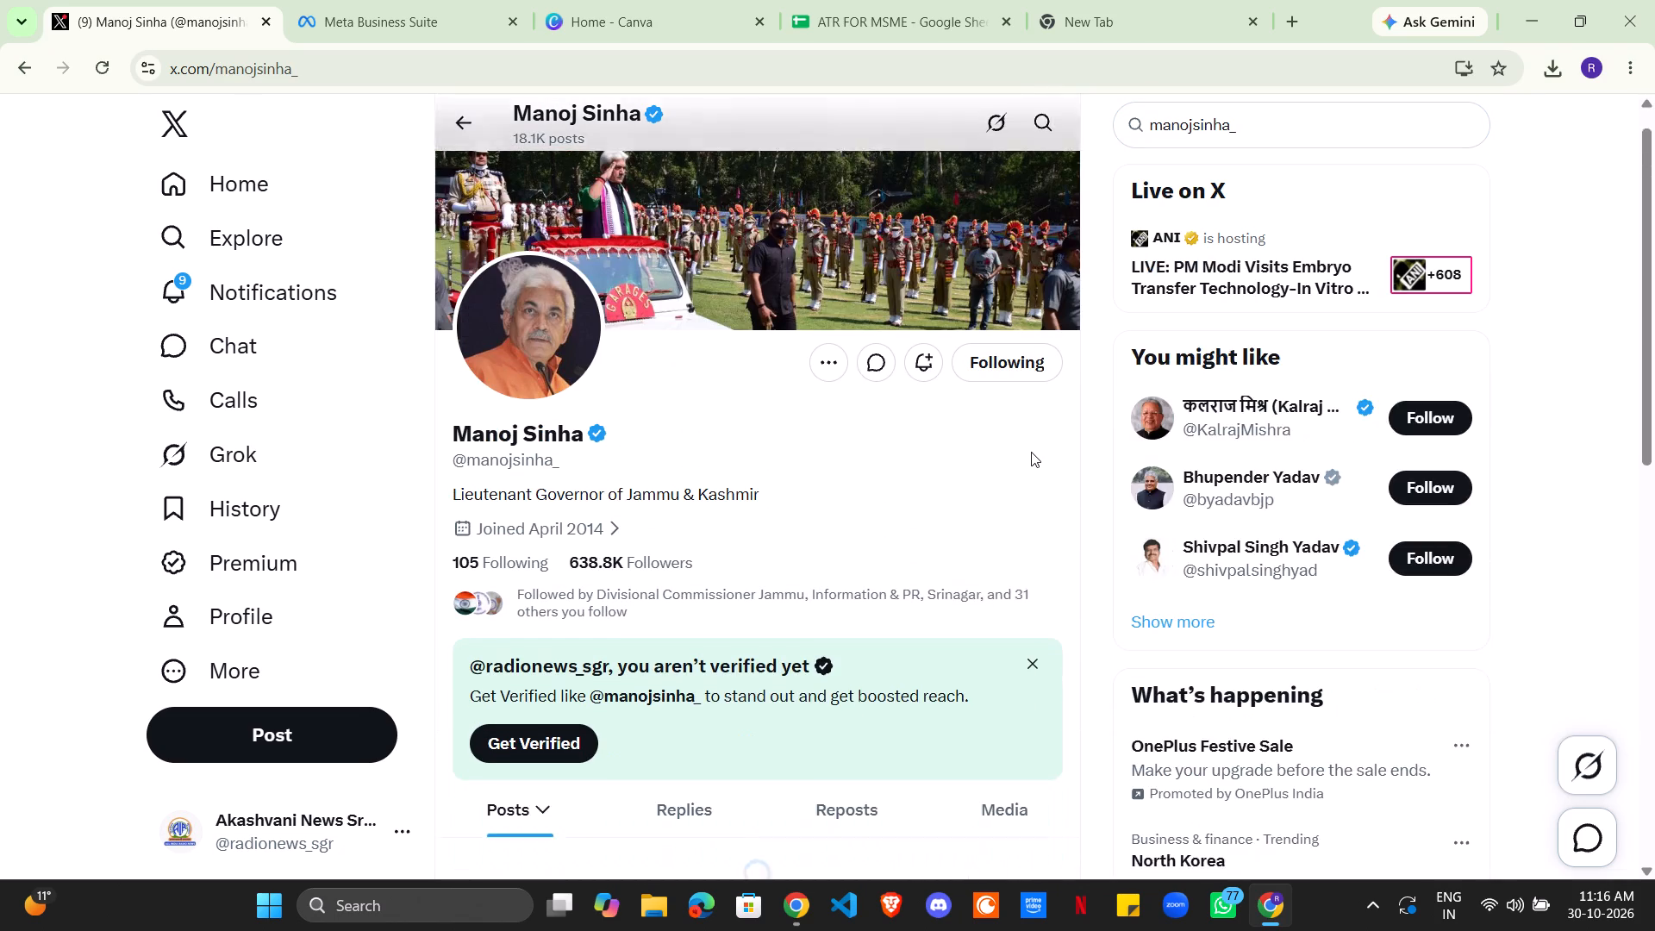
pyautogui.scroll(-7, 1031, 452)
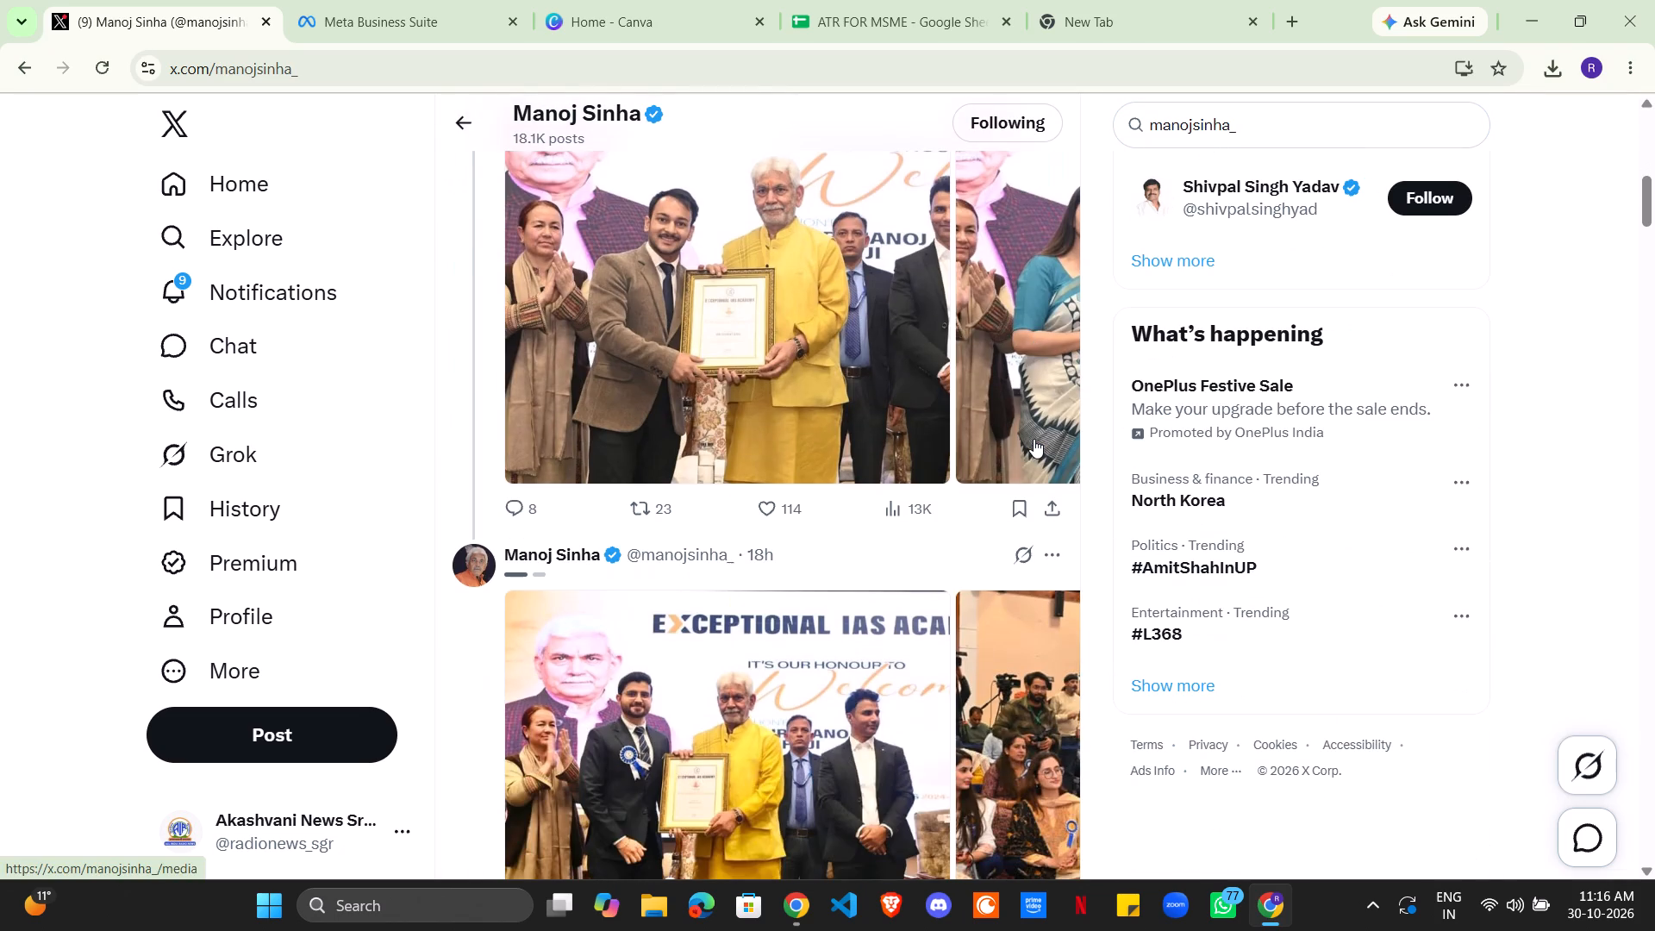
pyautogui.scroll(6, 1034, 439)
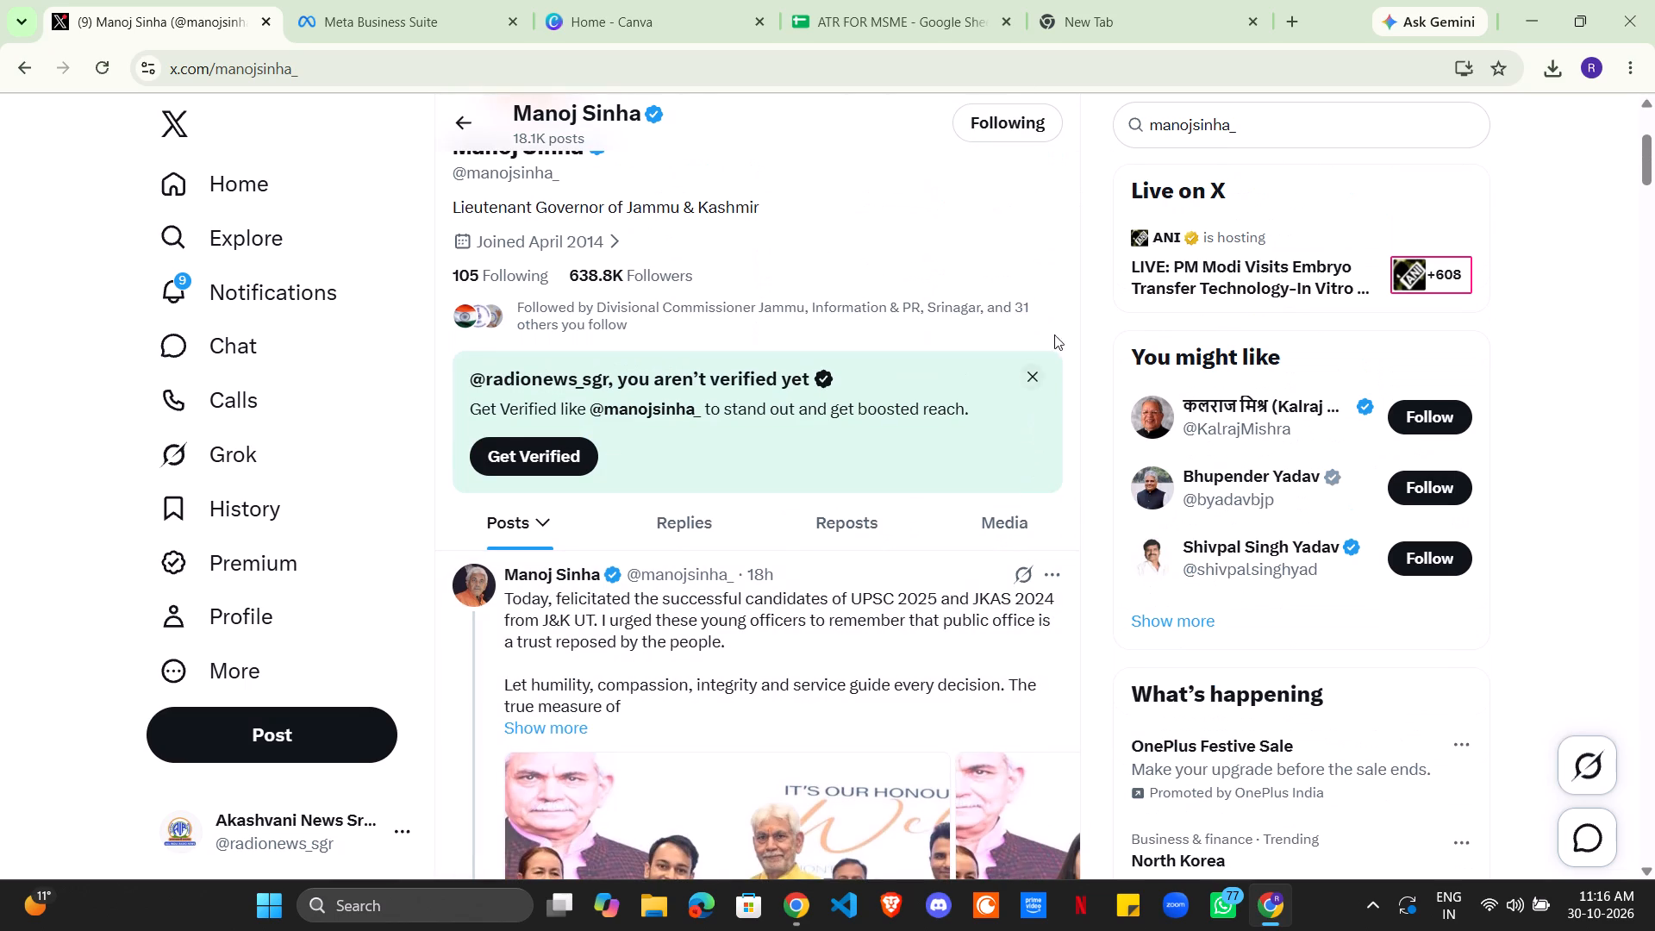
# Open the Office of LG J&K profile on X and look through its latest posts.
pyautogui.click(1321, 132)
pyautogui.click(1479, 123)
pyautogui.click(1466, 122)
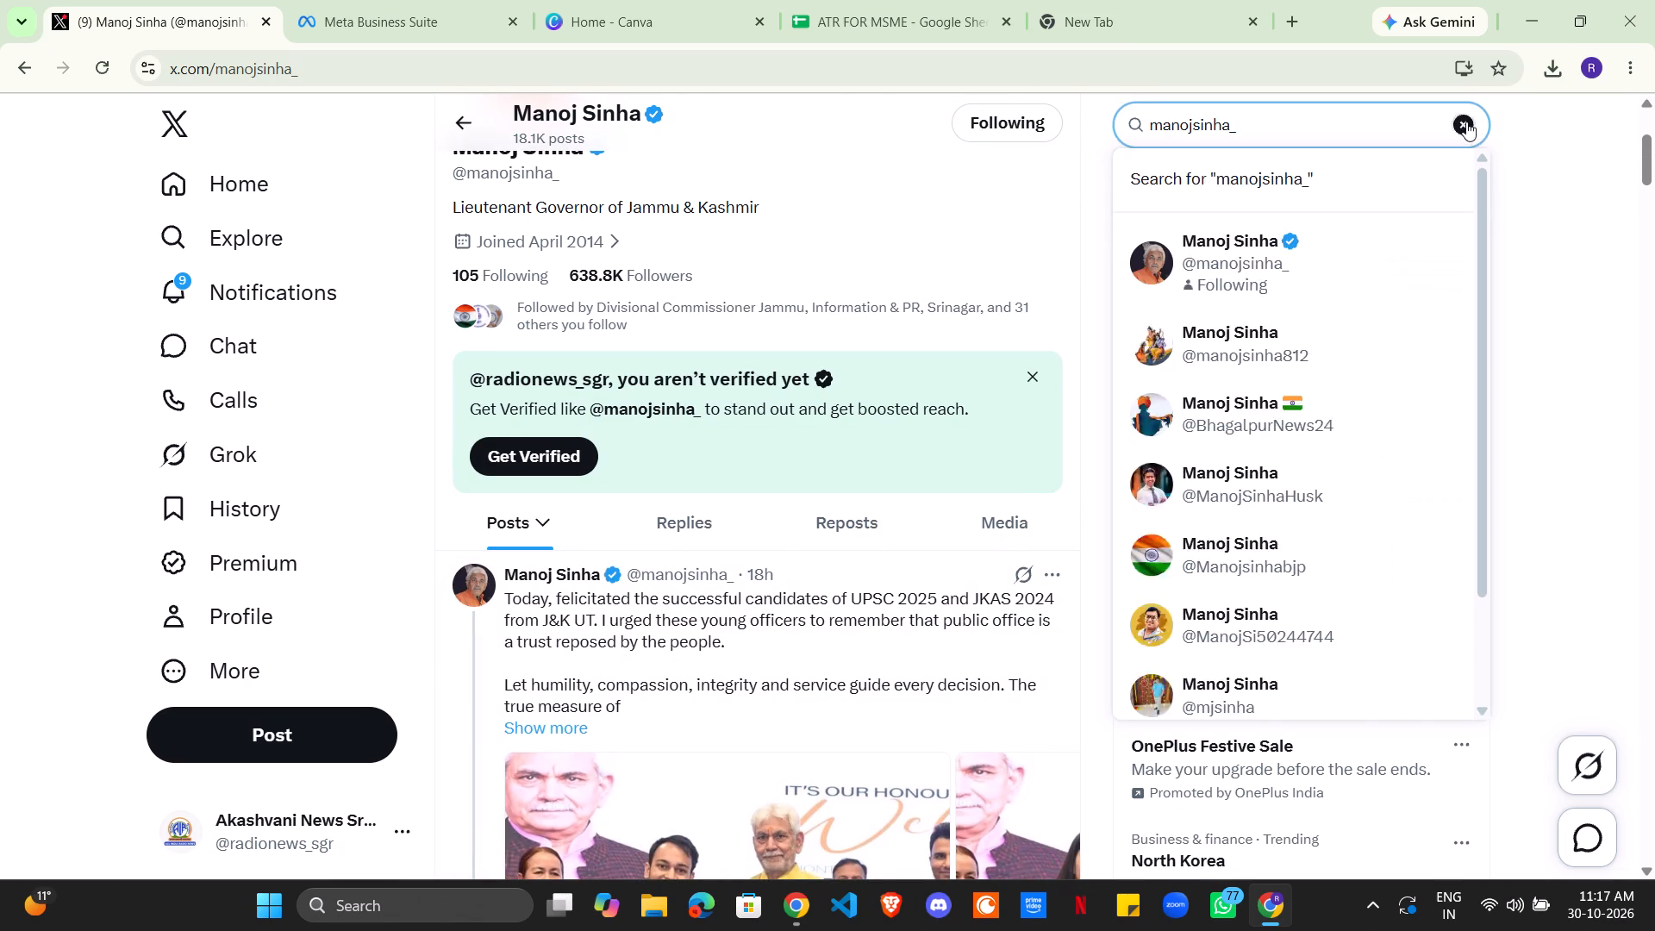
pyautogui.click(1231, 597)
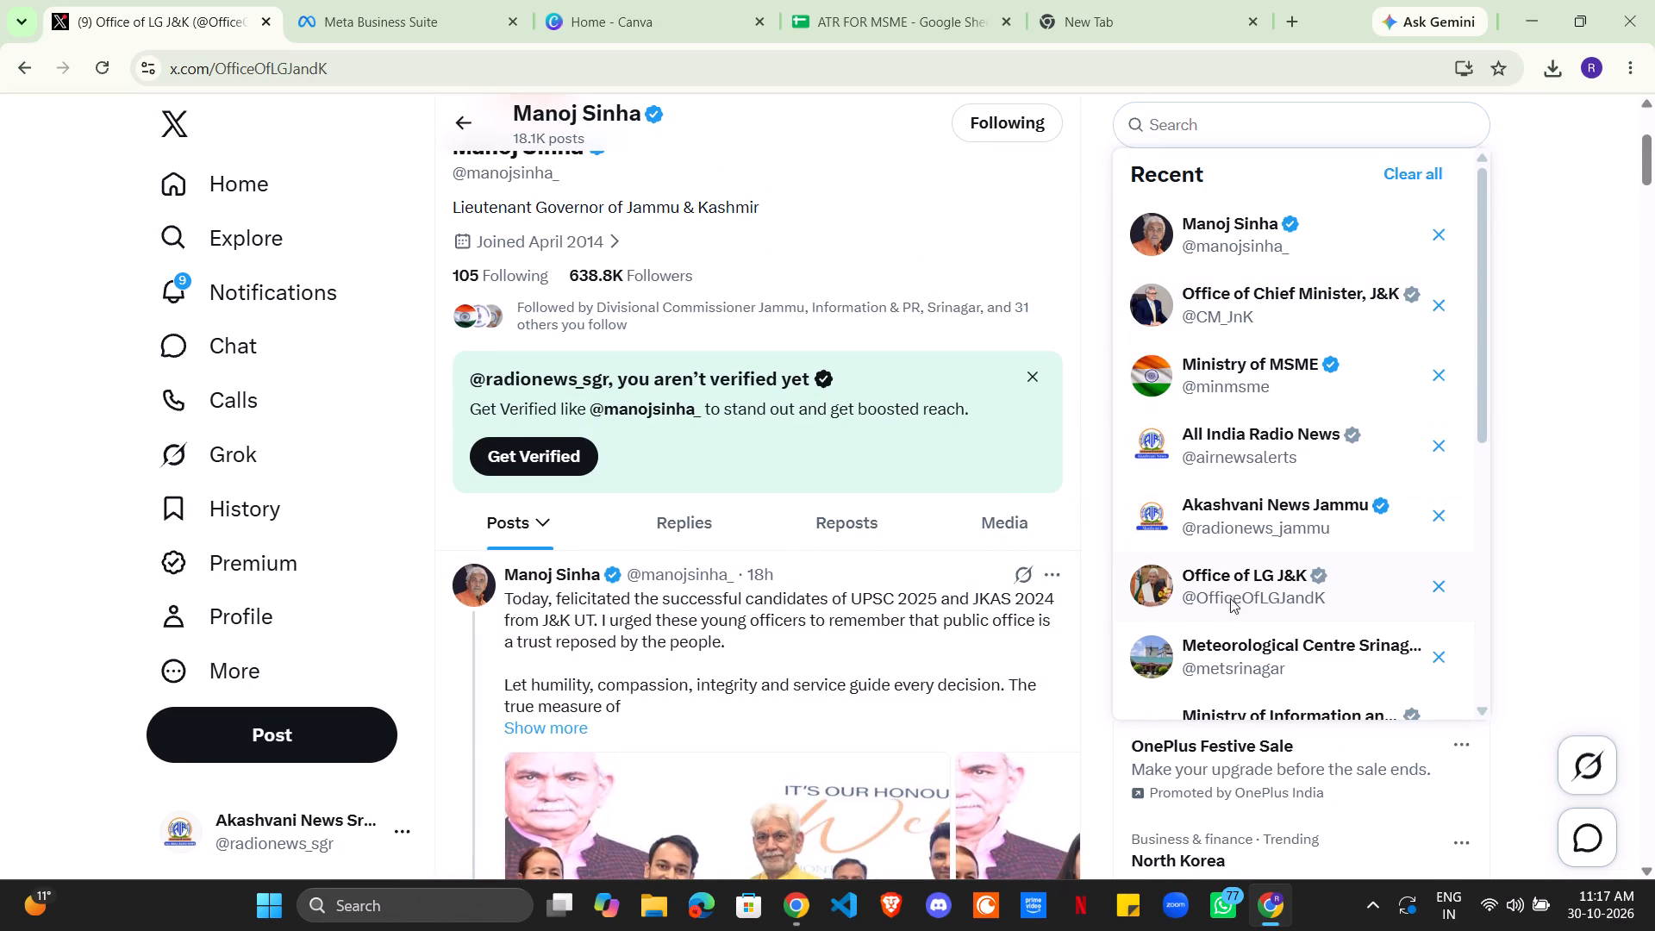
pyautogui.scroll(-7, 901, 505)
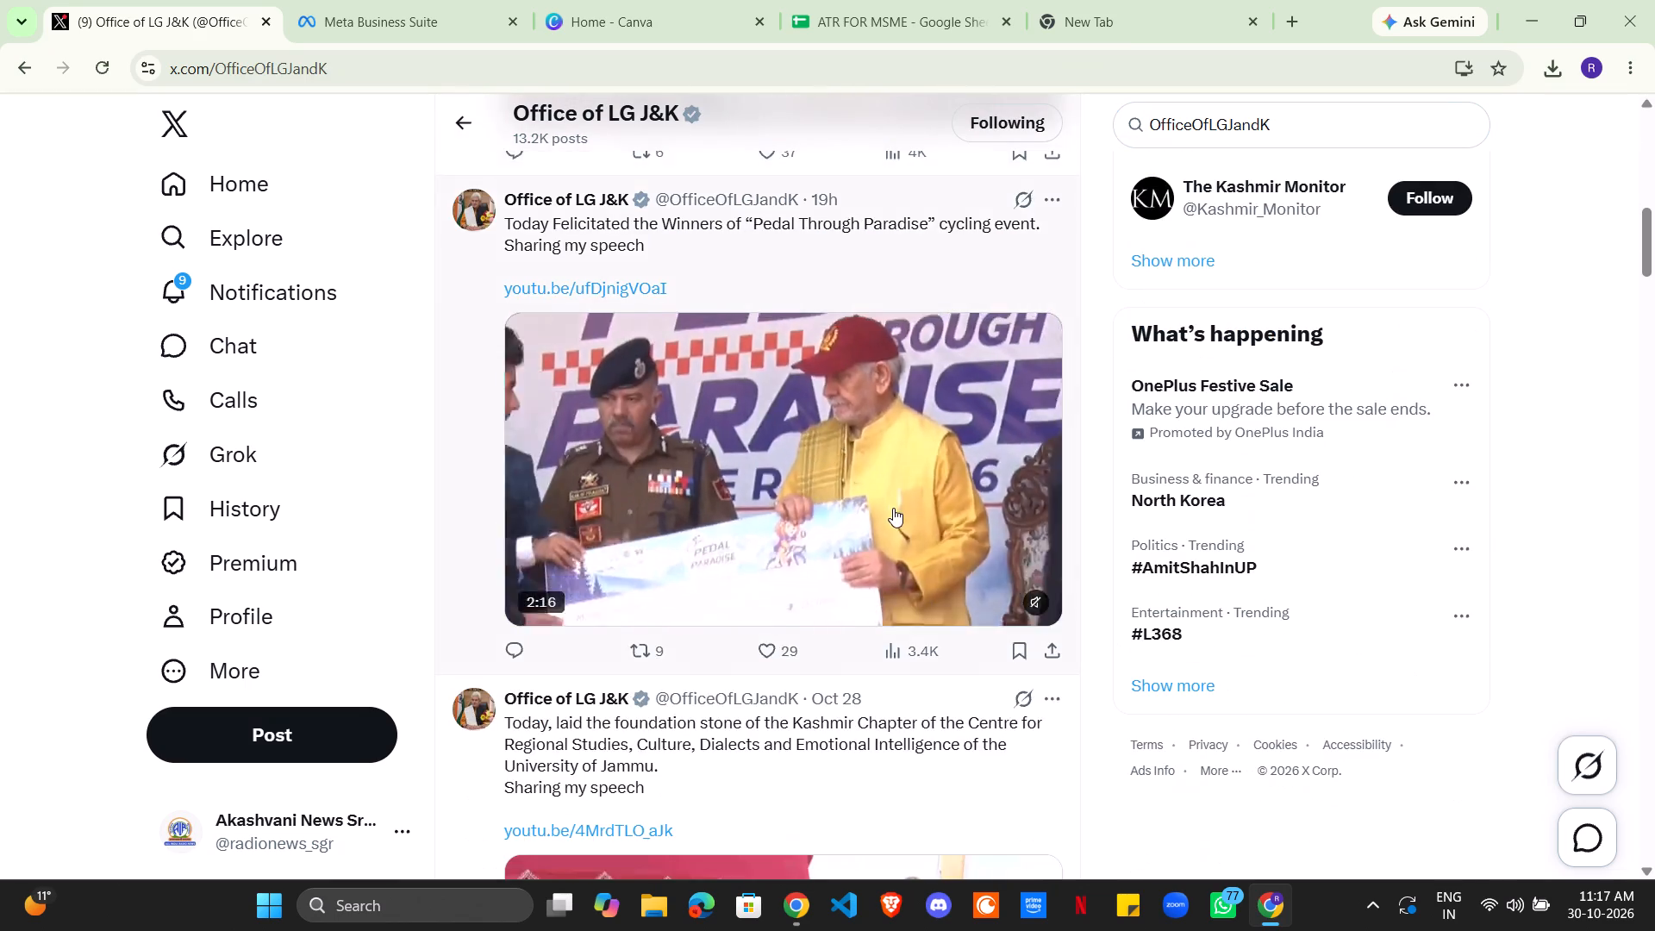
pyautogui.scroll(7, 893, 508)
pyautogui.scroll(6, 837, 373)
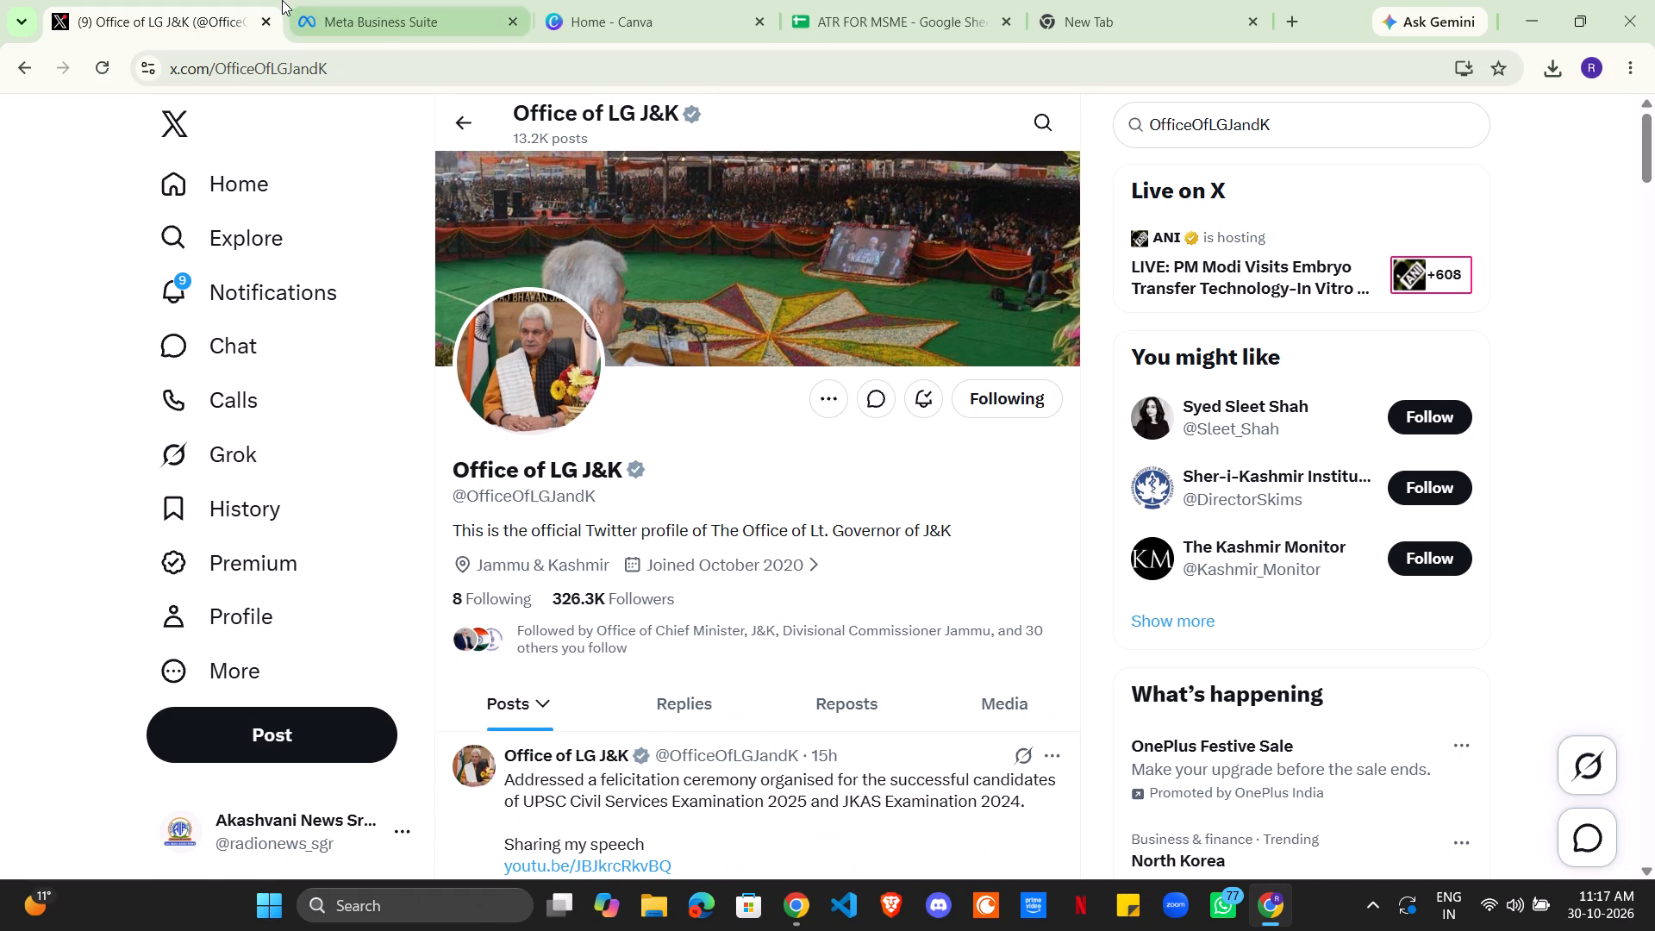
# Close the X, Canva, ATR FOR MSME and empty tabs, and close the browser window with Meta Business Suite.
pyautogui.click(265, 22)
pyautogui.click(228, 0)
pyautogui.click(376, 16)
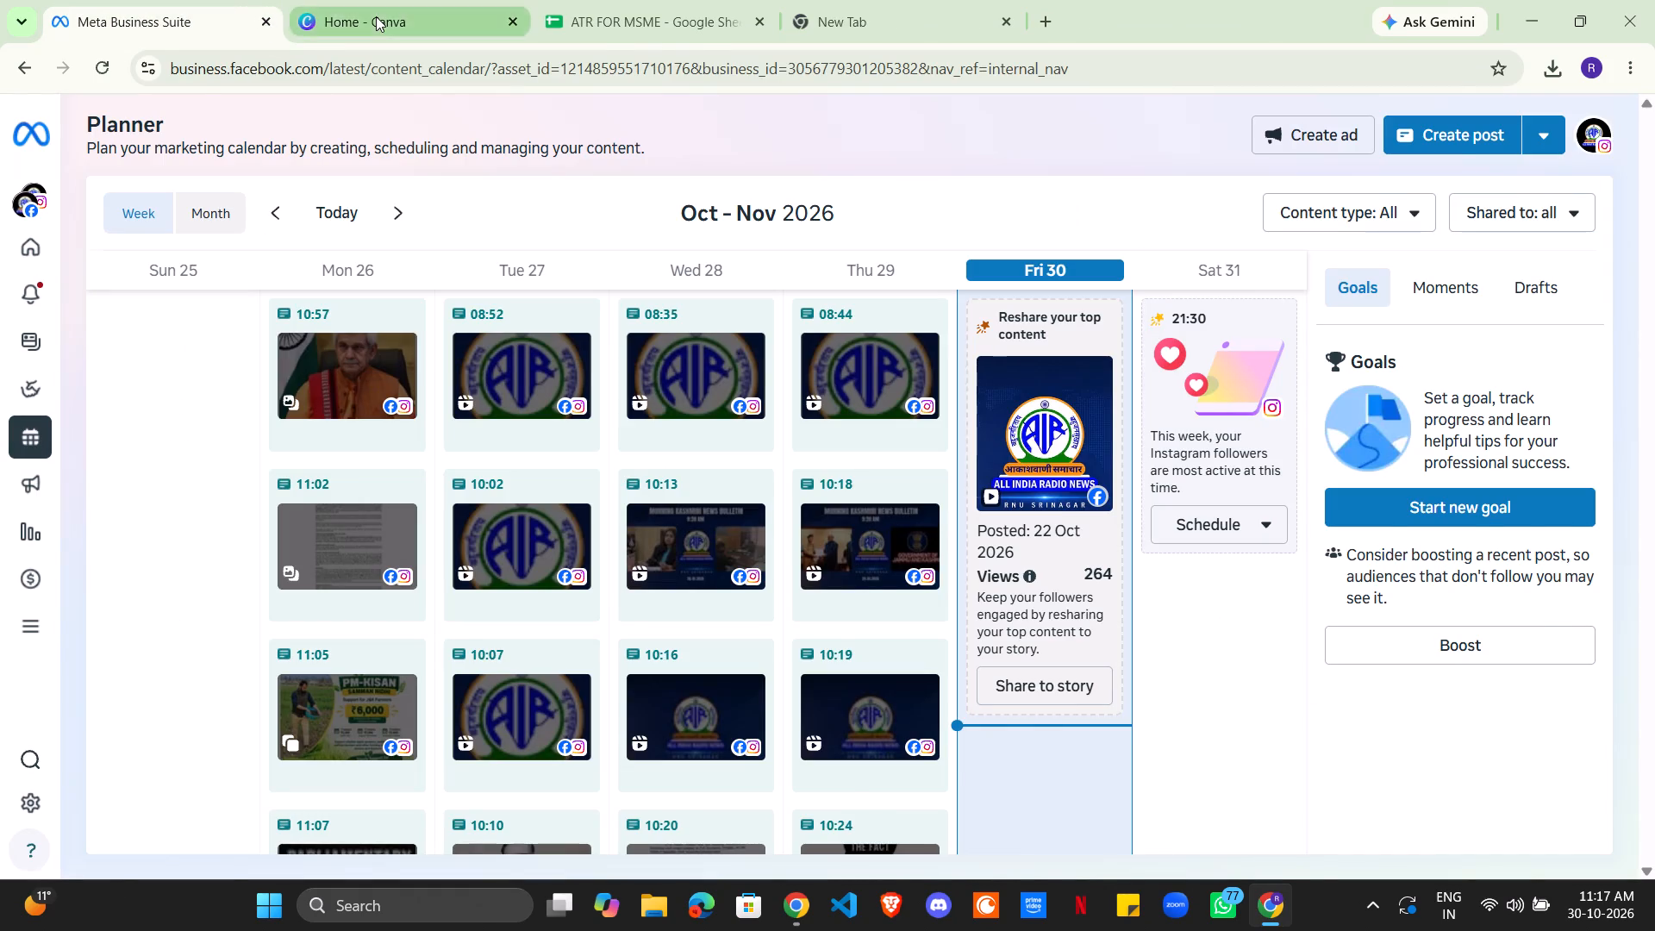
pyautogui.click(511, 23)
pyautogui.click(510, 22)
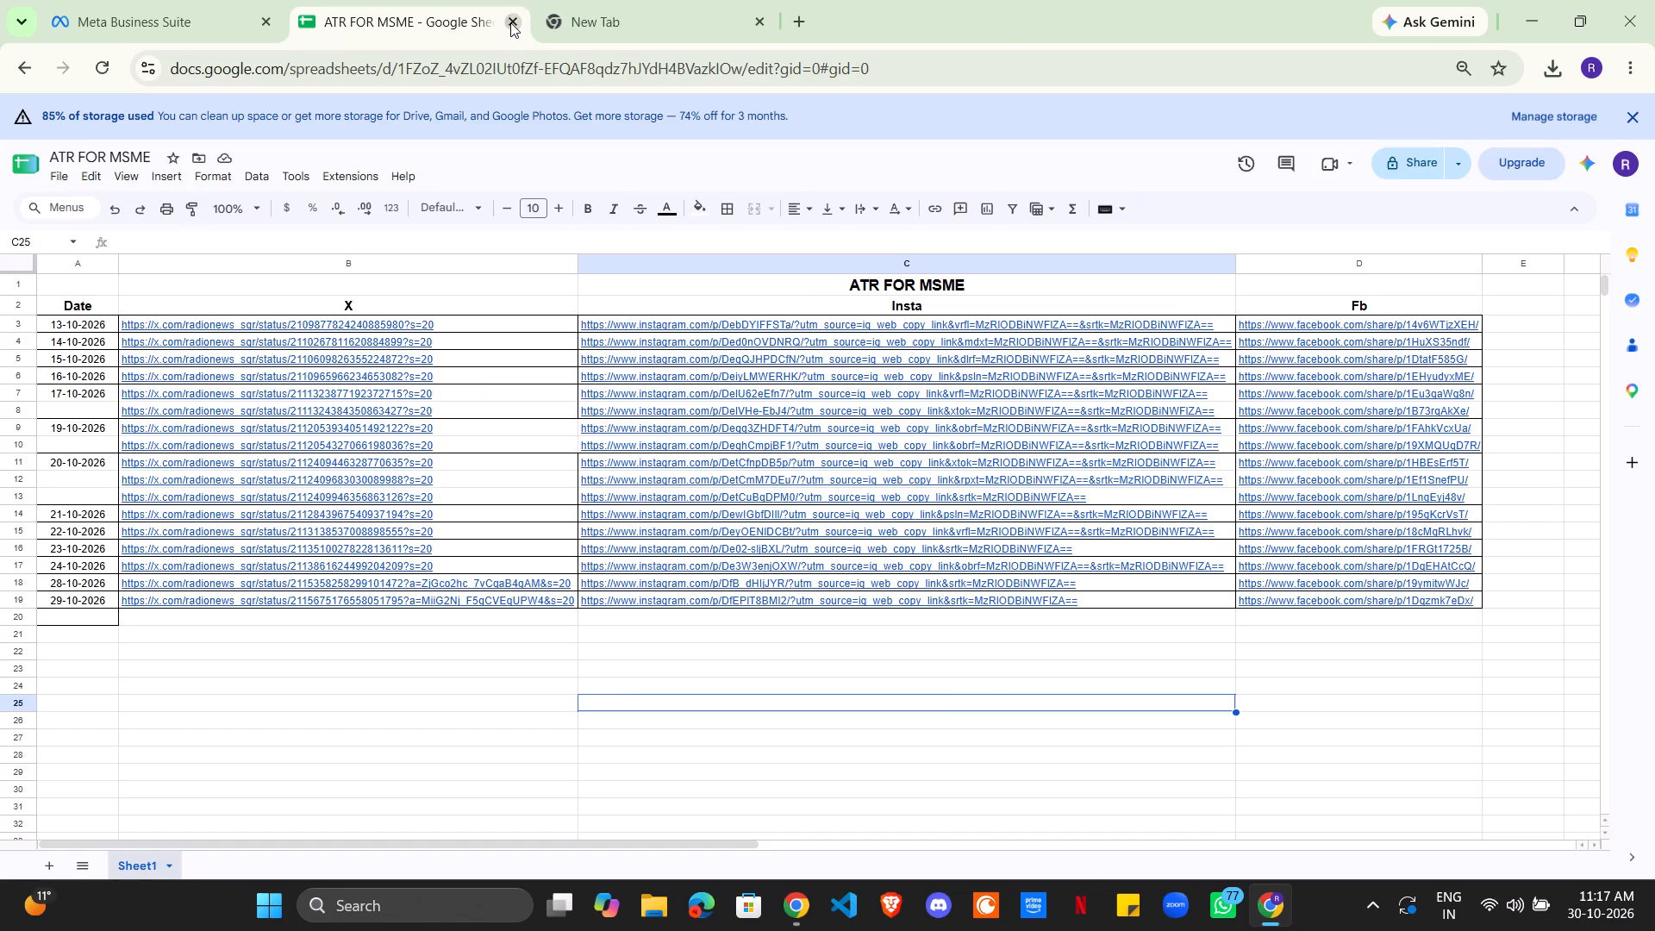
pyautogui.click(510, 22)
pyautogui.click(1617, 20)
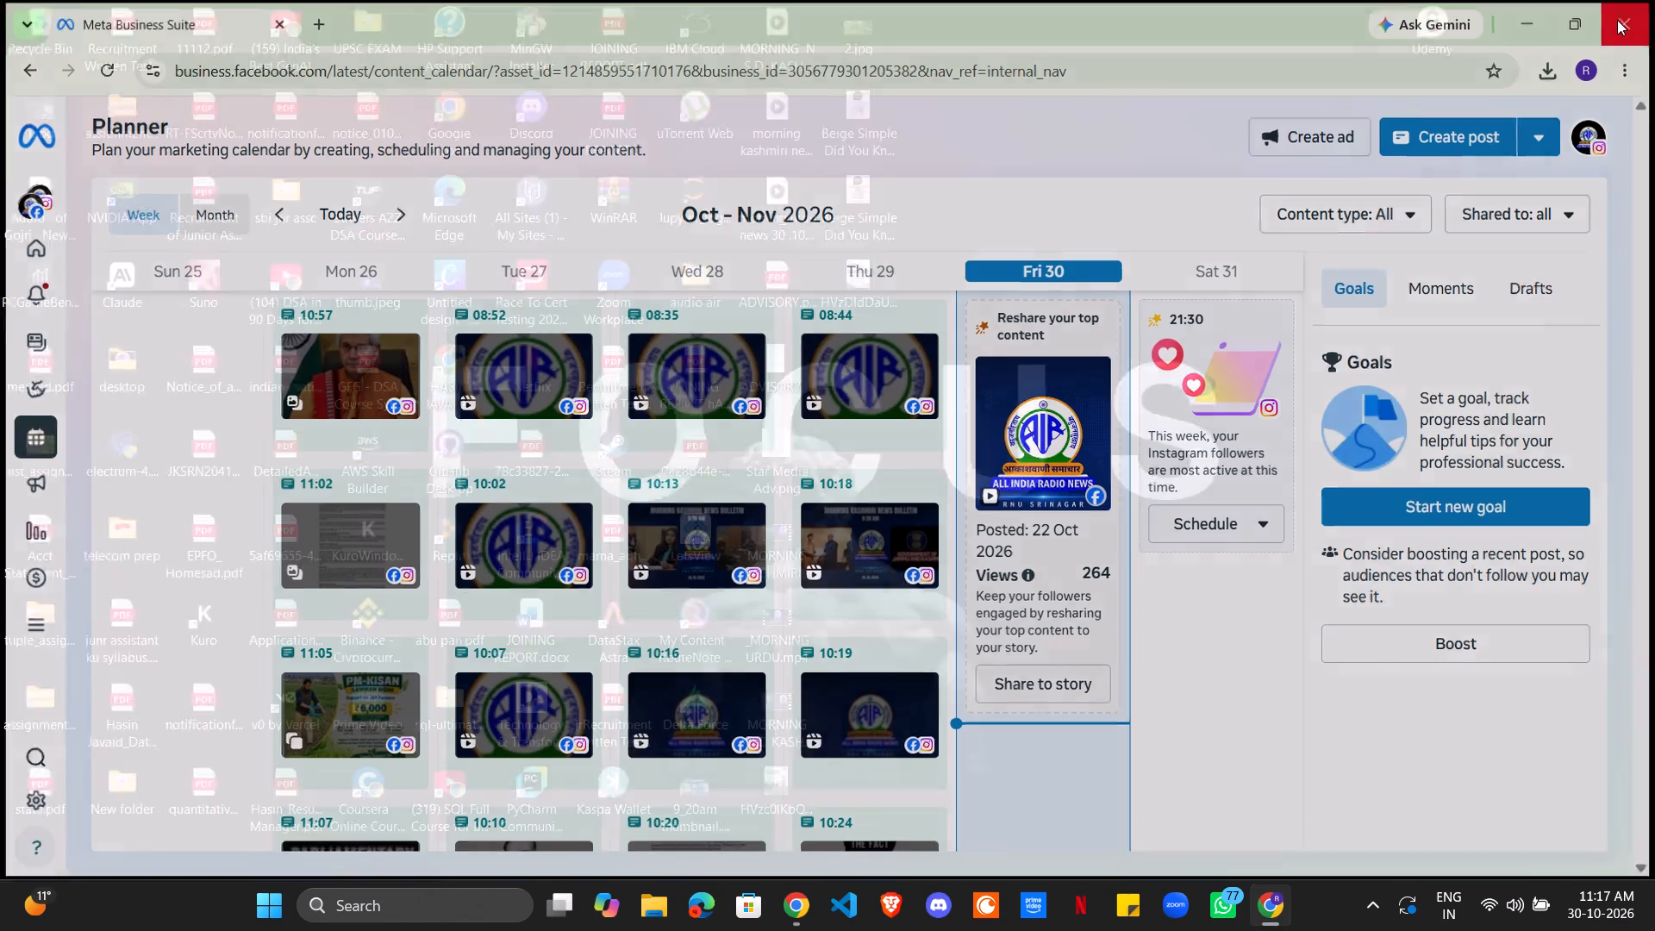
# Delete the news bulletin audio and videos, advisory files, thumbnail and campaign images, including 1.jpg and 2.jpg, from the desktop.
pyautogui.moveTo(1170, 313); pyautogui.dragTo(755, 9)
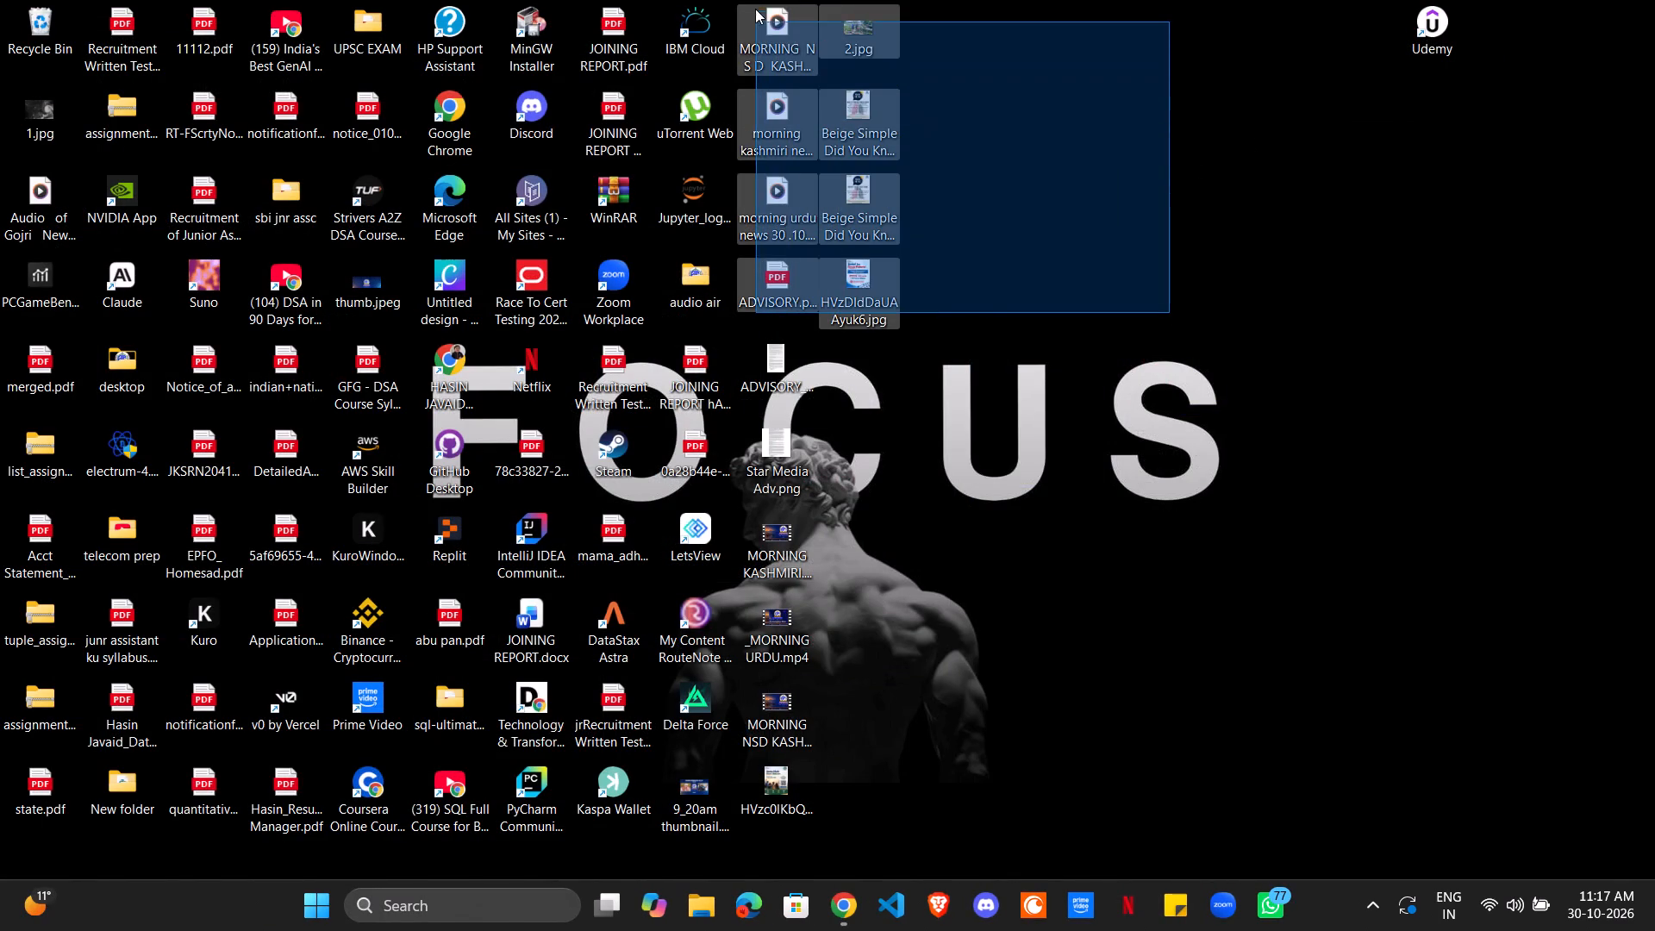
pyautogui.moveTo(755, 9); pyautogui.dragTo(754, 6)
pyautogui.keyDown('ctrl'); pyautogui.moveTo(881, 371); pyautogui.dragTo(776, 494); pyautogui.keyUp('ctrl')
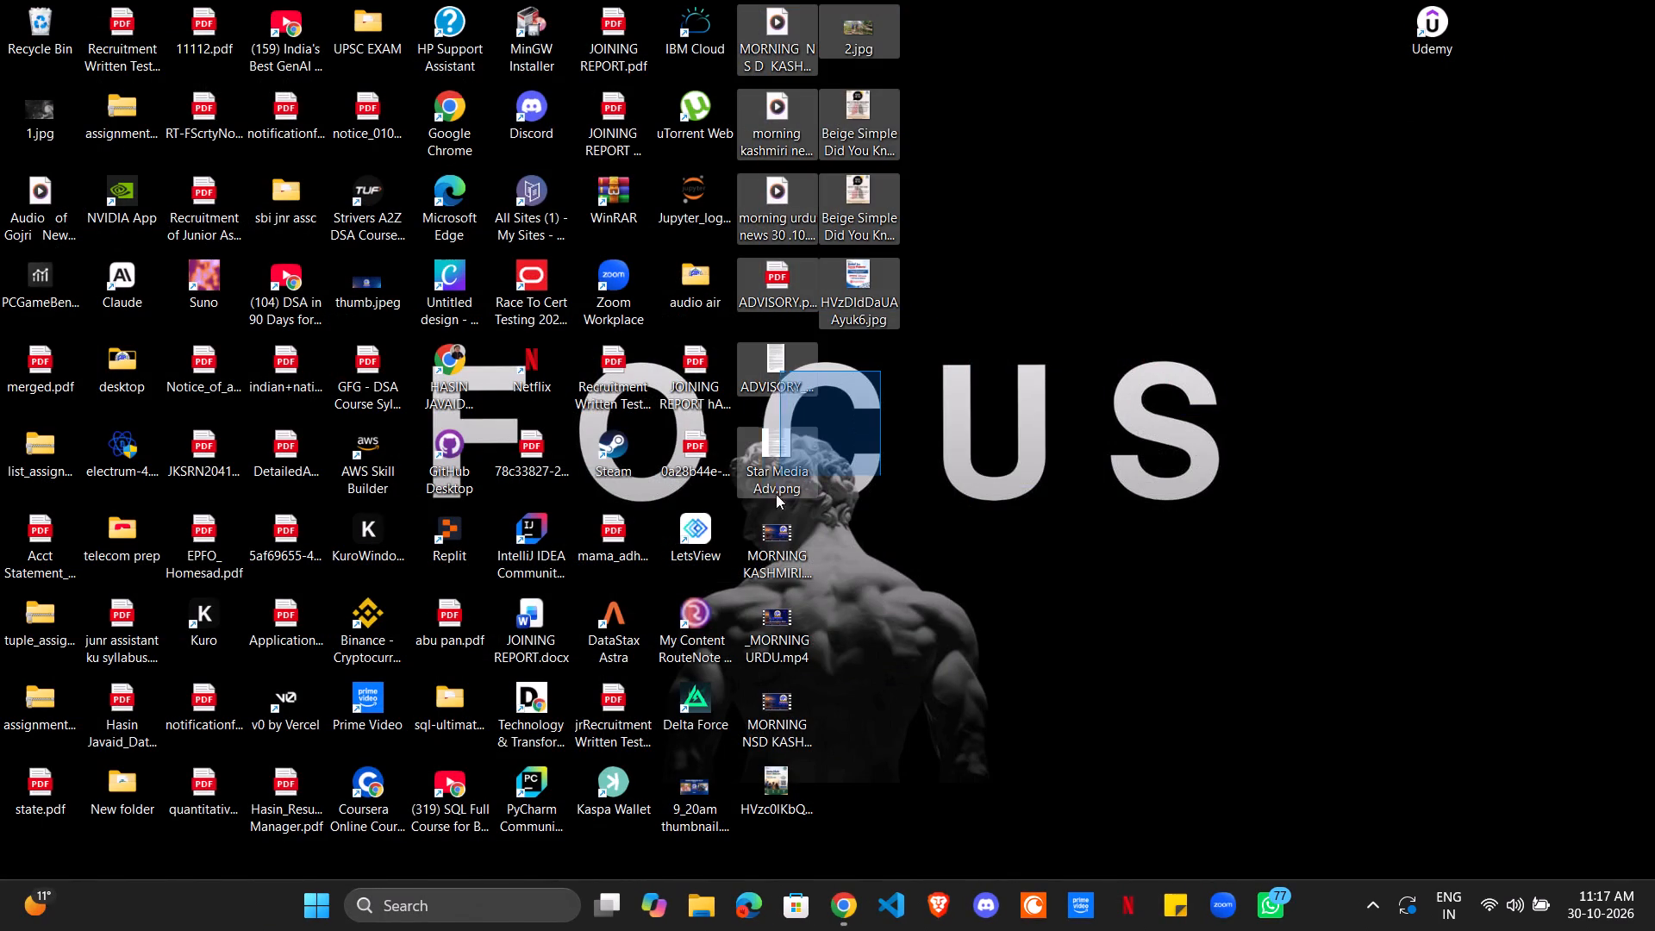
pyautogui.keyDown('ctrl'); pyautogui.moveTo(776, 494); pyautogui.dragTo(768, 784); pyautogui.keyUp('ctrl')
pyautogui.keyDown('ctrl'); pyautogui.click(703, 804); pyautogui.keyUp('ctrl')
pyautogui.keyDown('ctrl'); pyautogui.click(36, 202); pyautogui.keyUp('ctrl')
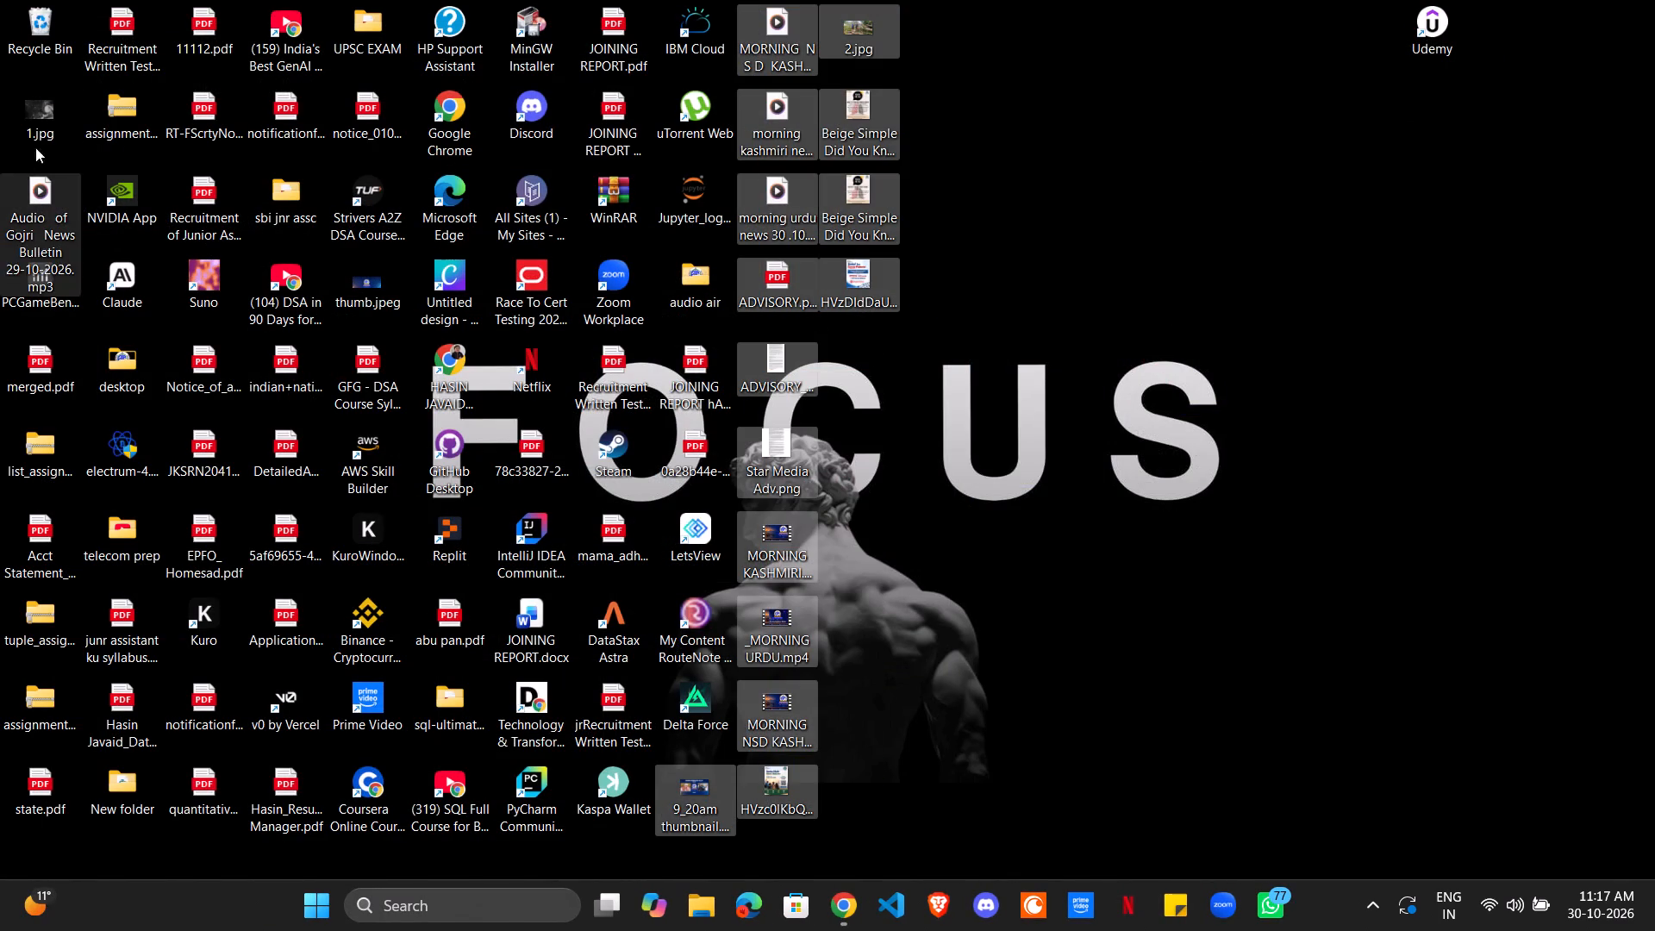
pyautogui.keyDown('ctrl'); pyautogui.click(33, 114); pyautogui.keyUp('ctrl')
pyautogui.press('Delete')
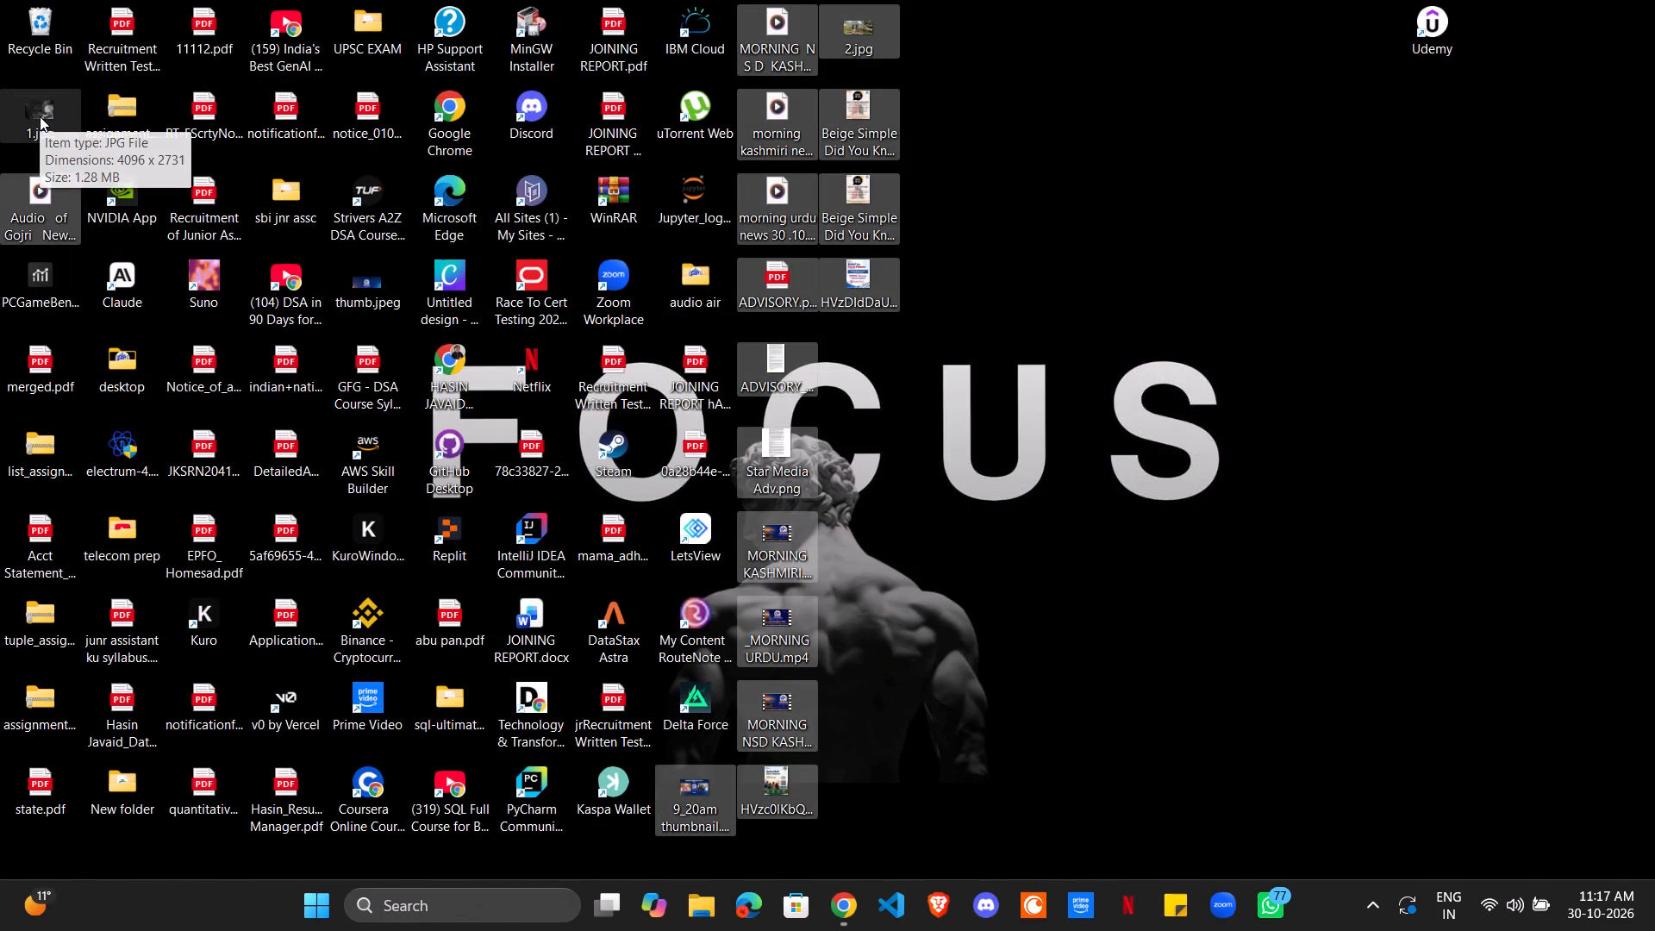
# Empty the Recycle Bin, permanently deleting its items.
pyautogui.rightClick(38, 32)
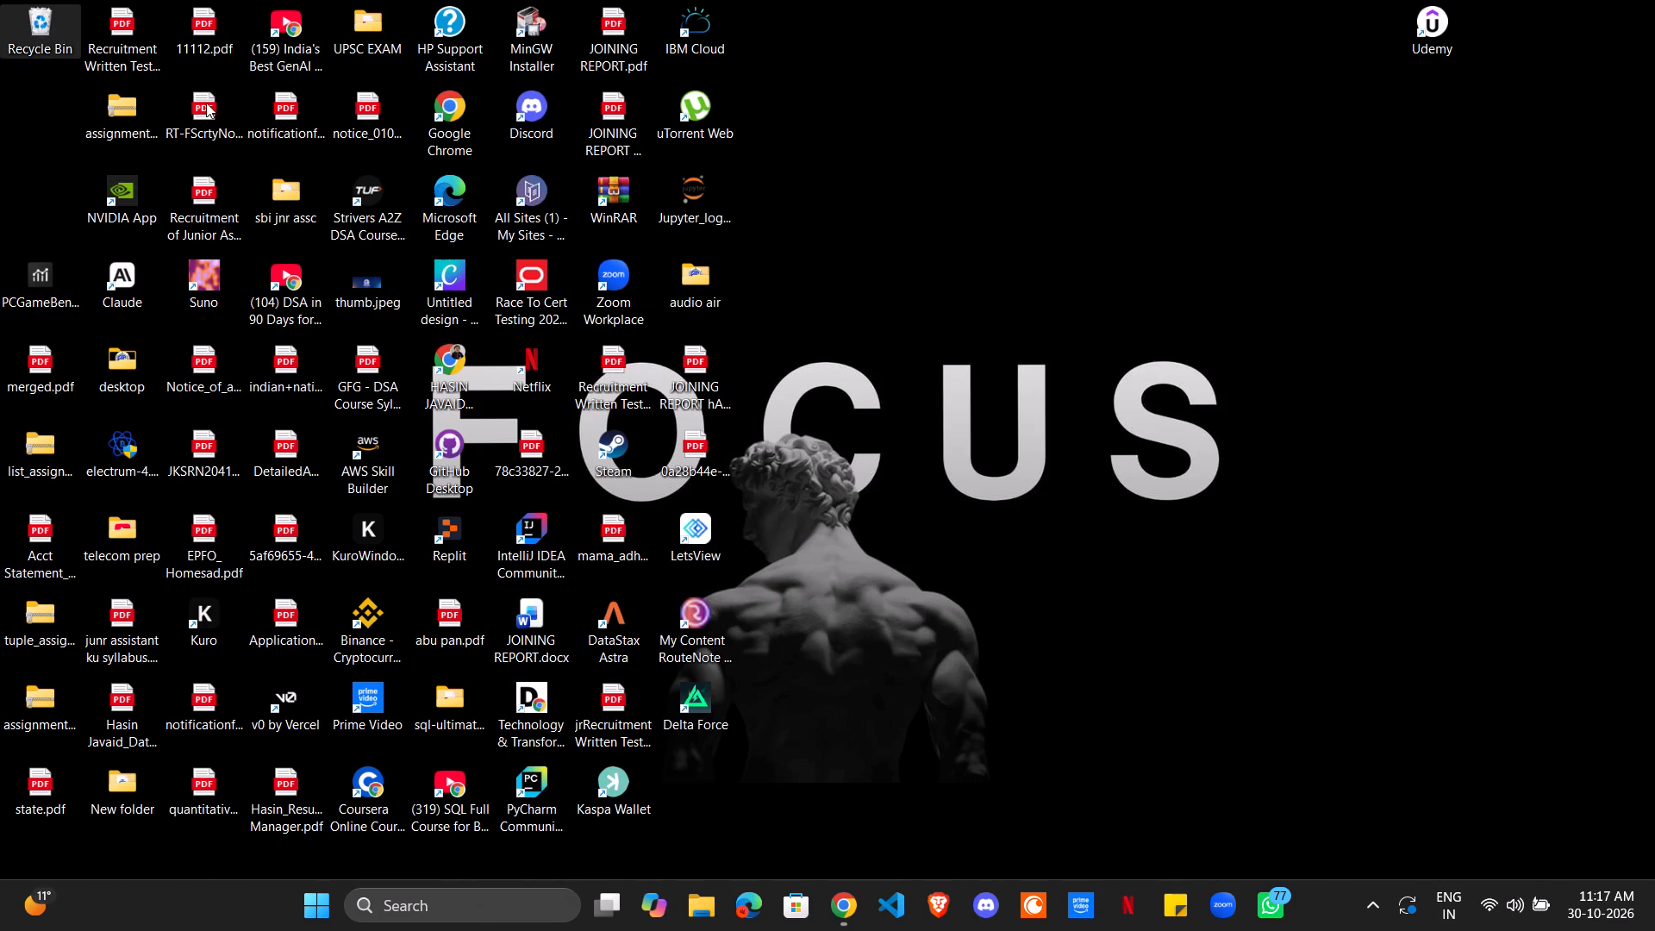
pyautogui.click(198, 151)
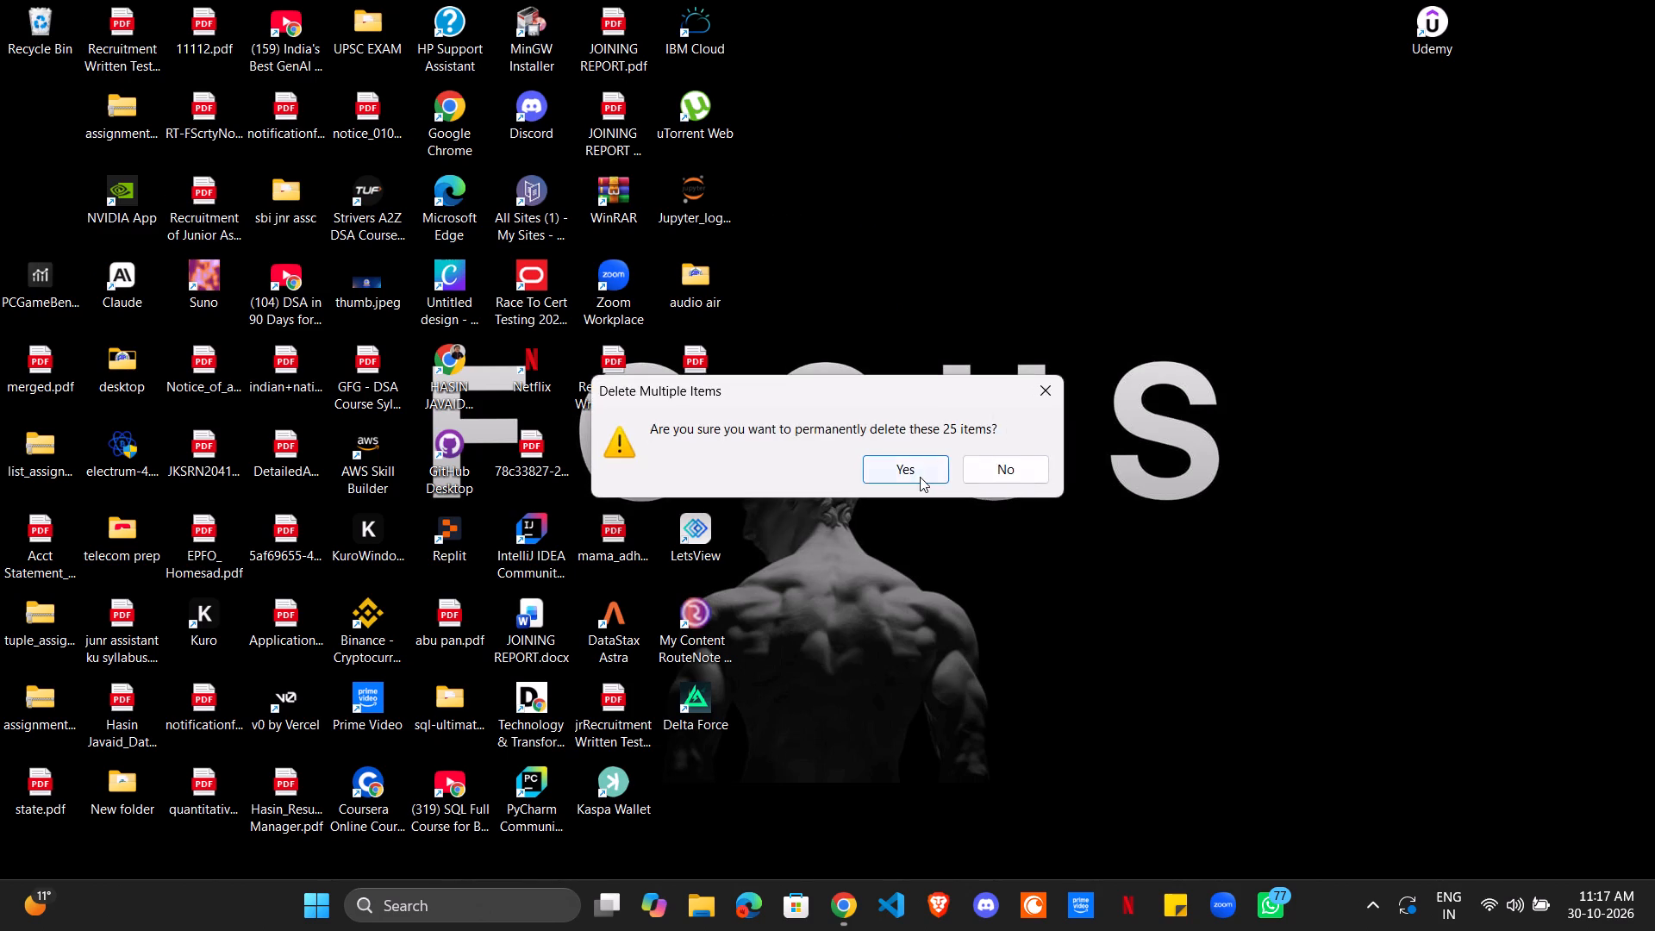
pyautogui.click(920, 477)
pyautogui.click(871, 615)
# Bring up the remaining browser window with ChatGPT and the National Tobacco Control Programme page, and close it.
pyautogui.click(847, 900)
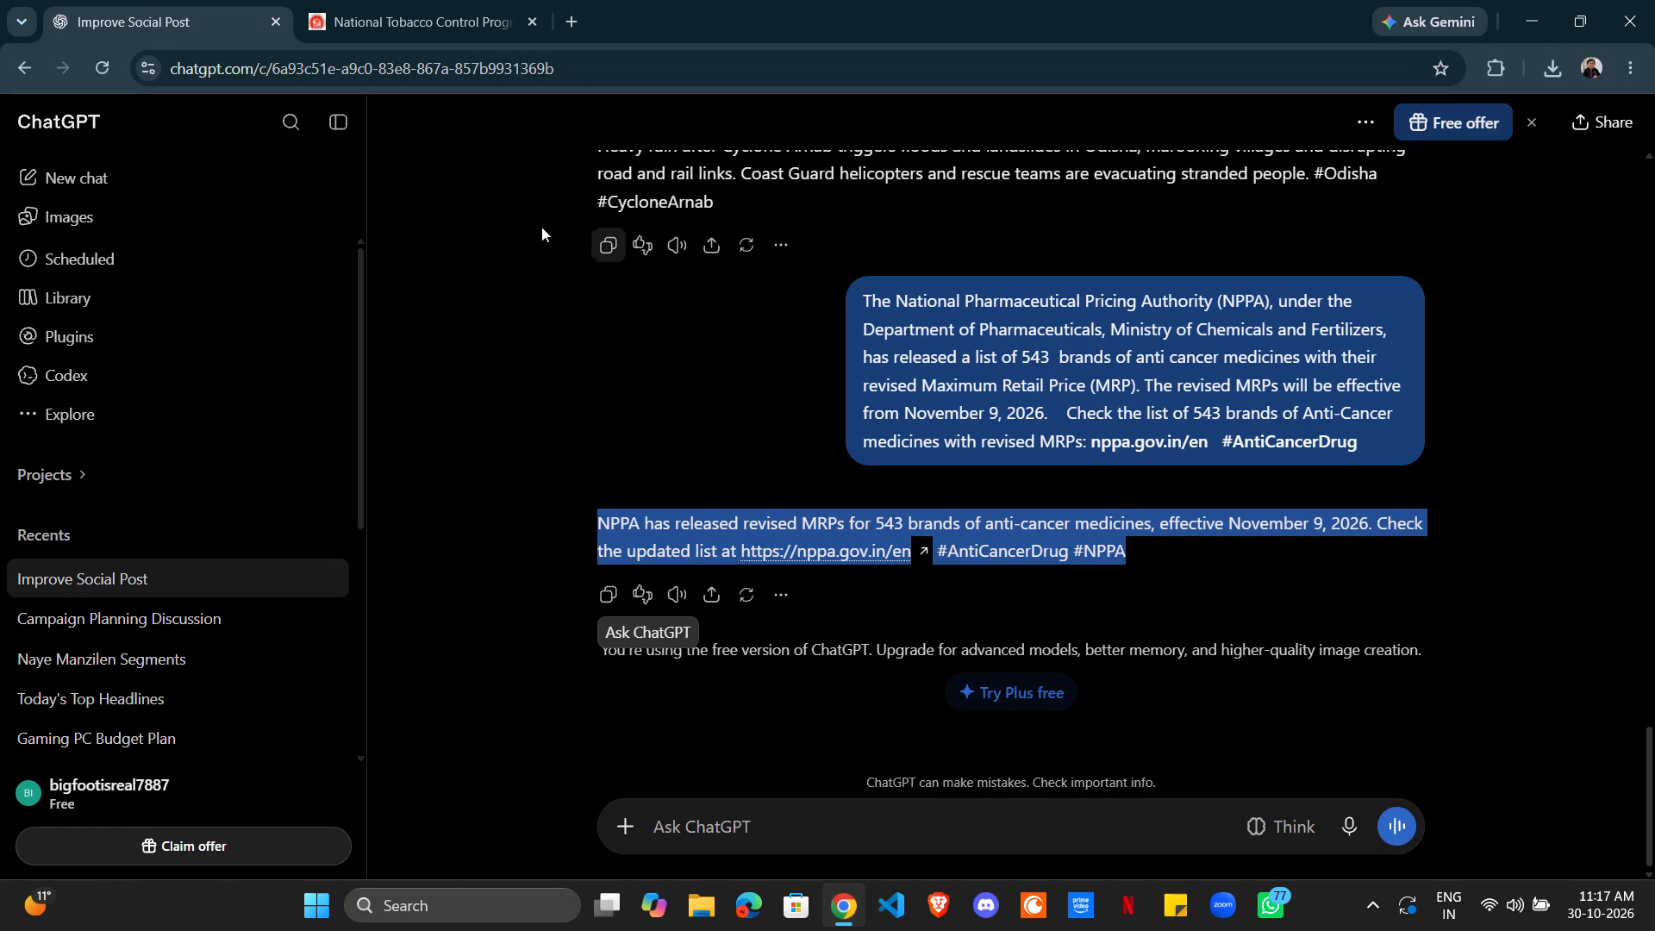
pyautogui.click(467, 0)
pyautogui.click(1612, 16)
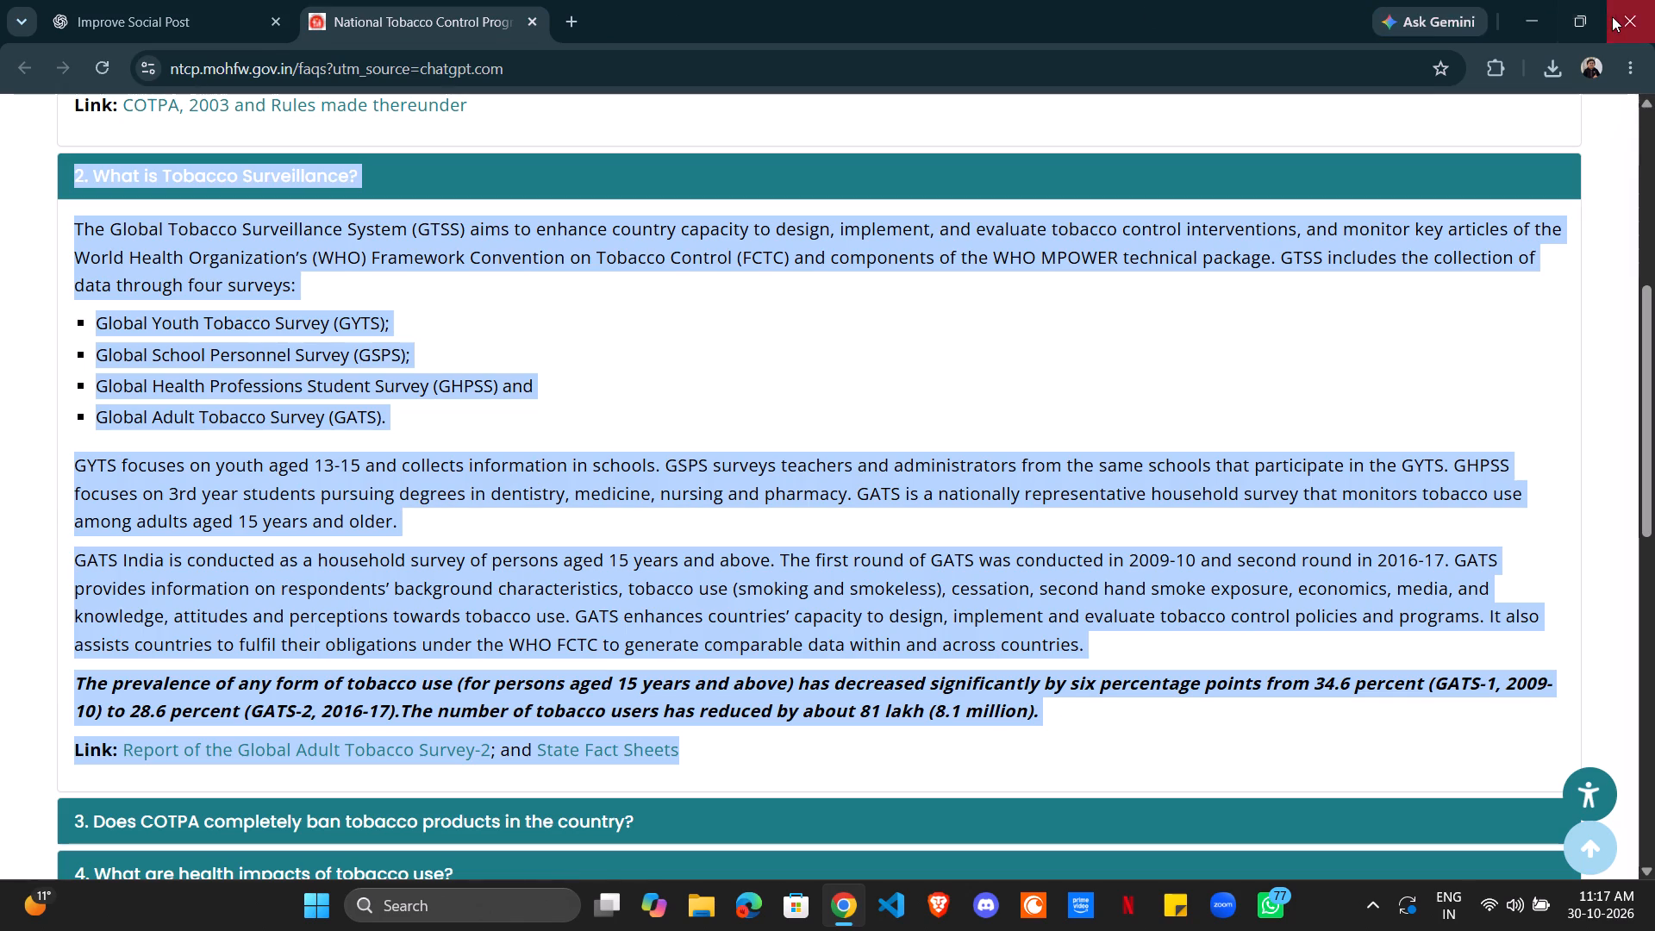
pyautogui.moveTo(1267, 530); pyautogui.dragTo(1240, 541)
# Open Kuro from the hidden system tray icons.
pyautogui.click(1383, 905)
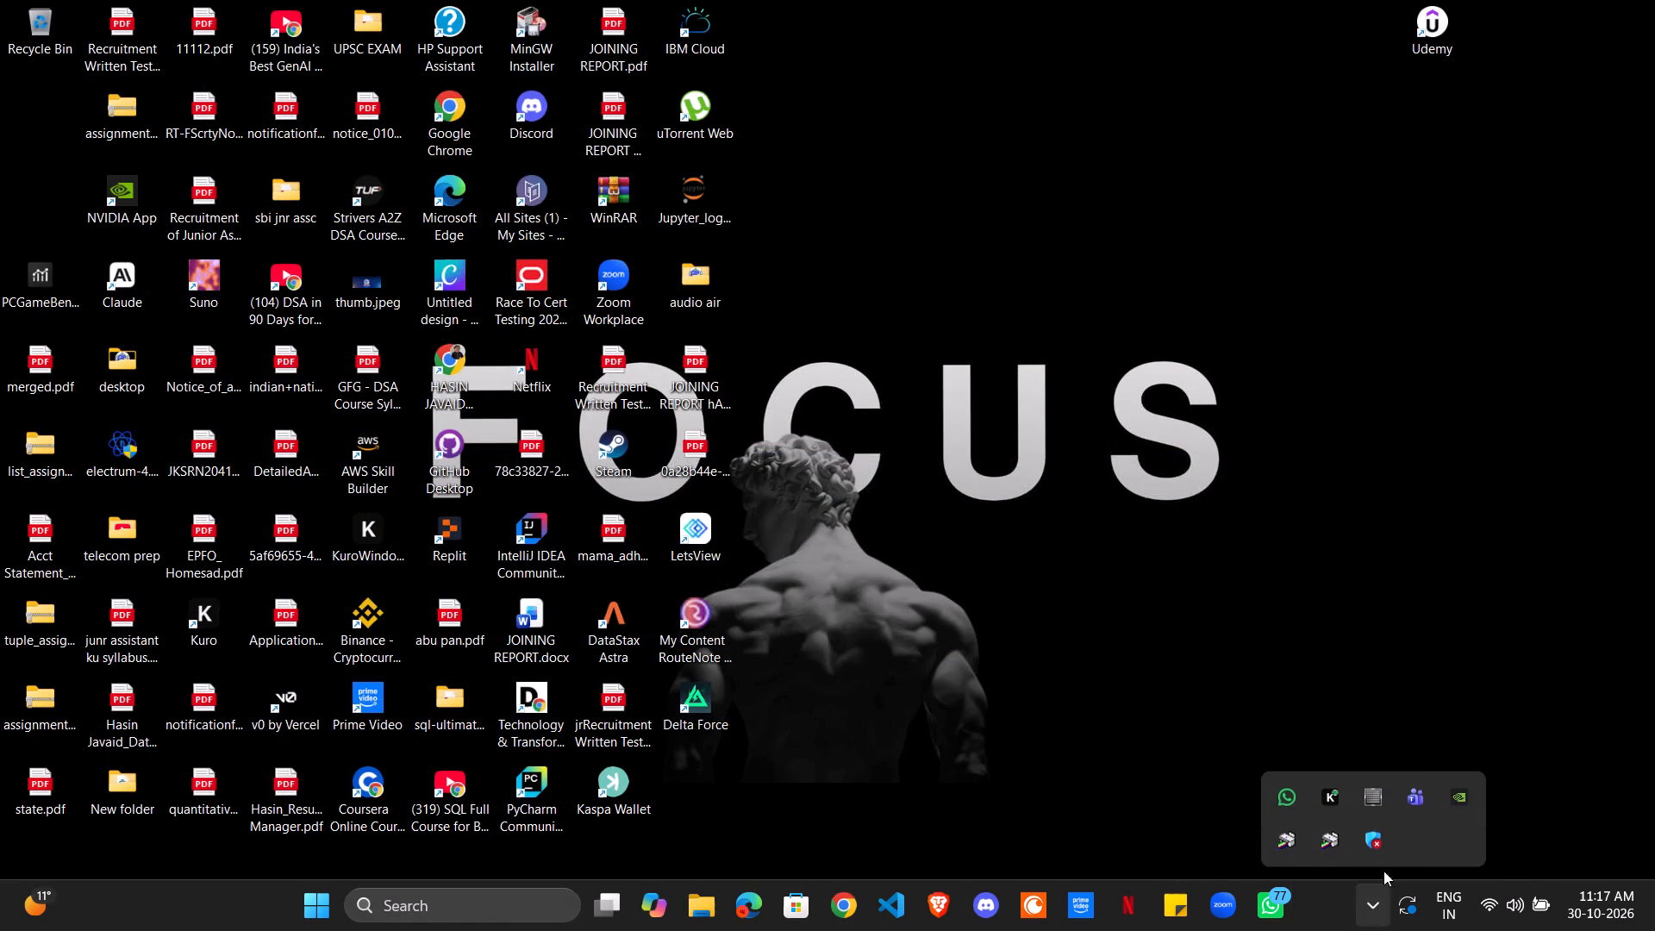
pyautogui.click(1333, 797)
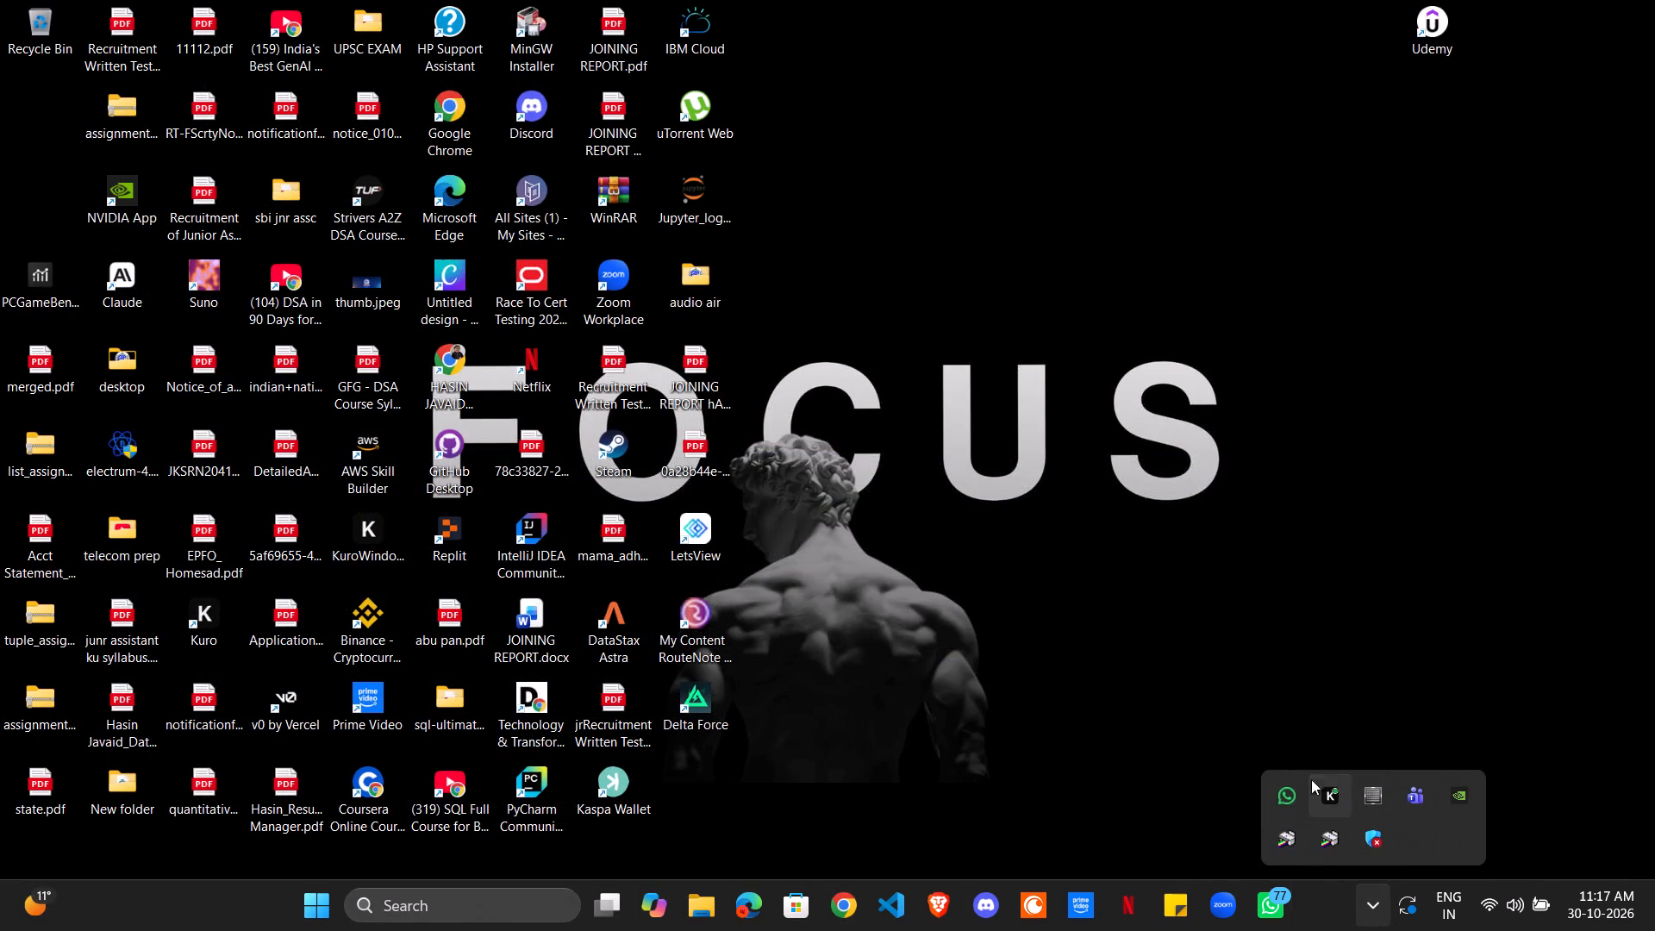